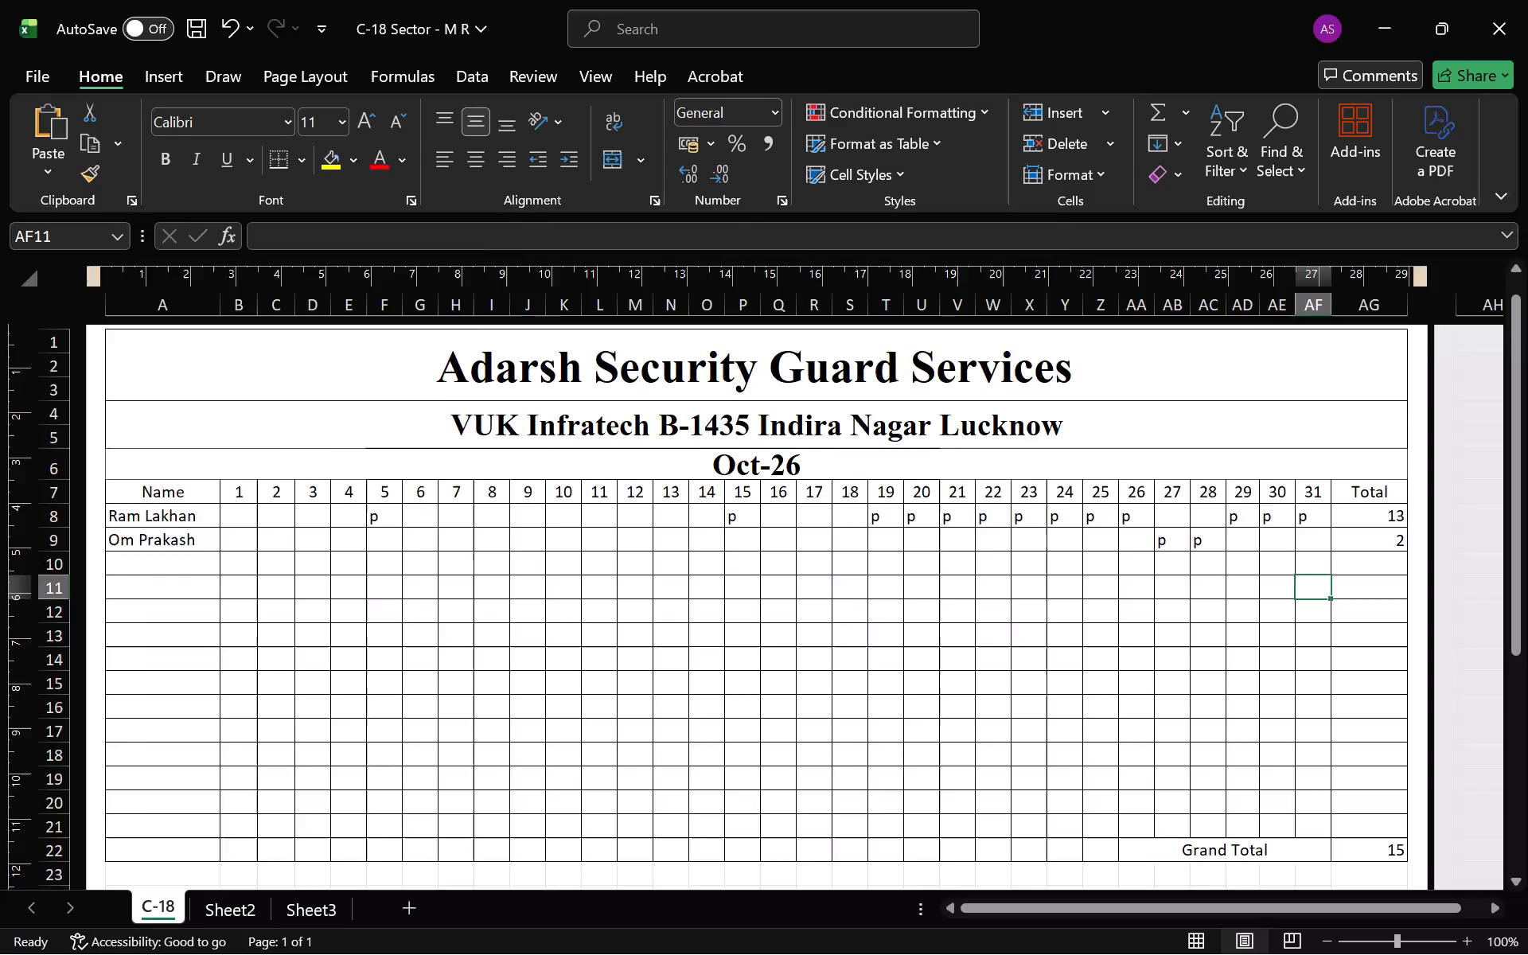
Capture a screen snip of the Oct-26 VUK Infratech attendance table on sheet C-18, from the title to the Grand Total row.
{"action": "scroll", "coordinate": [1280, 611], "scroll_direction": "down", "scroll_amount": 2}
{"action": "left_click", "coordinate": [1156, 739]}
{"action": "scroll", "coordinate": [1156, 739], "scroll_direction": "up", "scroll_amount": 1}
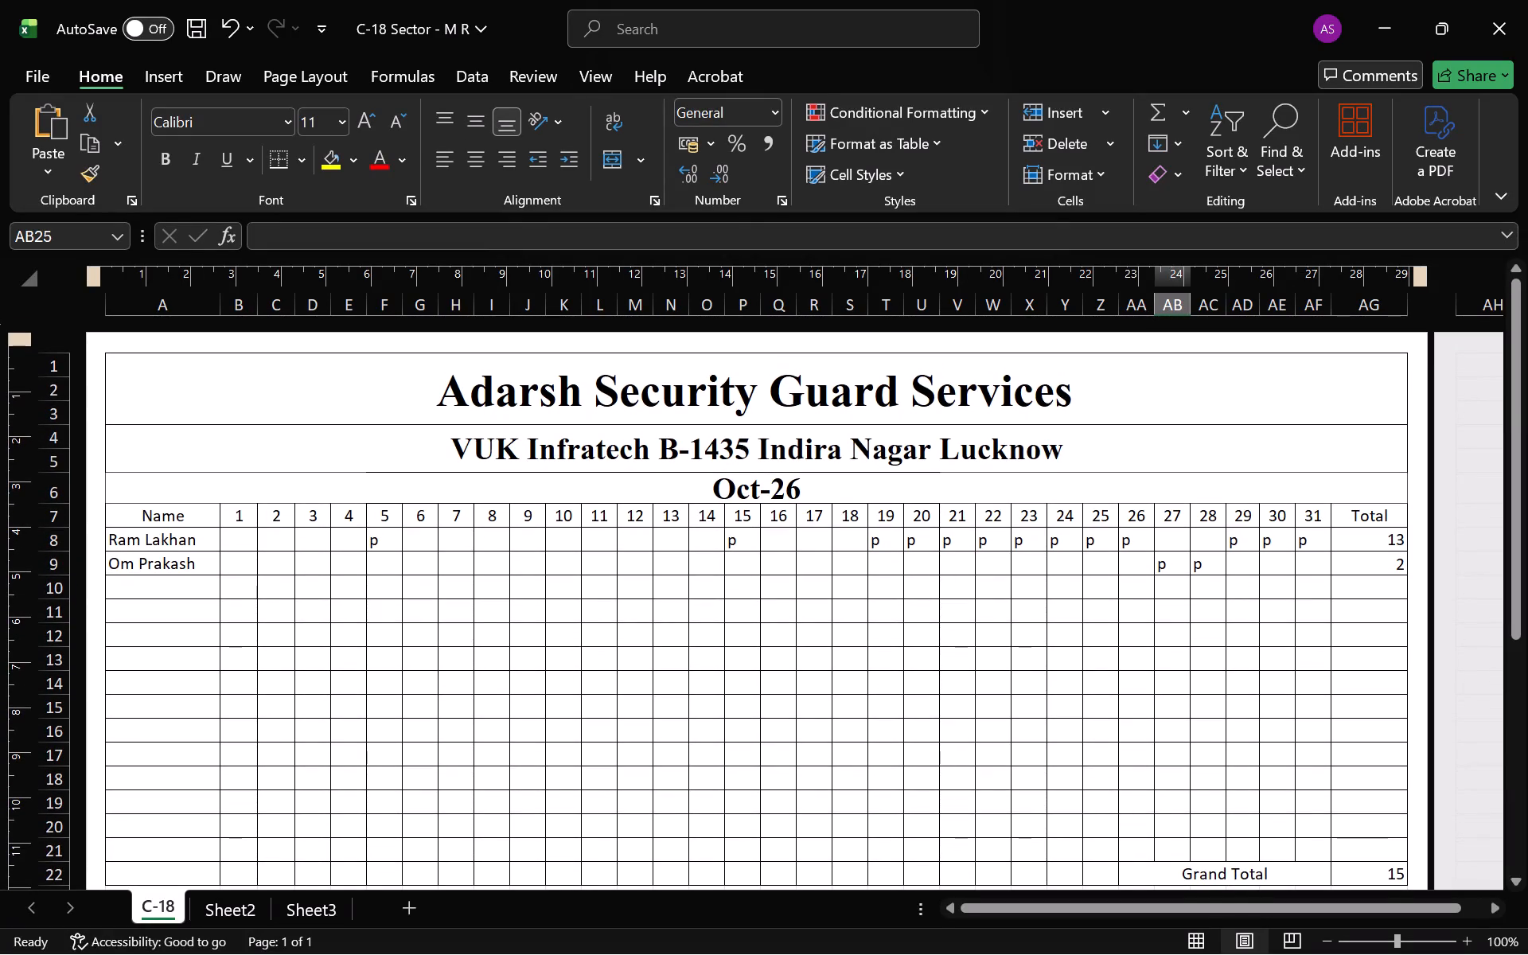
{"action": "key", "text": "shift+super+s"}
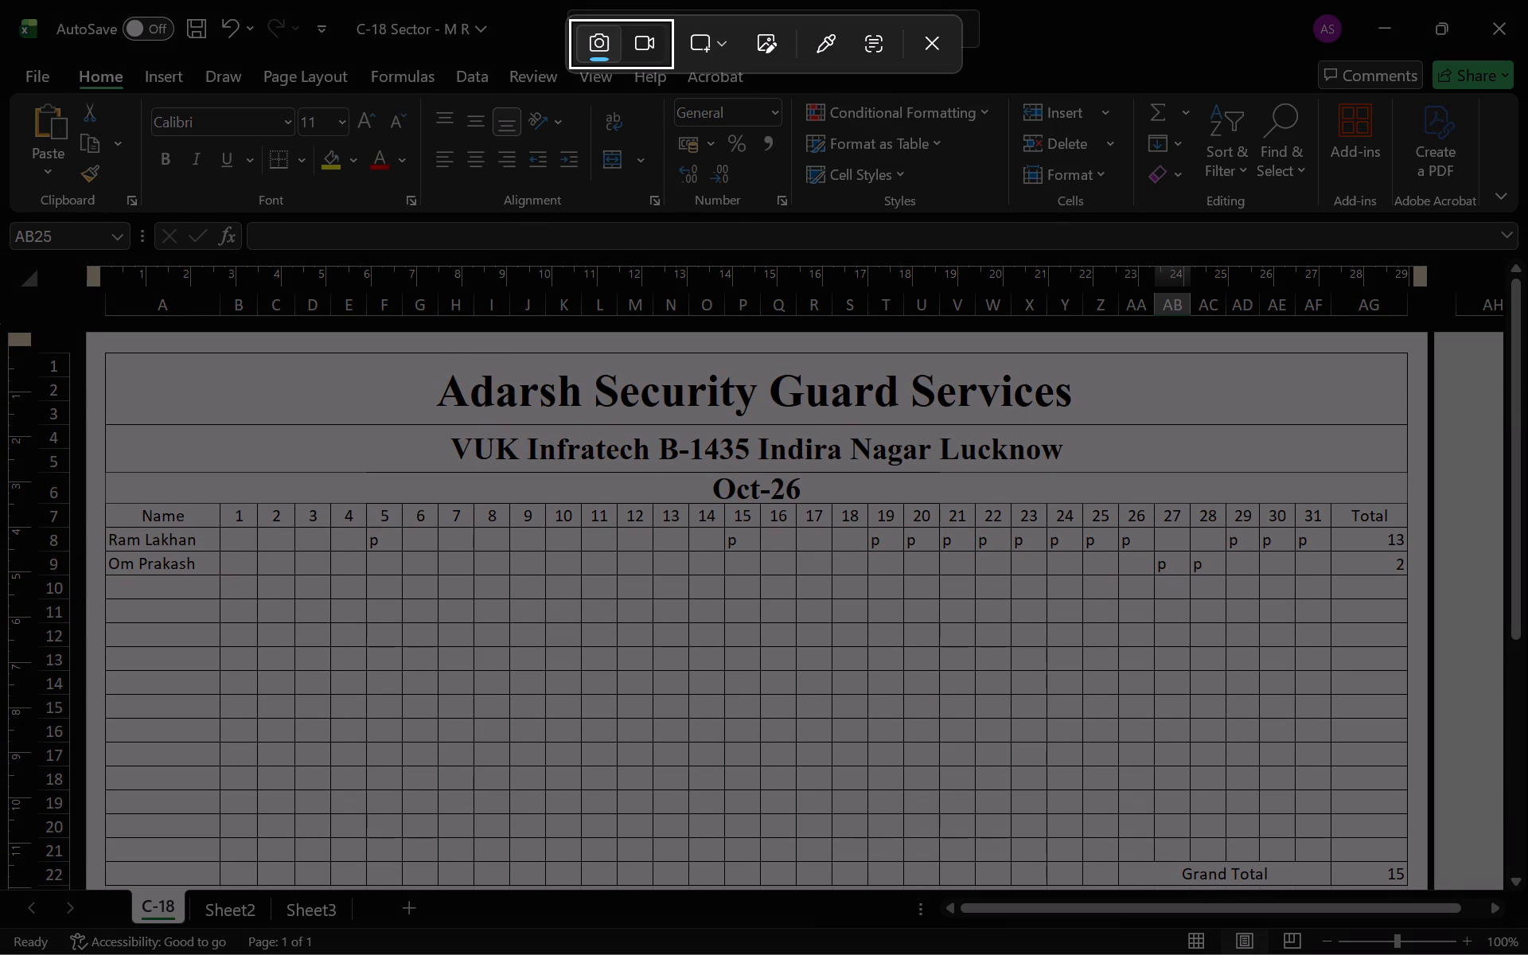
{"action": "left_click_drag", "start_coordinate": [100, 341], "coordinate": [138, 364]}
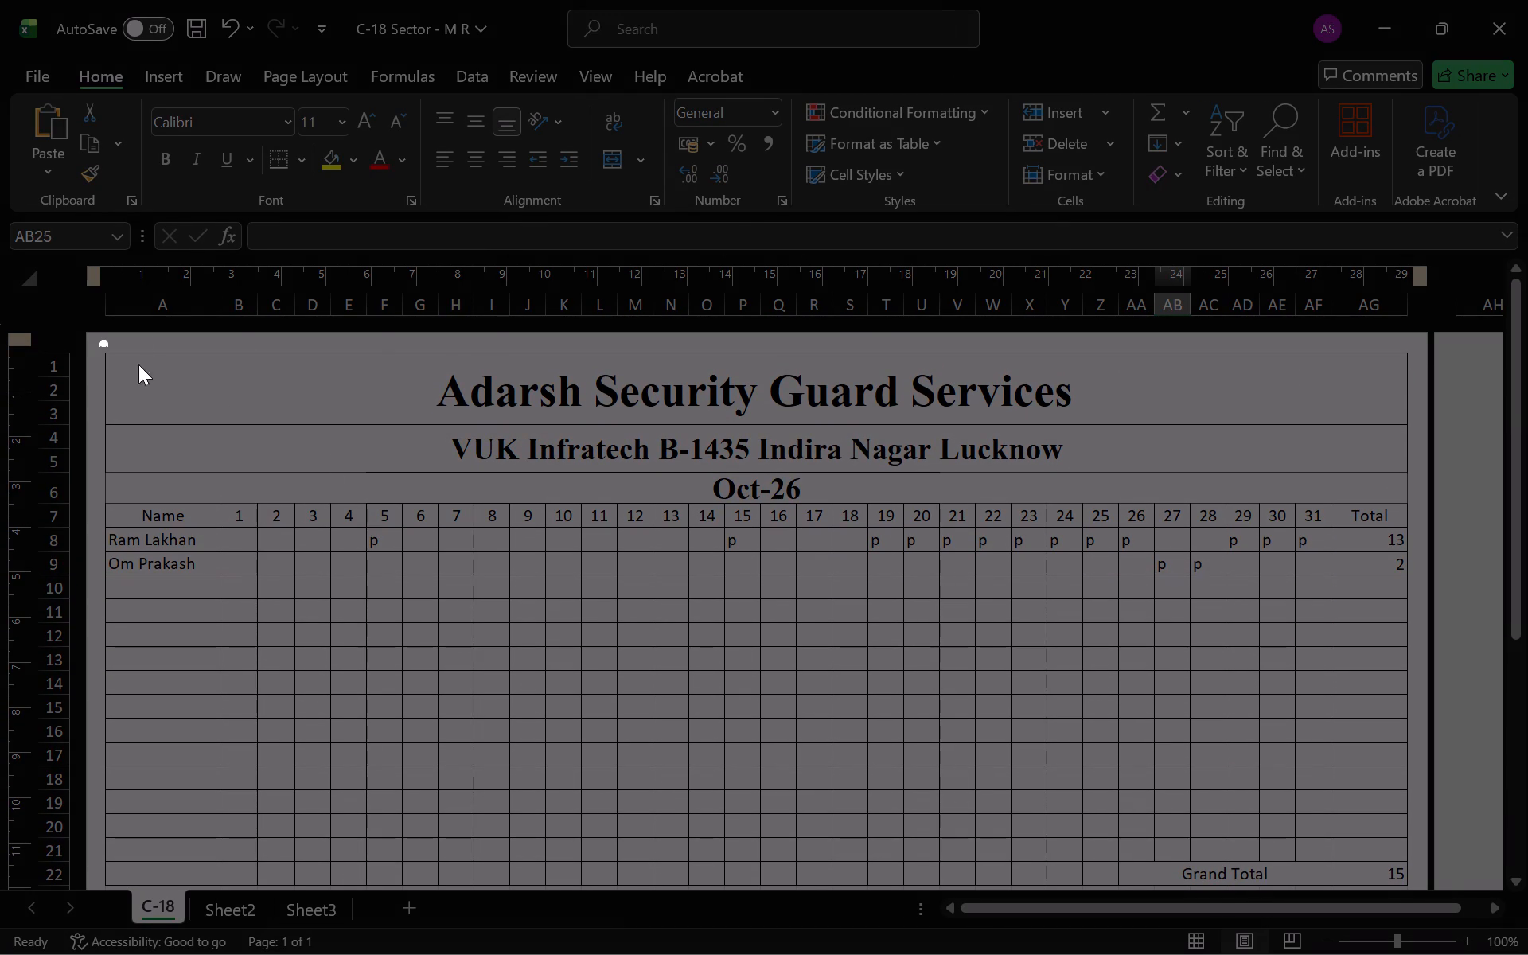
{"action": "left_click_drag", "start_coordinate": [138, 364], "coordinate": [1495, 902]}
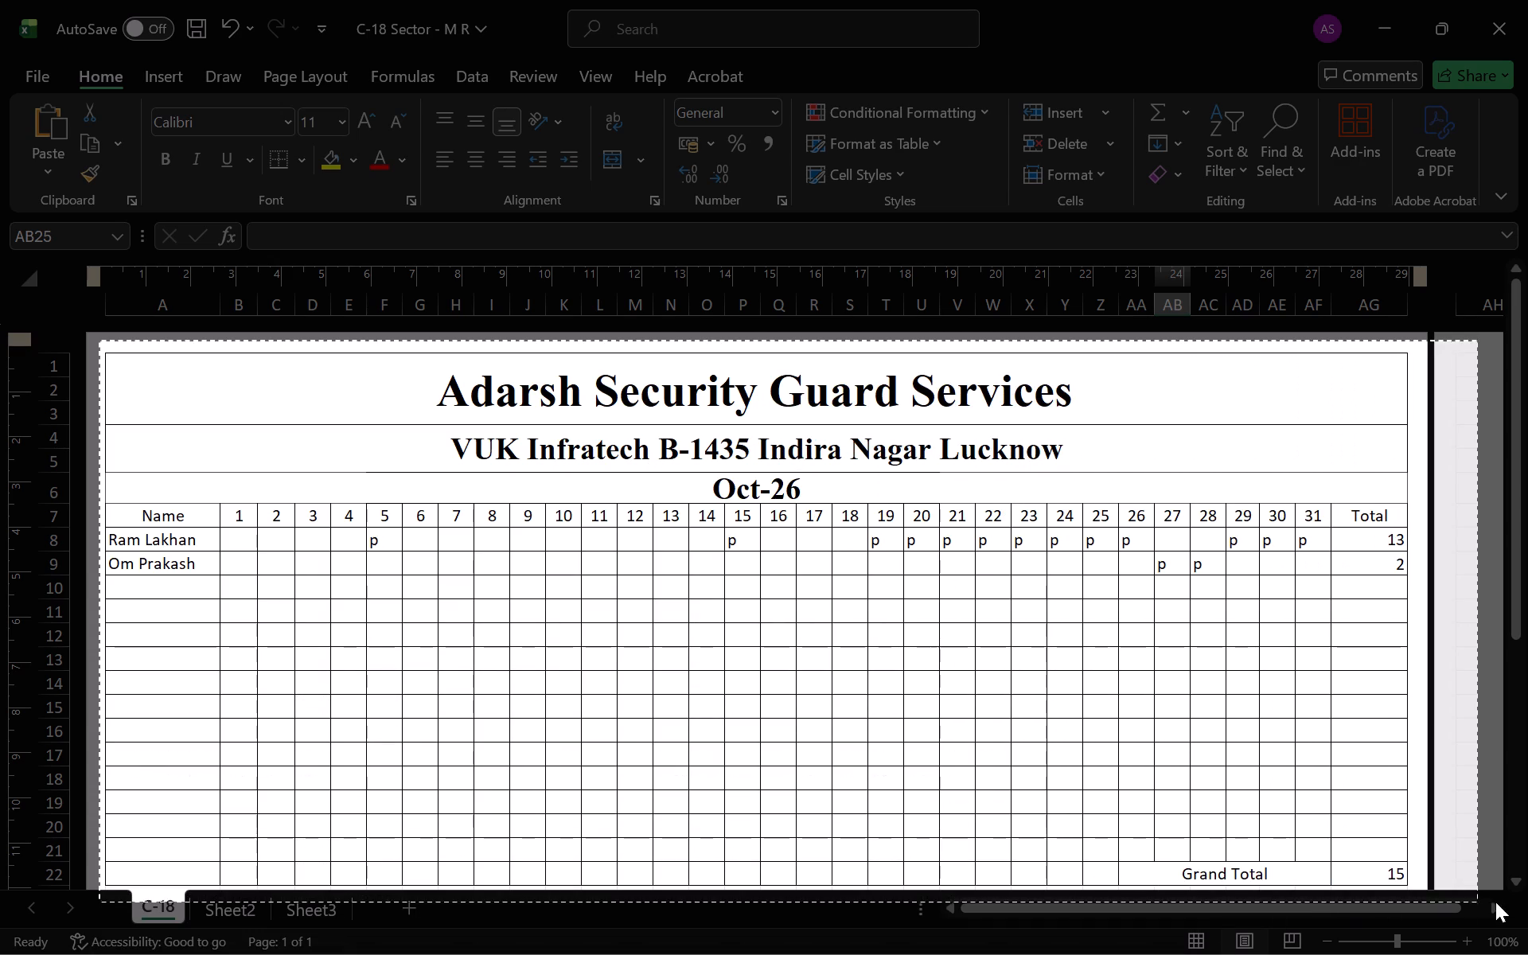
{"action": "left_click_drag", "start_coordinate": [1495, 902], "coordinate": [1419, 883]}
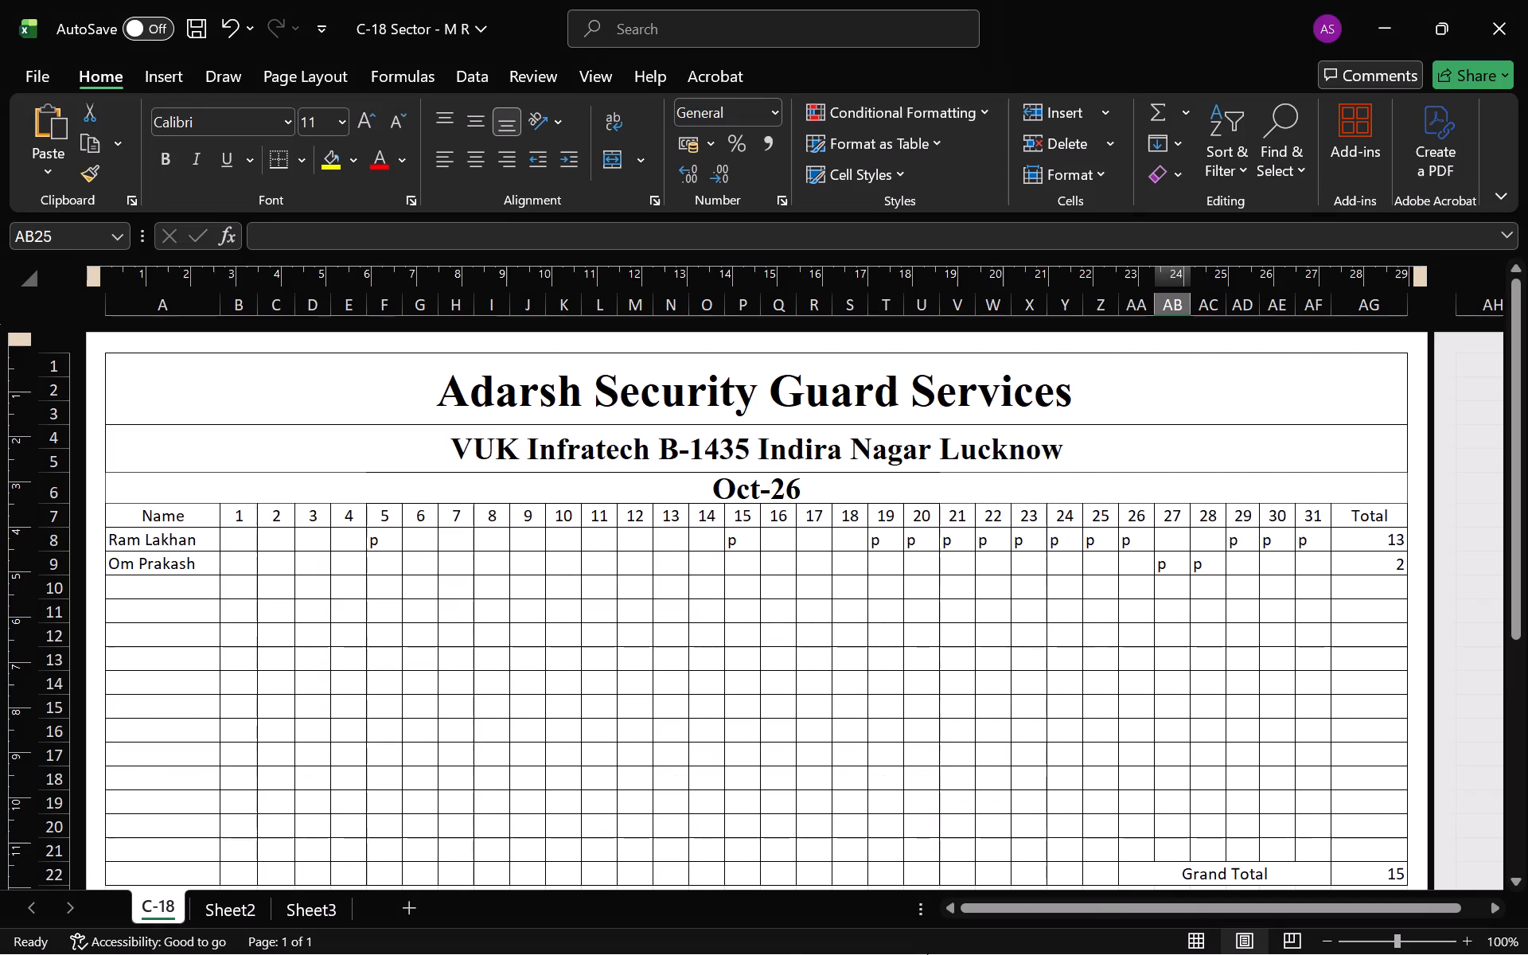
Switch to the invoice presentation in PowerPoint and delete the blank white shape covering the second invoice on slide 5.
{"action": "left_click", "coordinate": [761, 790]}
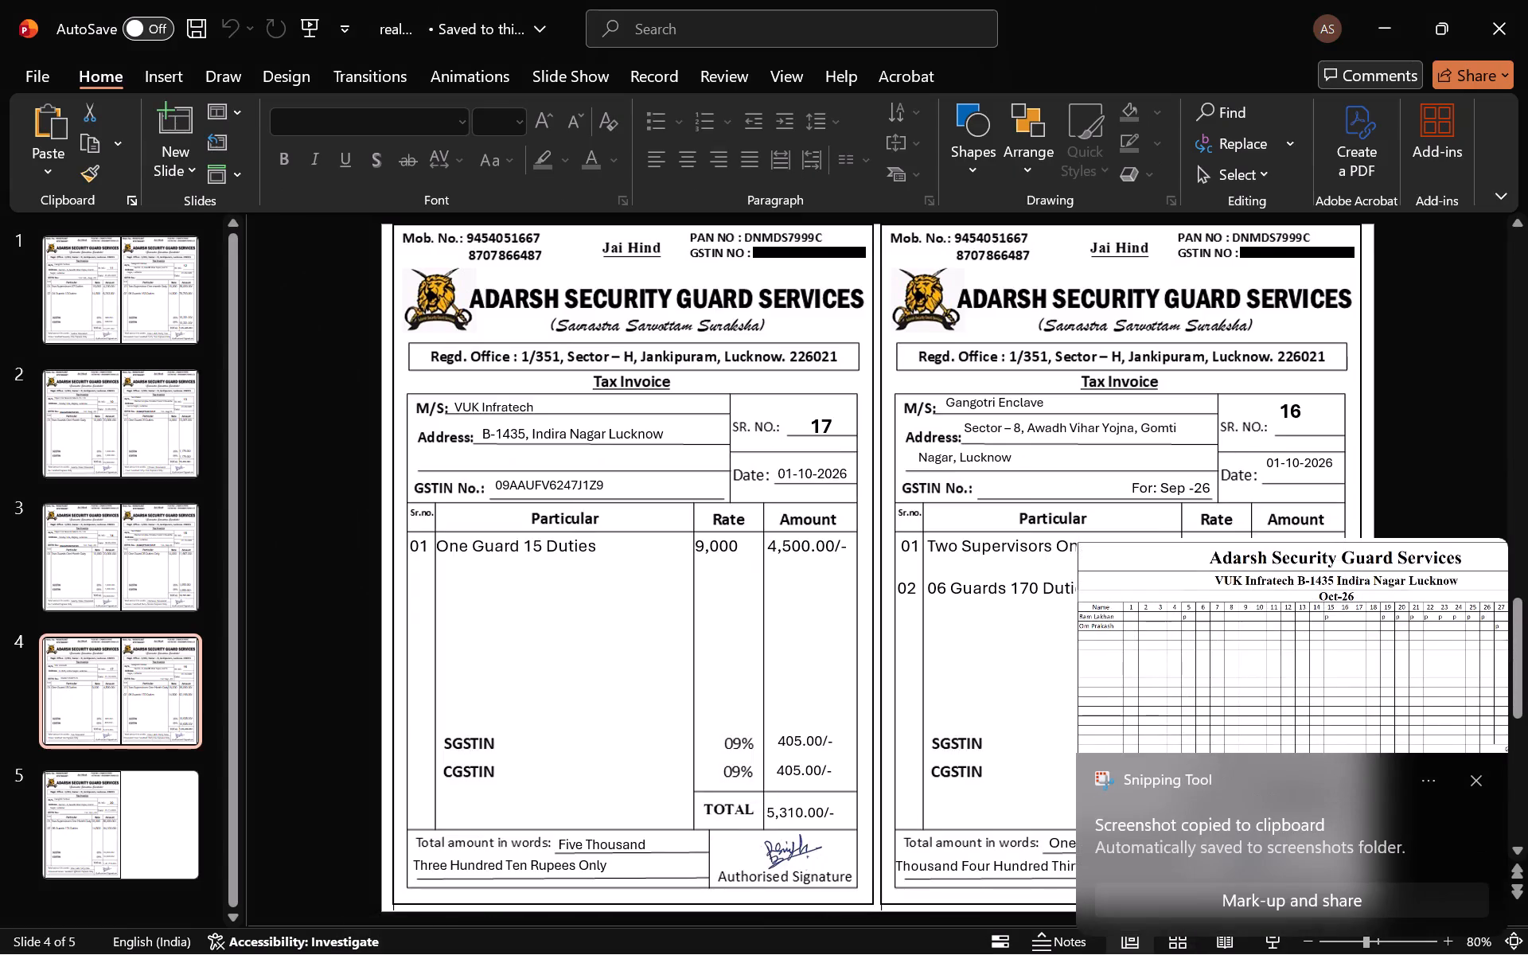
{"action": "left_click", "coordinate": [142, 845]}
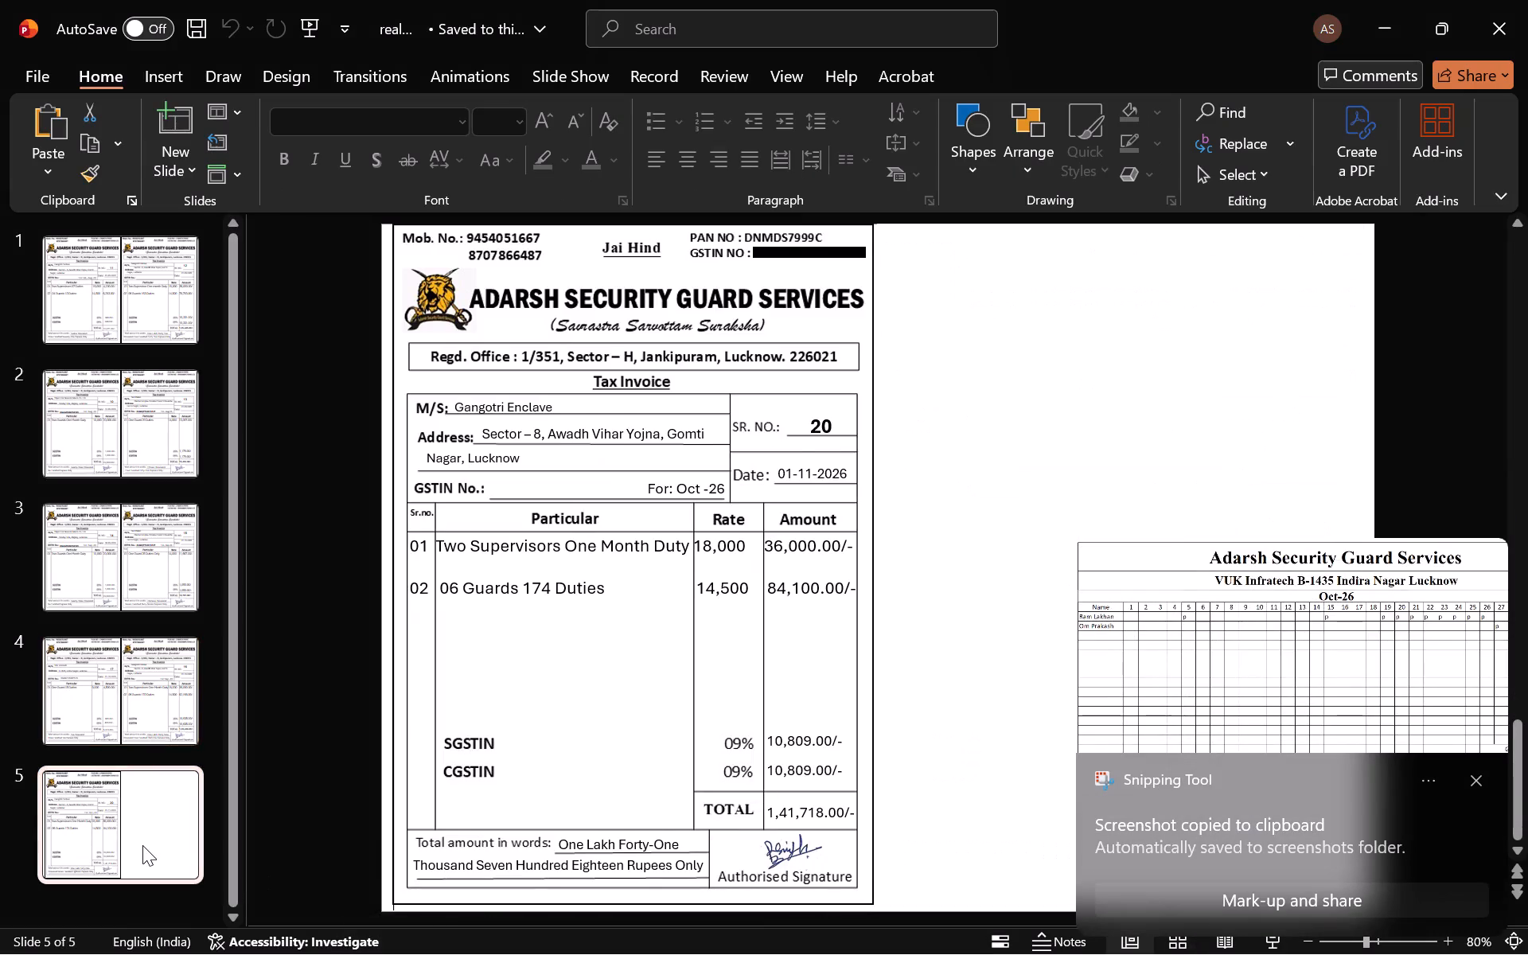
{"action": "left_click", "coordinate": [606, 583]}
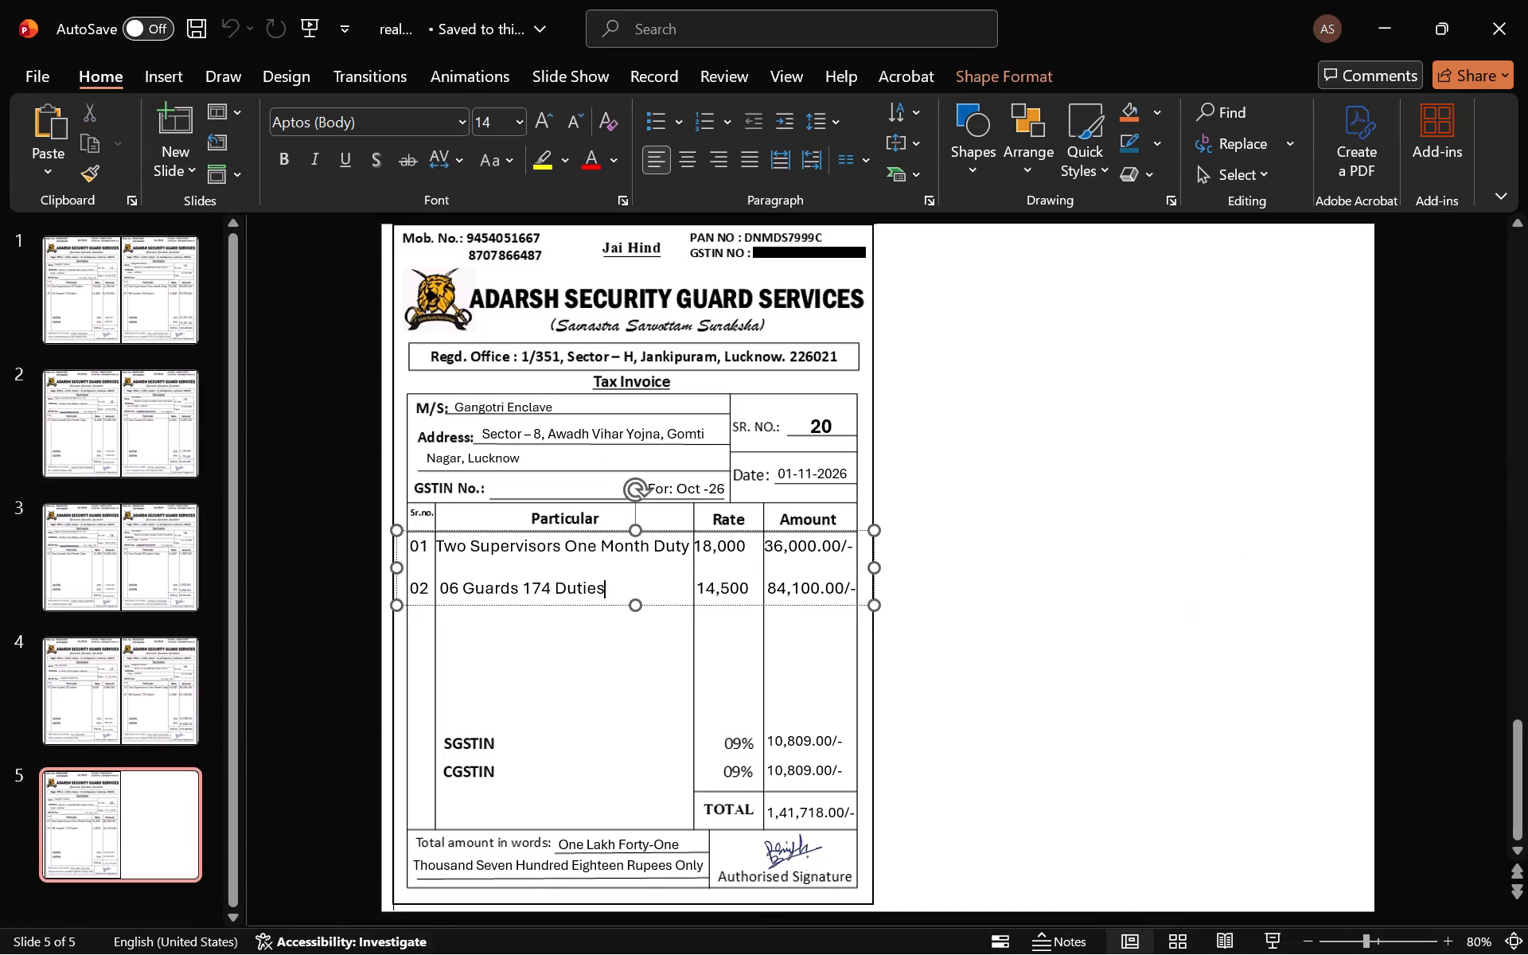
{"action": "left_click", "coordinate": [1065, 464]}
{"action": "key", "text": "Delete"}
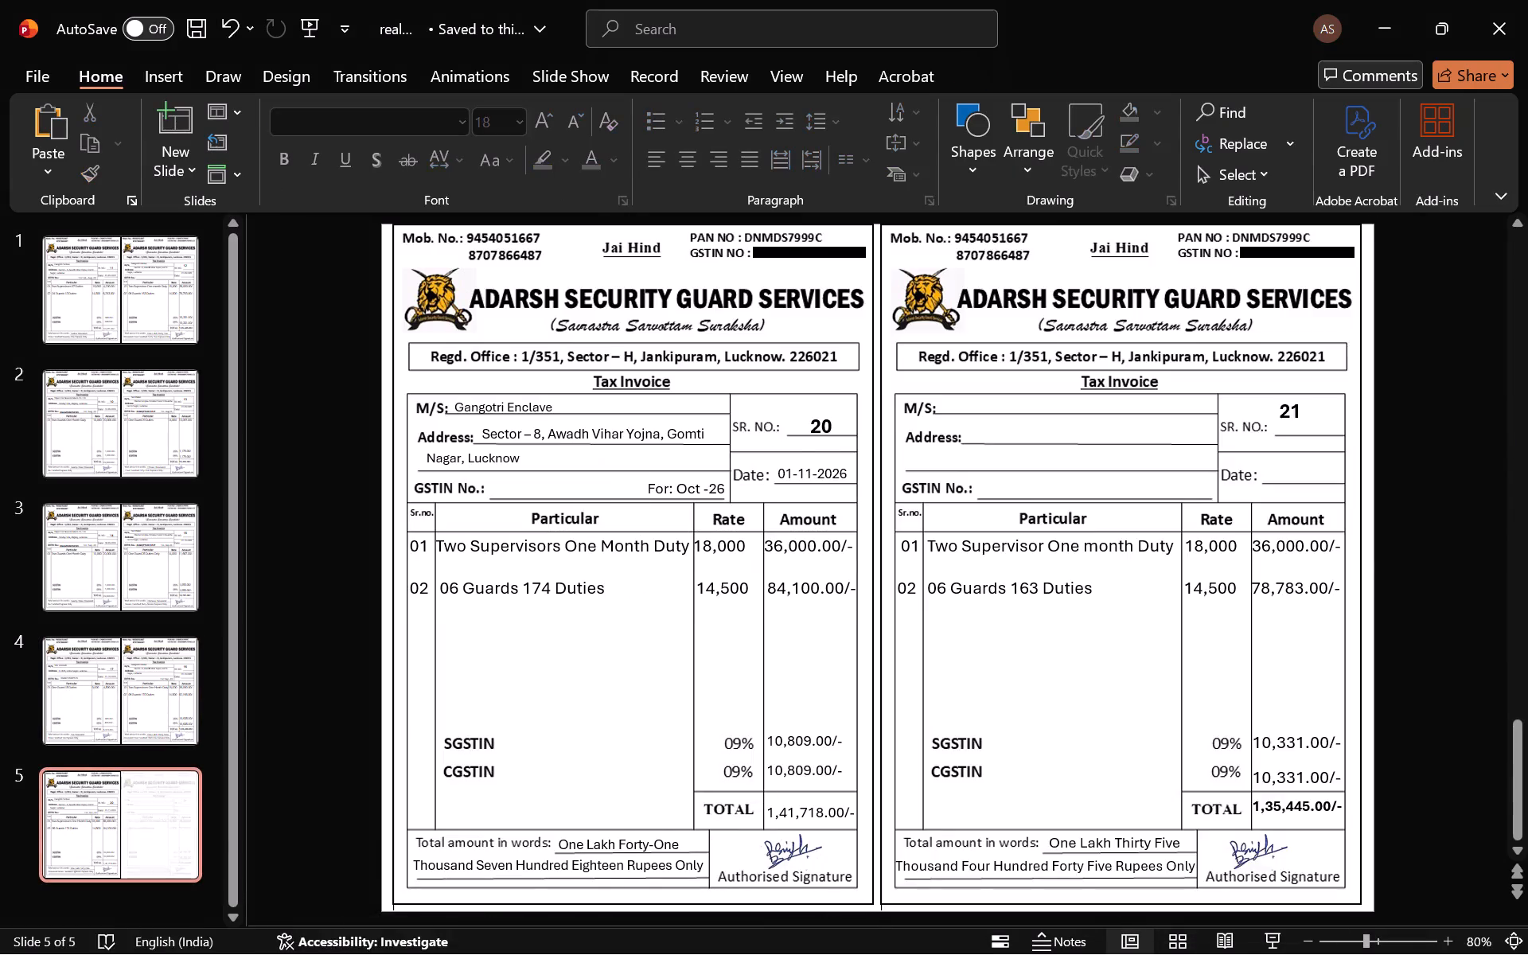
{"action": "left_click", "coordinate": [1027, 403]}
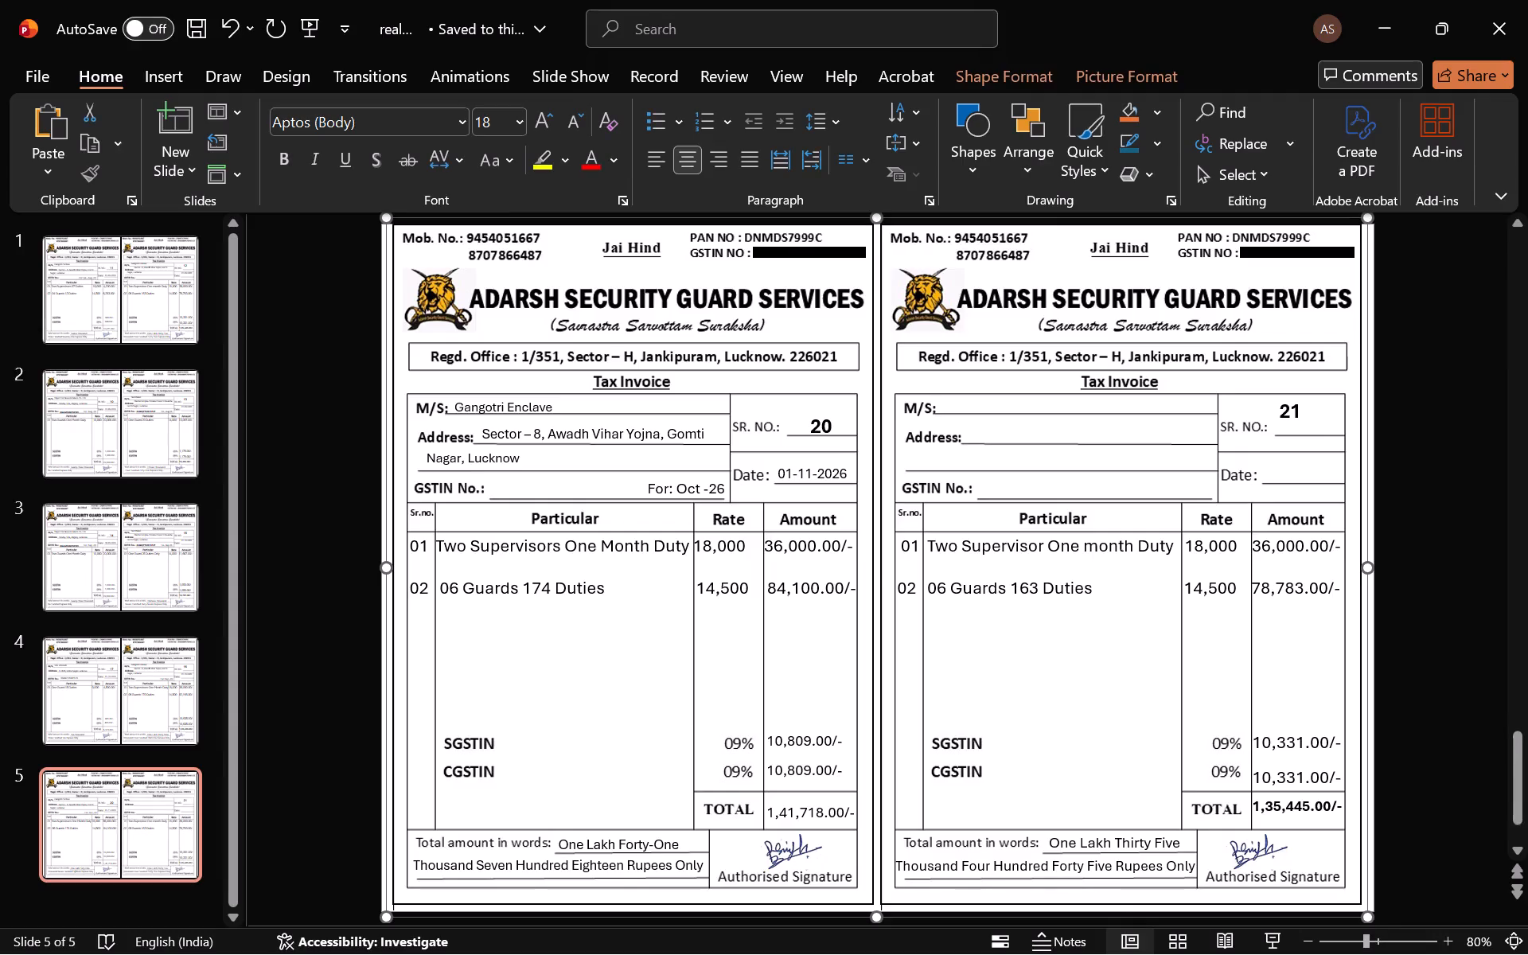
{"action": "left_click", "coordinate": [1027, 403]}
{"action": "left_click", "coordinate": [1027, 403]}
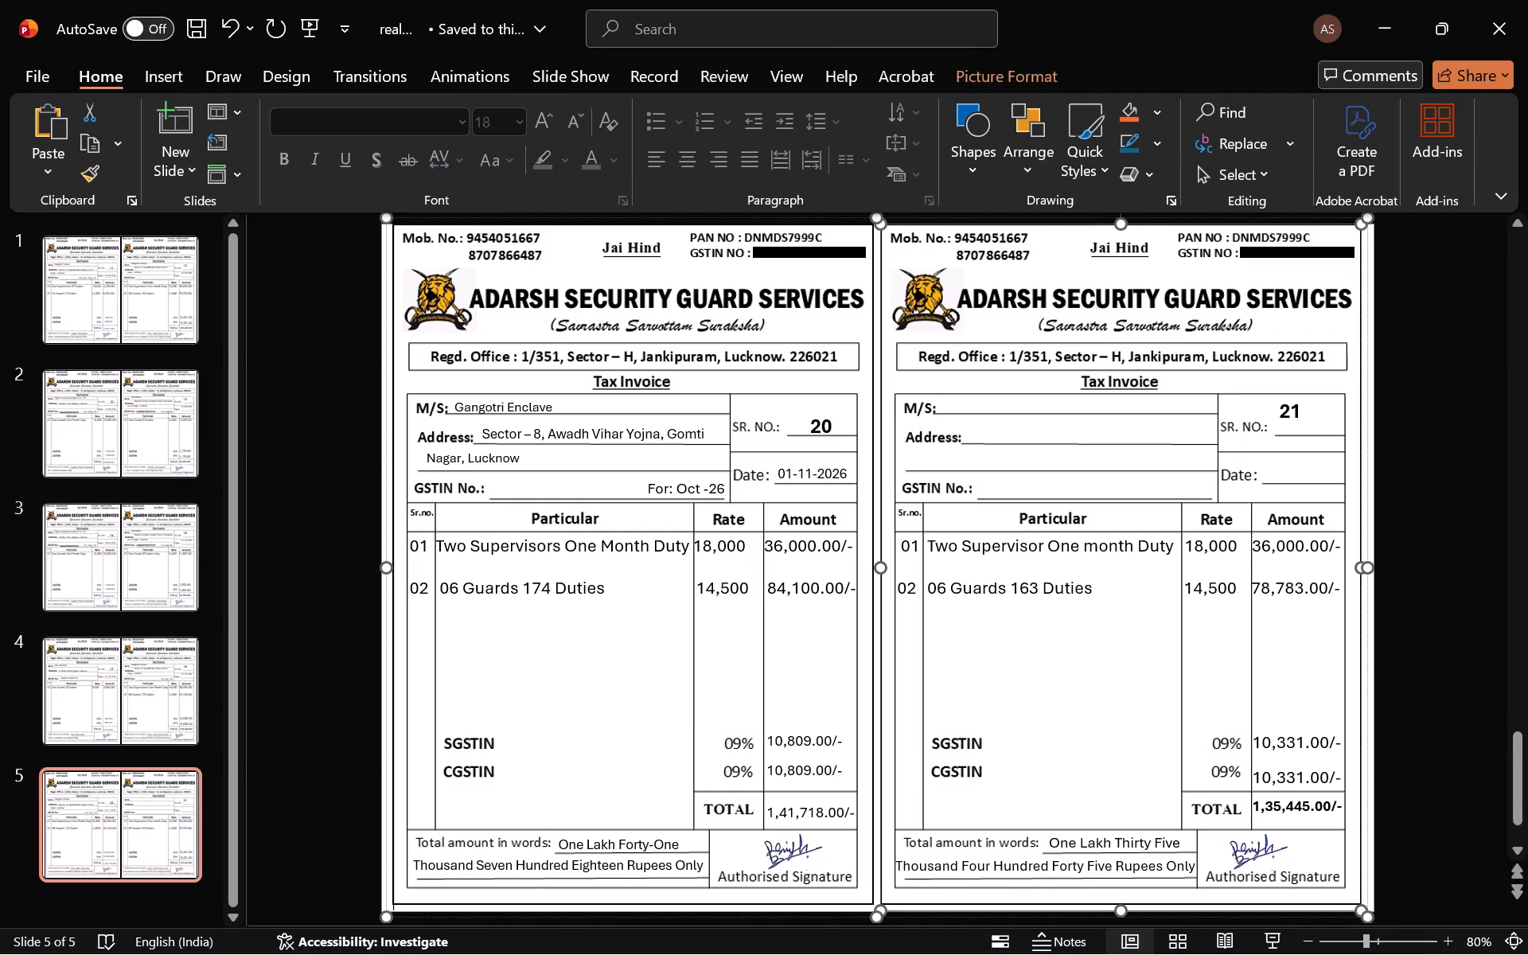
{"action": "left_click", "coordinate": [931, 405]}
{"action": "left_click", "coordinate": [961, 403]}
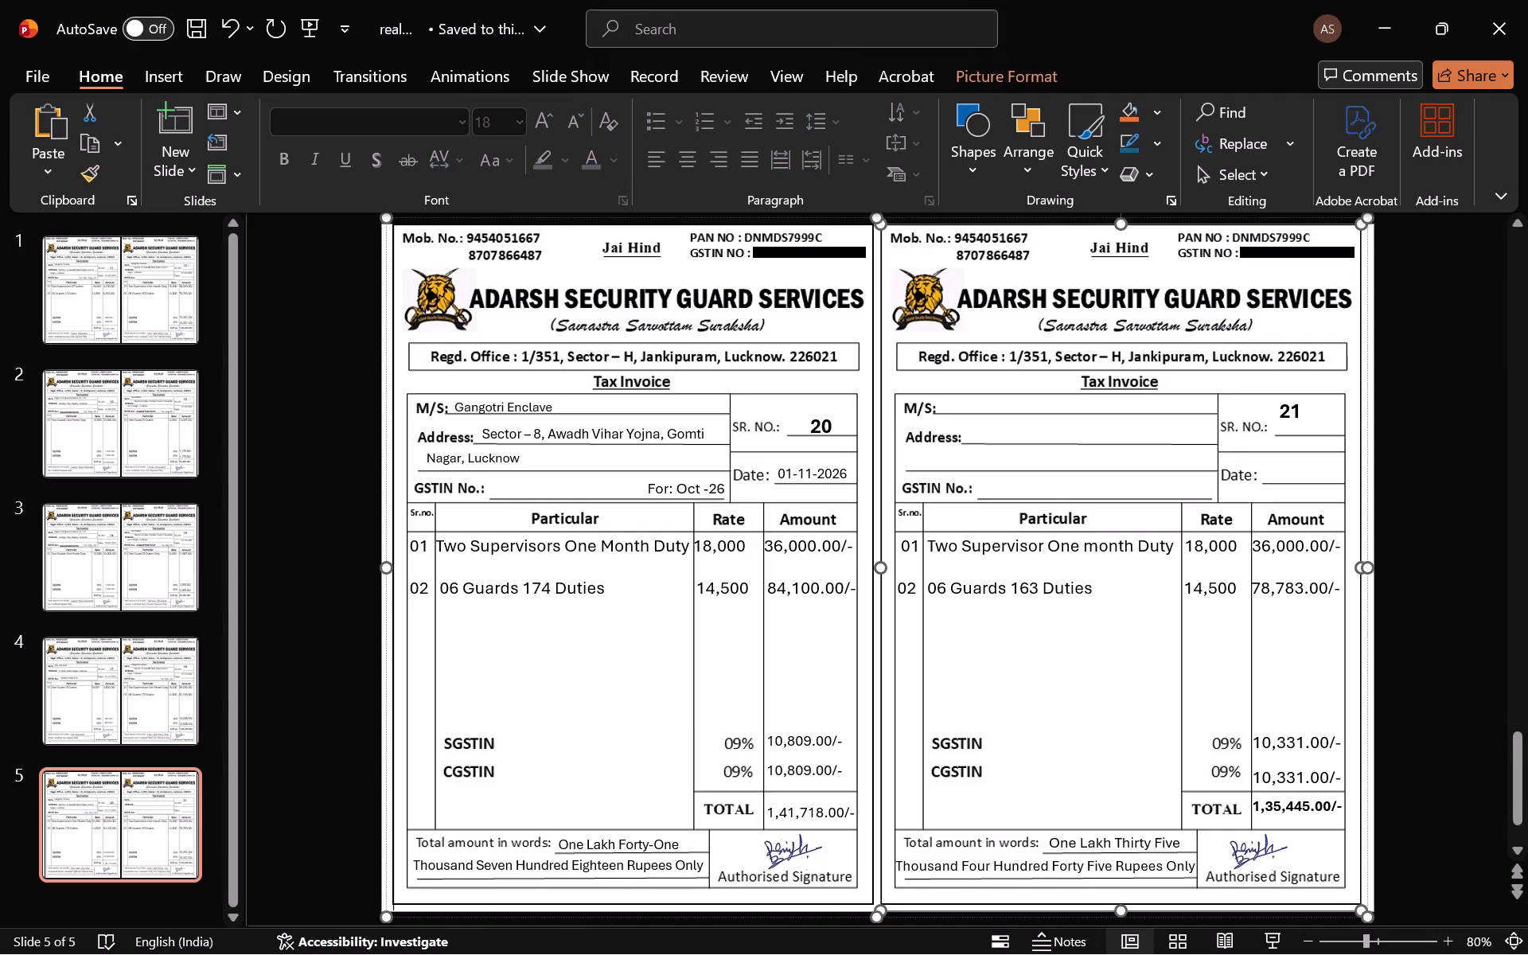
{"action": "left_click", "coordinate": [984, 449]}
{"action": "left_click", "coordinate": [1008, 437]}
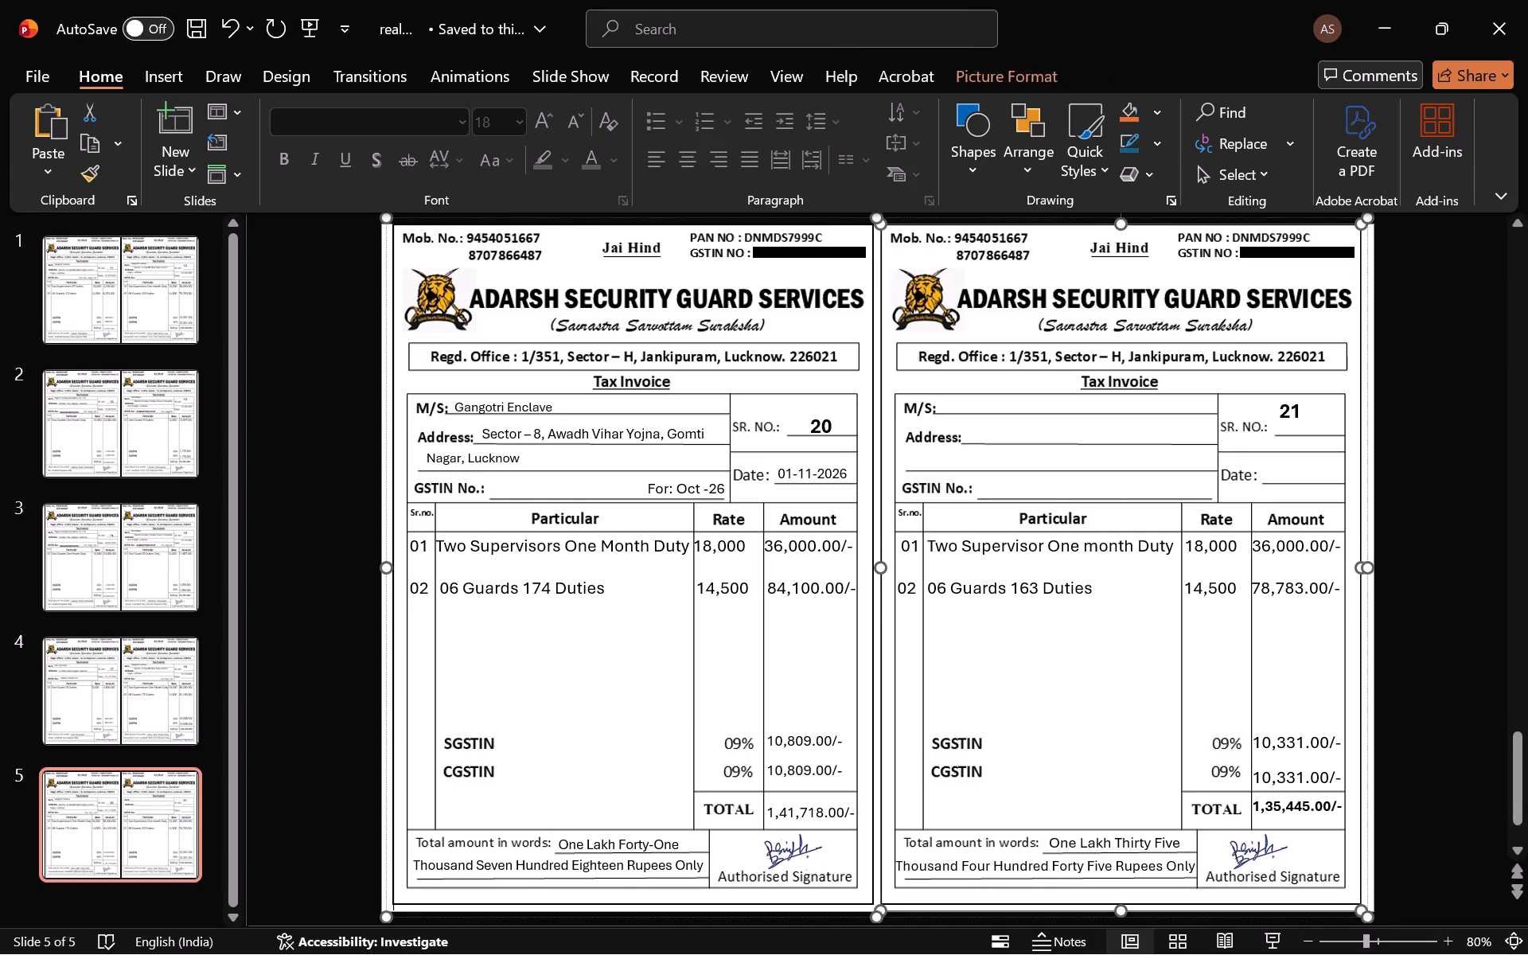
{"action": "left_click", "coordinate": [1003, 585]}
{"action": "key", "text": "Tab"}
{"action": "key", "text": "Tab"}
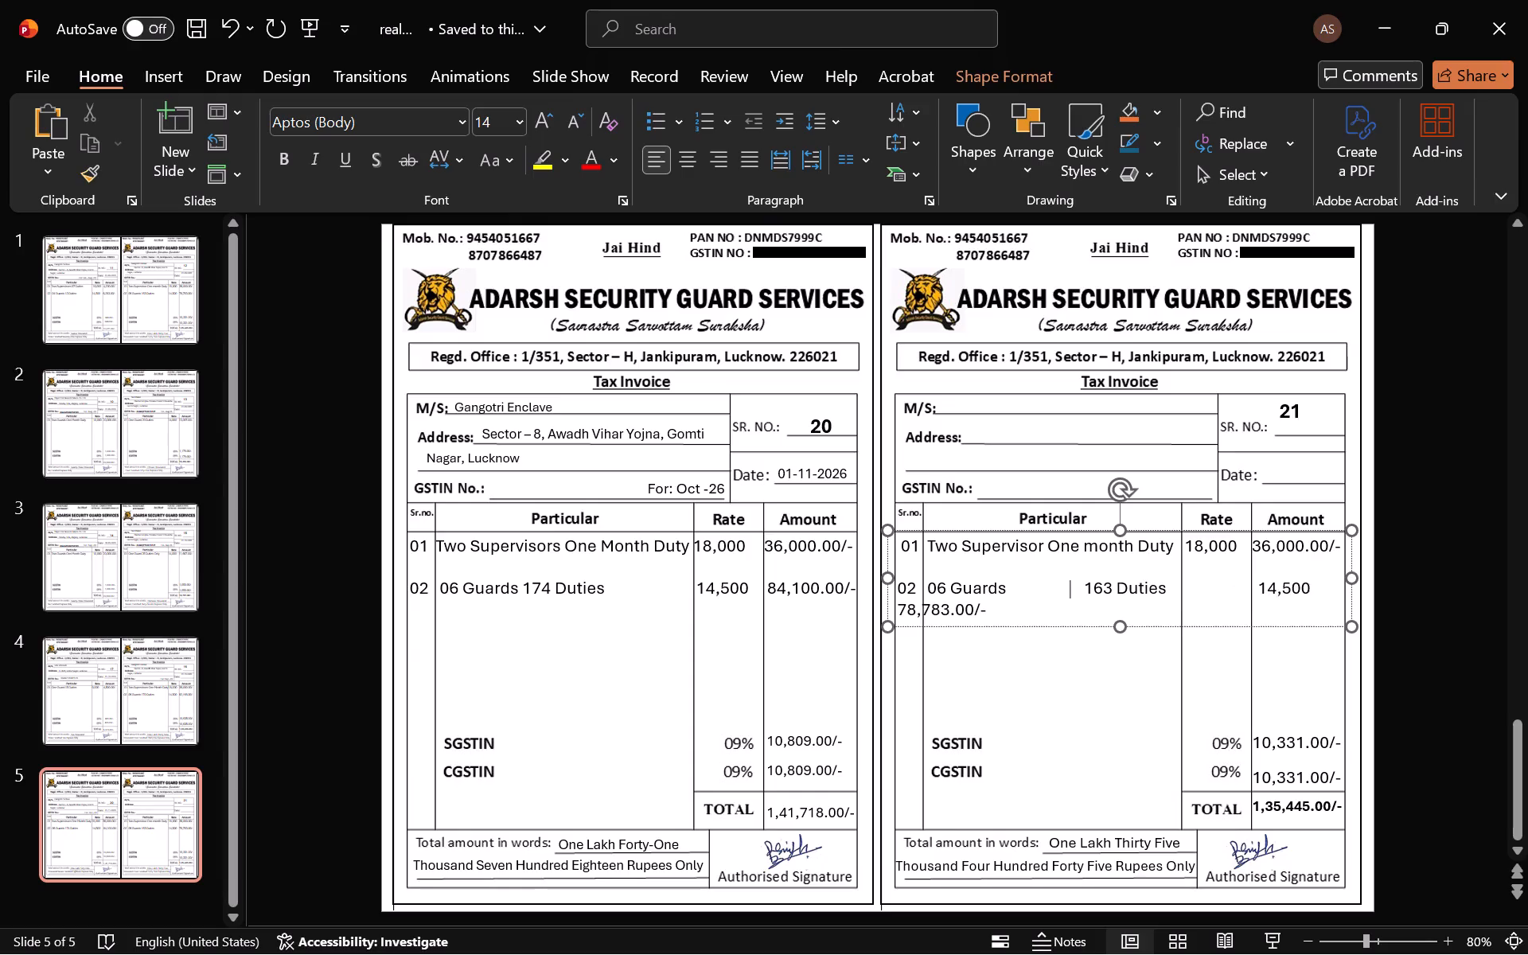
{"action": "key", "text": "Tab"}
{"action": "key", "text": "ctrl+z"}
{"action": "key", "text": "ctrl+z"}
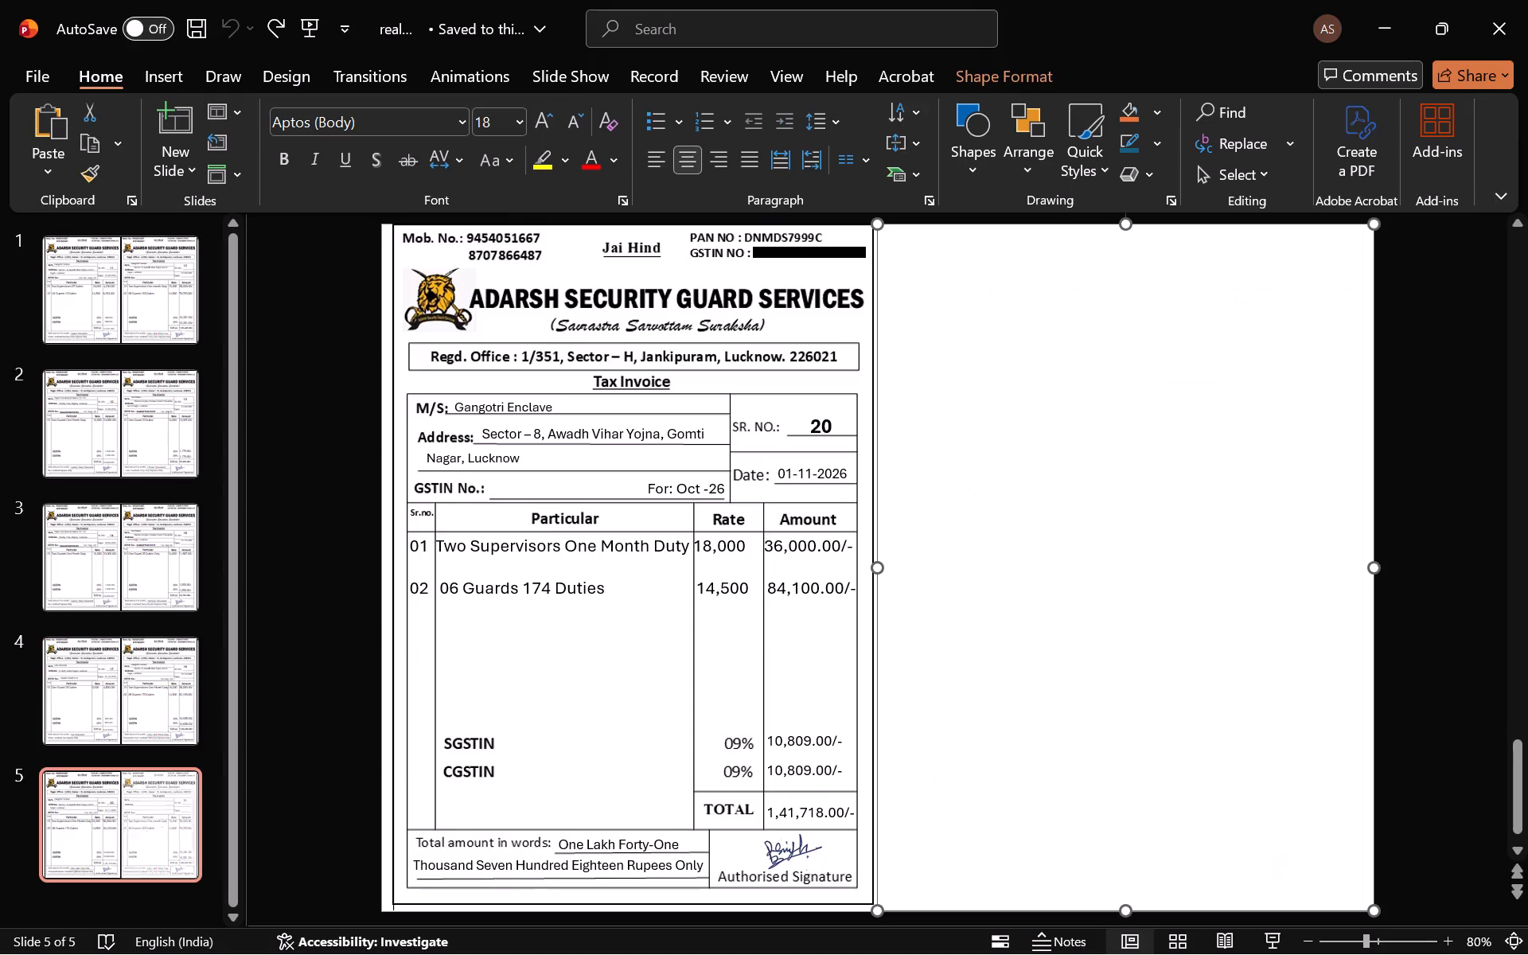
Delete the blank white shape covering invoice 21 on slide 5.
{"action": "left_click", "coordinate": [1034, 484]}
{"action": "key", "text": "Delete"}
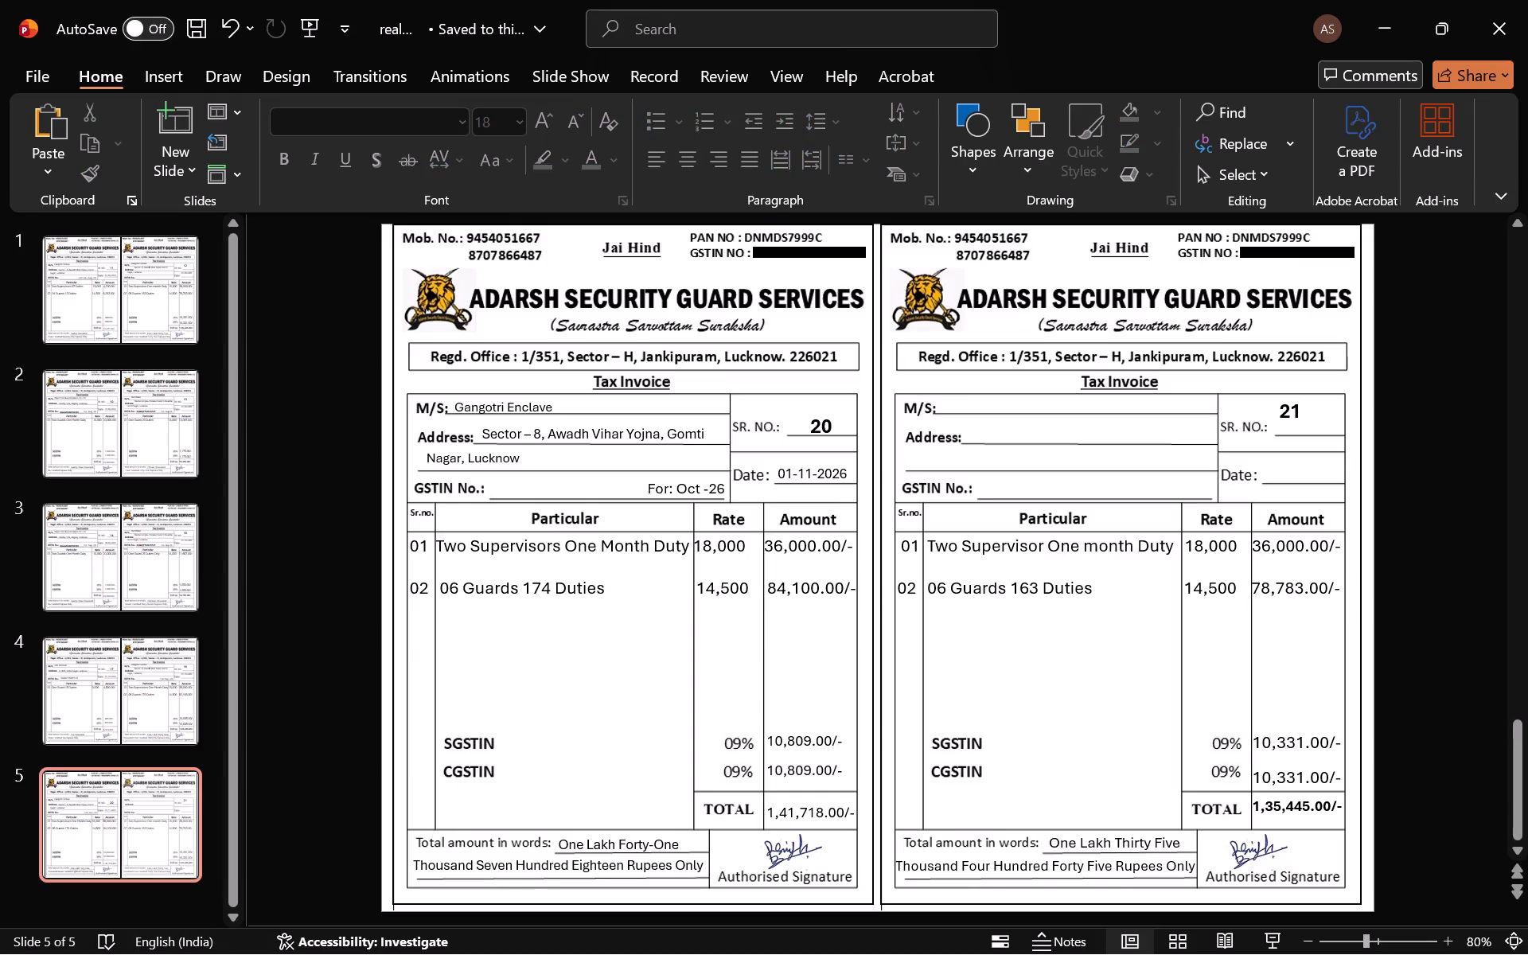
Examine the objects on slide 5 one after another to see which text boxes invoice 21 already has.
{"action": "left_click", "coordinate": [1047, 602]}
{"action": "key", "text": "Tab"}
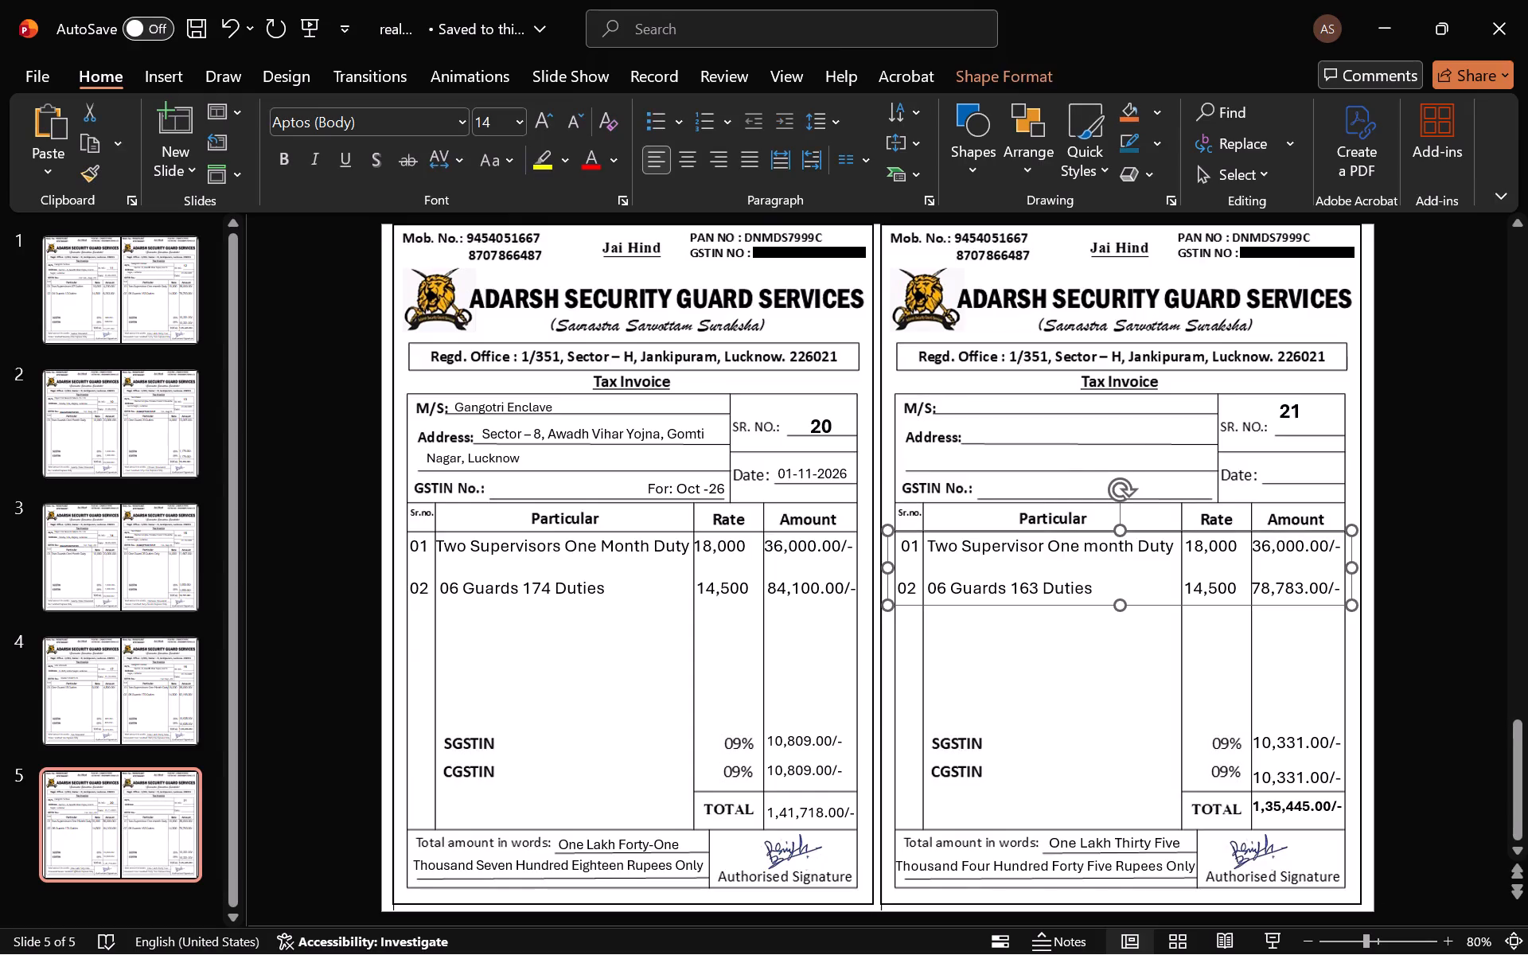
{"action": "key", "text": "Tab"}
{"action": "key", "text": "Tab"}
{"action": "key", "text": "Tab"}
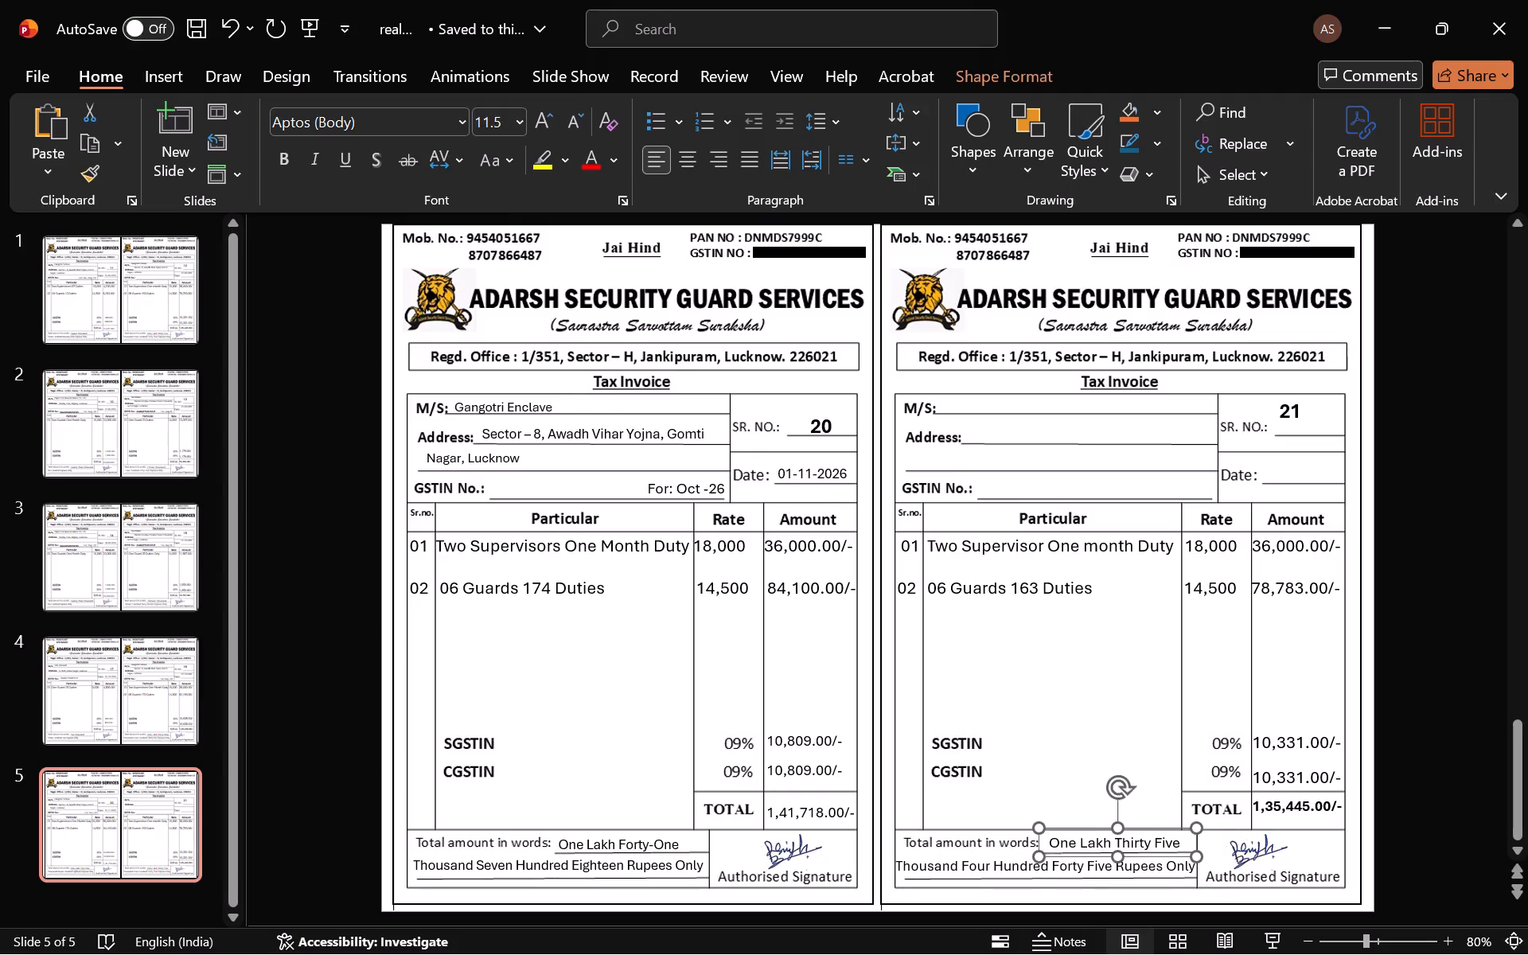
{"action": "key", "text": "Tab"}
{"action": "key", "text": "Tab"}
{"action": "key", "text": "Tab"}
{"action": "key", "text": "Tab"}
{"action": "key", "text": "Tab"}
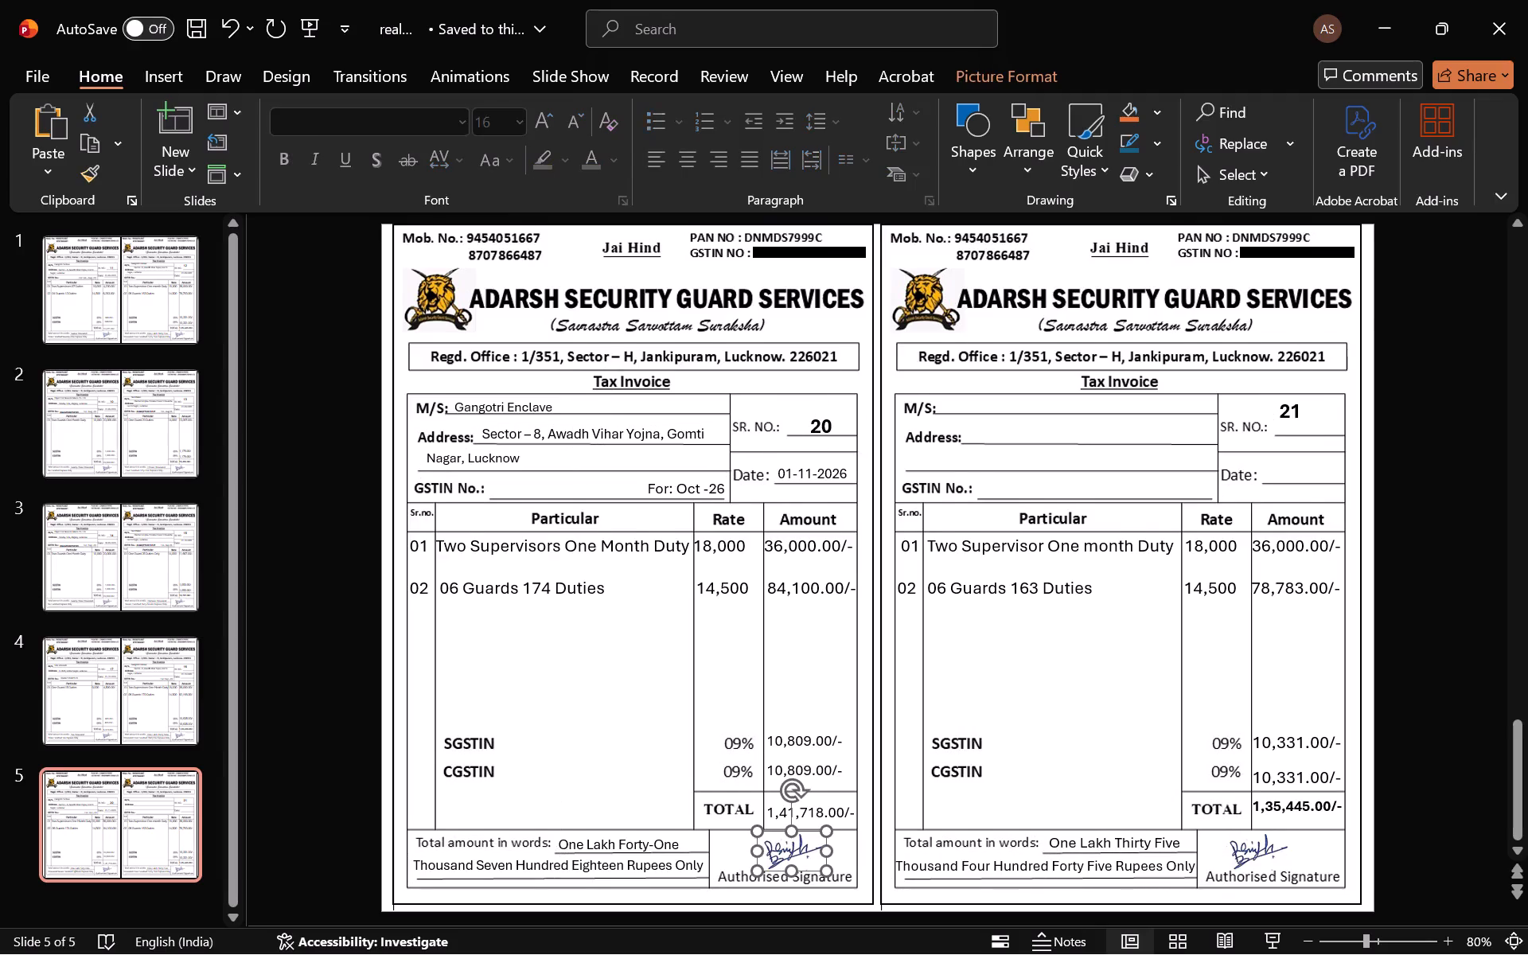
{"action": "key", "text": "Tab"}
{"action": "key", "text": "Tab"}
{"action": "key", "text": "Tab"}
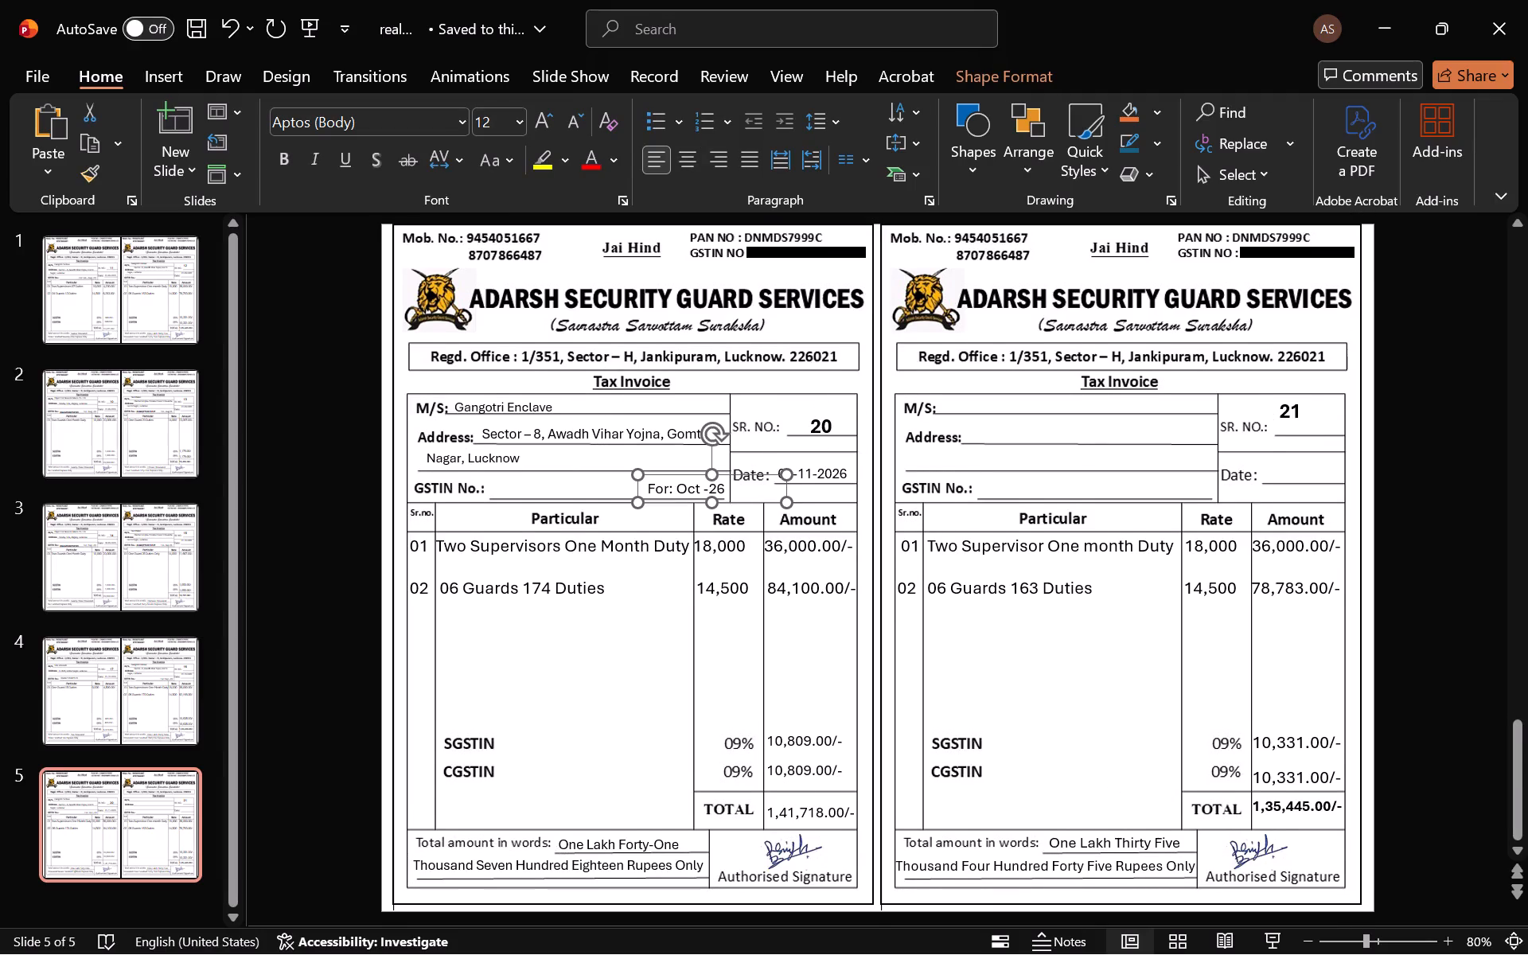
{"action": "key", "text": "Tab"}
{"action": "key", "text": "Tab"}
{"action": "key", "text": "Tab"}
{"action": "key", "text": "Tab"}
{"action": "key", "text": "Tab"}
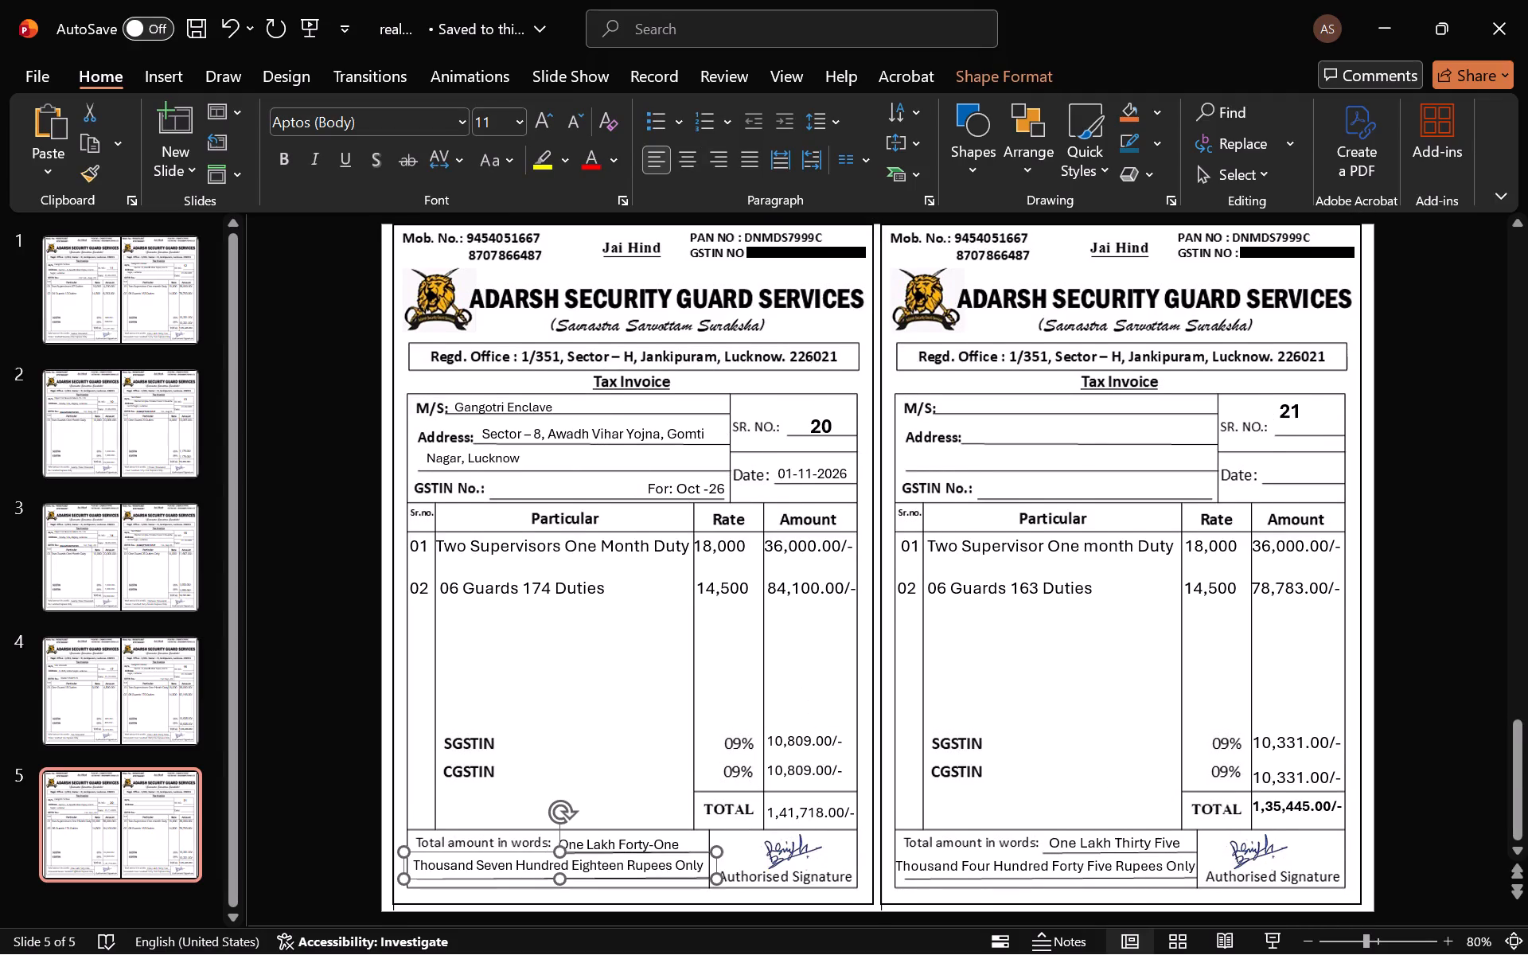
{"action": "key", "text": "Tab"}
{"action": "key", "text": "Tab"}
{"action": "key", "text": "Tab"}
{"action": "key", "text": "Tab"}
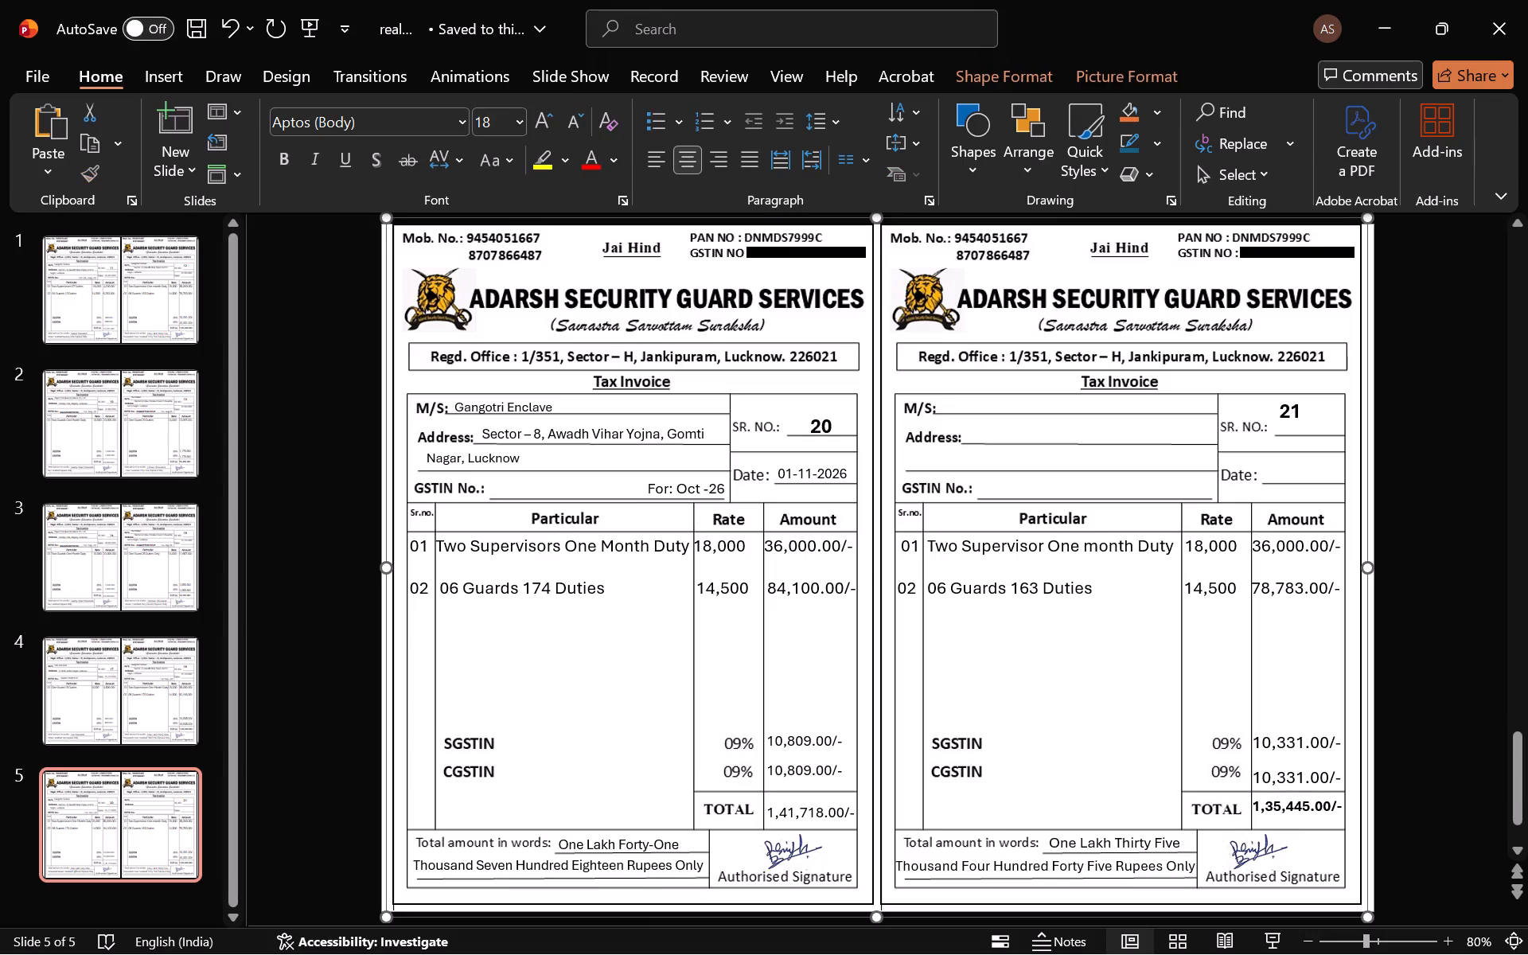
{"action": "key", "text": "Tab"}
{"action": "key", "text": "Tab"}
{"action": "key", "text": "Tab"}
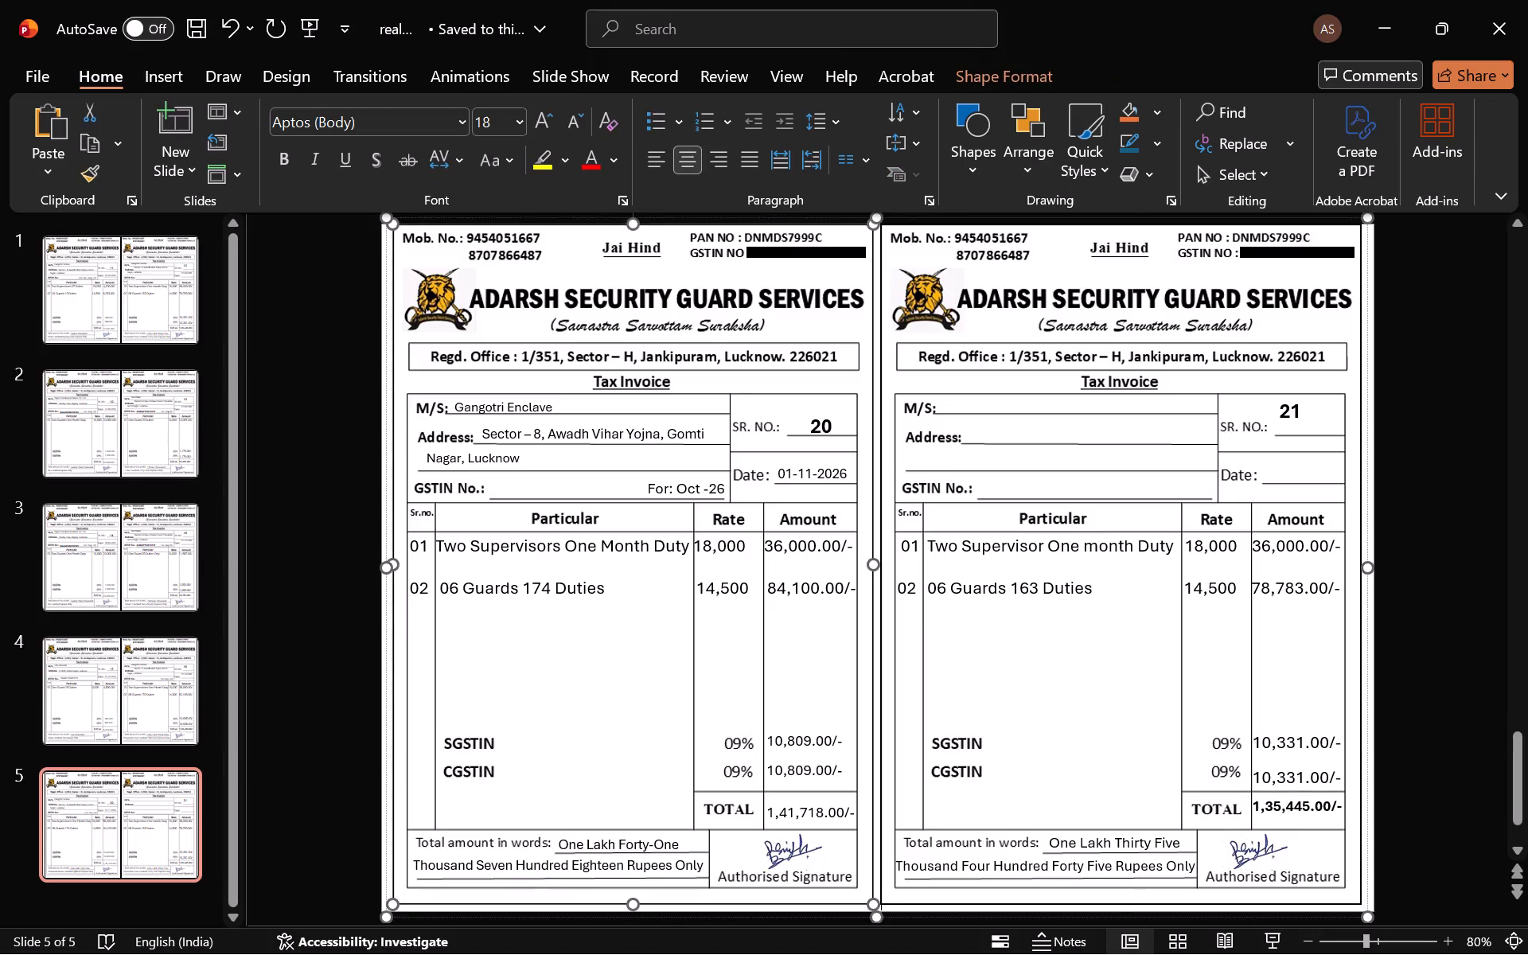
{"action": "key", "text": "Tab"}
{"action": "key", "text": "Tab"}
{"action": "key", "text": "Tab"}
{"action": "key", "text": "Tab"}
{"action": "key", "text": "Tab"}
{"action": "key", "text": "Tab"}
{"action": "key", "text": "Tab"}
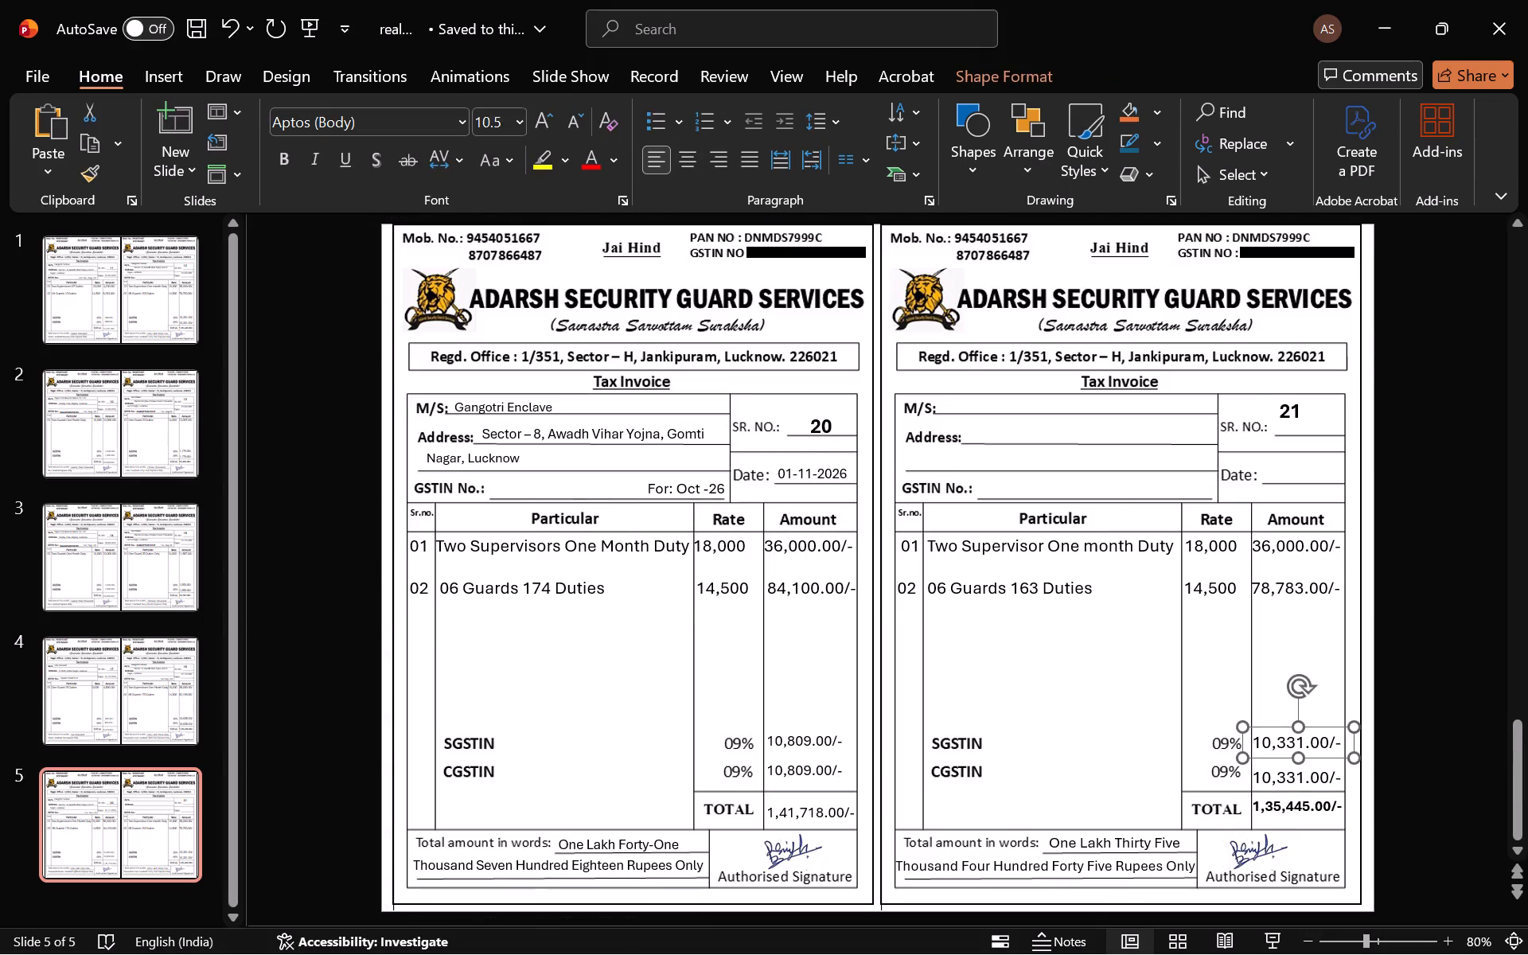
{"action": "key", "text": "Tab"}
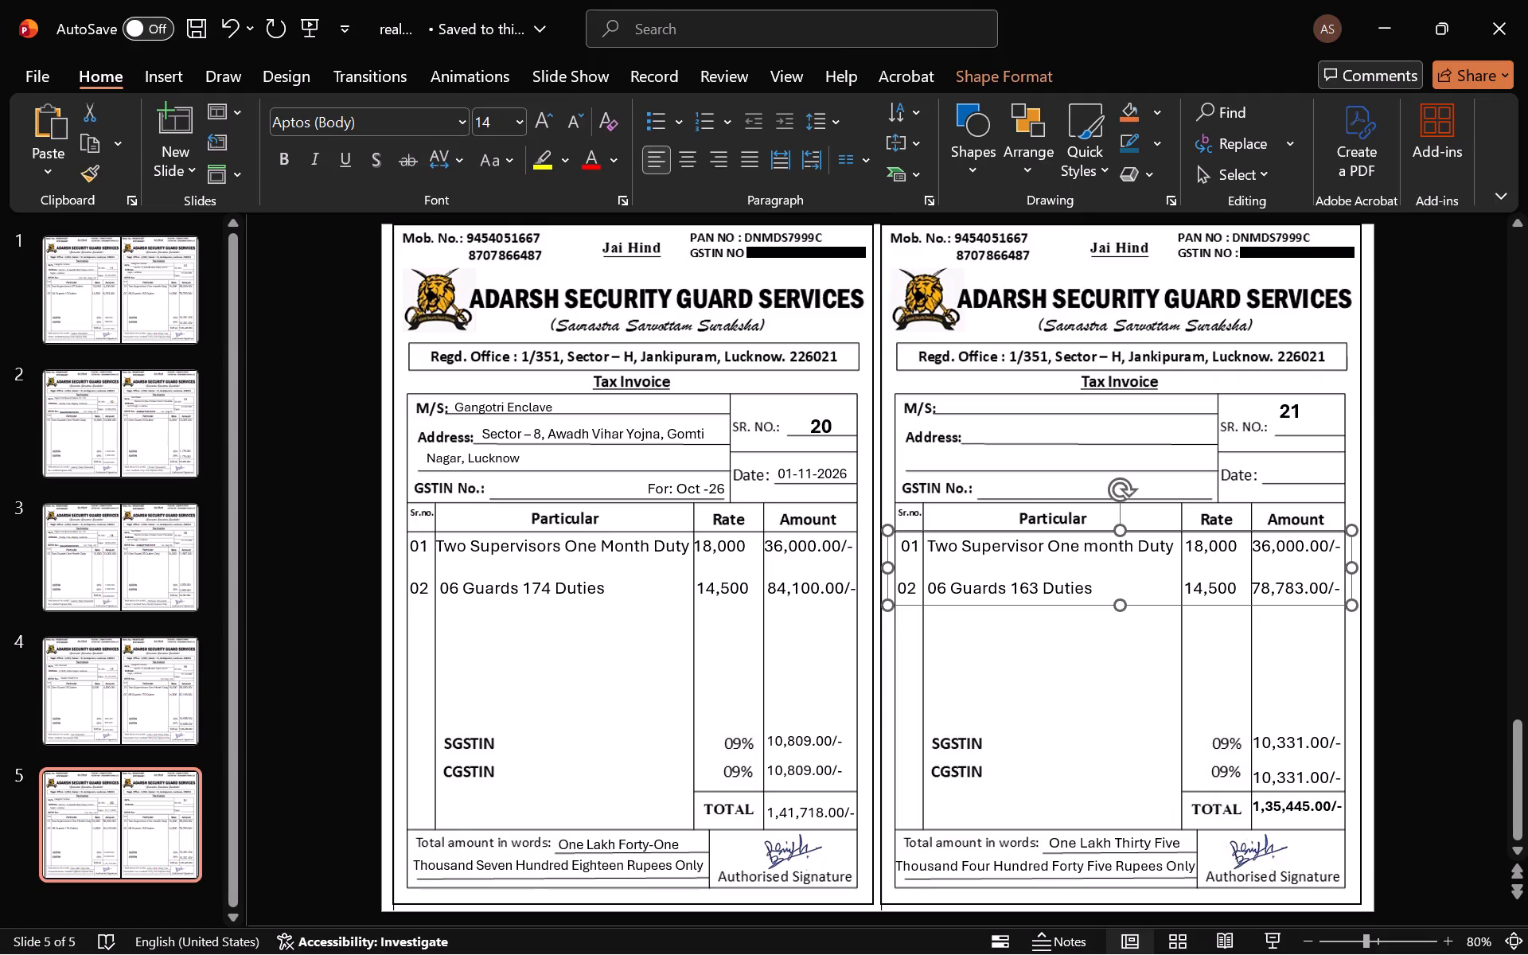
Draw an empty text box over the blank M/S line of invoice 21, spanning the width of that field.
{"action": "left_click", "coordinate": [969, 141]}
{"action": "left_click", "coordinate": [966, 228]}
{"action": "left_click_drag", "start_coordinate": [936, 393], "coordinate": [952, 406]}
{"action": "left_click_drag", "start_coordinate": [952, 406], "coordinate": [1182, 412]}
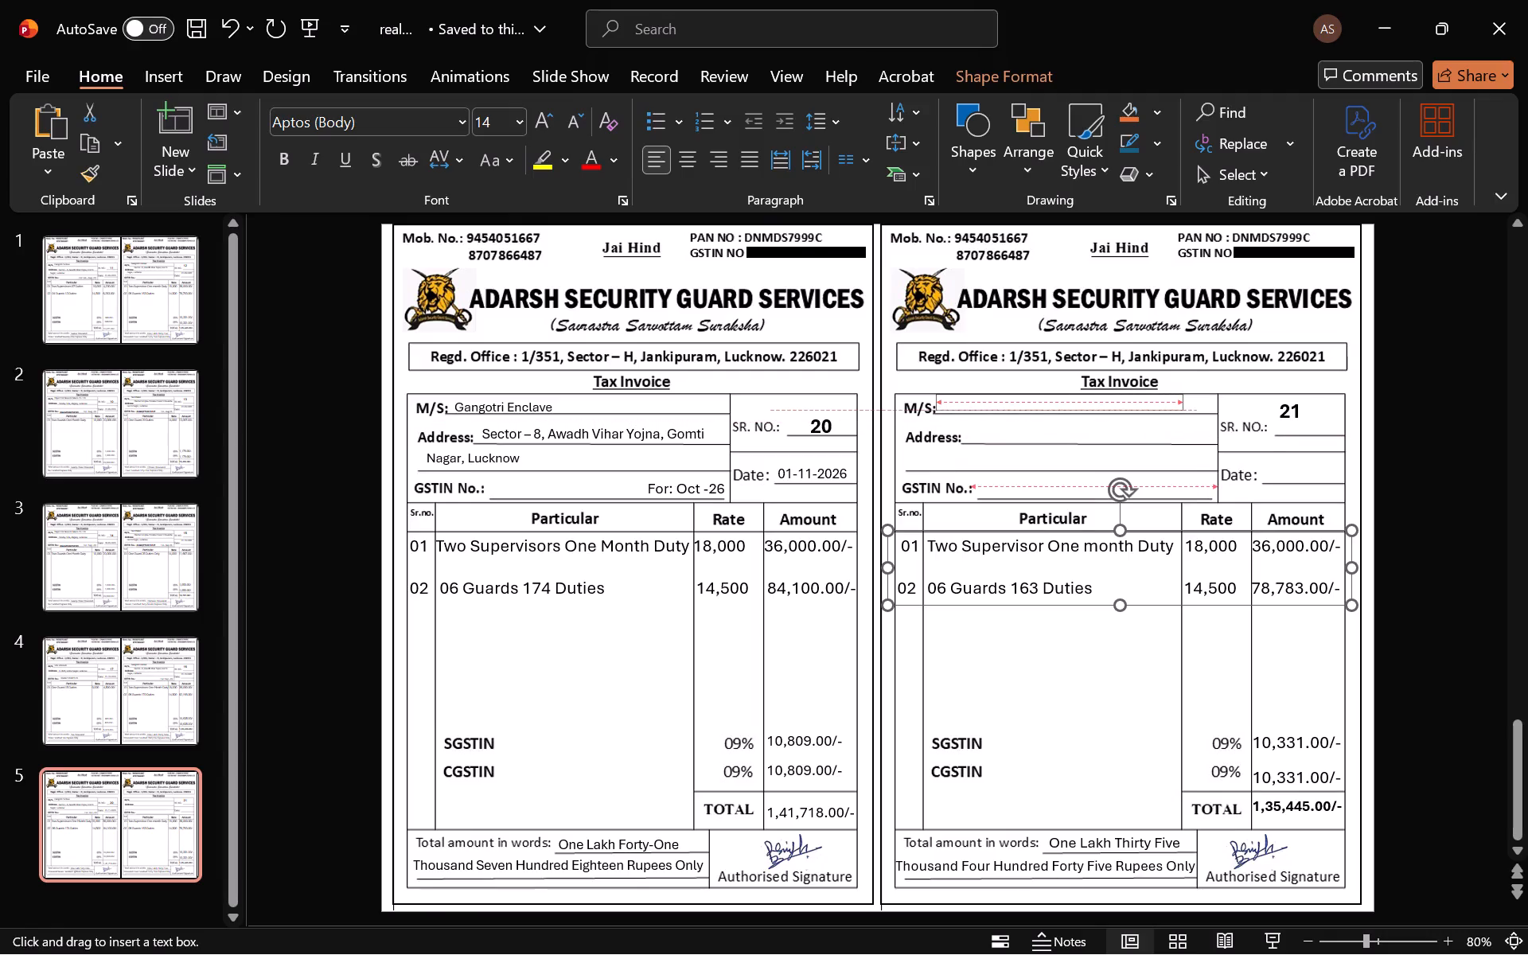
{"action": "left_click_drag", "start_coordinate": [1182, 412], "coordinate": [1207, 412]}
{"action": "left_click_drag", "start_coordinate": [1207, 412], "coordinate": [1216, 419]}
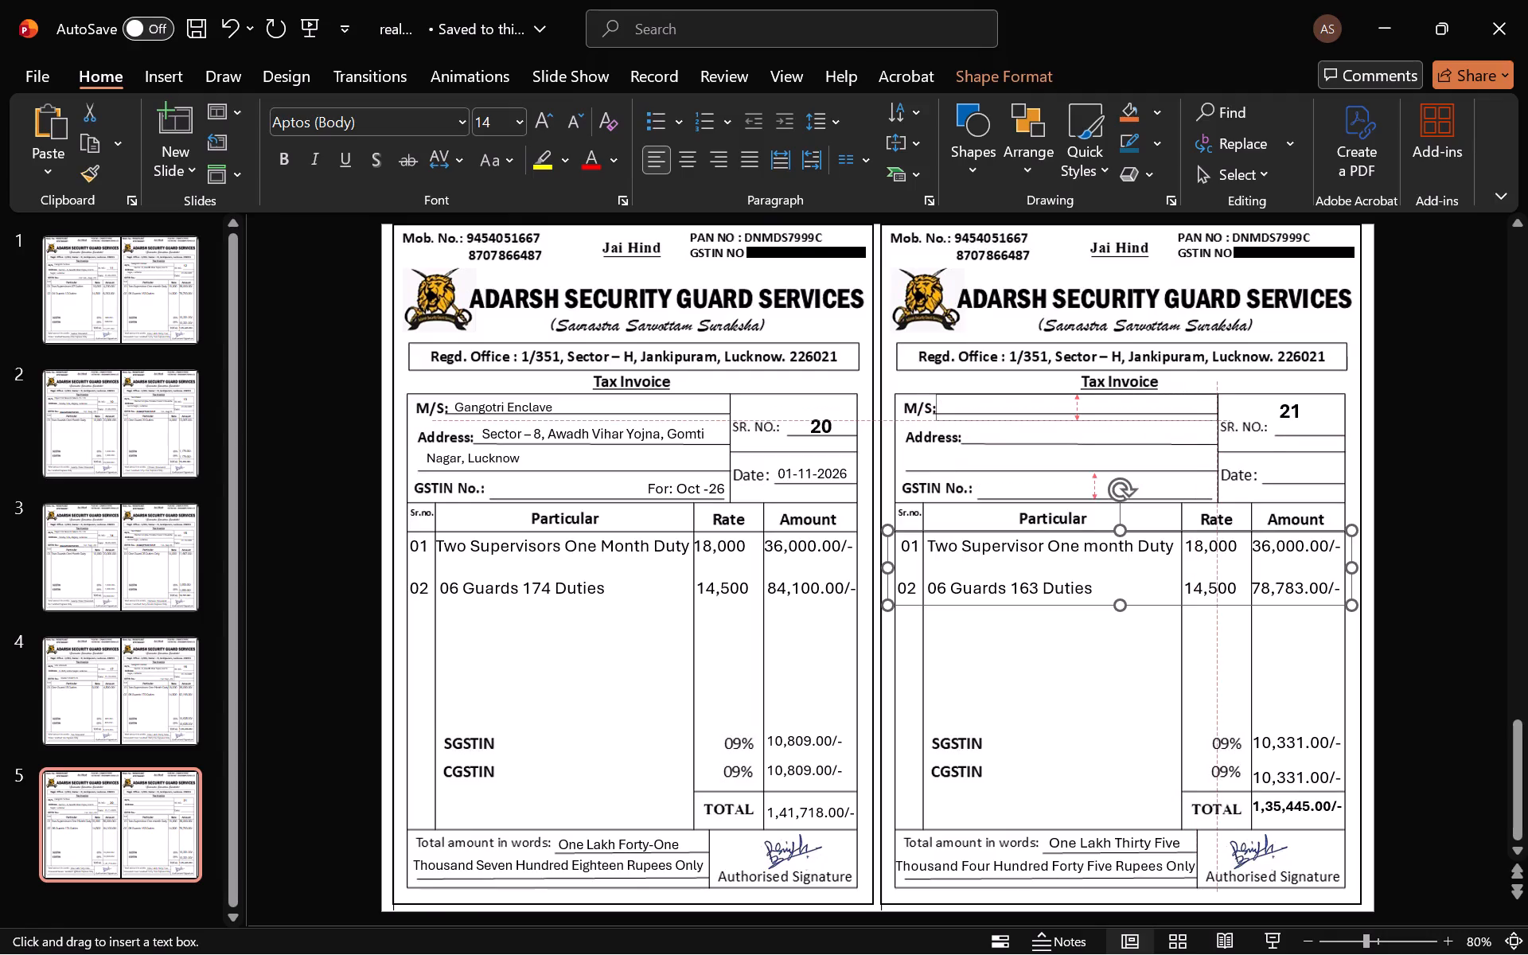
{"action": "left_click_drag", "start_coordinate": [1216, 419], "coordinate": [1215, 419]}
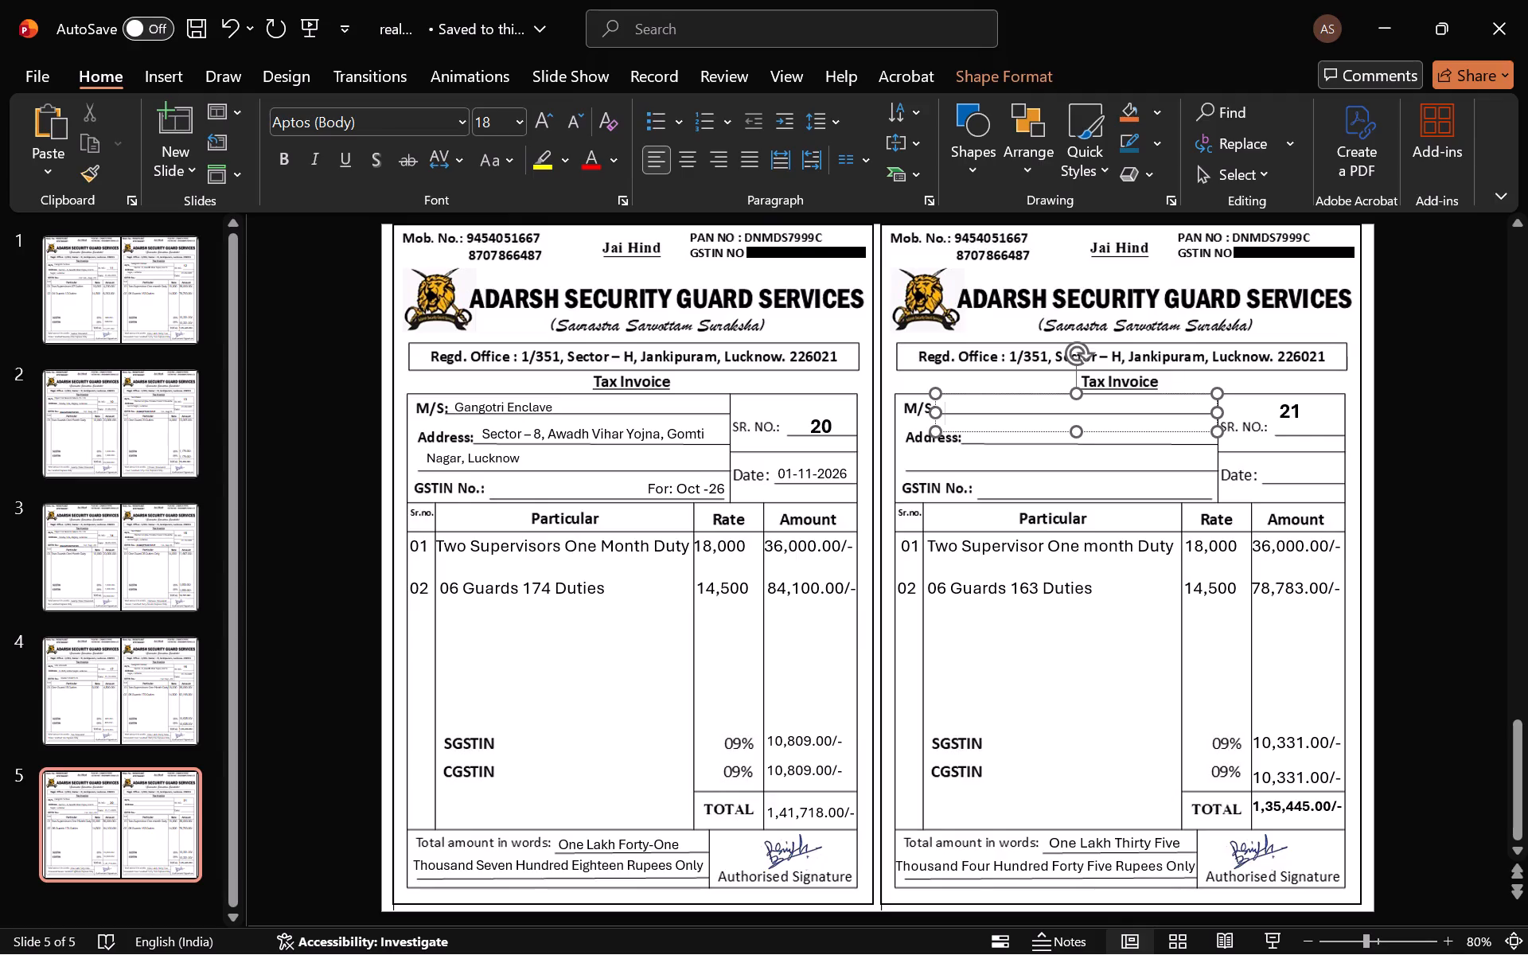
Check the font size of the M/S text on invoice 20 and set invoice 21's empty M/S text box to 10.5.
{"action": "left_click", "coordinate": [570, 411]}
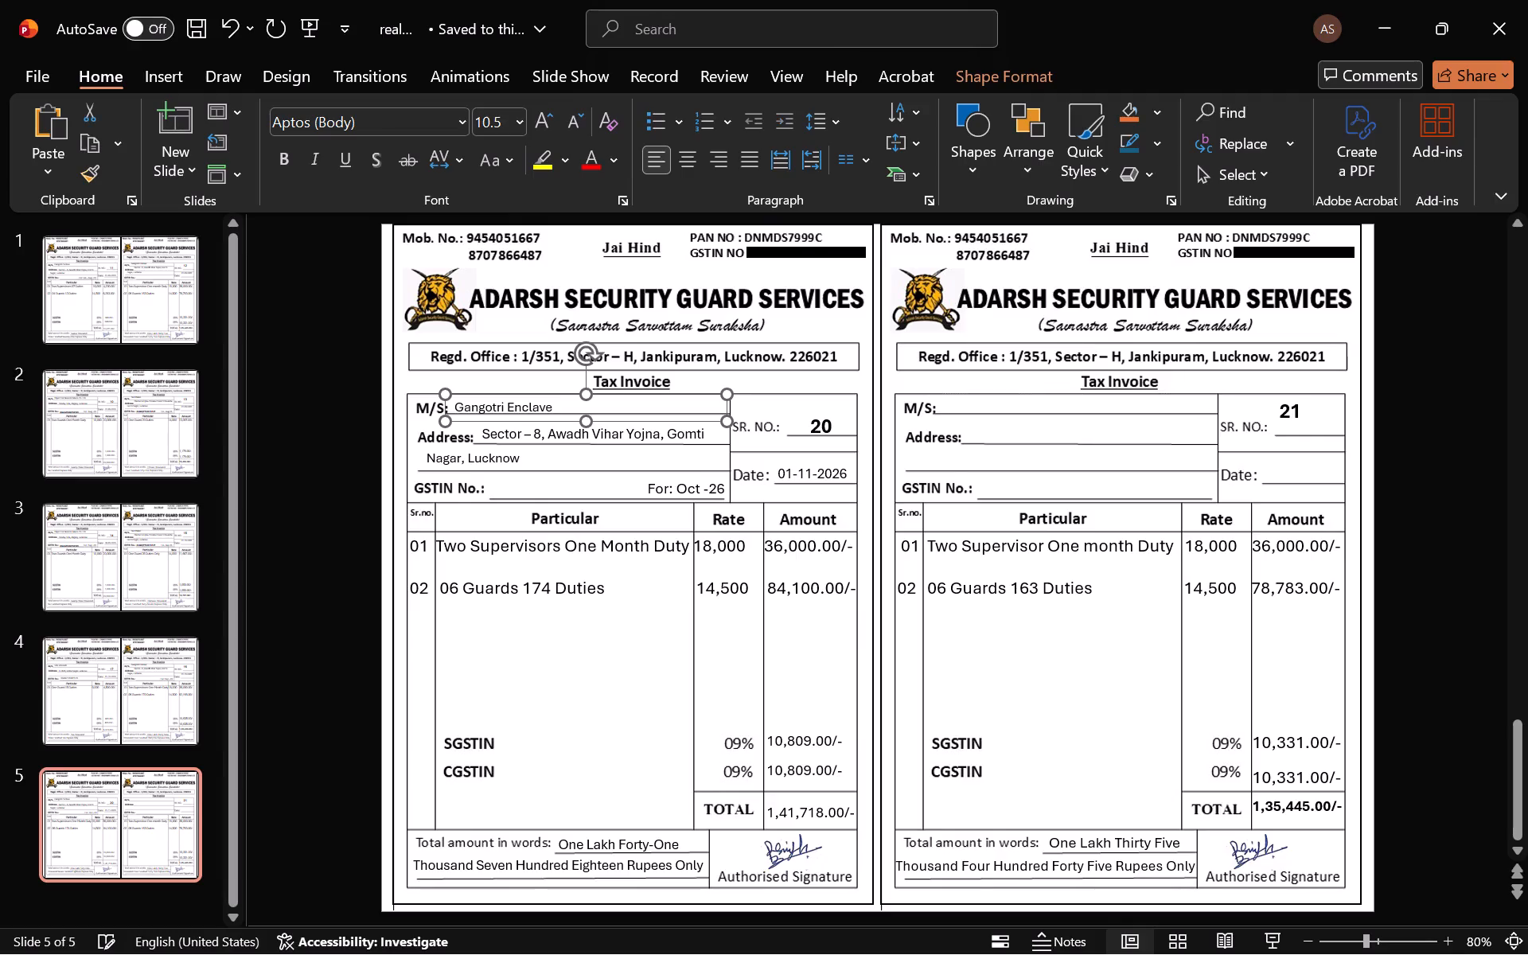
{"action": "left_click", "coordinate": [992, 409]}
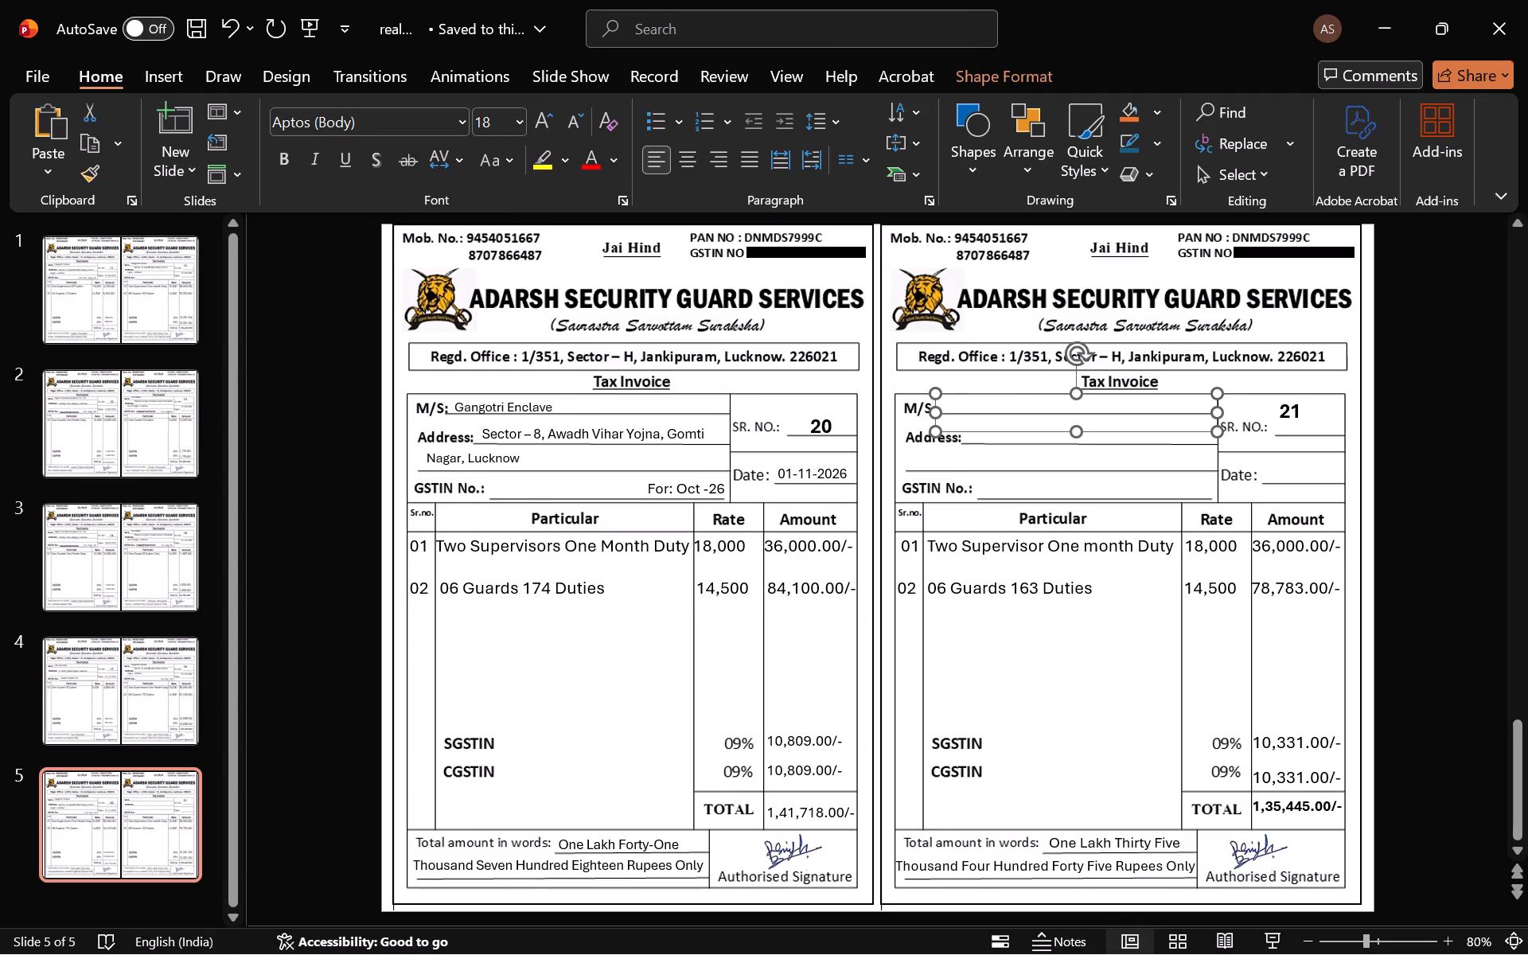
{"action": "left_click", "coordinate": [610, 407]}
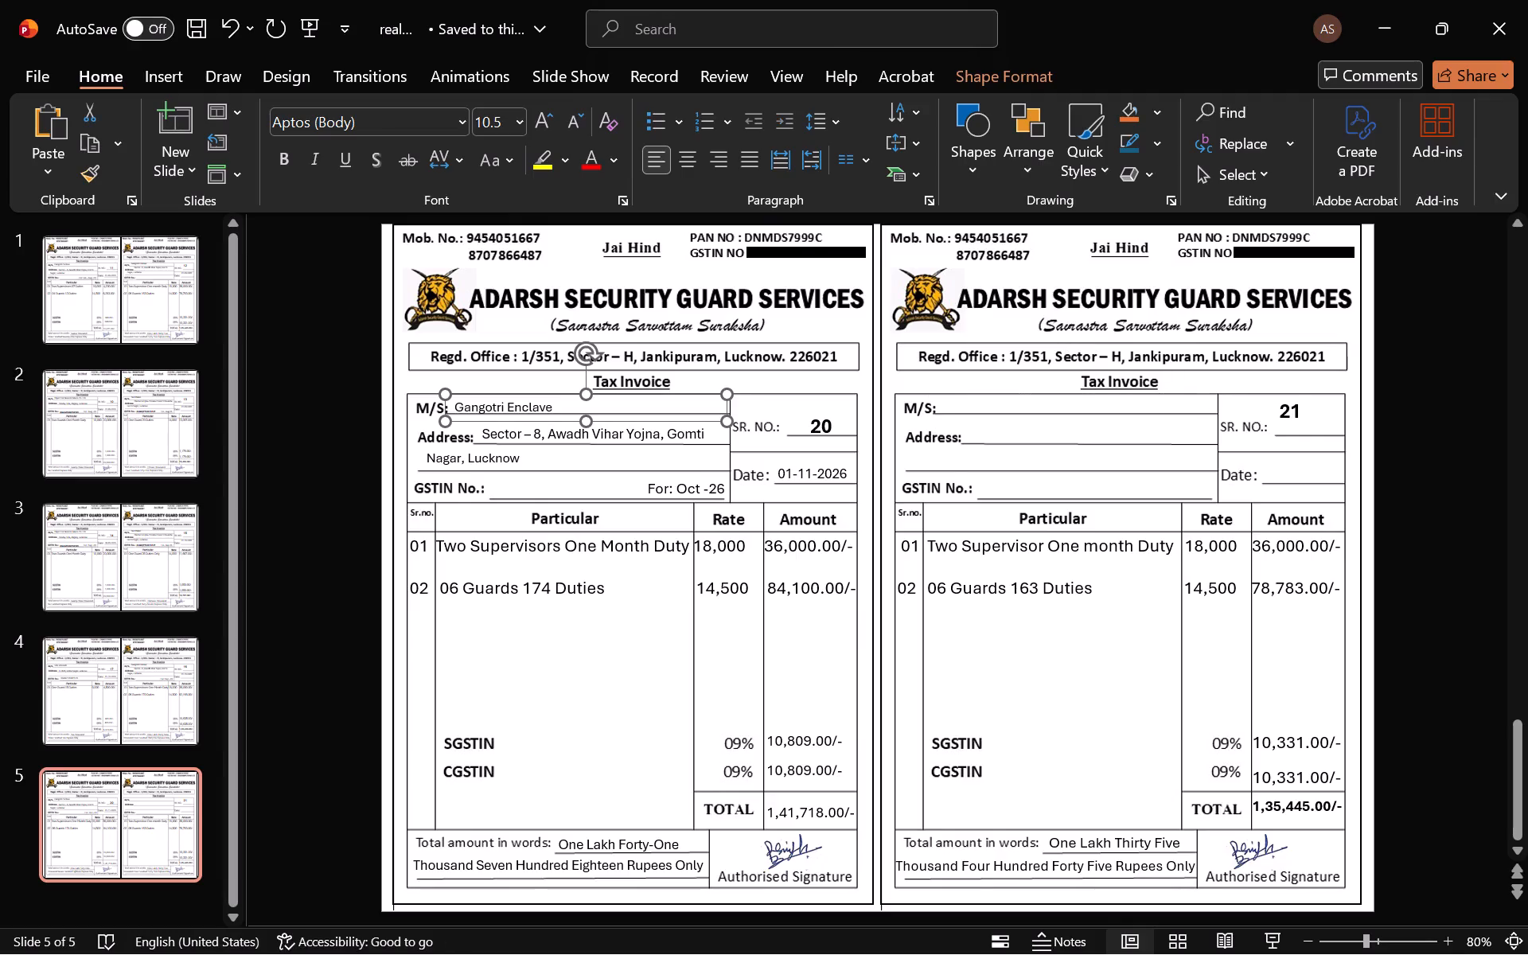
{"action": "left_click", "coordinate": [975, 396]}
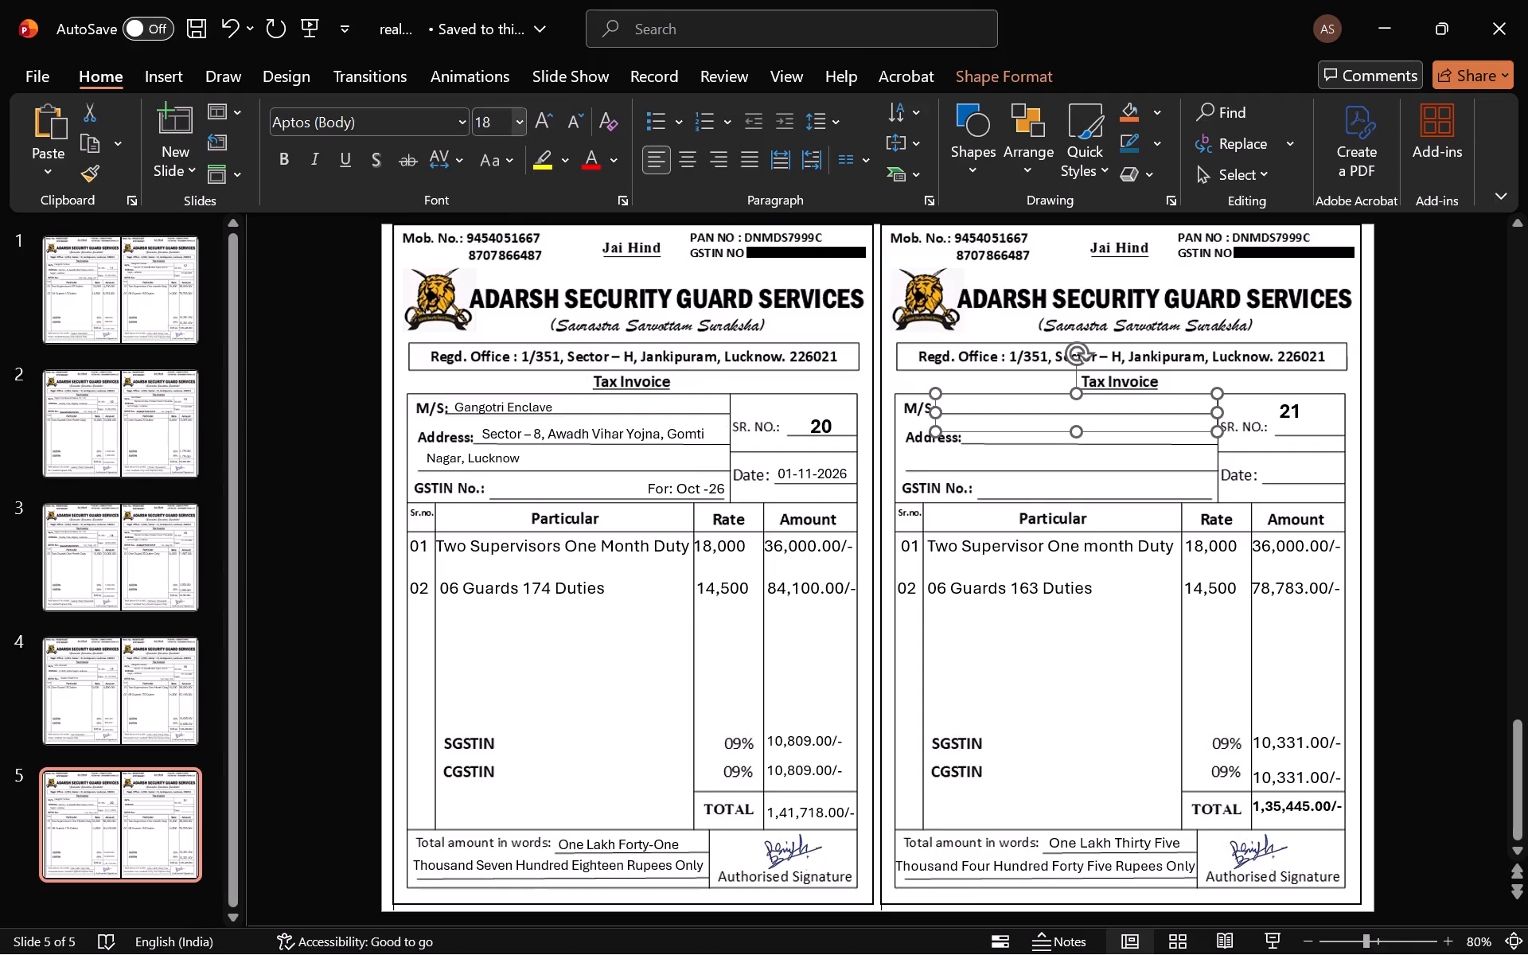
{"action": "left_click", "coordinate": [500, 121]}
{"action": "type", "text": "10.5"}
{"action": "key", "text": "Return"}
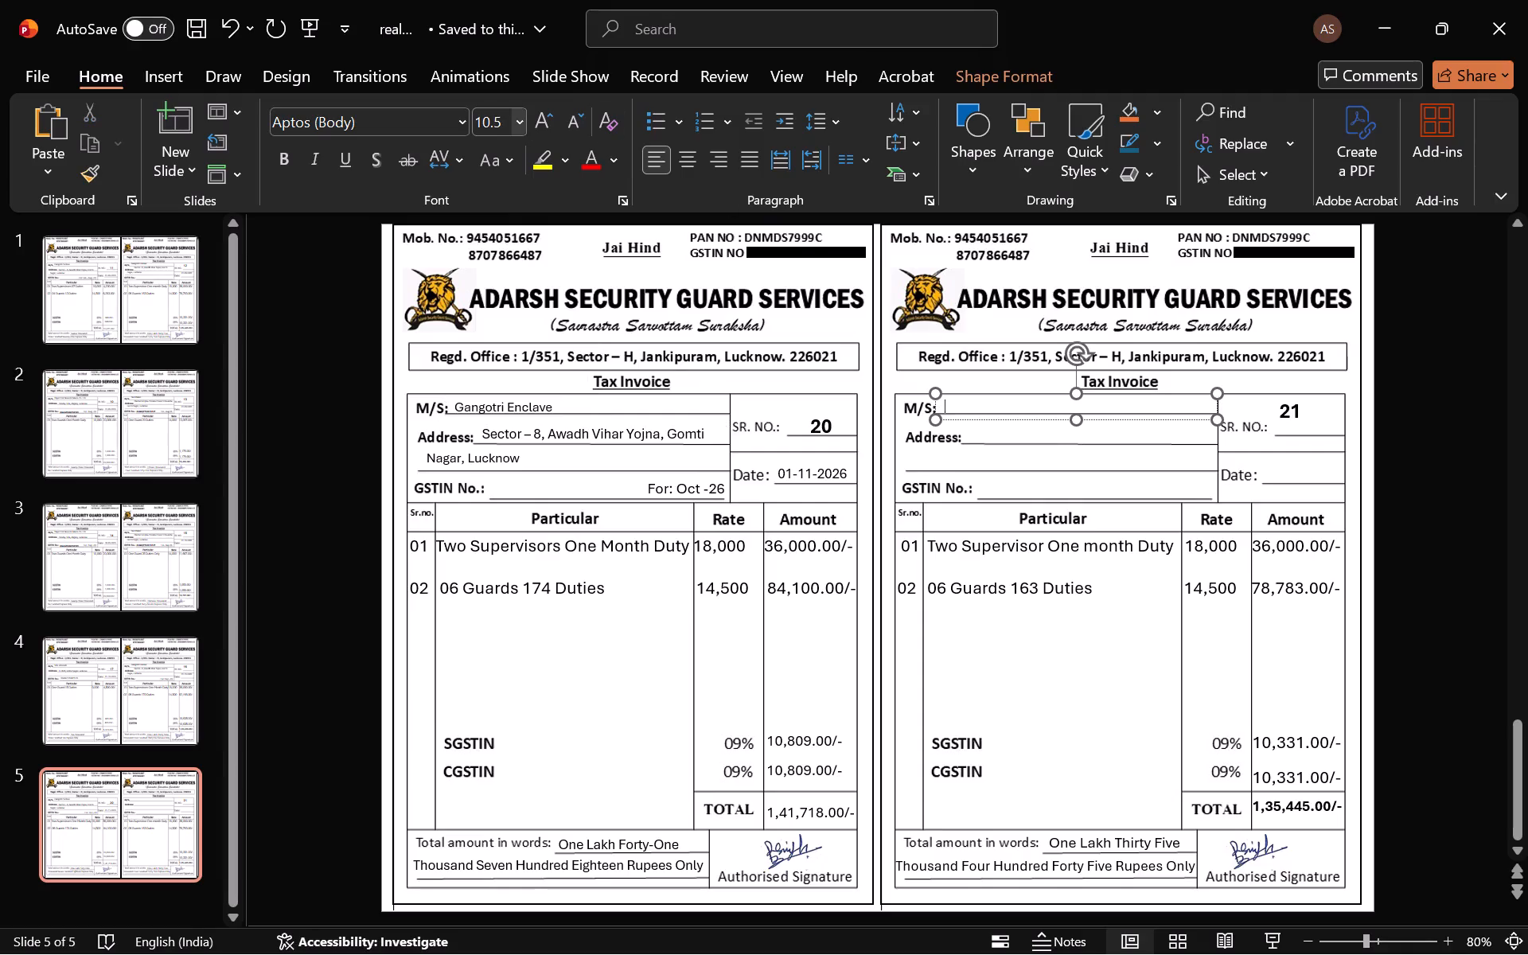
Enter VUK Infratech as the client name on the M/S line of invoice 21.
{"action": "type", "text": "Vu"}
{"action": "key", "text": "BackSpace"}
{"action": "type", "text": "UK Ing"}
{"action": "type", "text": "rat"}
{"action": "type", "text": "ch"}
{"action": "key", "text": "BackSpace"}
{"action": "key", "text": "BackSpace"}
{"action": "key", "text": "BackSpace"}
{"action": "key", "text": "BackSpace"}
{"action": "key", "text": "BackSpace"}
{"action": "key", "text": "BackSpace"}
{"action": "type", "text": "fratech"}
Switch to the Brave browser, open YouTube in a new tab and browse the home feed for a video.
{"action": "key", "text": "alt+Tab"}
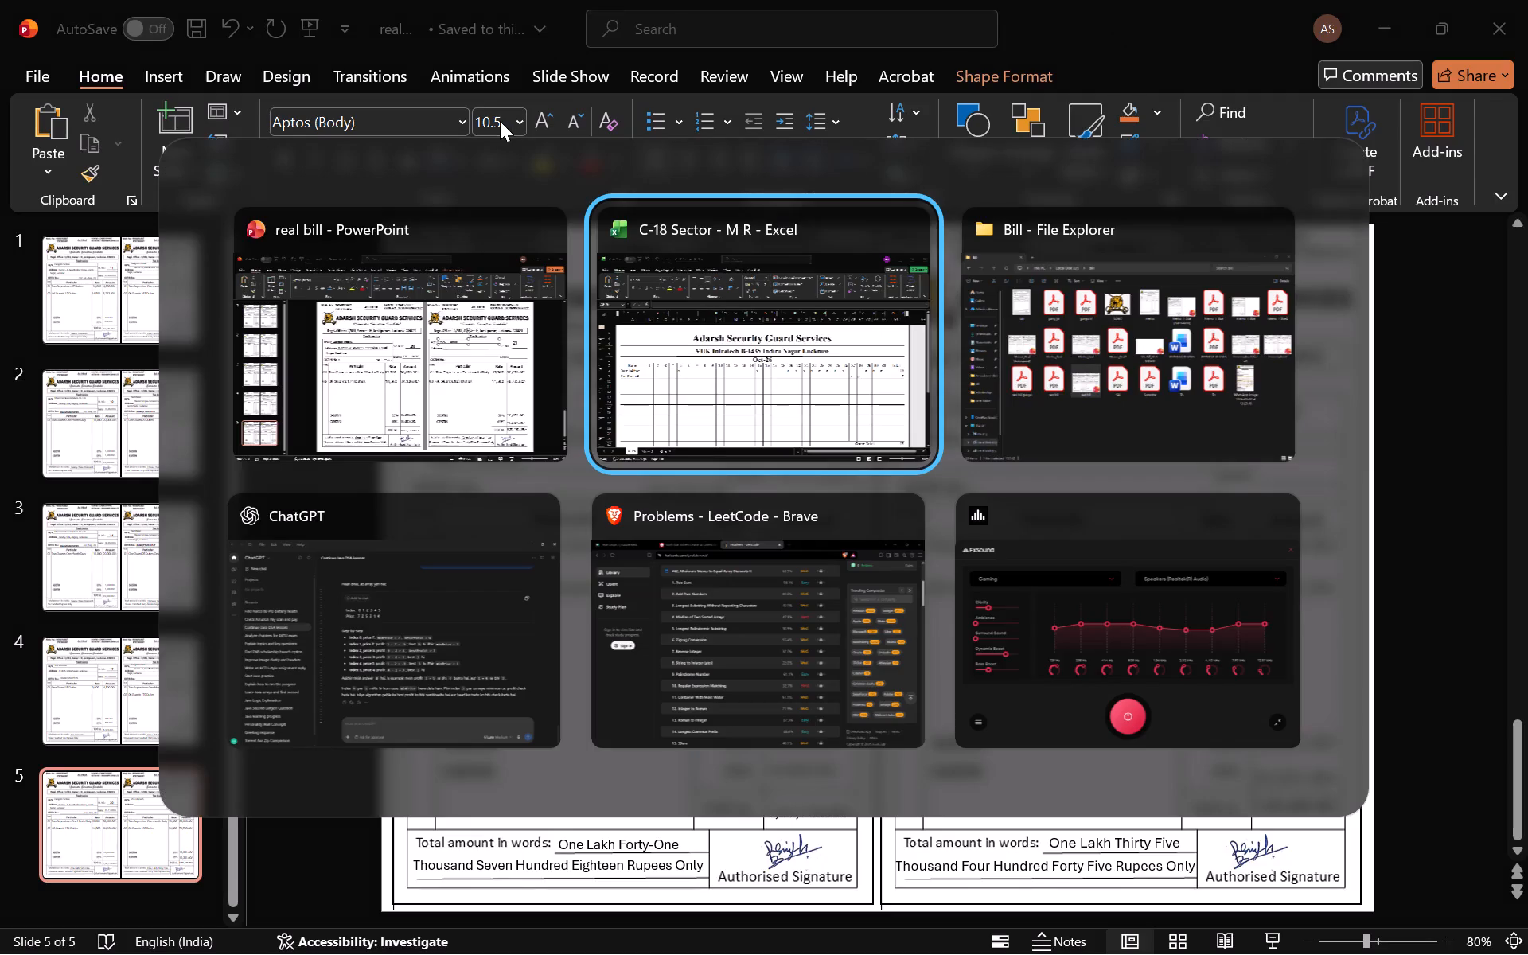
{"action": "key", "text": "alt+Tab"}
{"action": "key", "text": "alt+Tab"}
{"action": "key", "text": "alt+Tab"}
{"action": "key", "text": "ctrl+t"}
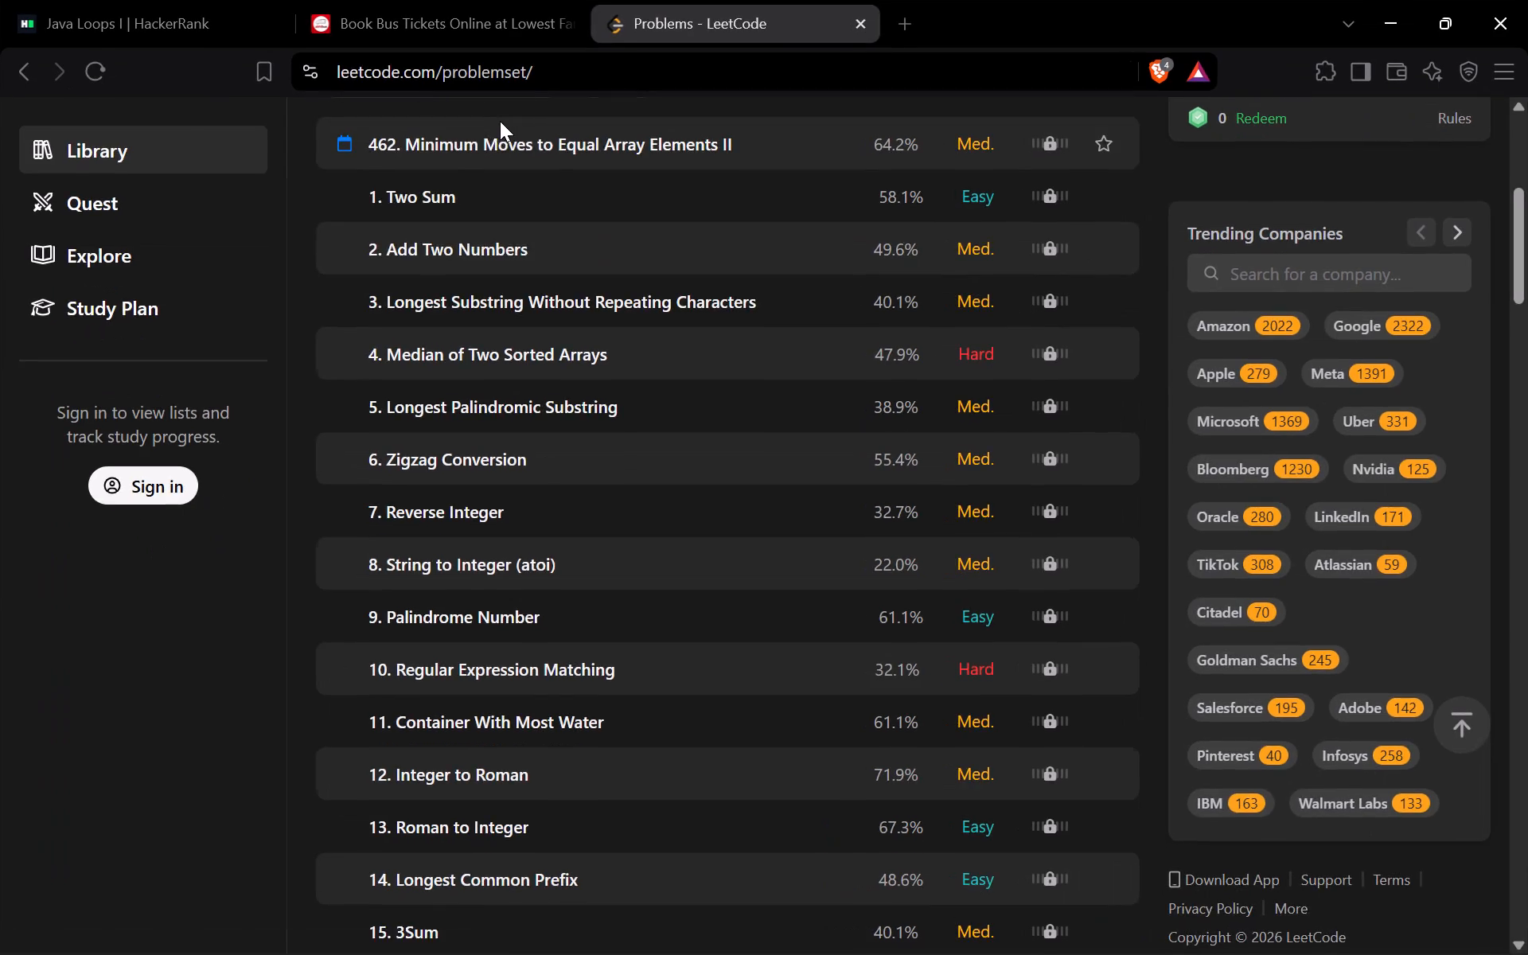
{"action": "type", "text": "yt"}
{"action": "key", "text": "Return"}
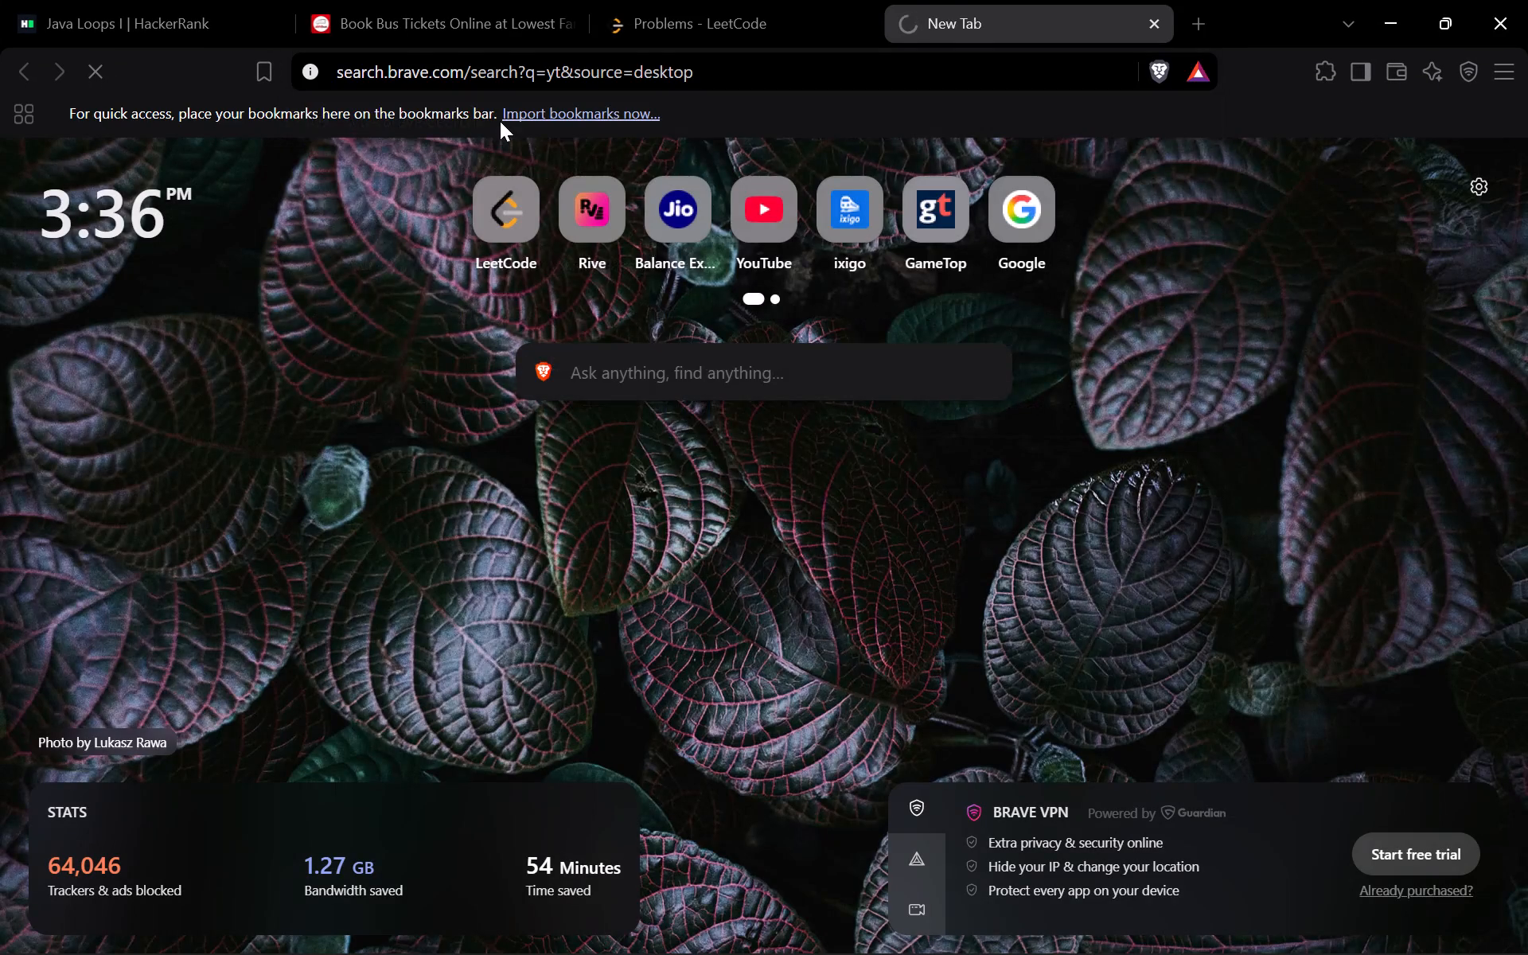
{"action": "left_click", "coordinate": [381, 300]}
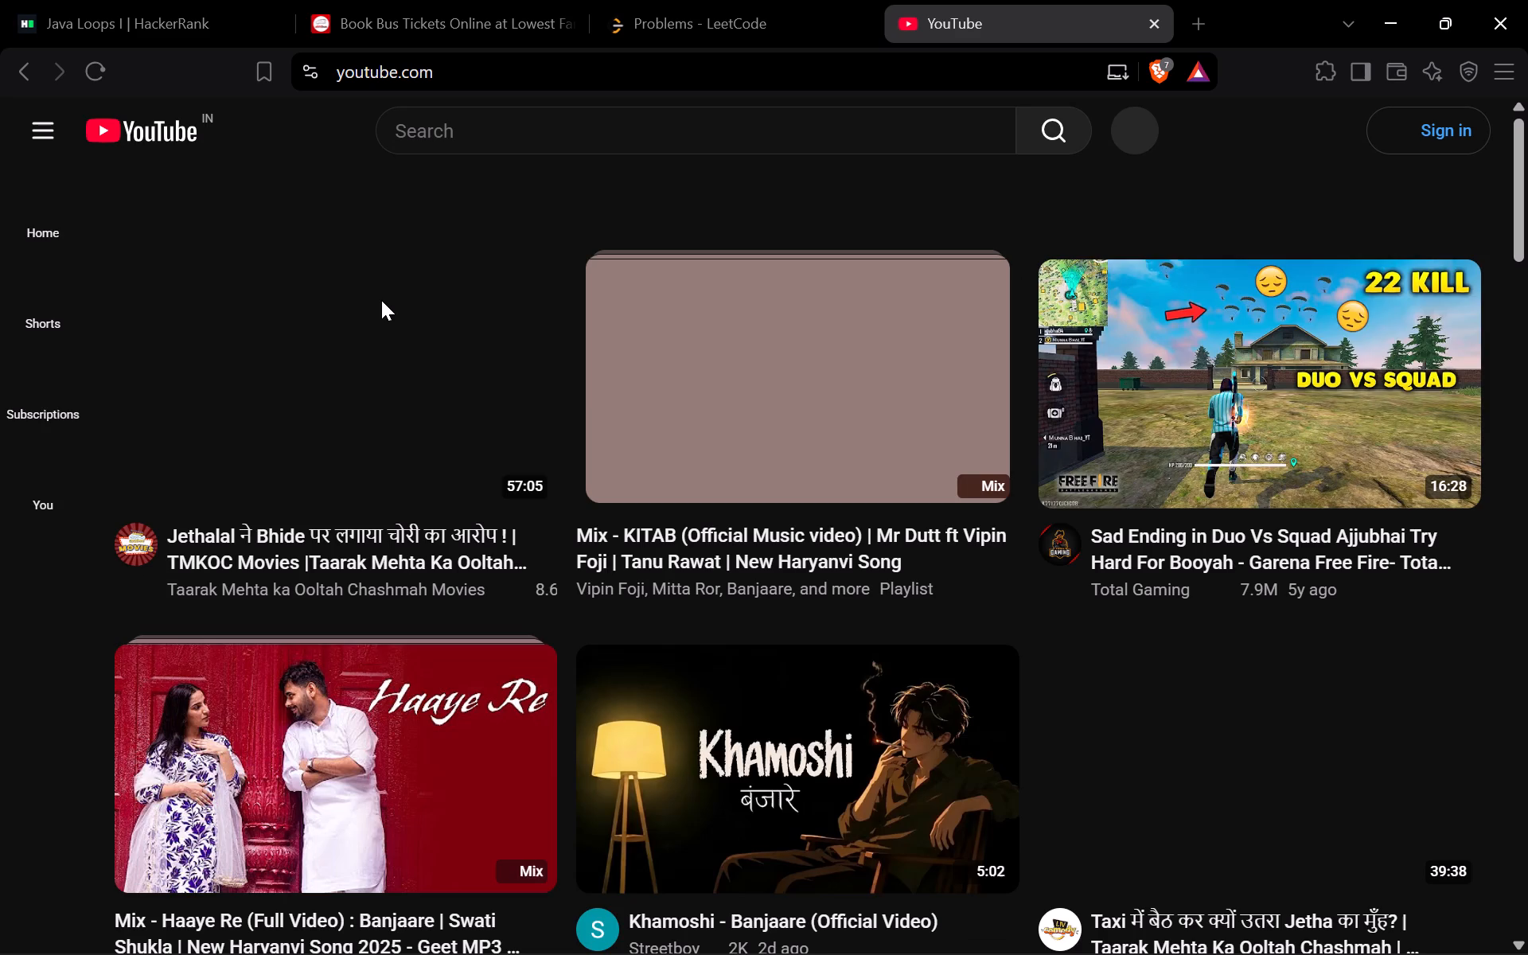
{"action": "scroll", "coordinate": [722, 324], "scroll_direction": "down", "scroll_amount": 7}
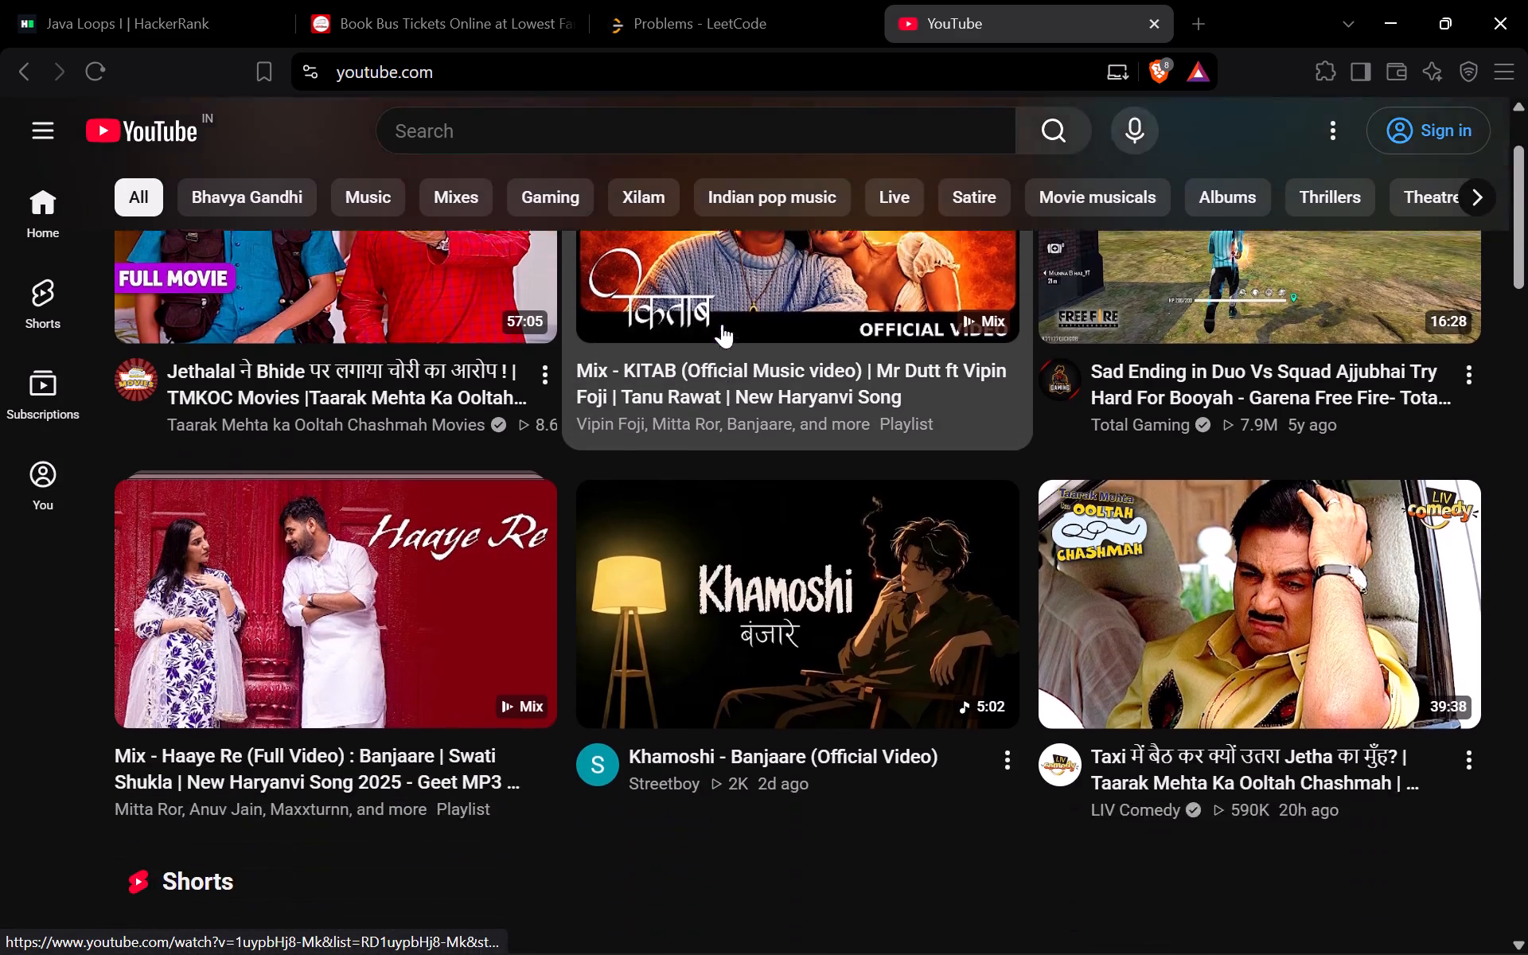
{"action": "scroll", "coordinate": [722, 324], "scroll_direction": "down", "scroll_amount": 11}
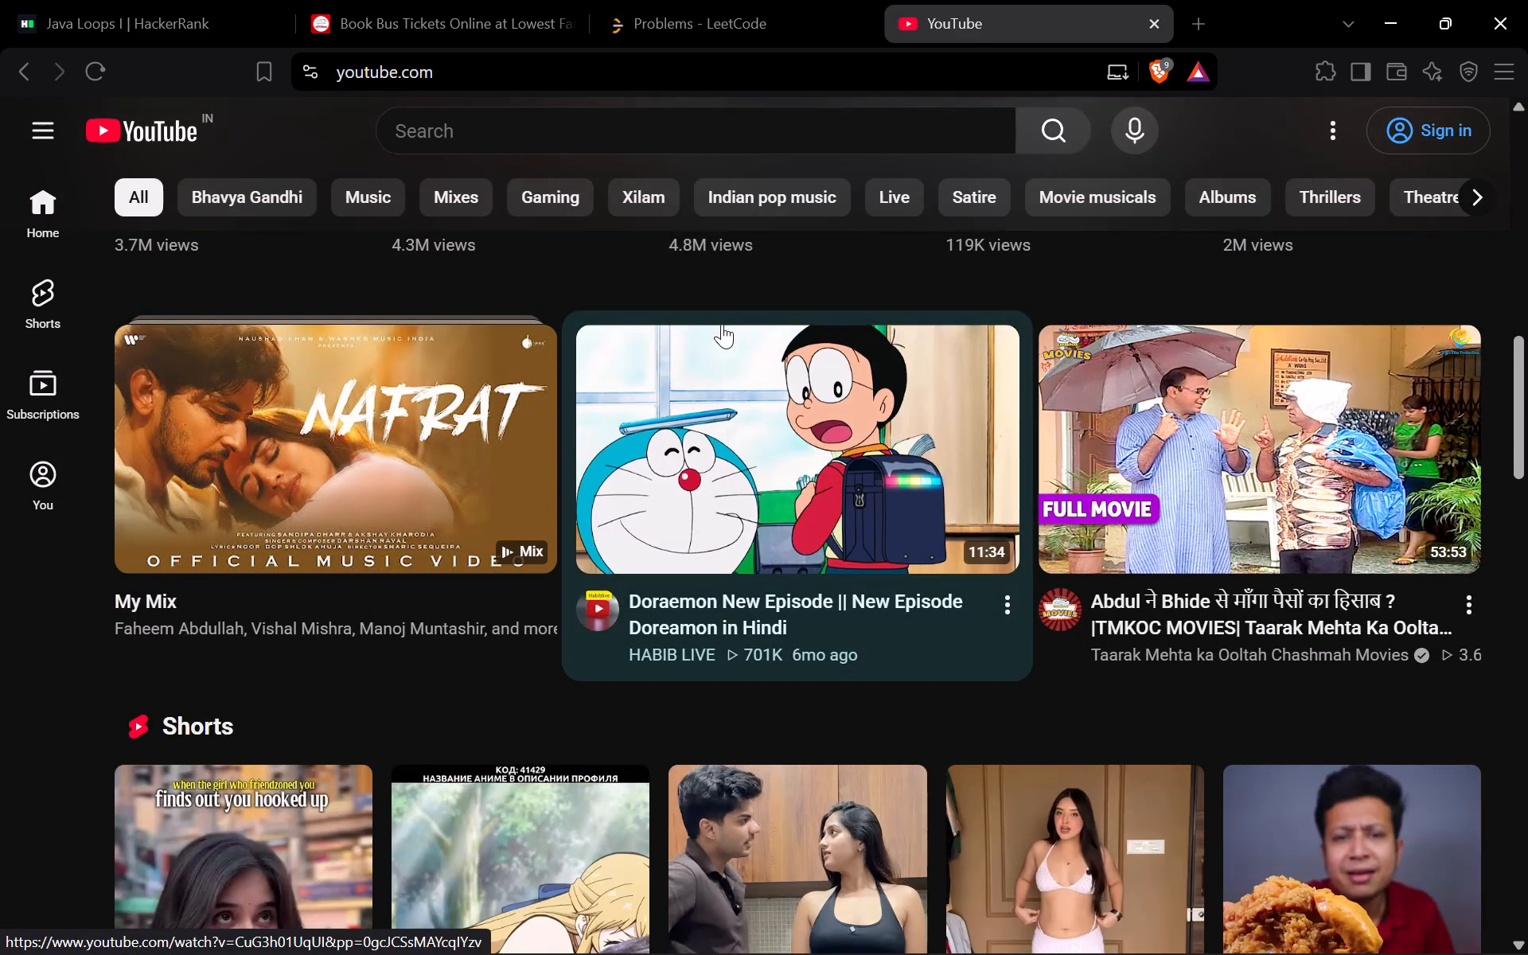
{"action": "scroll", "coordinate": [722, 324], "scroll_direction": "down", "scroll_amount": 7}
{"action": "left_click", "coordinate": [722, 324]}
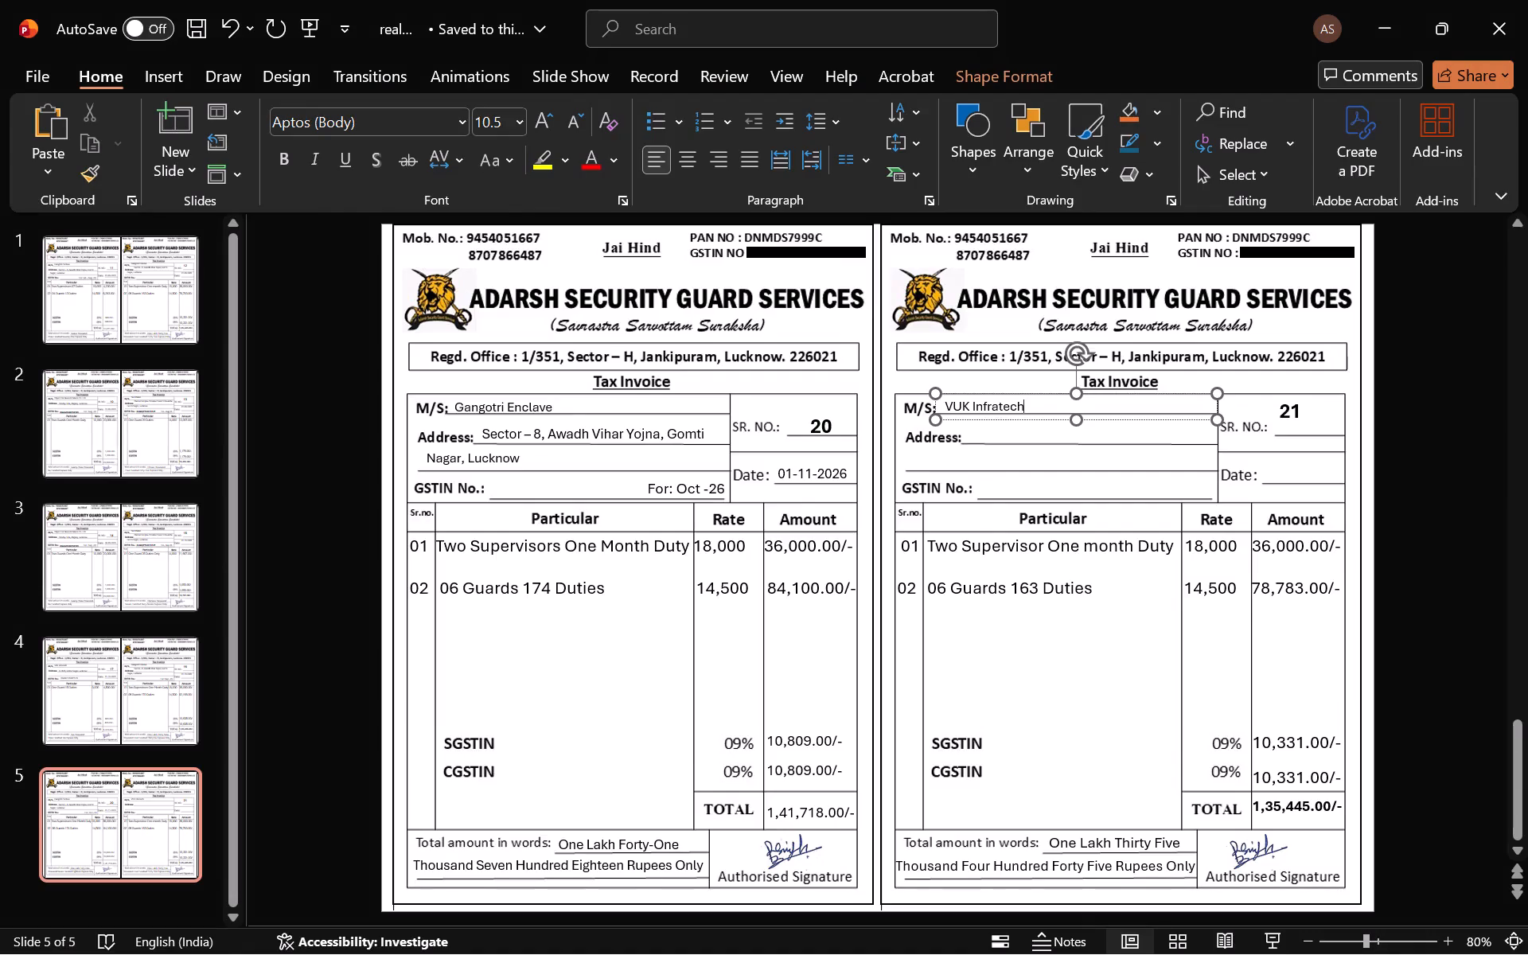
Back in PowerPoint, draw a text box over invoice 21's blank Address line, spanning the field, with font size 10.5.
{"action": "left_click", "coordinate": [1015, 441]}
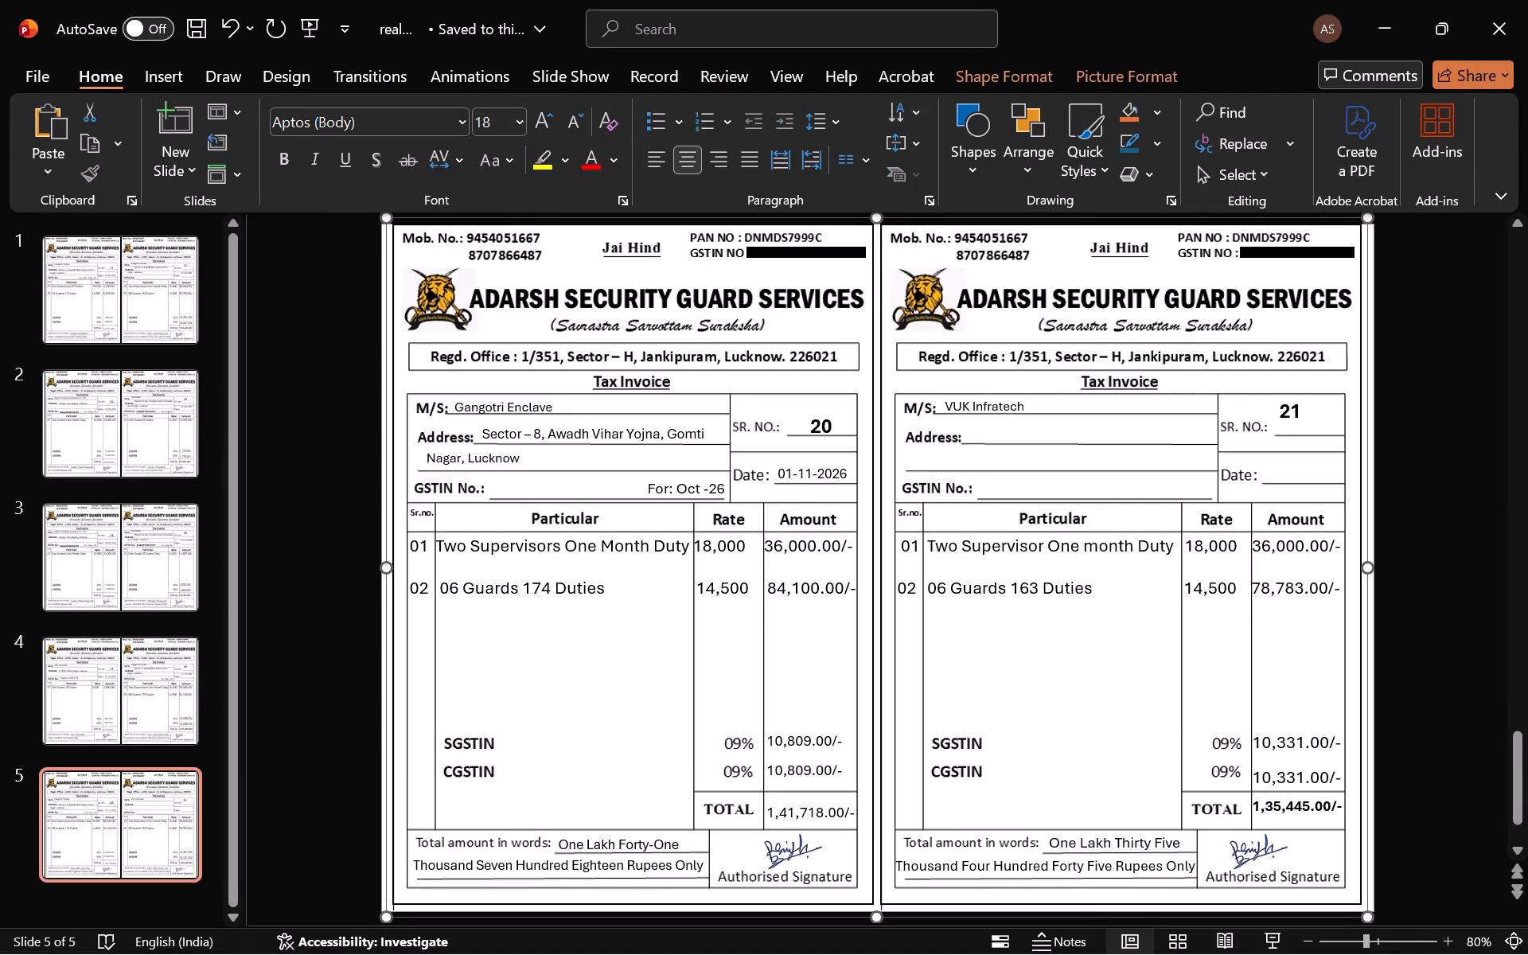
{"action": "left_click", "coordinate": [988, 127]}
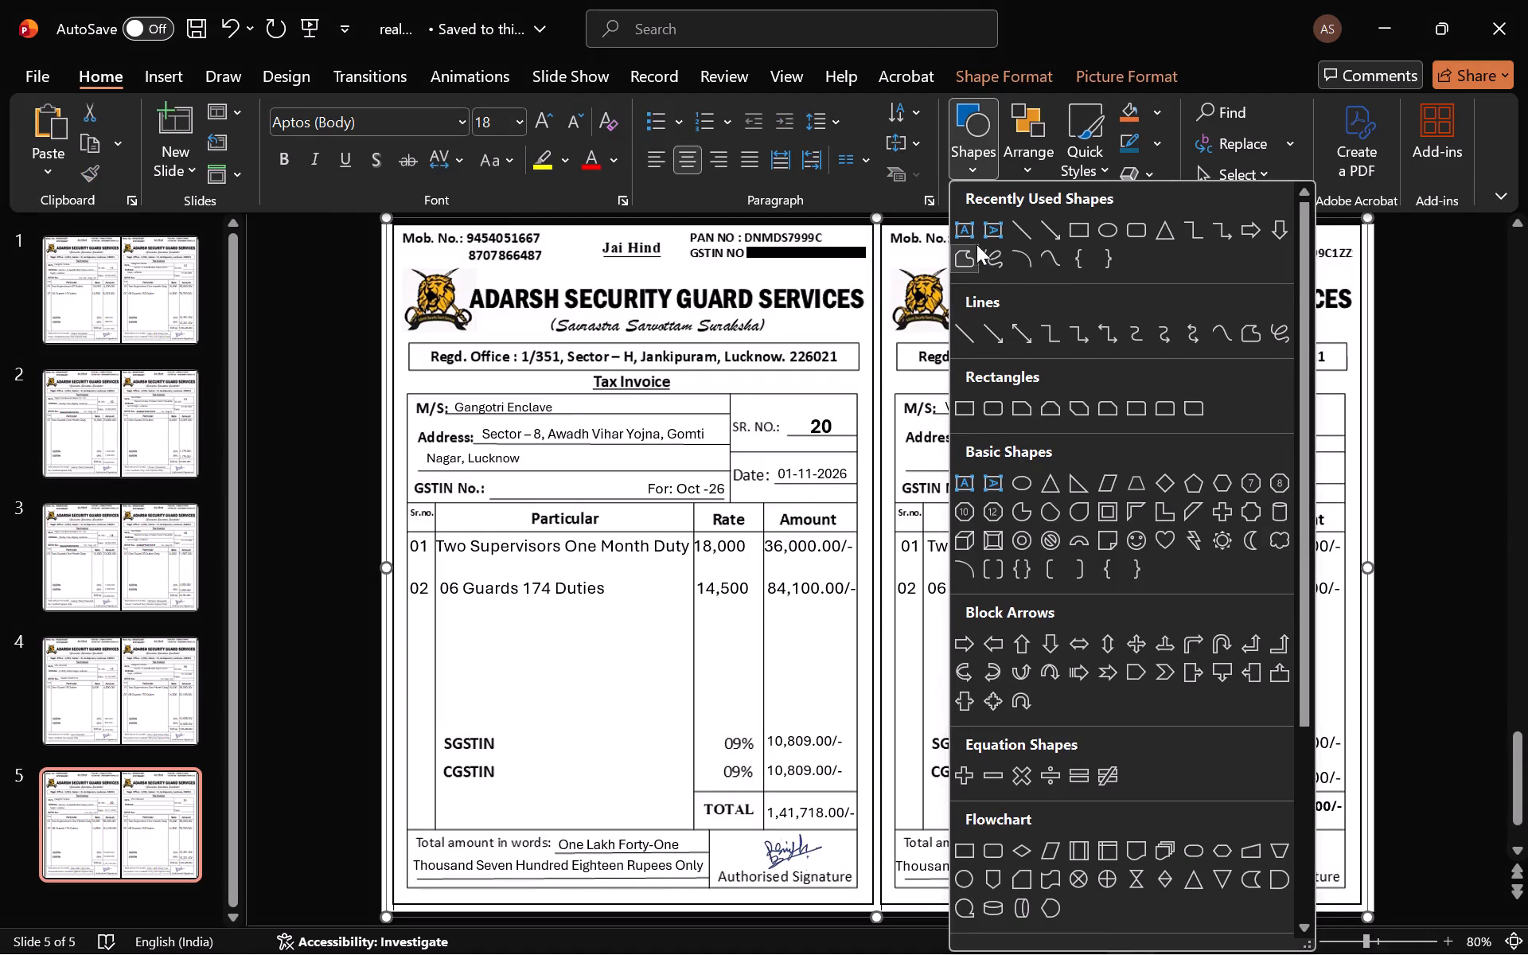
{"action": "left_click", "coordinate": [975, 240]}
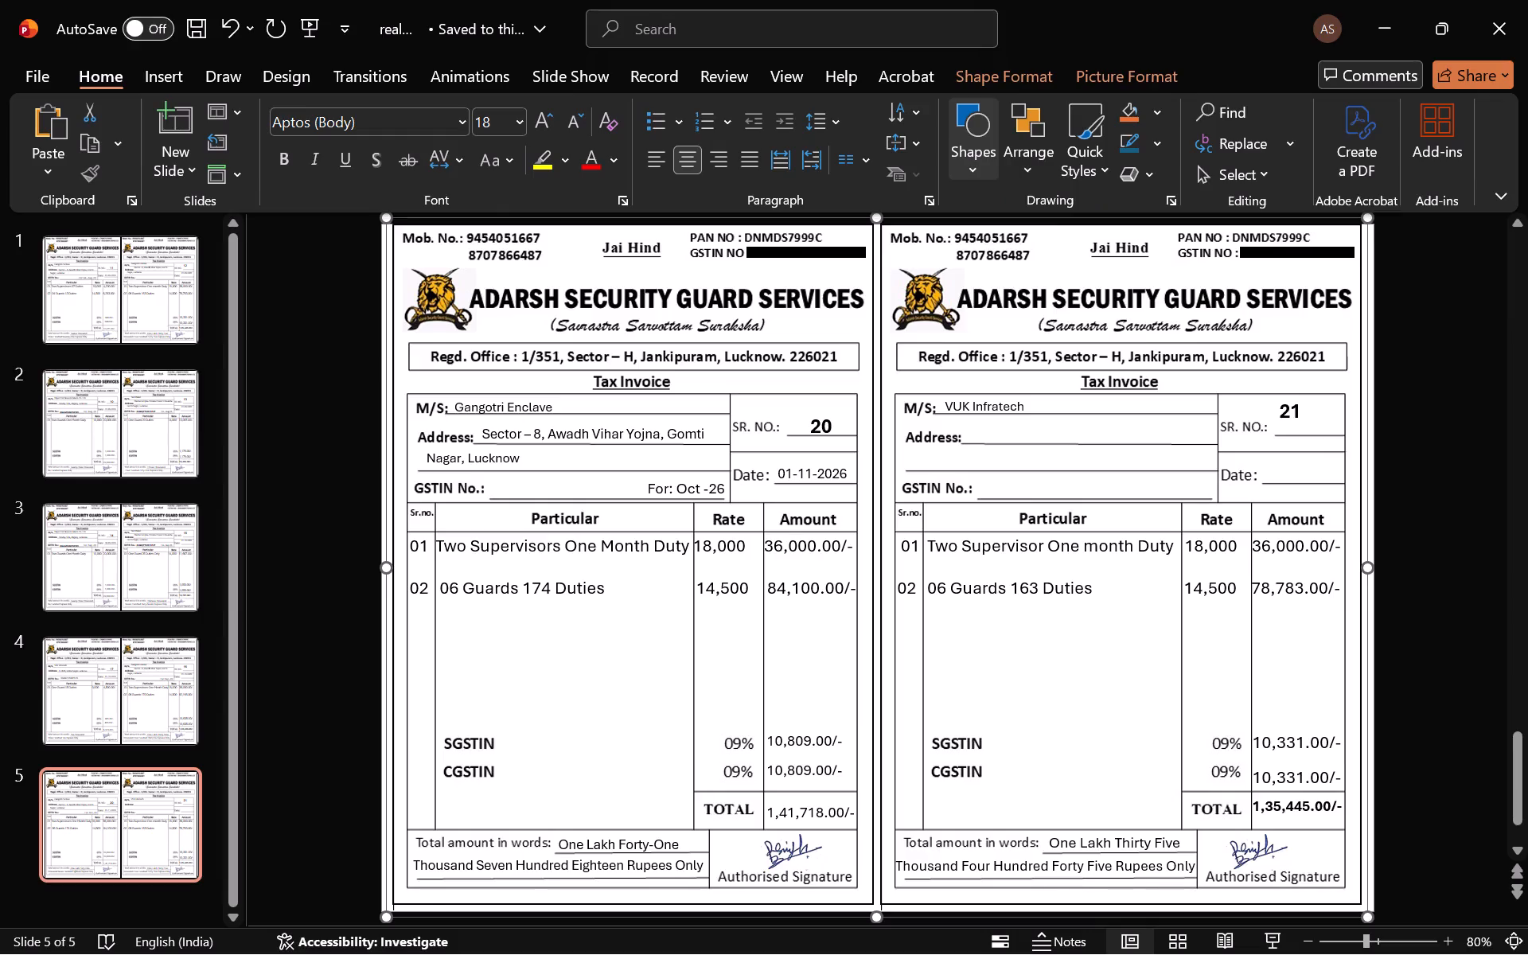
{"action": "left_click_drag", "start_coordinate": [962, 423], "coordinate": [1214, 444]}
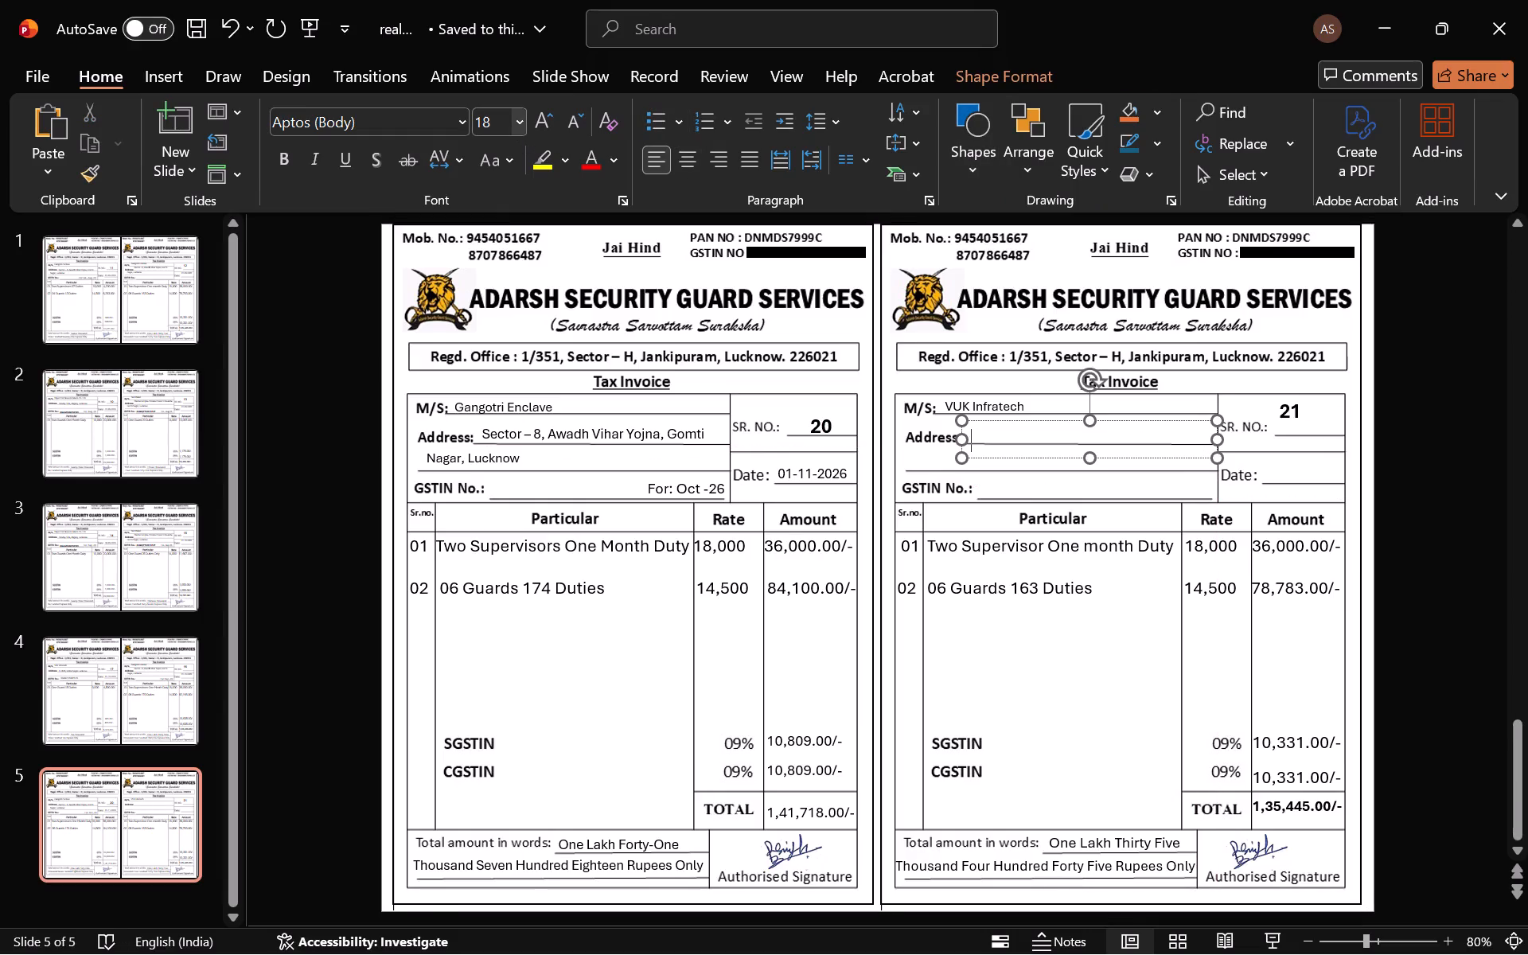
{"action": "left_click", "coordinate": [496, 121]}
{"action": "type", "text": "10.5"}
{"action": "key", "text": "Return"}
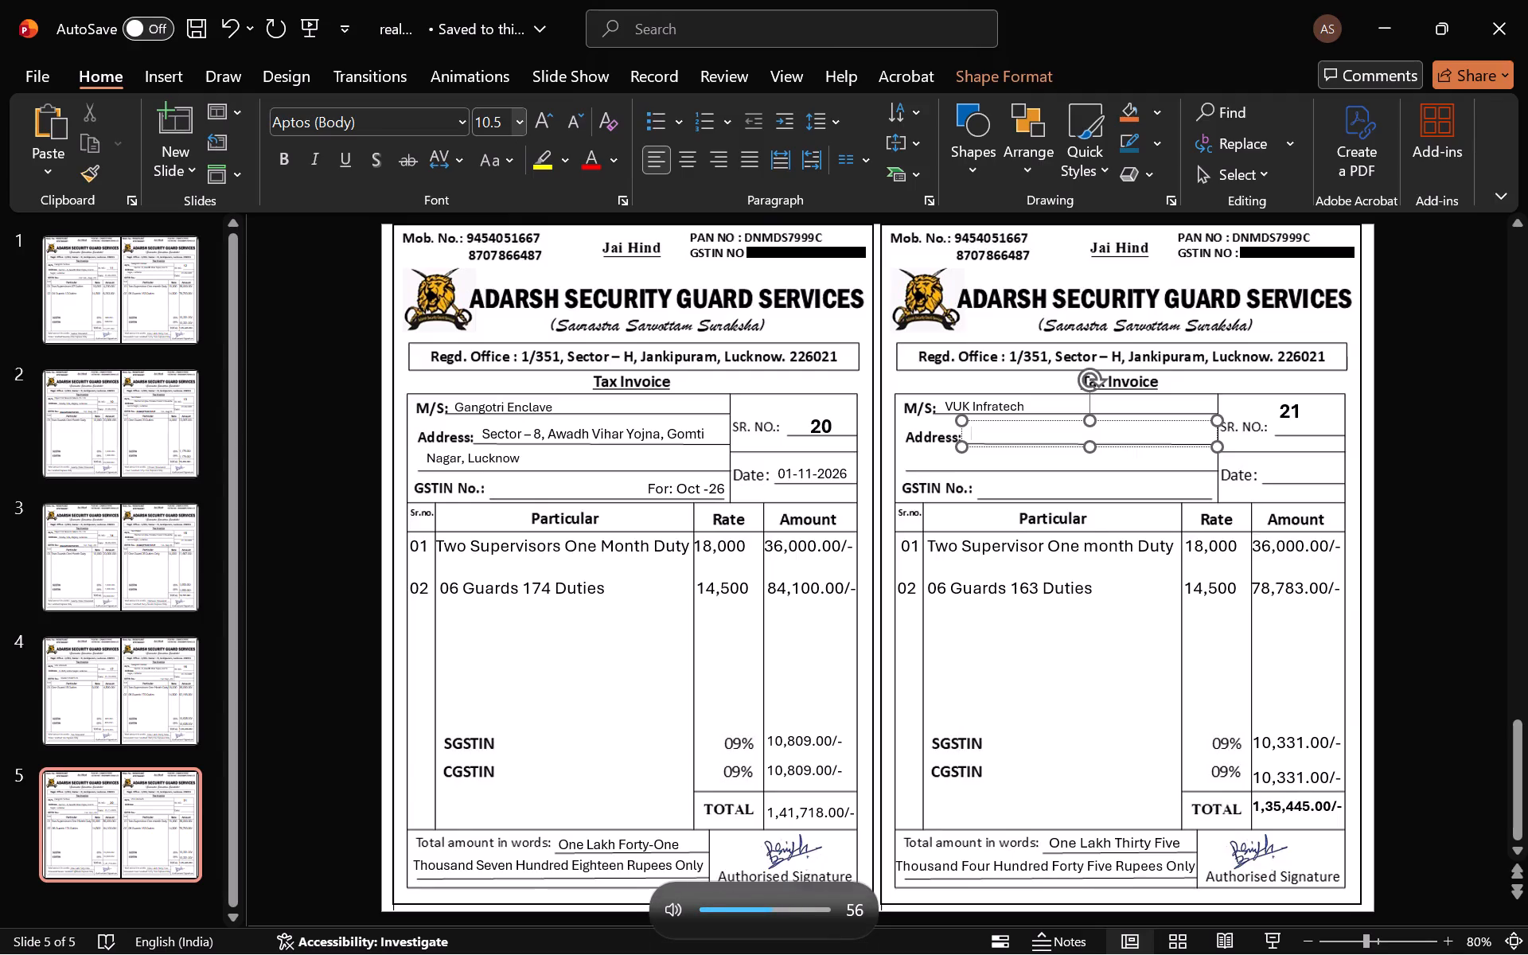
Enter VUK Infratech's address, as headed on the attendance sheet, in invoice 21's Address text box.
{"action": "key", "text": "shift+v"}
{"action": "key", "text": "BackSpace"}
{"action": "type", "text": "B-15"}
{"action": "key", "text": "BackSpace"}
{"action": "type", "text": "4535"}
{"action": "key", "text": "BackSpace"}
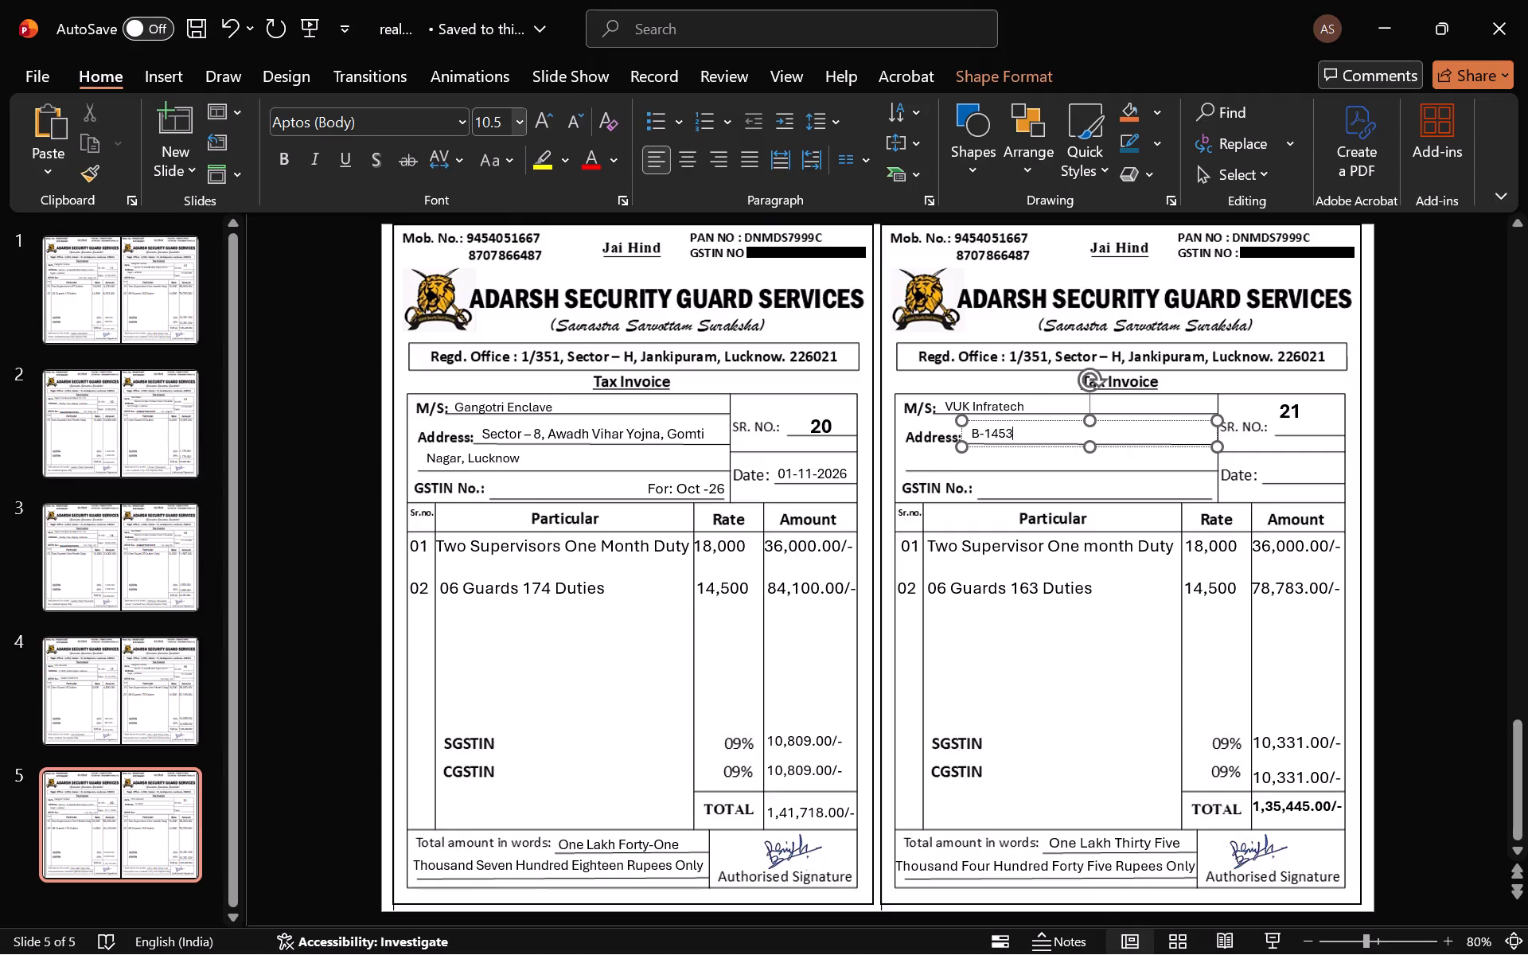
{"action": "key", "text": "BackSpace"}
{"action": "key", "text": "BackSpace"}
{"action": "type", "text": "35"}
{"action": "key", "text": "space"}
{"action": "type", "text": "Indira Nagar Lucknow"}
Draw a text box over the blank Date line of invoice 21 and set its font size to 10.5.
{"action": "left_click", "coordinate": [1292, 478]}
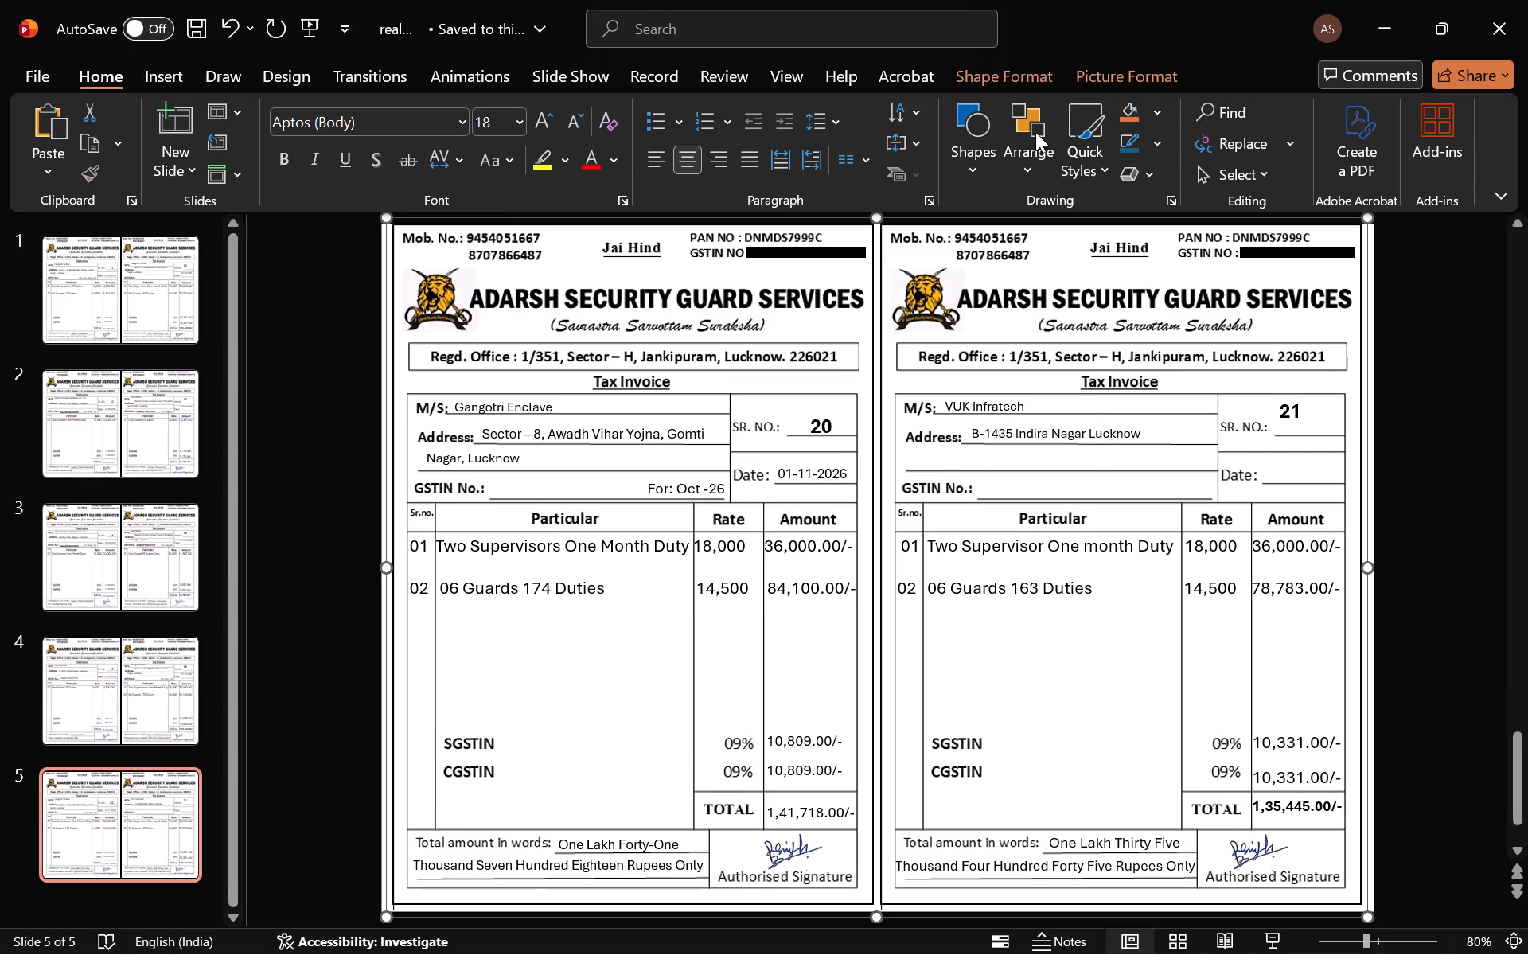
{"action": "left_click", "coordinate": [981, 161]}
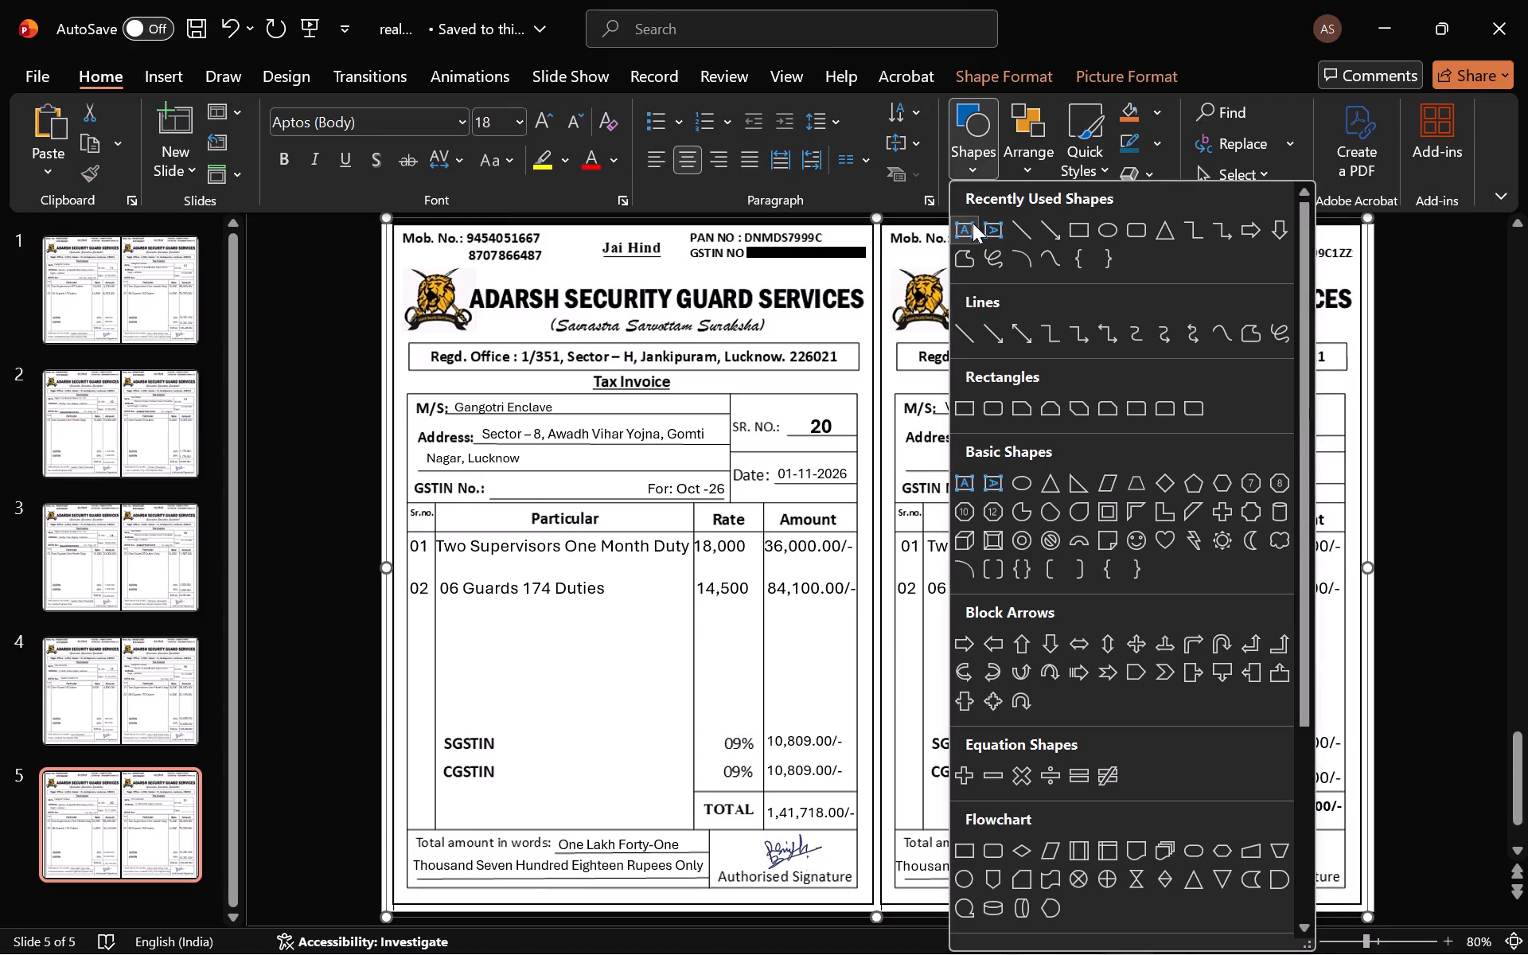
{"action": "left_click", "coordinate": [973, 223]}
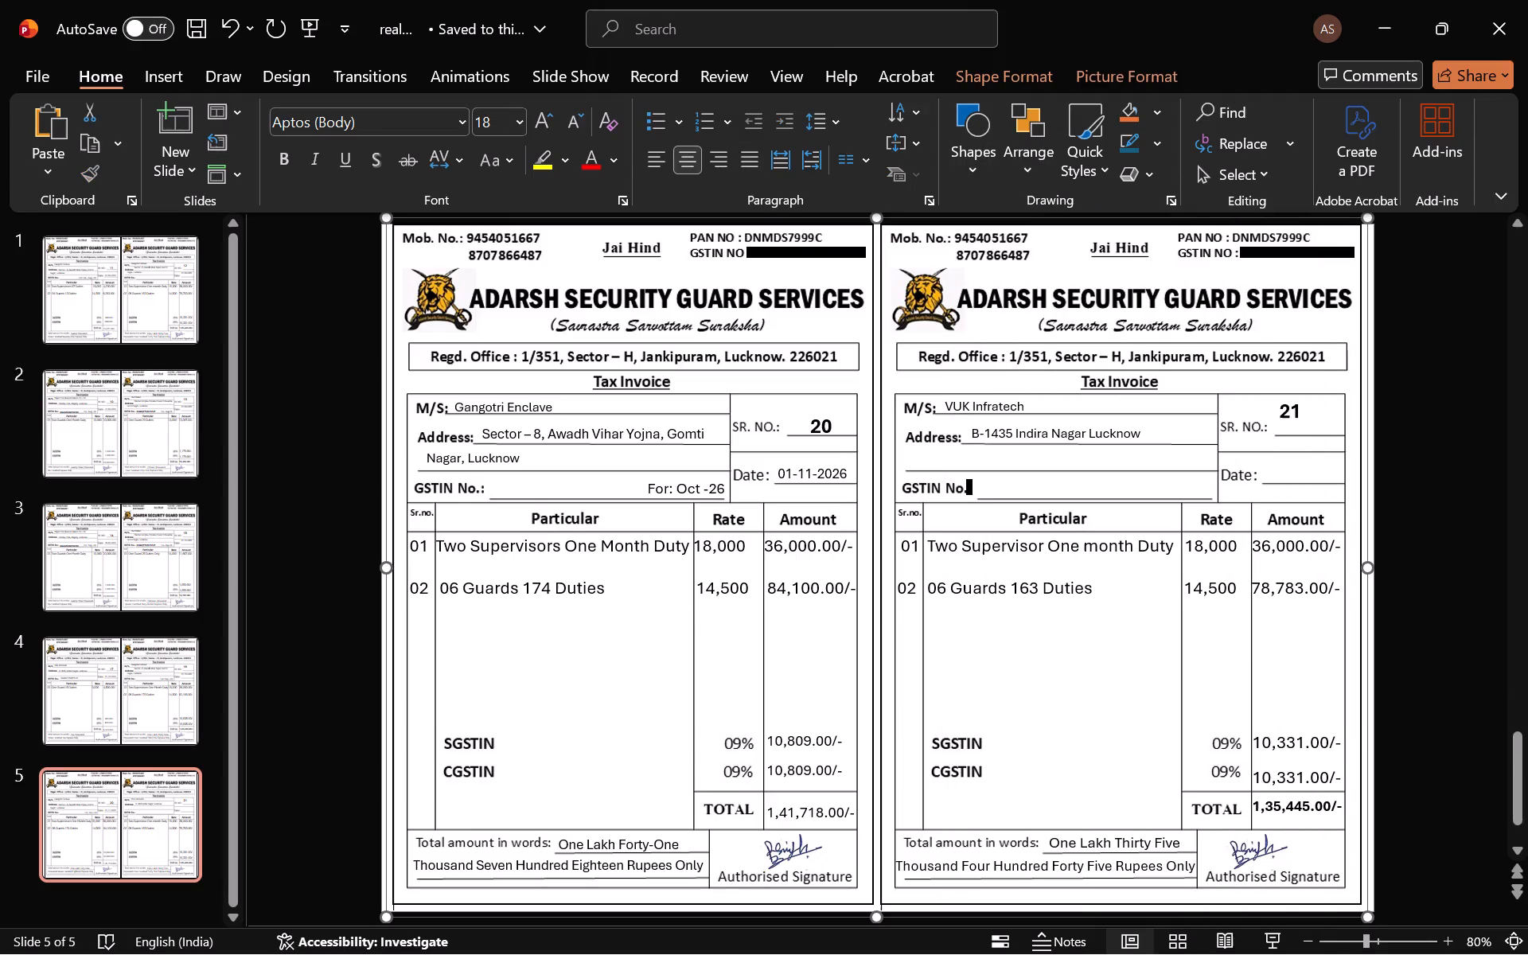
{"action": "left_click_drag", "start_coordinate": [1257, 458], "coordinate": [1346, 485]}
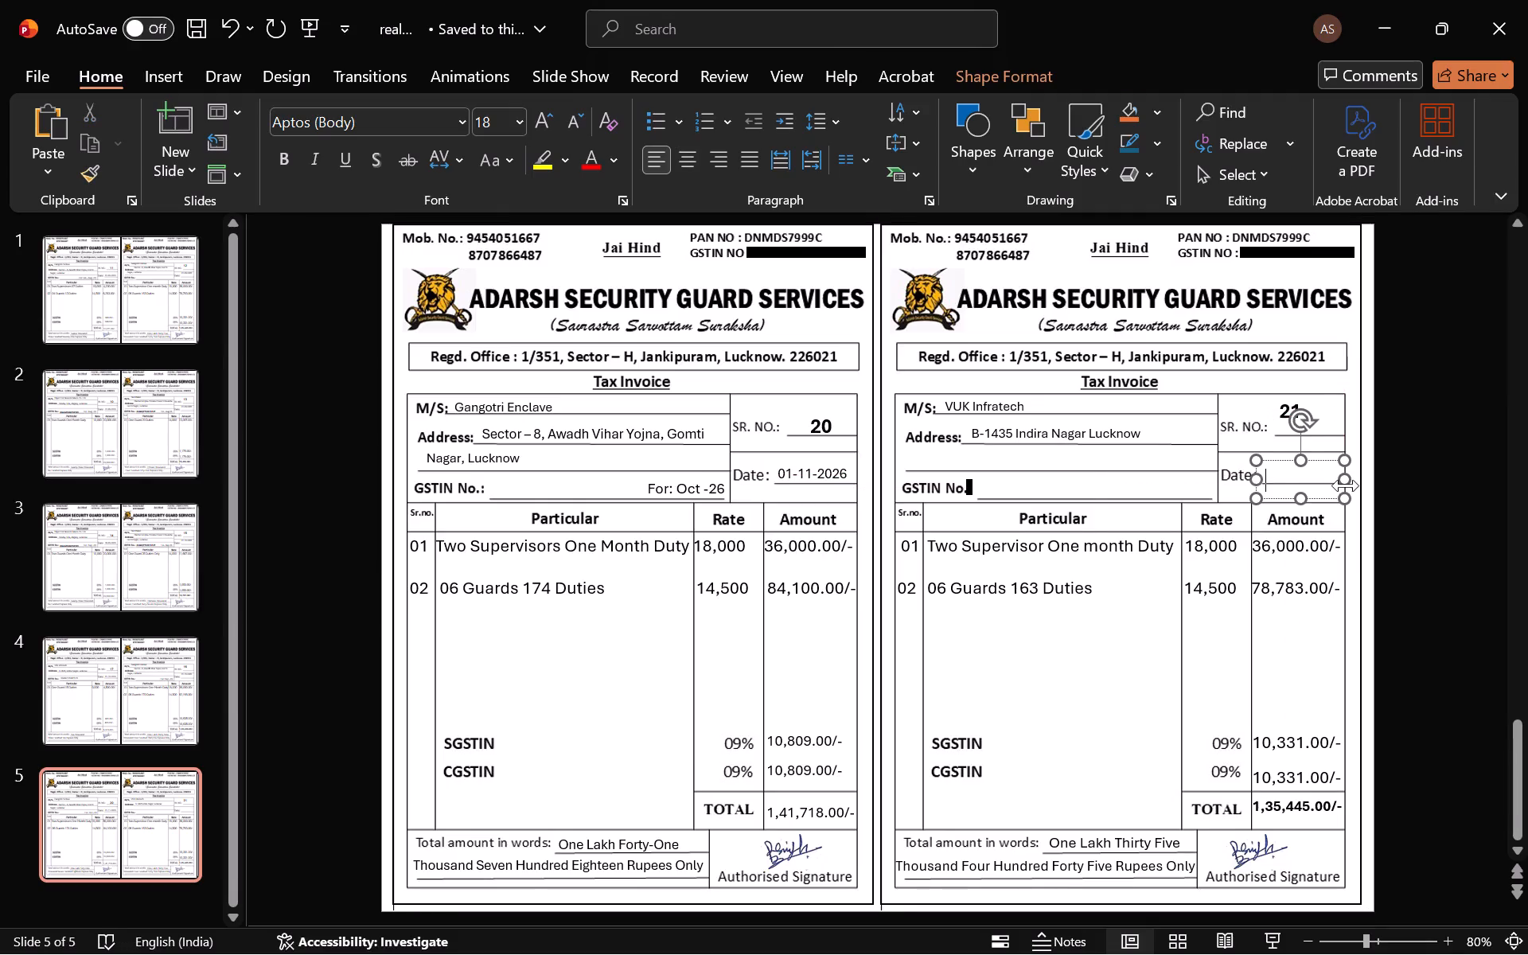
{"action": "left_click", "coordinate": [493, 120]}
{"action": "type", "text": "10.5"}
{"action": "key", "text": "Return"}
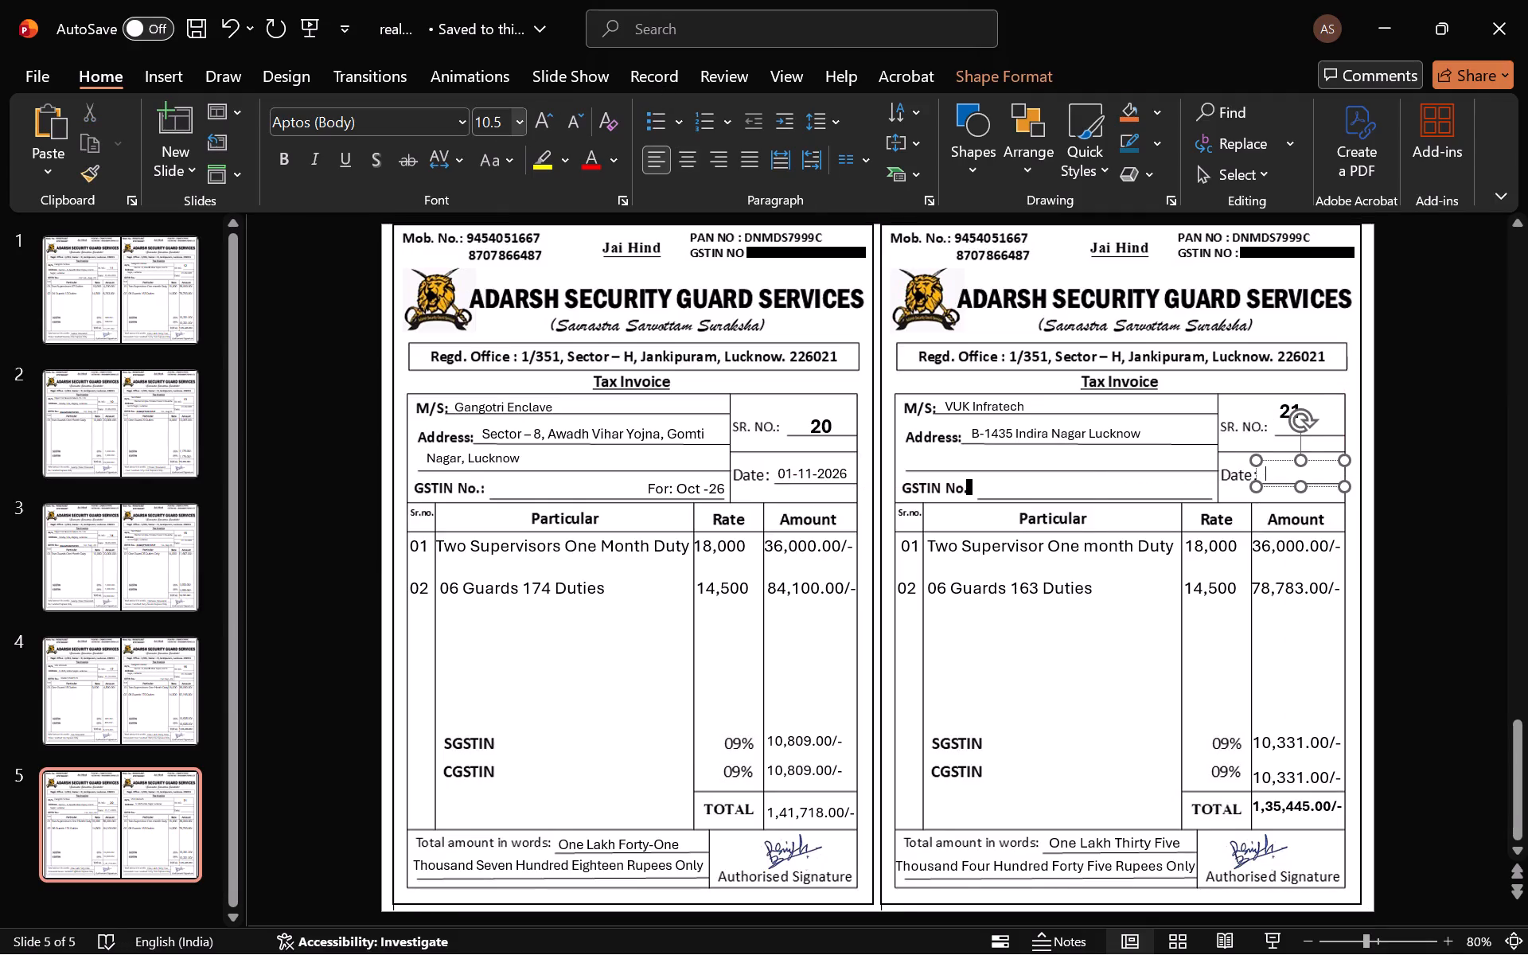
Enter 01-11-2026 as the date of invoice 21.
{"action": "type", "text": "1-11-"}
{"action": "key", "text": "BackSpace"}
{"action": "key", "text": "BackSpace"}
{"action": "key", "text": "BackSpace"}
{"action": "key", "text": "BackSpace"}
{"action": "key", "text": "BackSpace"}
{"action": "type", "text": "01-"}
{"action": "type", "text": "11-"}
{"action": "type", "text": "2026"}
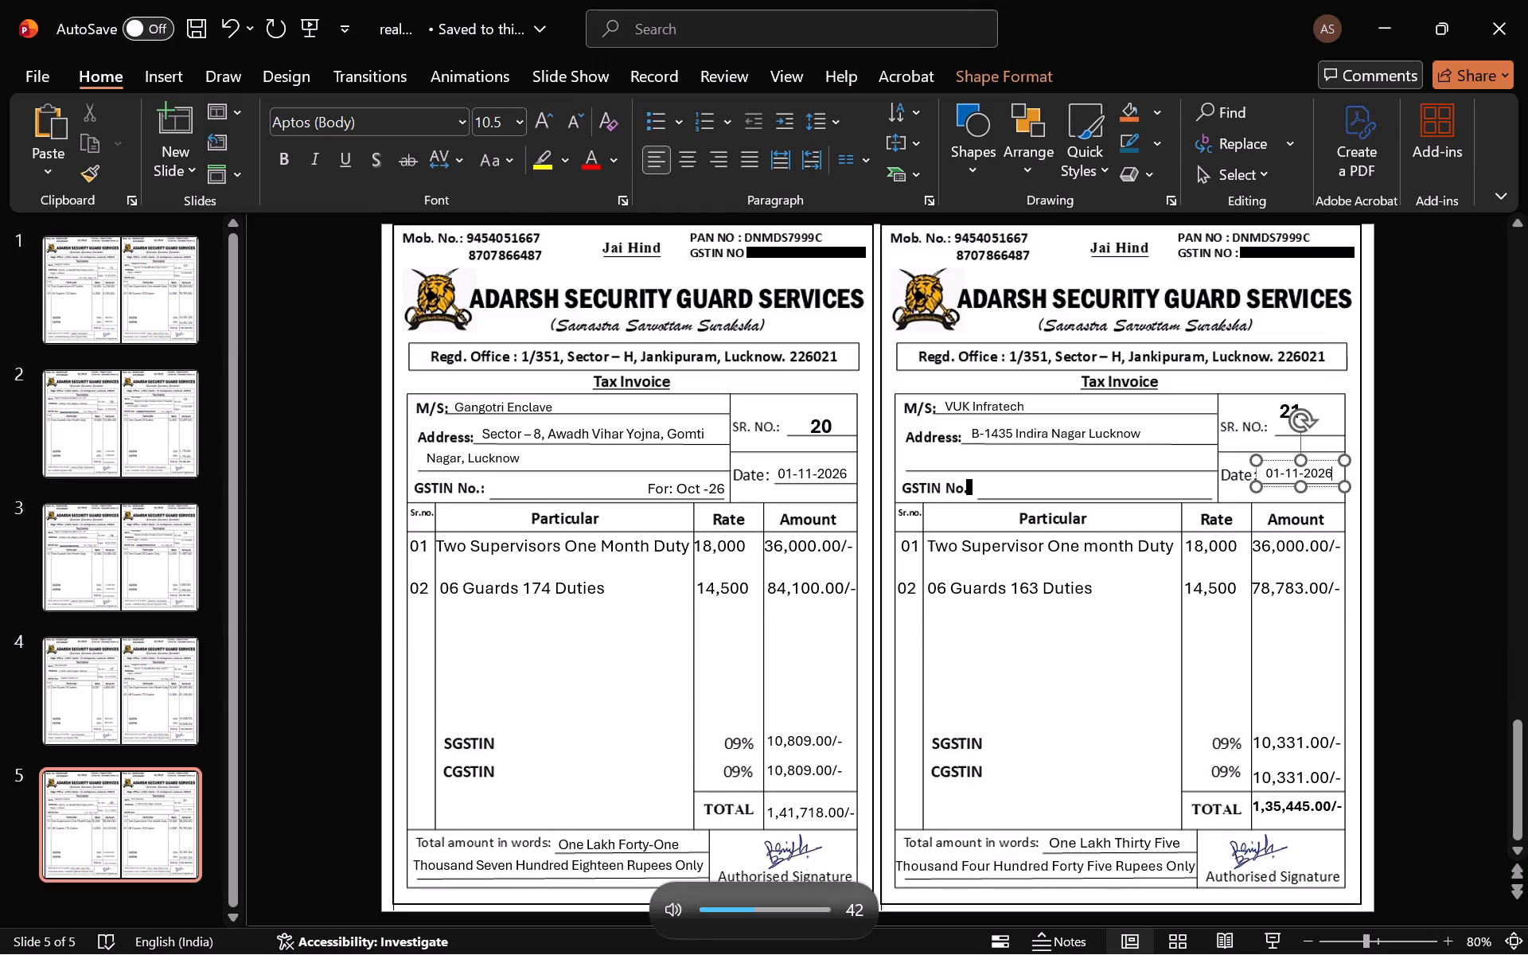
Delete the entire second line item, 06 Guards 163 Duties, from invoice 21.
{"action": "left_click", "coordinate": [1339, 587]}
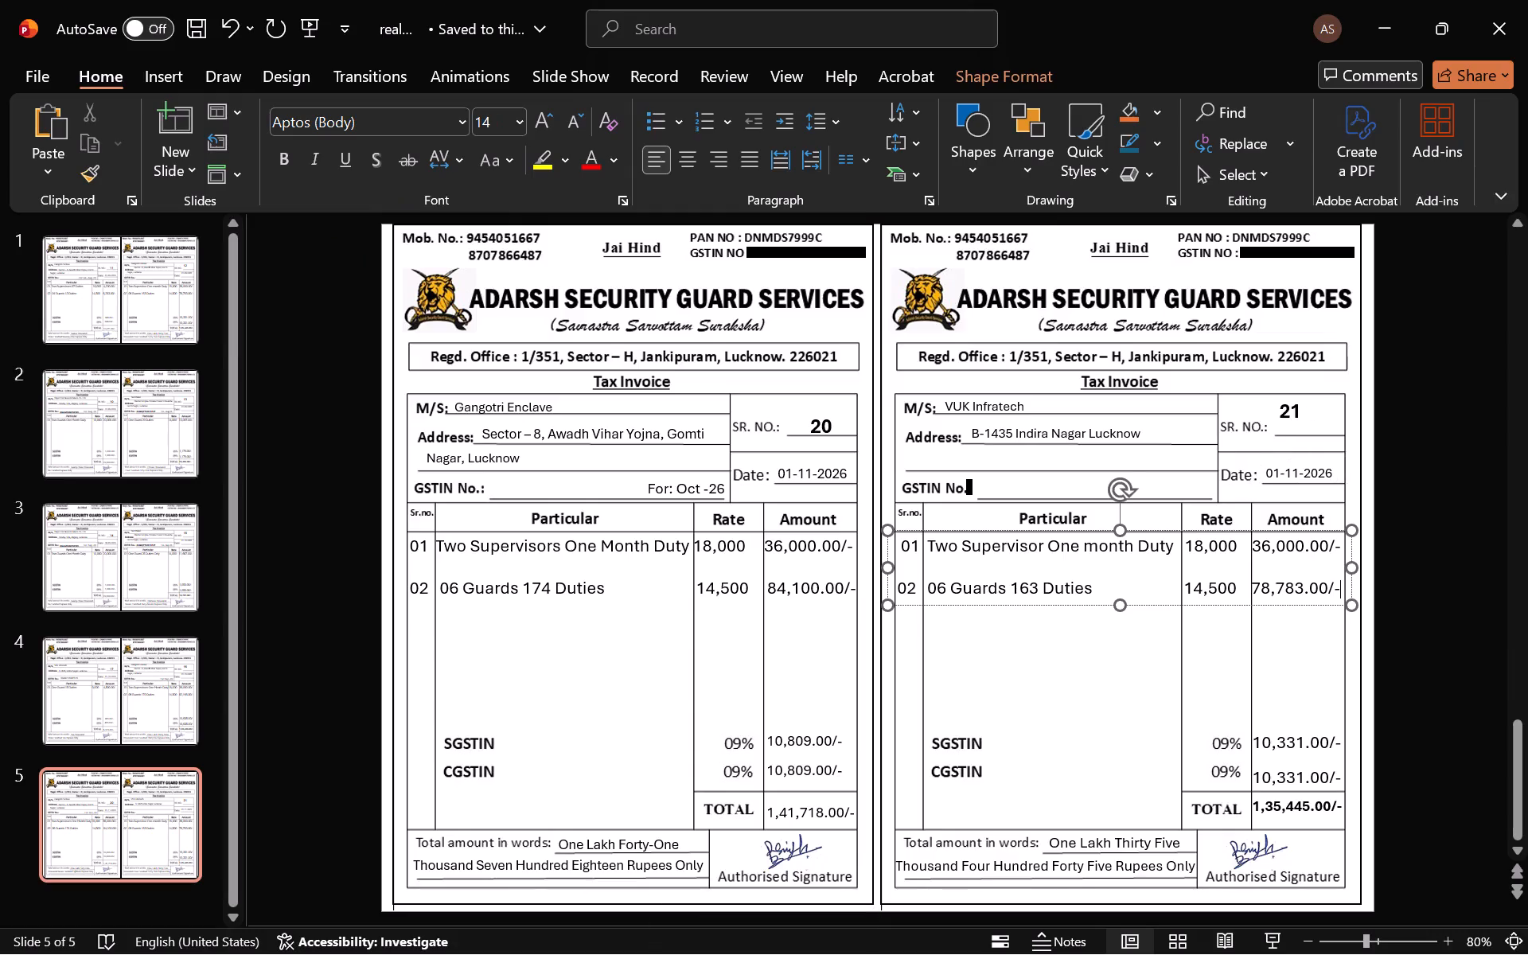
{"action": "key", "text": "ctrl+BackSpace"}
{"action": "key", "text": "ctrl+BackSpace"}
{"action": "key", "text": "ctrl+BackSpace"}
{"action": "key", "text": "ctrl+BackSpace"}
{"action": "key", "text": "ctrl+BackSpace"}
{"action": "key", "text": "ctrl+BackSpace"}
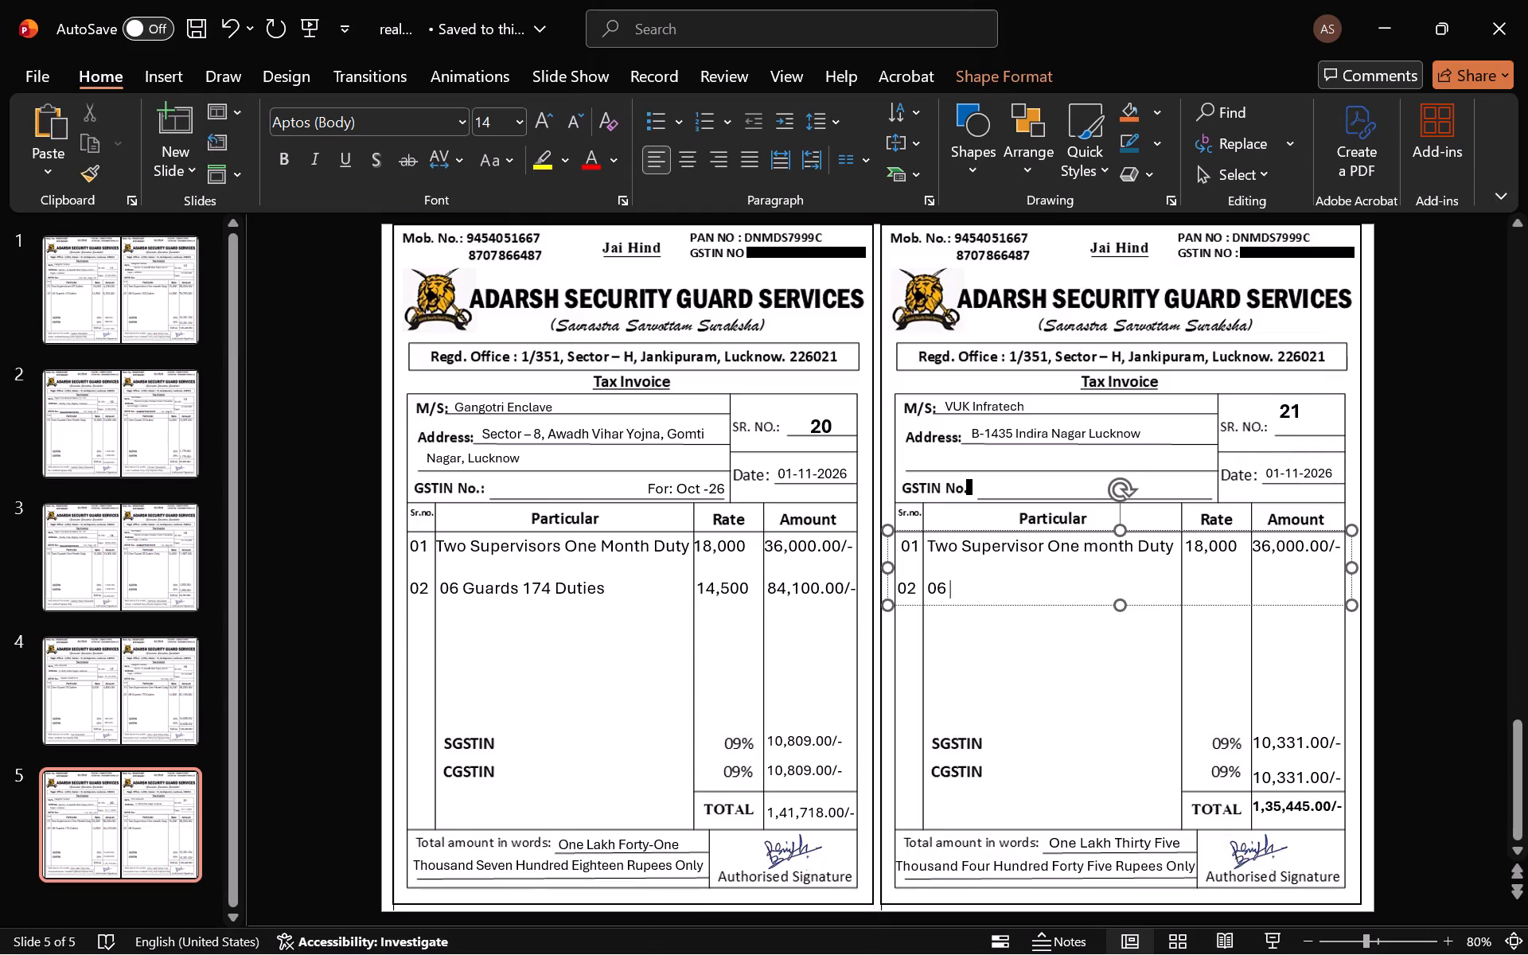
{"action": "key", "text": "ctrl+BackSpace"}
{"action": "key", "text": "ctrl+BackSpace"}
{"action": "key", "text": "ctrl+BackSpace"}
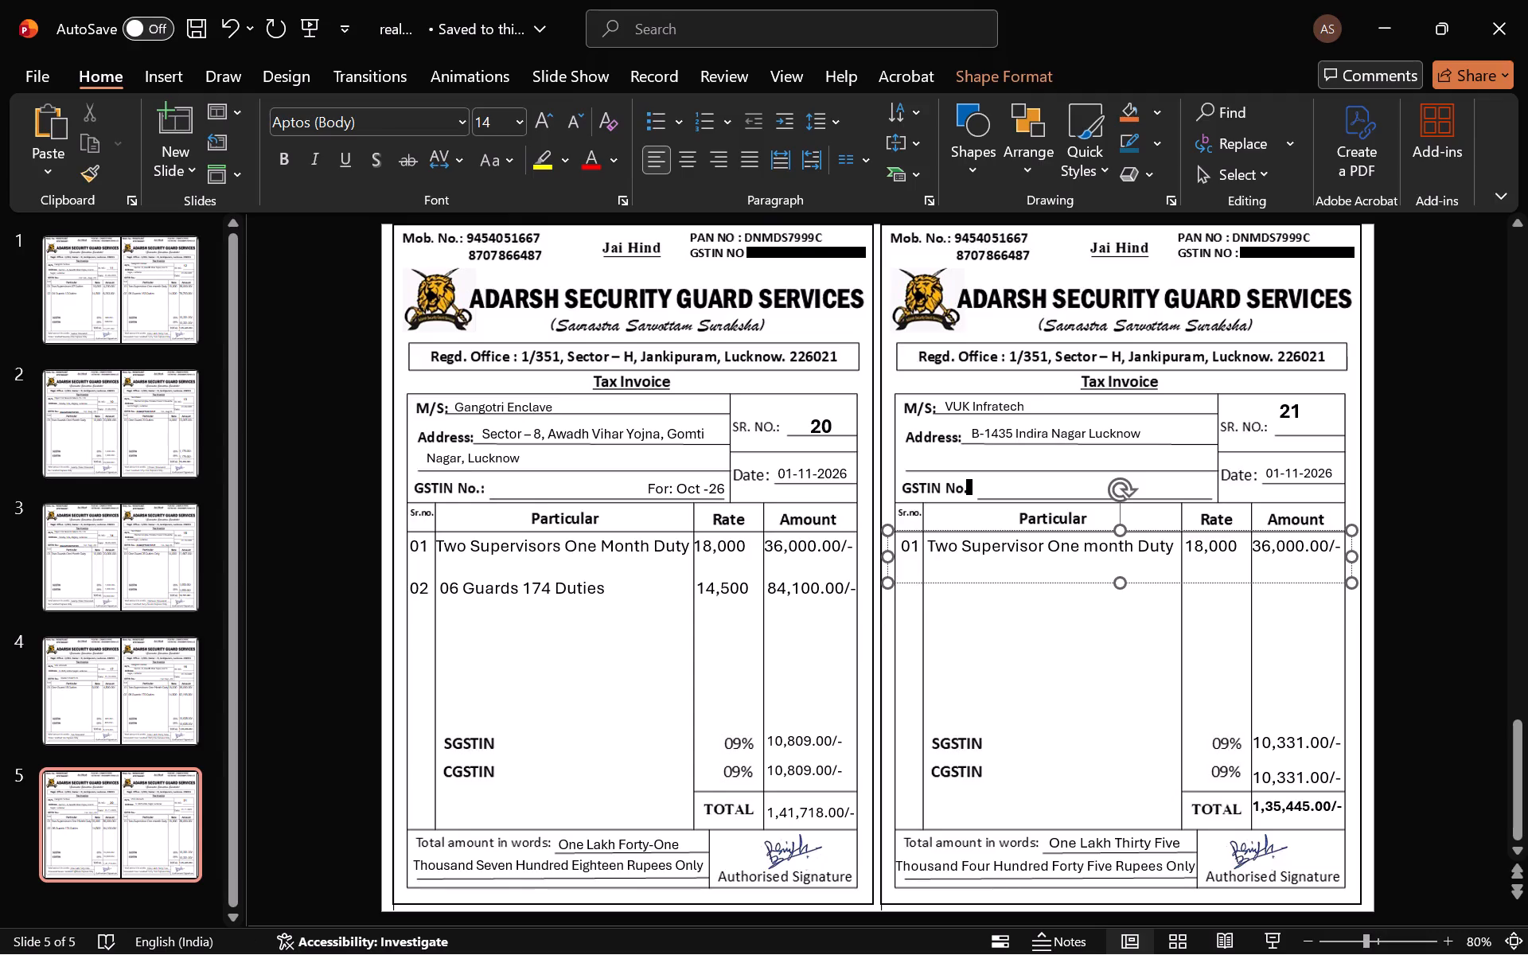
{"action": "key", "text": "BackSpace"}
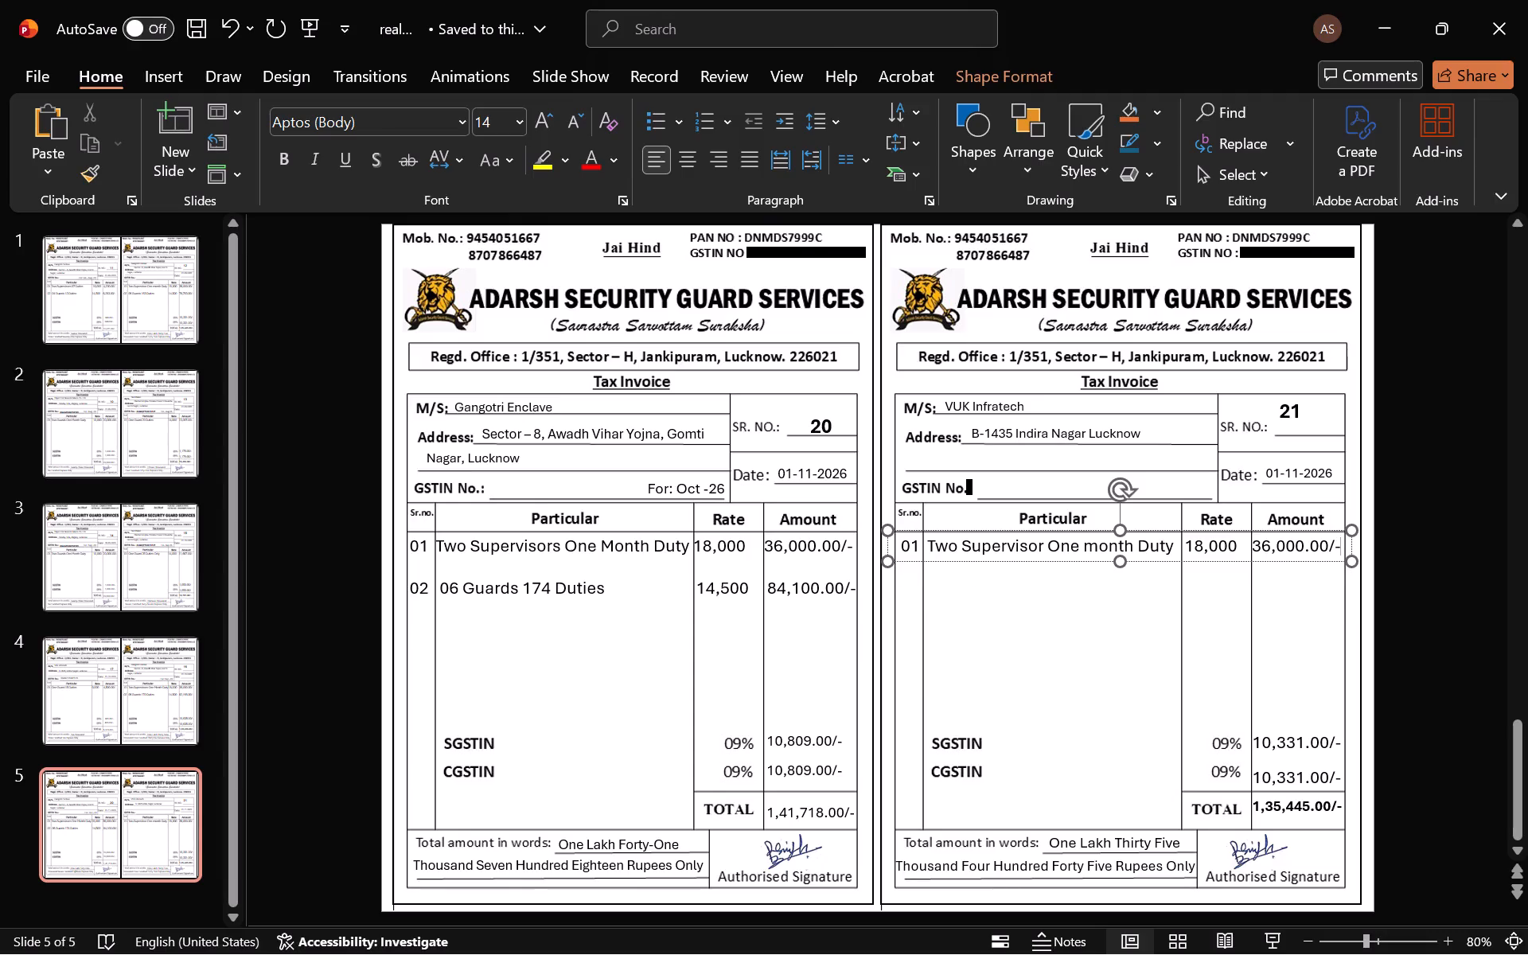
Replace invoice 21's first line item, including its rate and amount, with the particular "One Guard 15 duties".
{"action": "key", "text": "ctrl+BackSpace"}
{"action": "key", "text": "ctrl+BackSpace"}
{"action": "key", "text": "ctrl+BackSpace"}
{"action": "key", "text": "ctrl+BackSpace"}
{"action": "key", "text": "ctrl+BackSpace"}
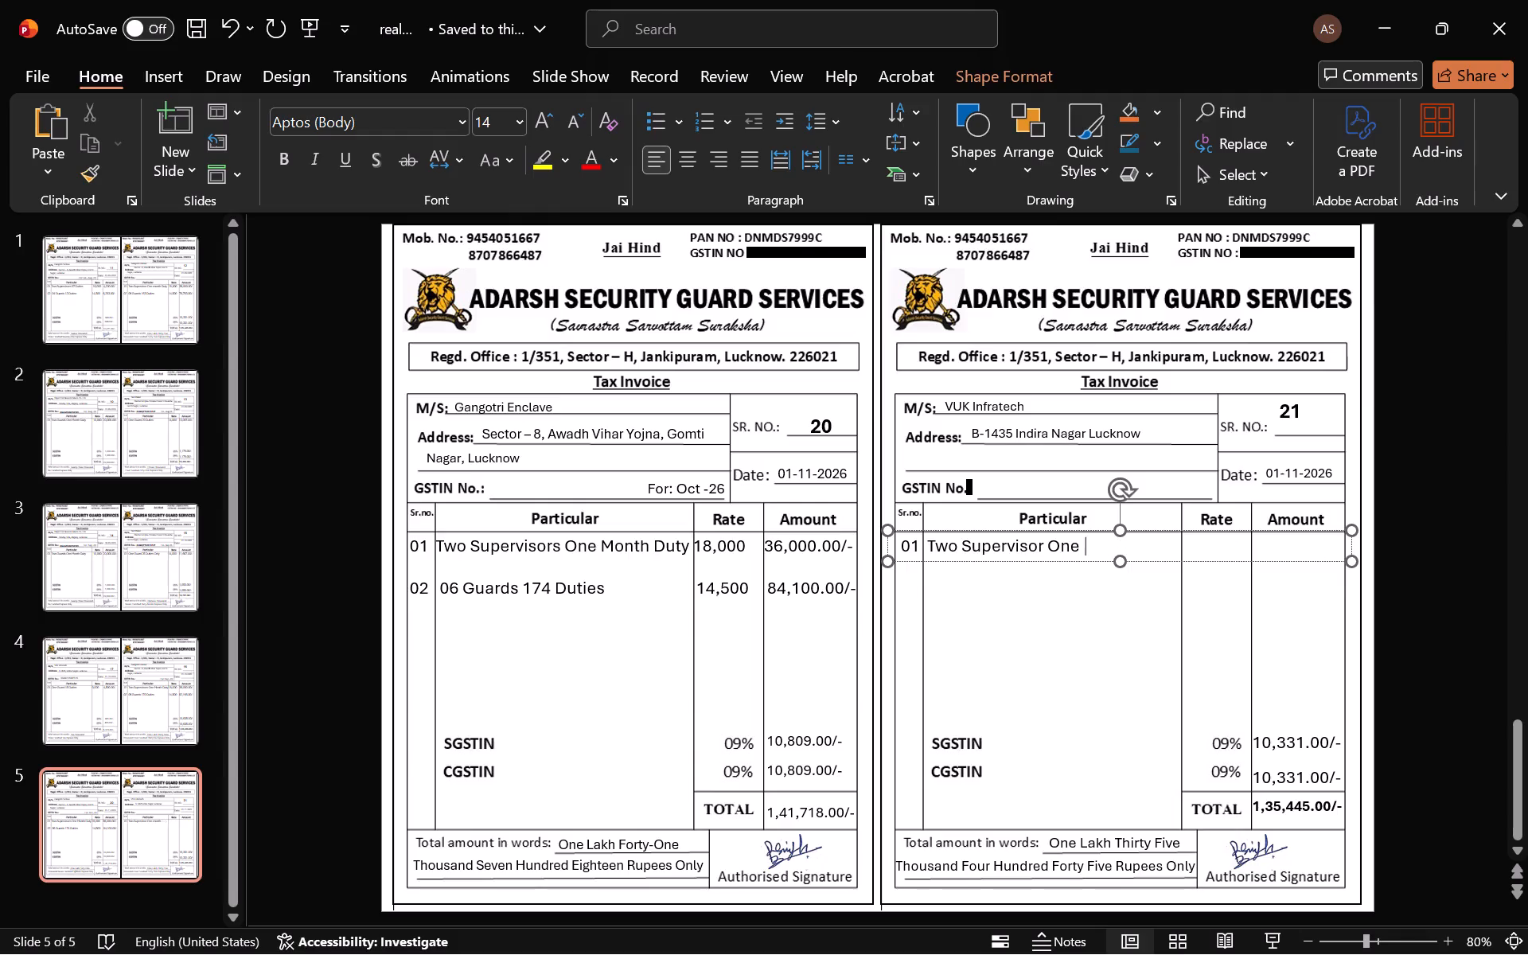
{"action": "key", "text": "ctrl+BackSpace"}
{"action": "key", "text": "ctrl+BackSpace"}
{"action": "key", "text": "ctrl+BackSpace"}
{"action": "type", "text": "One Gura"}
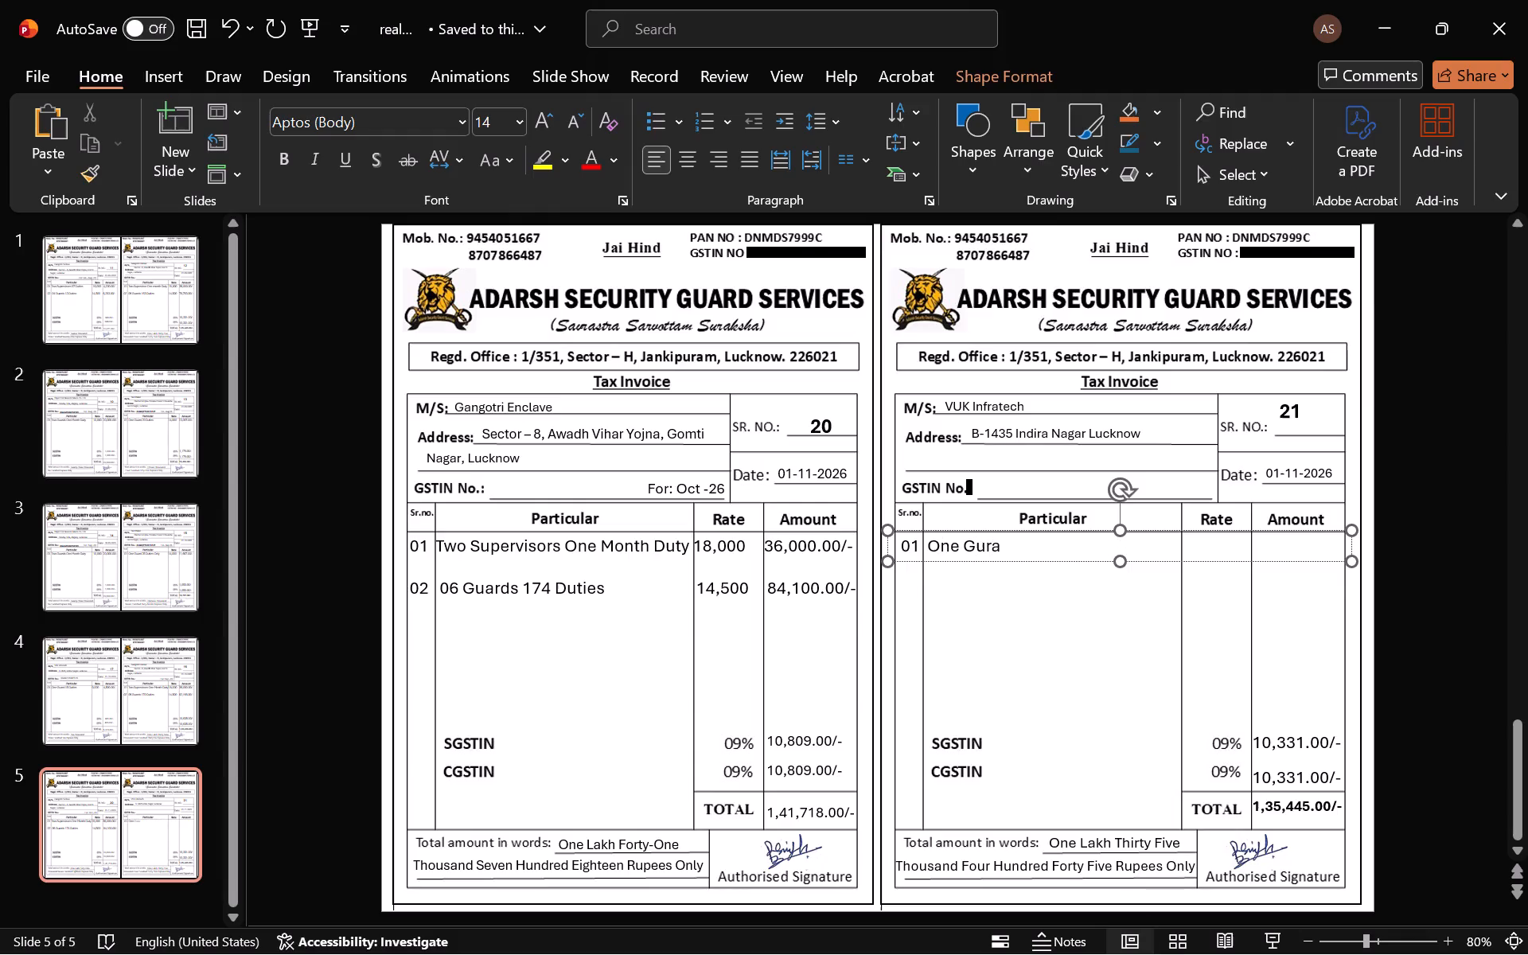
{"action": "key", "text": "BackSpace"}
{"action": "key", "text": "BackSpace"}
{"action": "type", "text": "ad"}
{"action": "key", "text": "BackSpace"}
{"action": "type", "text": "rd"}
{"action": "key", "text": "space"}
{"action": "type", "text": "15 duties"}
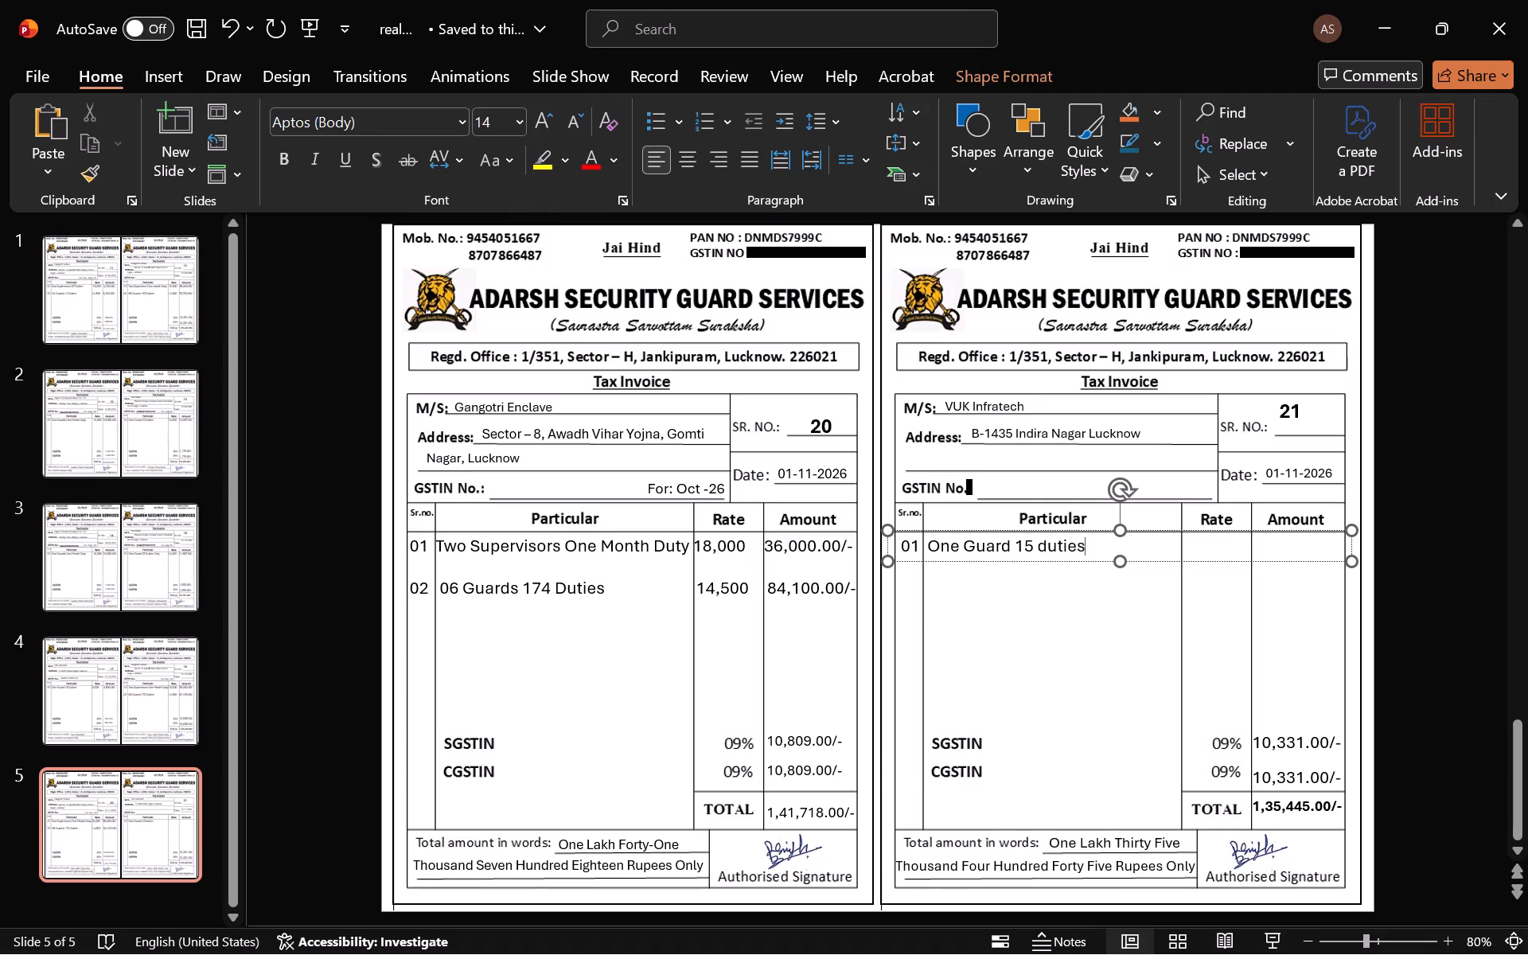
Enter 12,000 in the Rate column for invoice 21's One Guard 15 duties line, aligned under the heading.
{"action": "key", "text": "Tab"}
{"action": "key", "text": "space"}
{"action": "key", "text": "space"}
{"action": "key", "text": "space"}
{"action": "key", "text": "space"}
{"action": "key", "text": "space"}
{"action": "key", "text": "space"}
{"action": "key", "text": "space"}
{"action": "key", "text": "space"}
{"action": "key", "text": "space"}
{"action": "key", "text": "space"}
{"action": "key", "text": "space"}
{"action": "key", "text": "space"}
{"action": "key", "text": "space"}
{"action": "key", "text": "space"}
{"action": "key", "text": "space"}
{"action": "key", "text": "space"}
{"action": "type", "text": "12,000"}
Enter 6,000.00/- in the Amount column for invoice 21's guard duty line.
{"action": "key", "text": "space"}
{"action": "key", "text": "space"}
{"action": "key", "text": "space"}
{"action": "key", "text": "space"}
{"action": "key", "text": "space"}
{"action": "type", "text": "6,0"}
{"action": "type", "text": "00.00/-"}
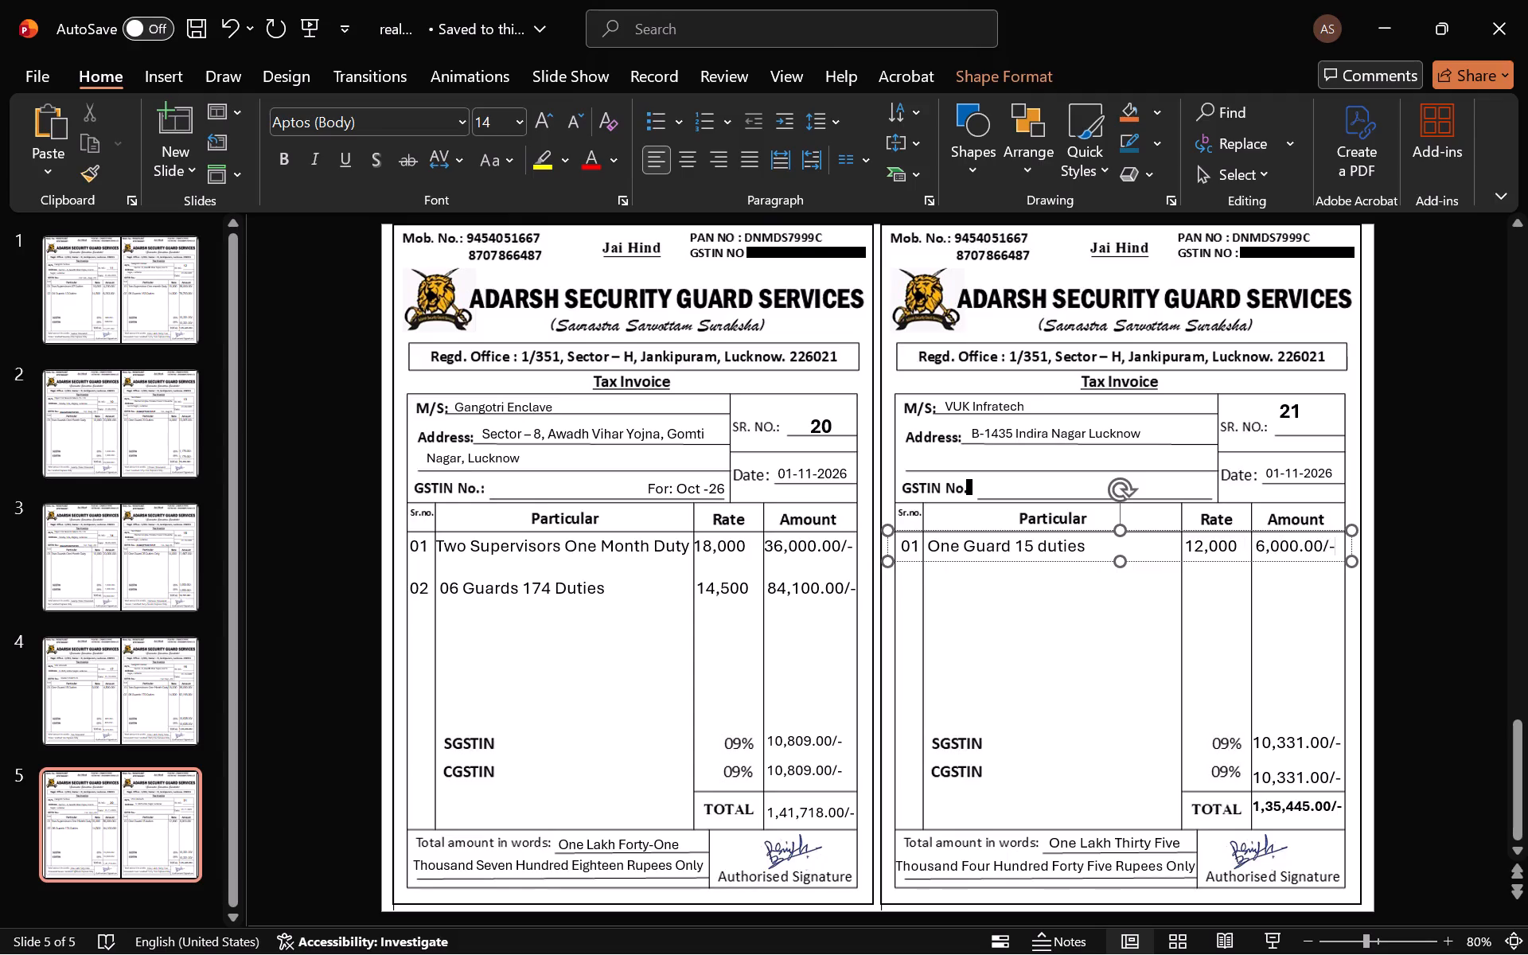
Set both the SGSTIN and CGSTIN amounts of invoice 21 to 540.00/-.
{"action": "left_click", "coordinate": [1313, 736]}
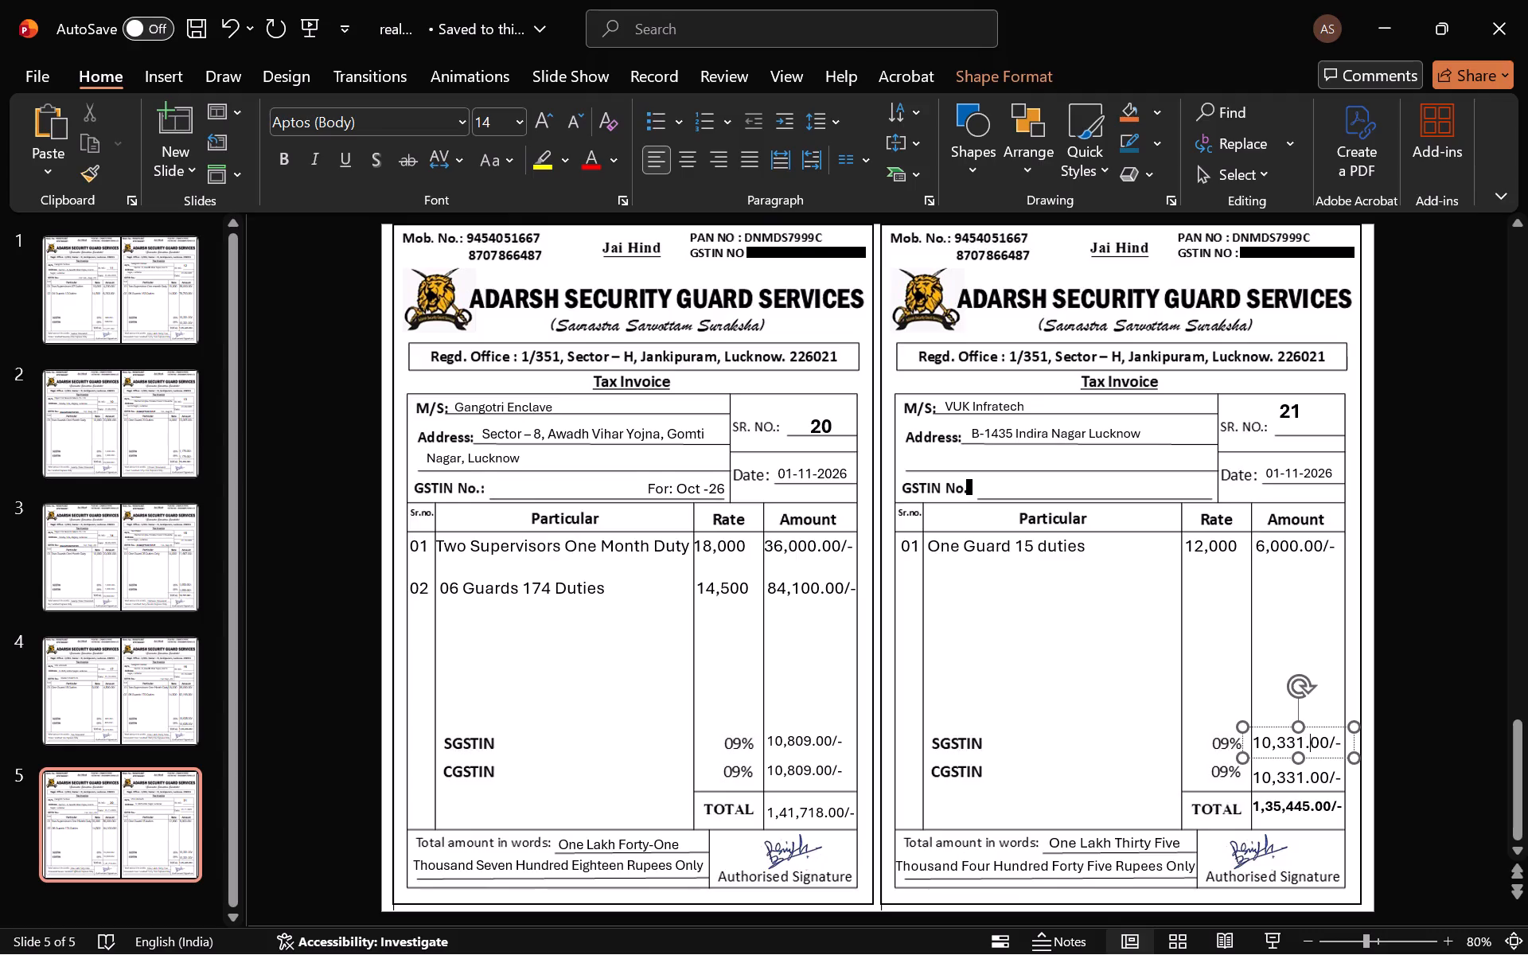
{"action": "key", "text": "Left"}
{"action": "key", "text": "BackSpace"}
{"action": "key", "text": "BackSpace"}
{"action": "key", "text": "BackSpace"}
{"action": "key", "text": "BackSpace"}
{"action": "key", "text": "BackSpace"}
{"action": "key", "text": "BackSpace"}
{"action": "type", "text": "540"}
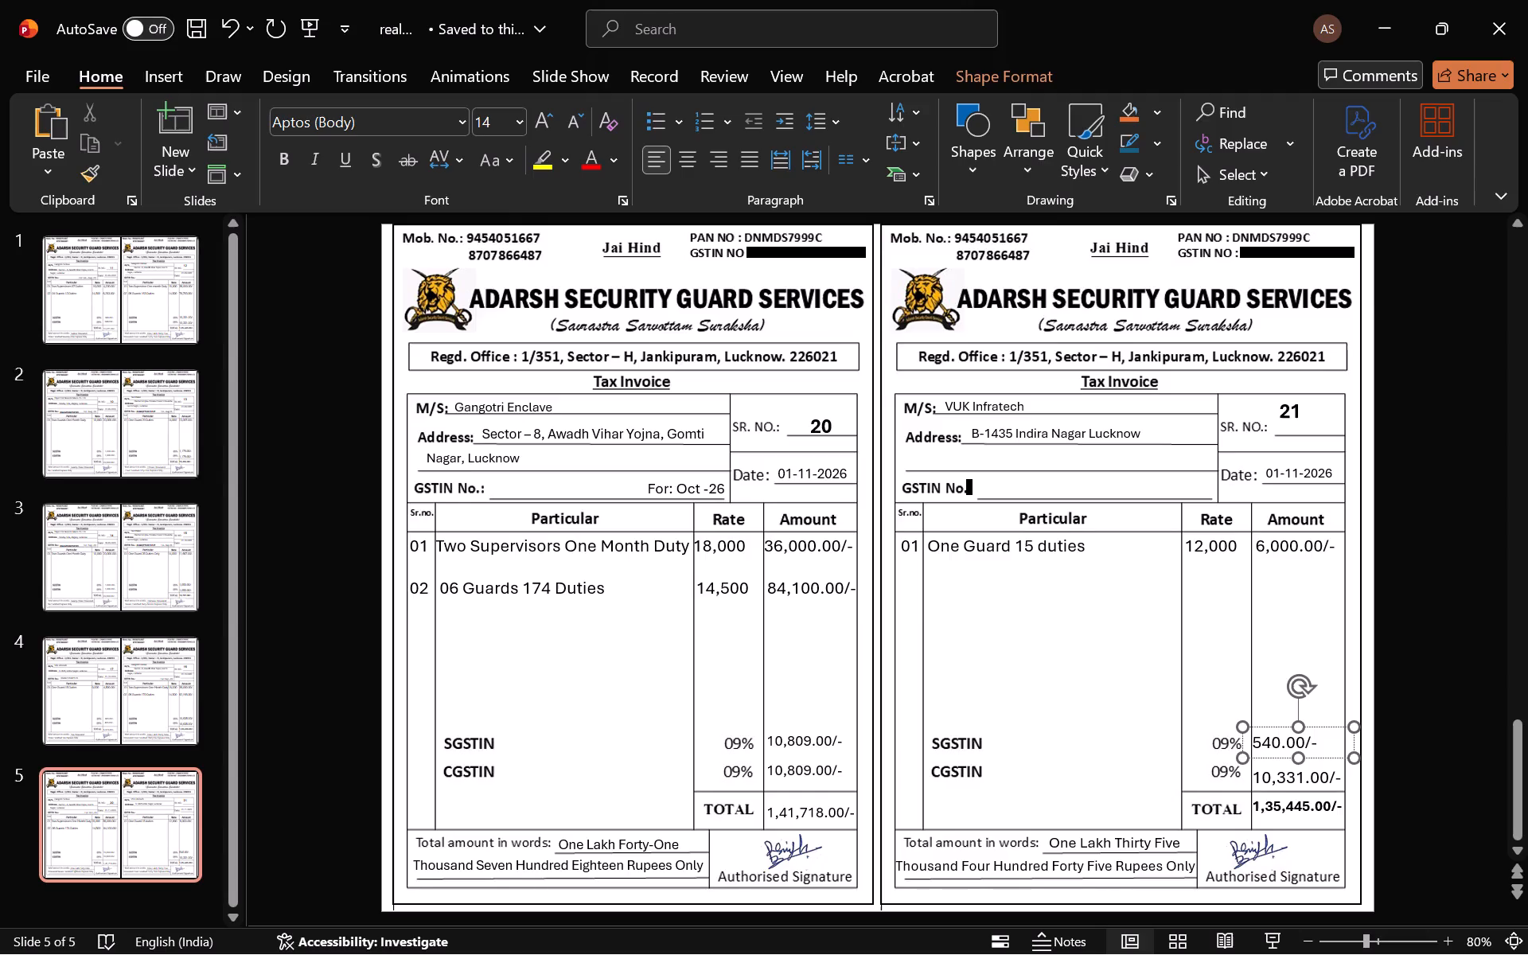
{"action": "left_click", "coordinate": [1302, 778]}
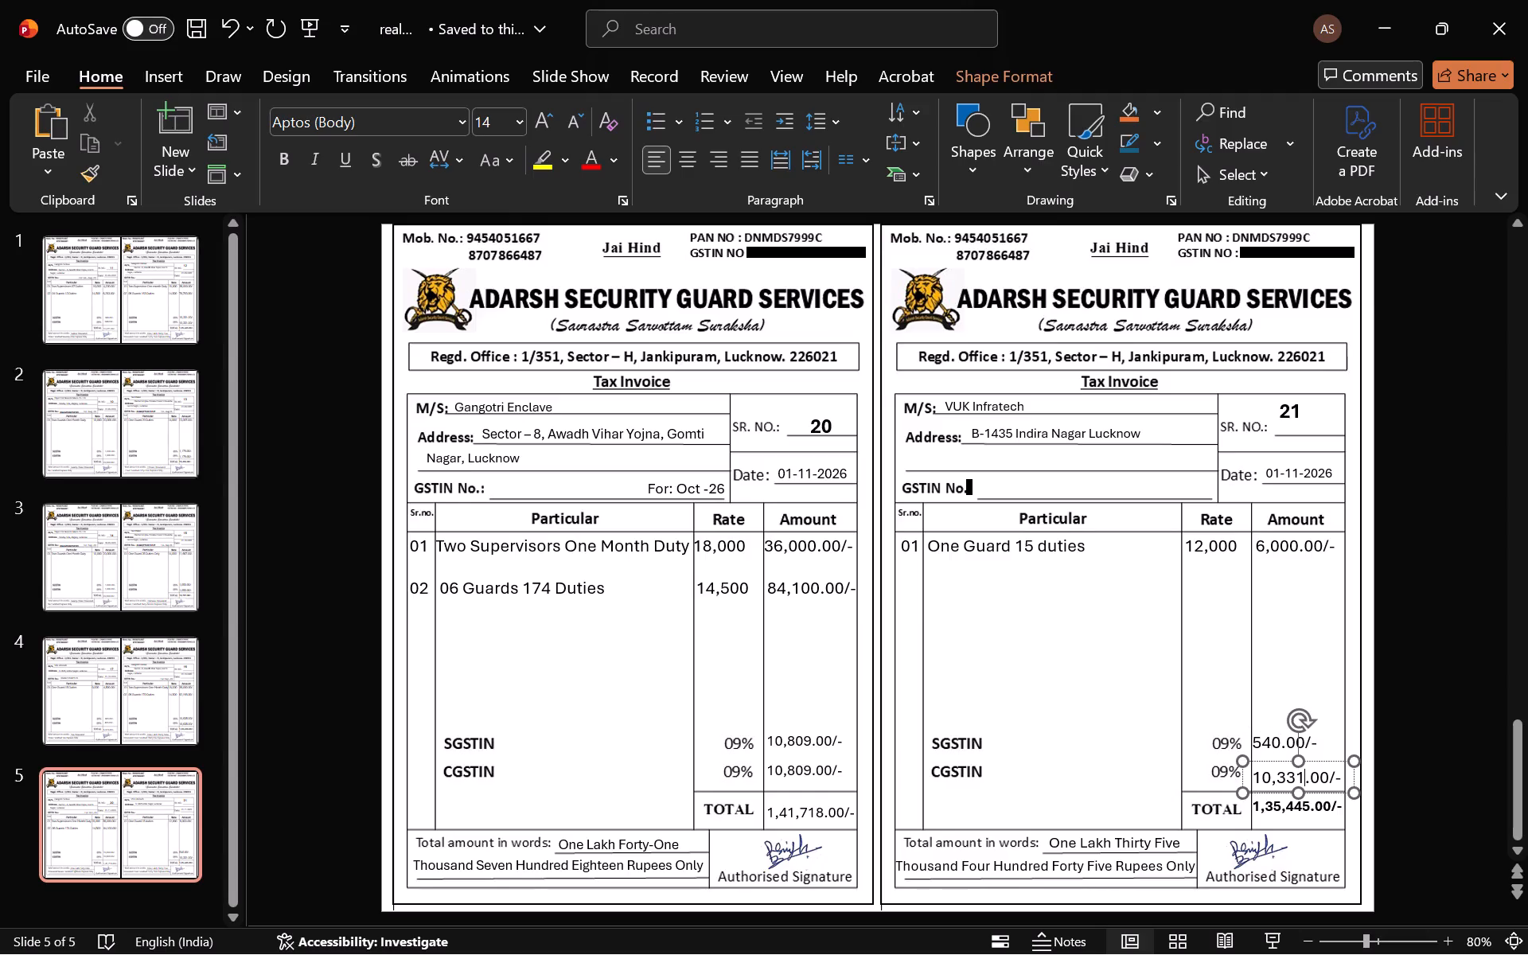
{"action": "key", "text": "ctrl+BackSpace"}
{"action": "type", "text": "540"}
Set invoice 21's TOTAL to 7,080.00/-.
{"action": "left_click", "coordinate": [1315, 817]}
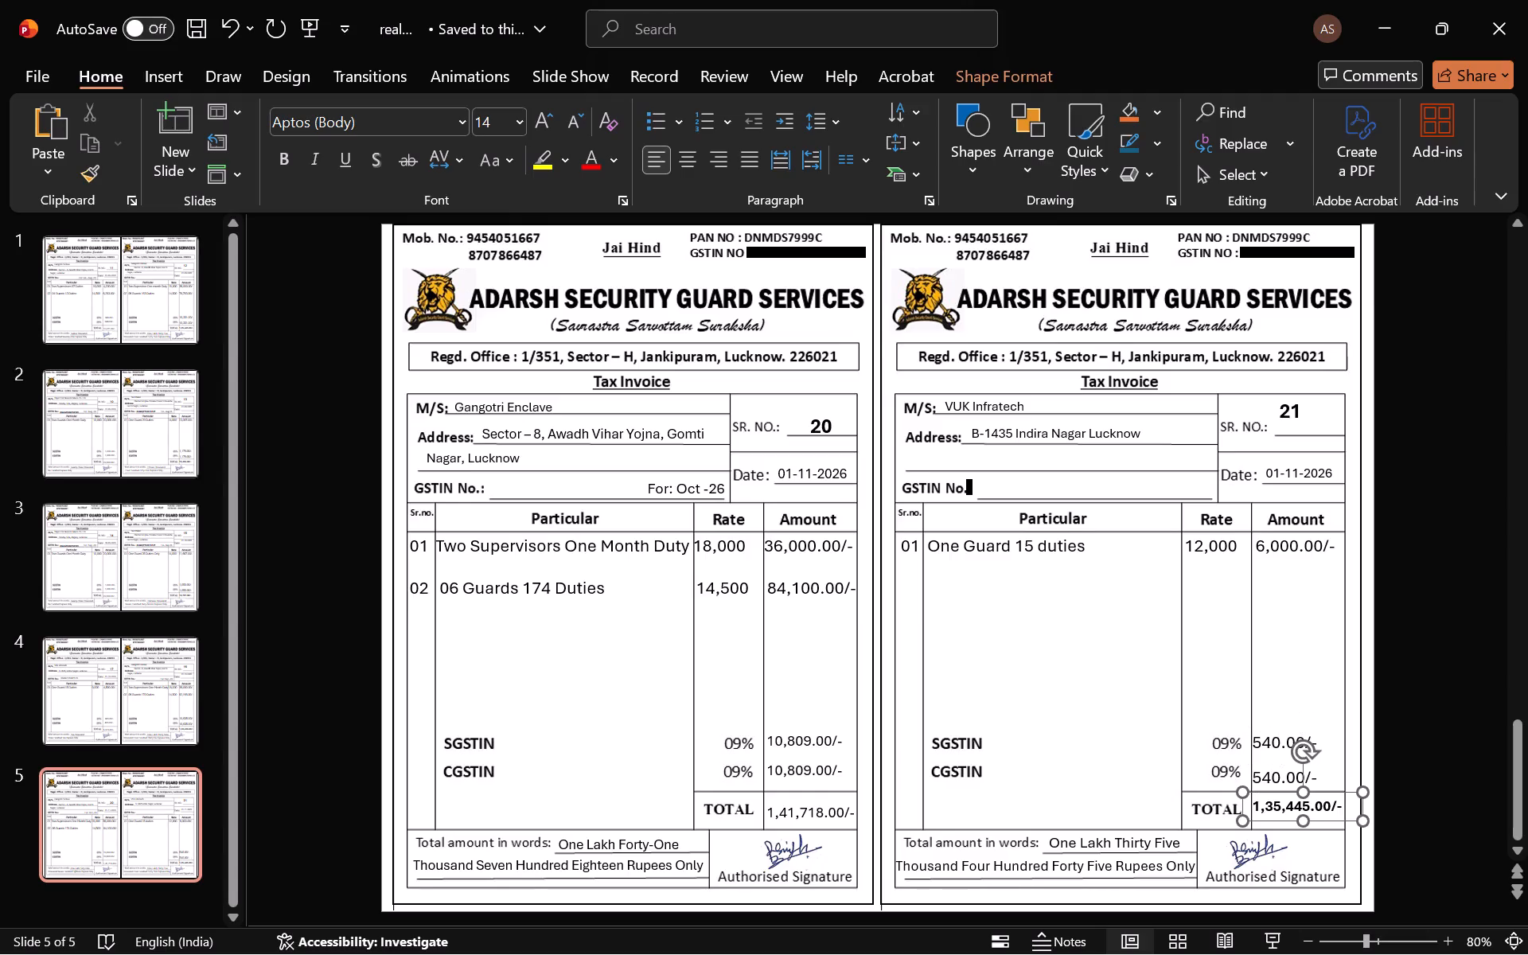
{"action": "left_click", "coordinate": [1313, 805]}
{"action": "key", "text": "Left"}
{"action": "key", "text": "ctrl+BackSpace"}
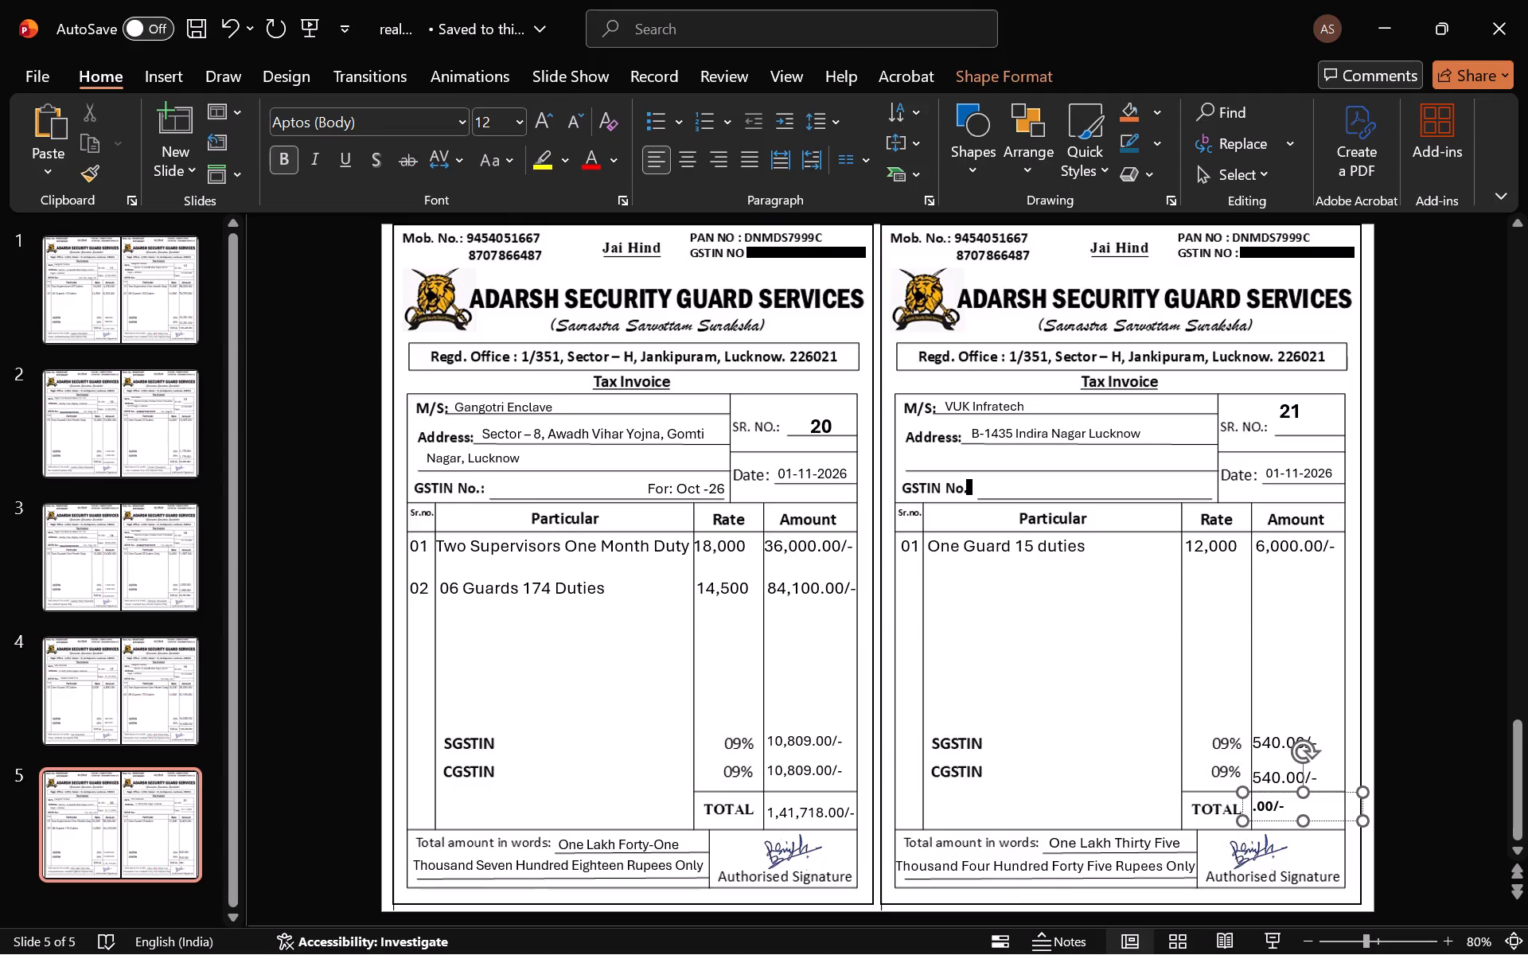
{"action": "type", "text": "7,080"}
Replace the first line of invoice 21's total amount in words with "Seven Thousand".
{"action": "left_click", "coordinate": [1181, 843]}
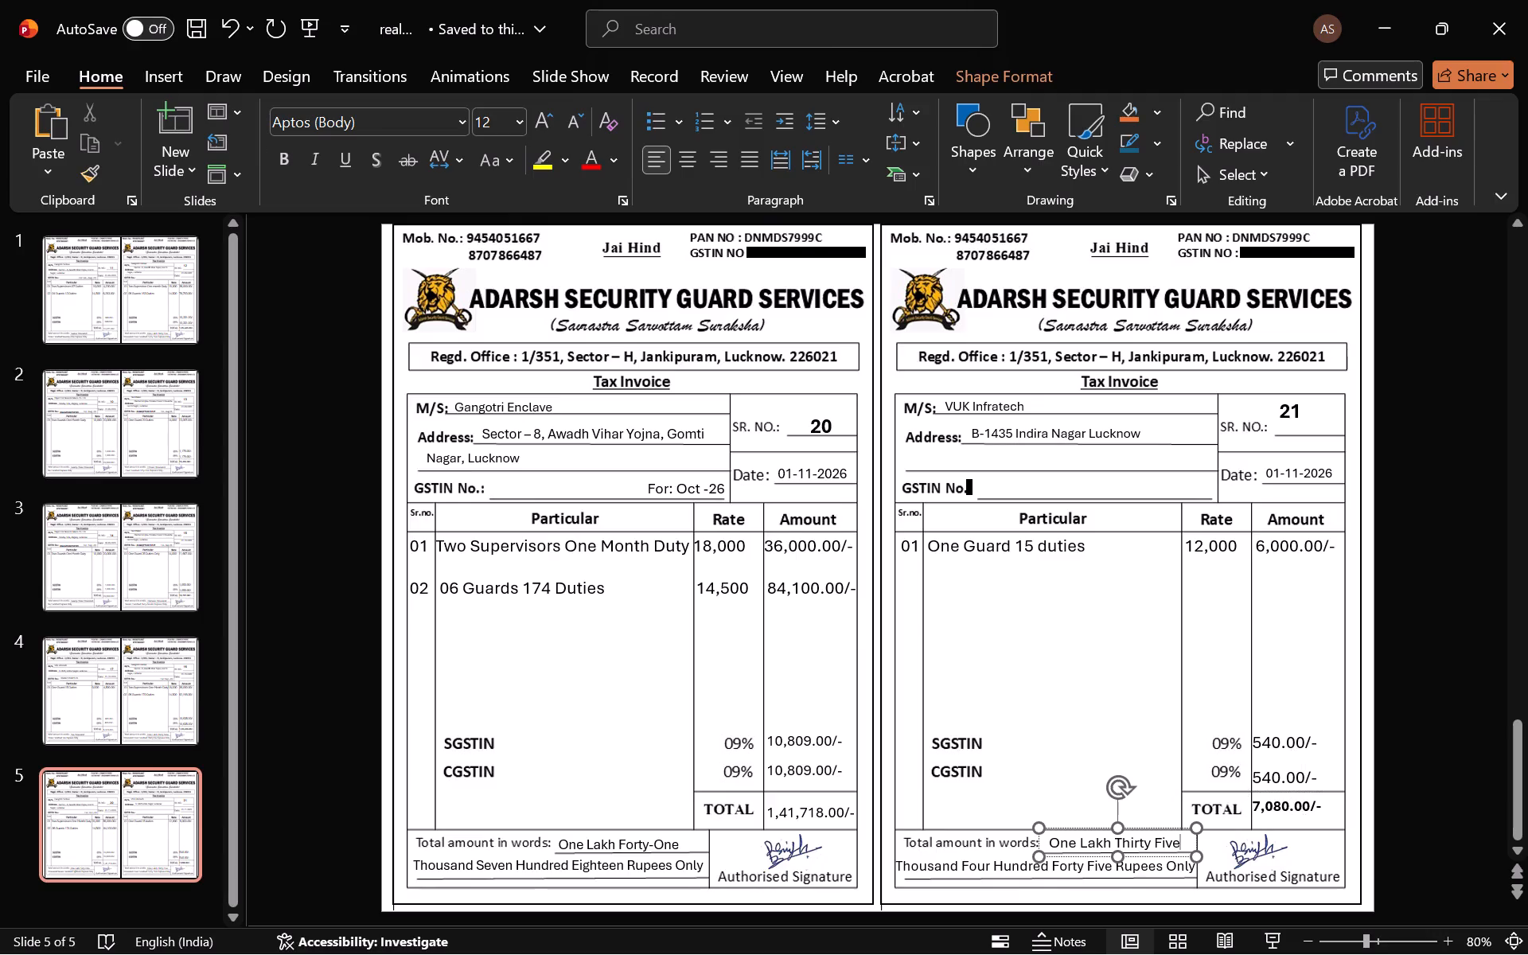
{"action": "key", "text": "ctrl+BackSpace"}
{"action": "key", "text": "ctrl+BackSpace"}
{"action": "key", "text": "ctrl+BackSpace"}
{"action": "key", "text": "ctrl+BackSpace"}
{"action": "type", "text": "Sevenn"}
{"action": "key", "text": "BackSpace"}
{"action": "key", "text": "space"}
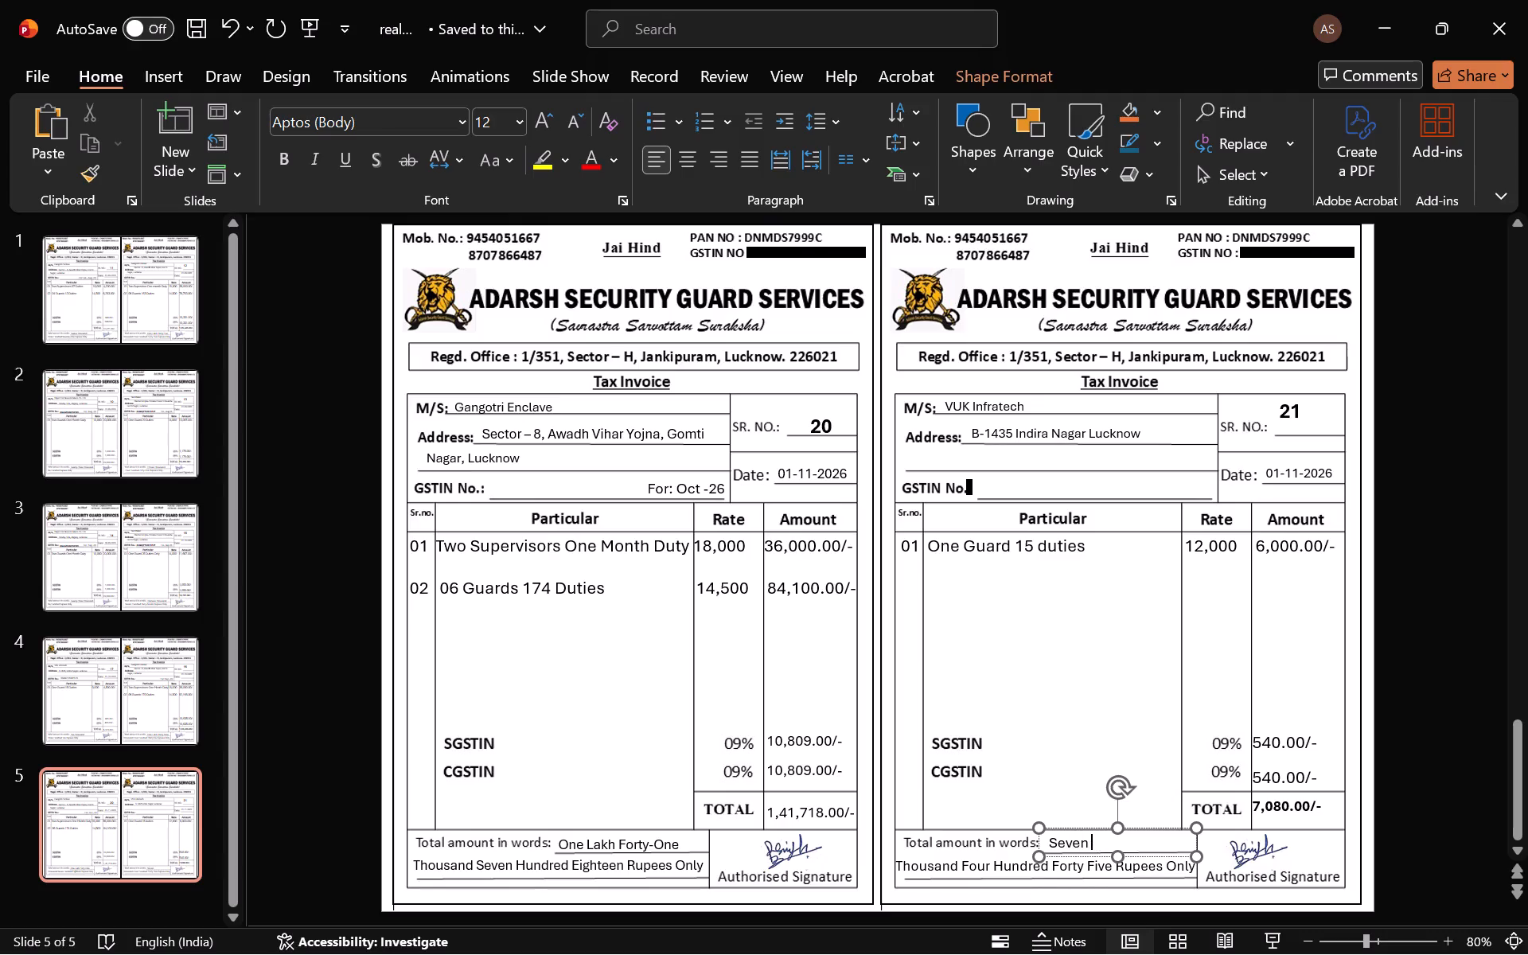
{"action": "type", "text": "Thousand"}
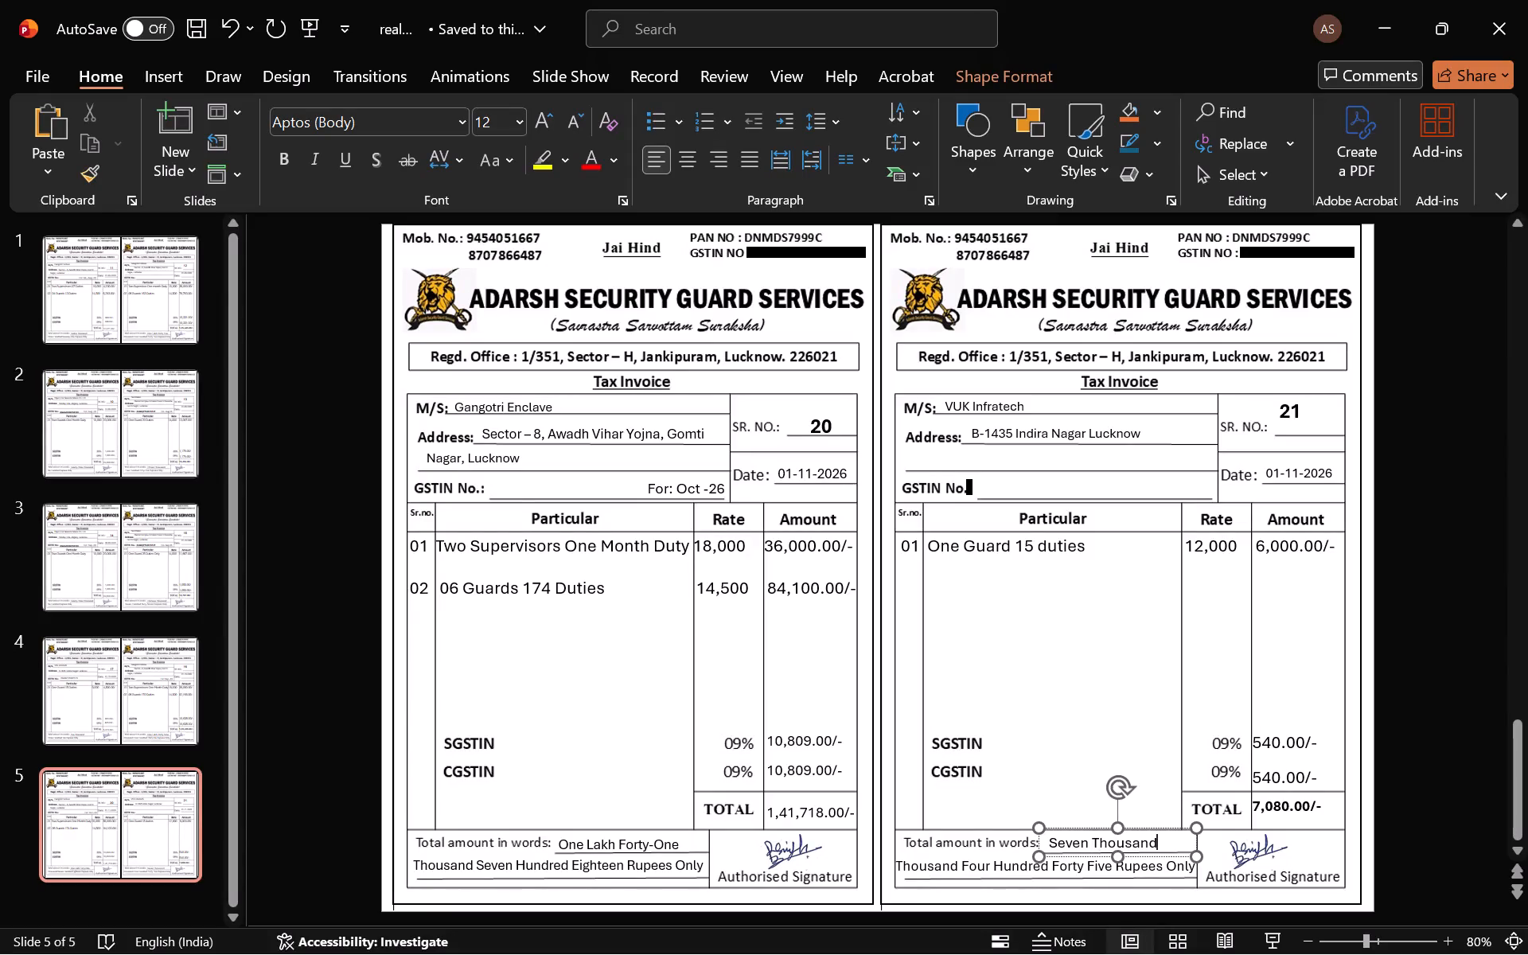
Change the second line of invoice 21's total in words to "Eighty Rupees Only".
{"action": "left_click", "coordinate": [1109, 862]}
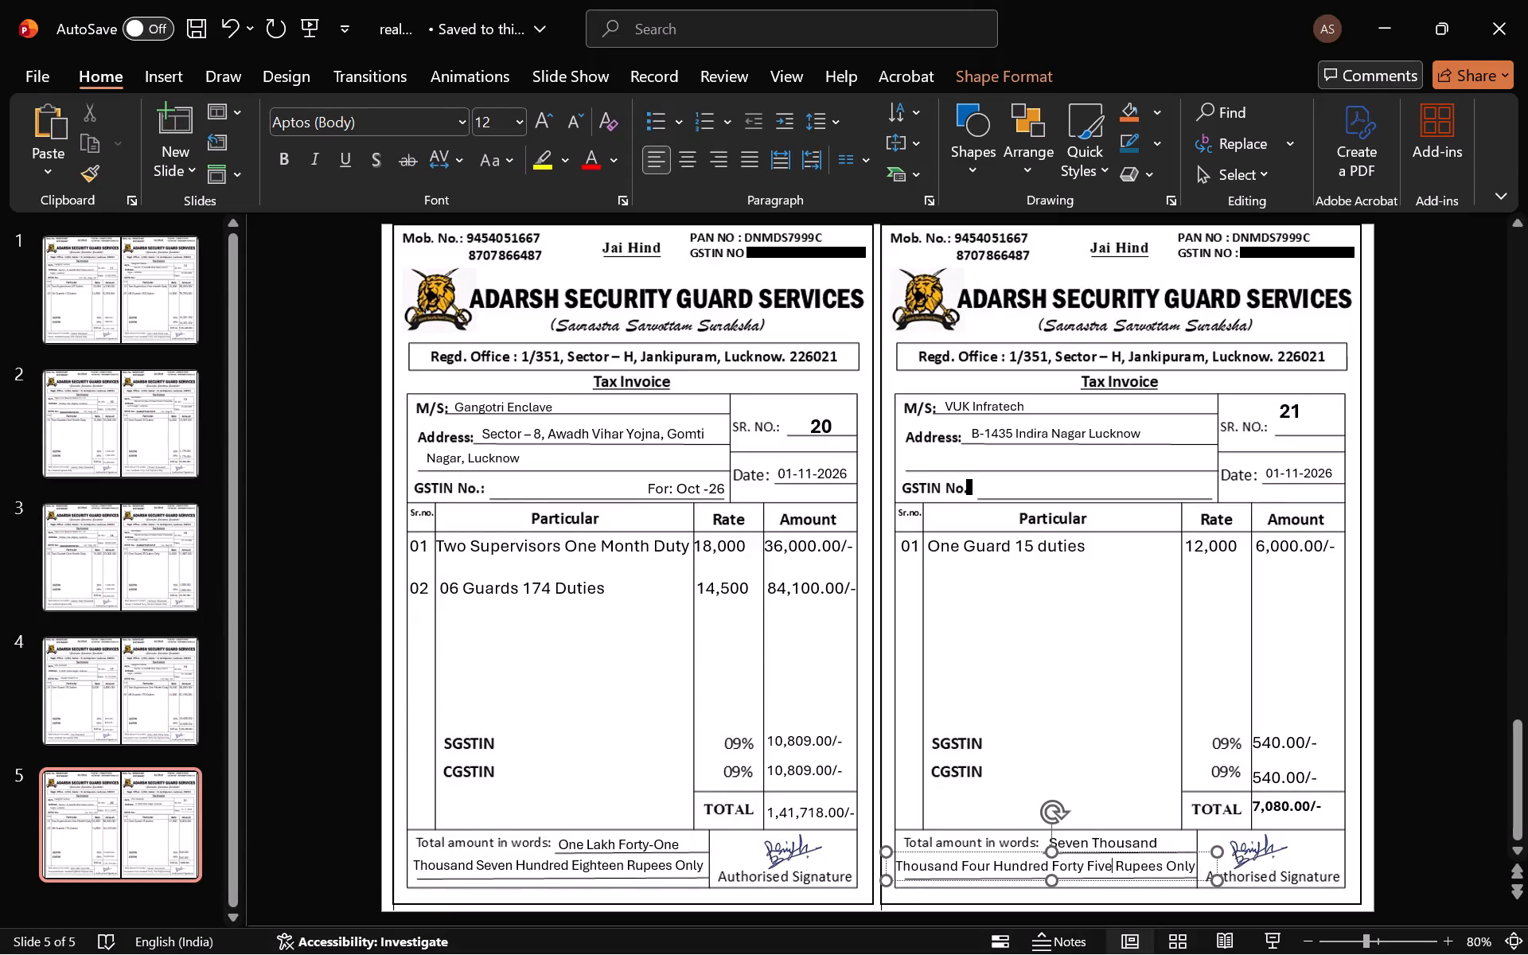
{"action": "key", "text": "ctrl+BackSpace"}
{"action": "key", "text": "ctrl+BackSpace"}
{"action": "key", "text": "ctrl+BackSpace"}
{"action": "key", "text": "ctrl+BackSpace"}
{"action": "key", "text": "ctrl+BackSpace"}
{"action": "key", "text": "ctrl+BackSpace"}
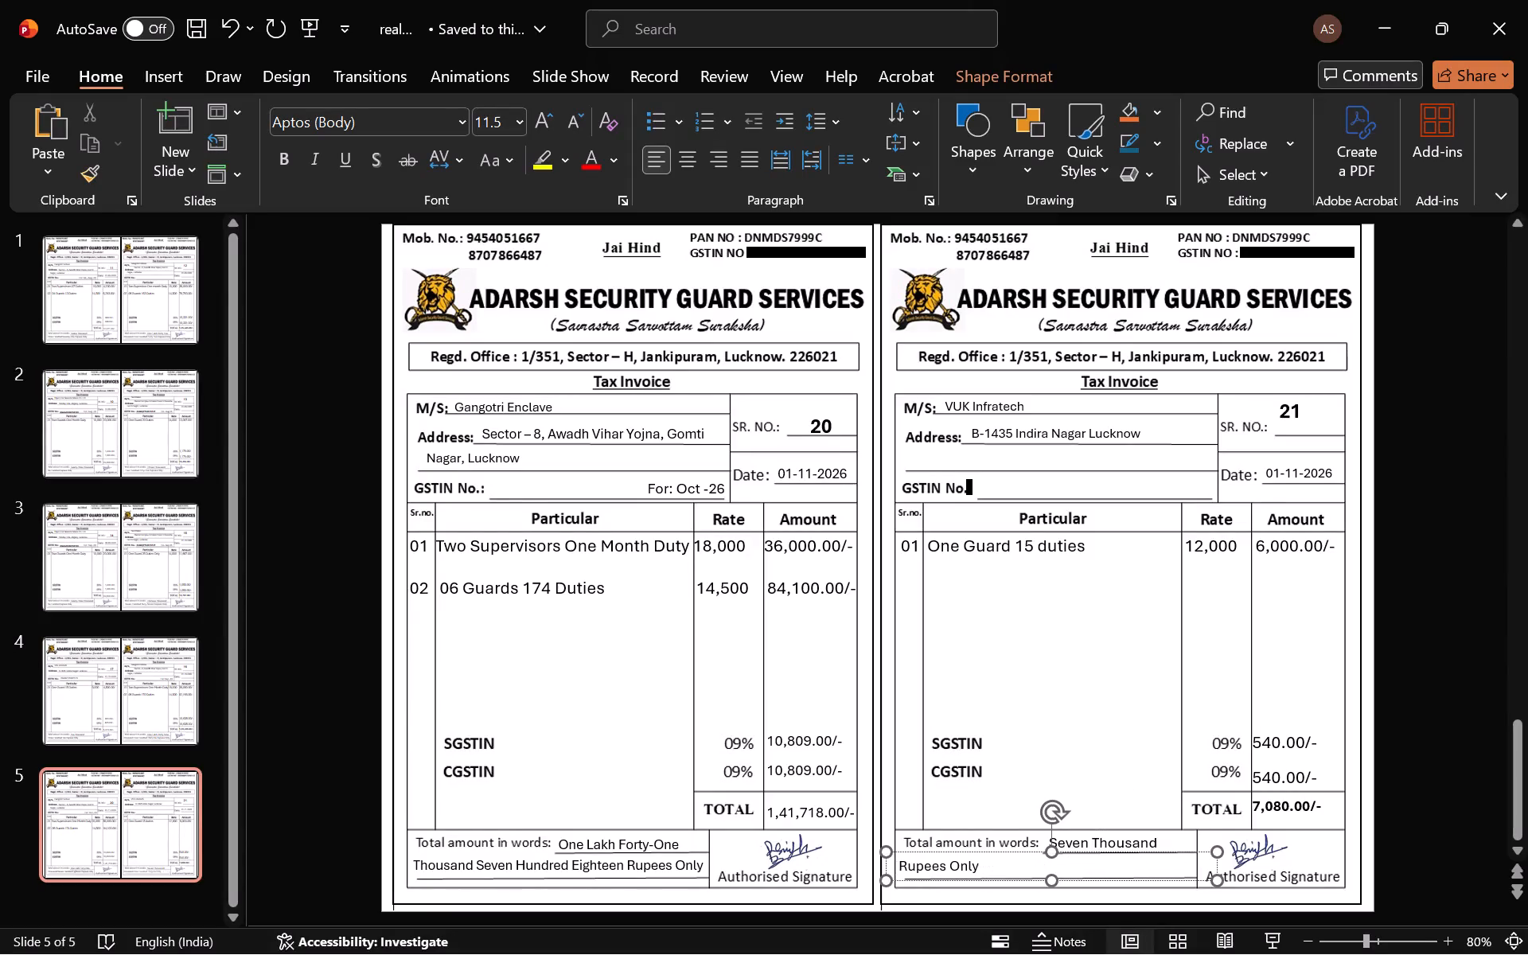
{"action": "type", "text": "Eighty"}
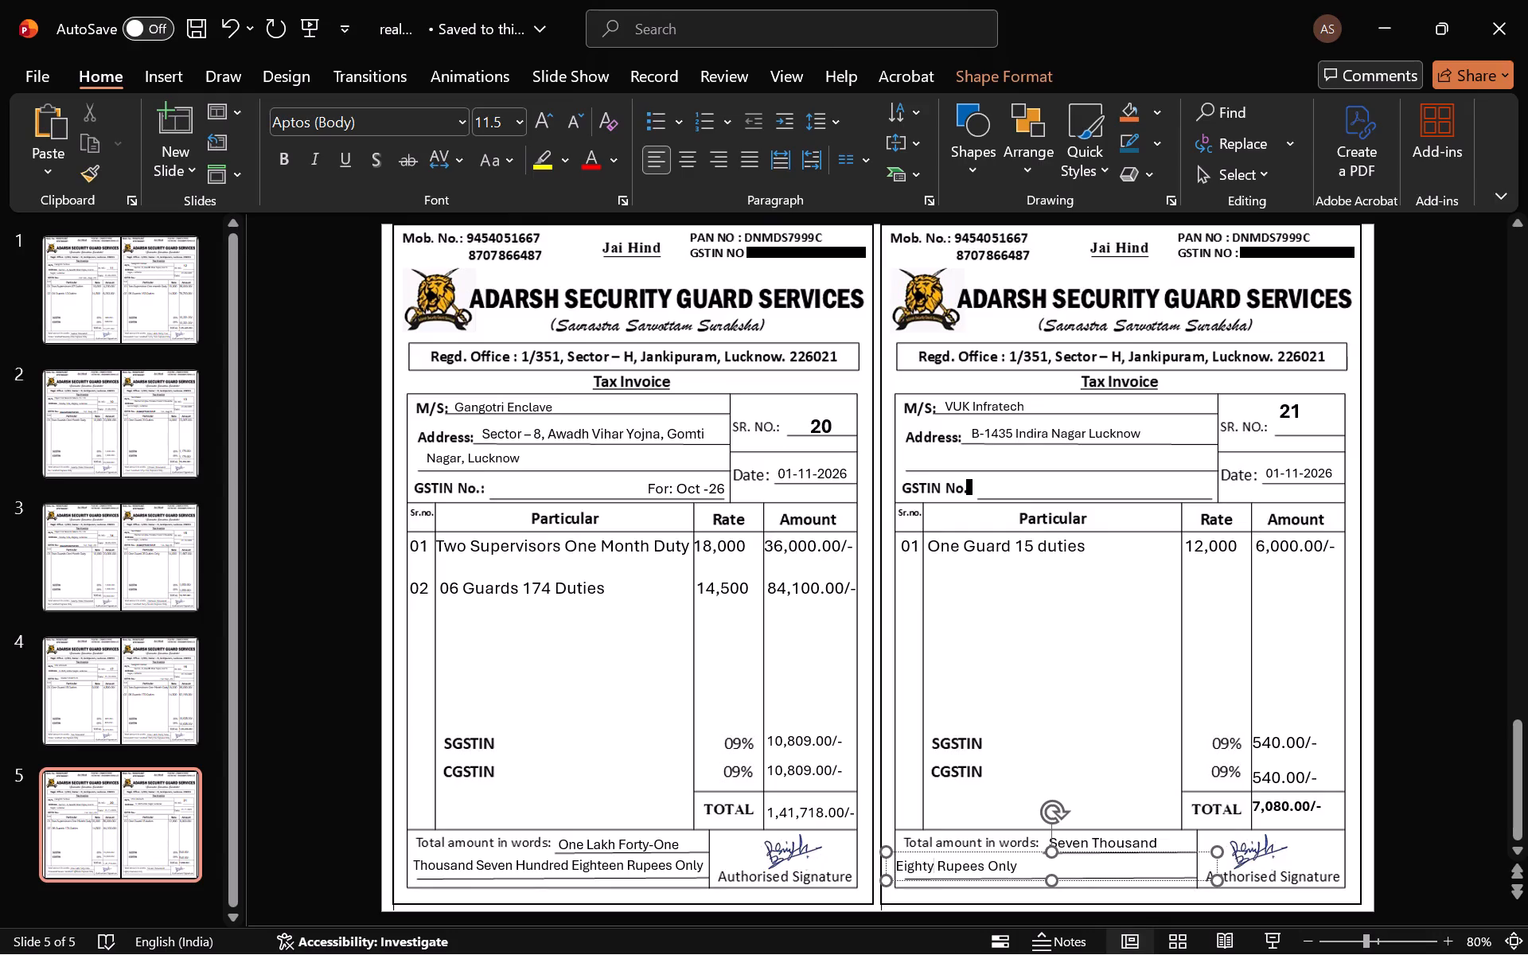
{"action": "left_click", "coordinate": [1401, 765]}
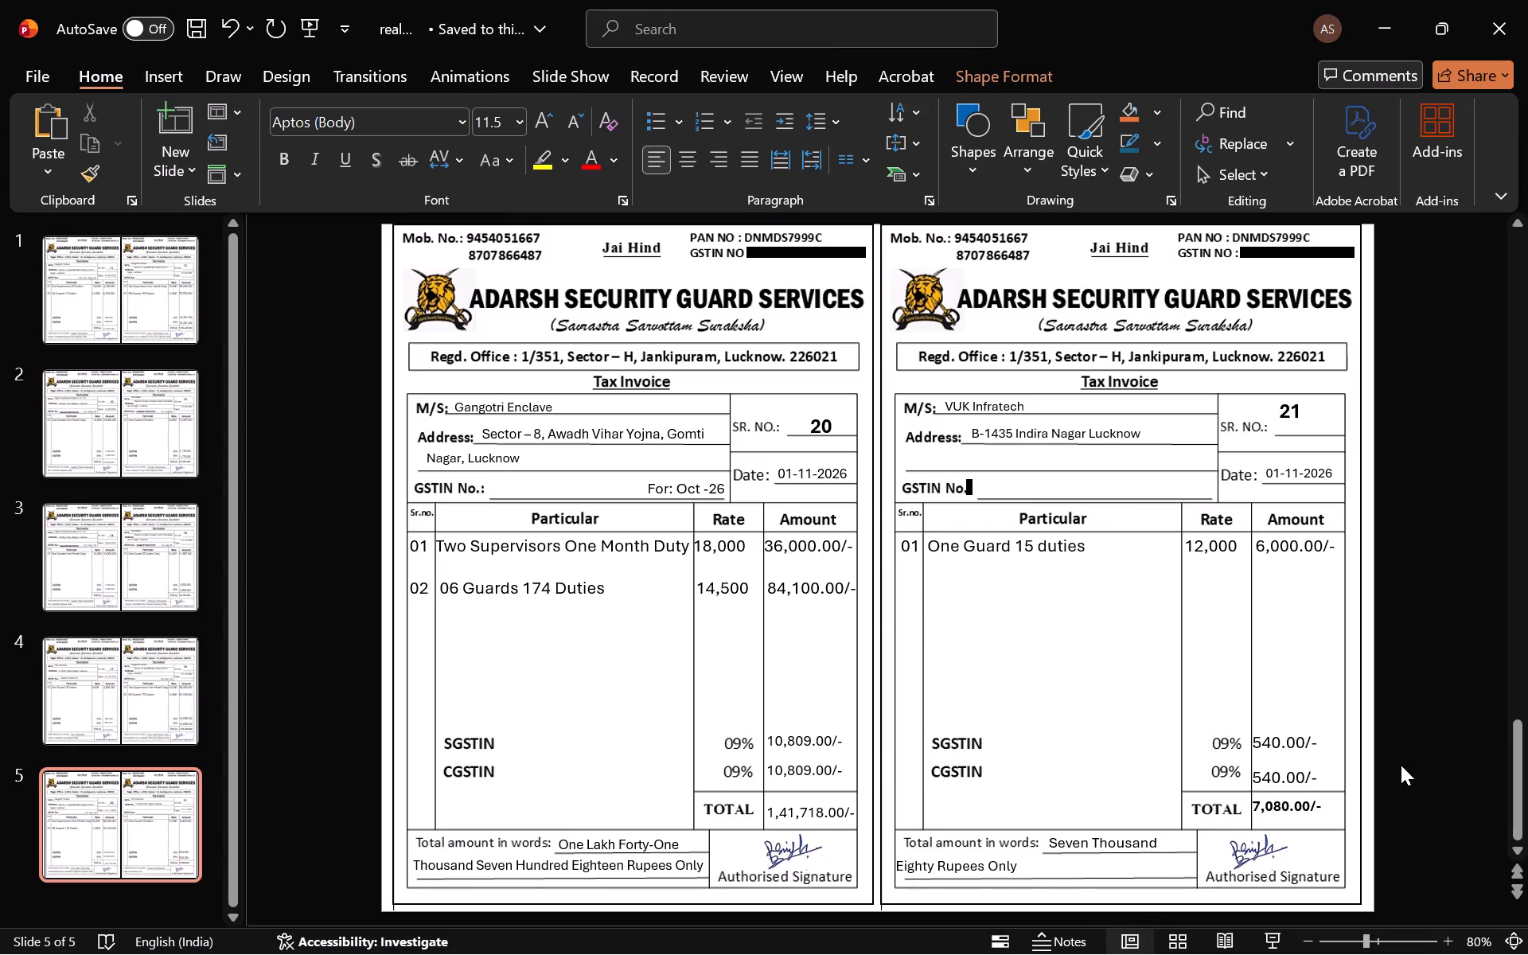
Review the earlier invoices on slides 1 to 4, including VUK Infratech's previous bill, and return to slide 5.
{"action": "left_click", "coordinate": [125, 538]}
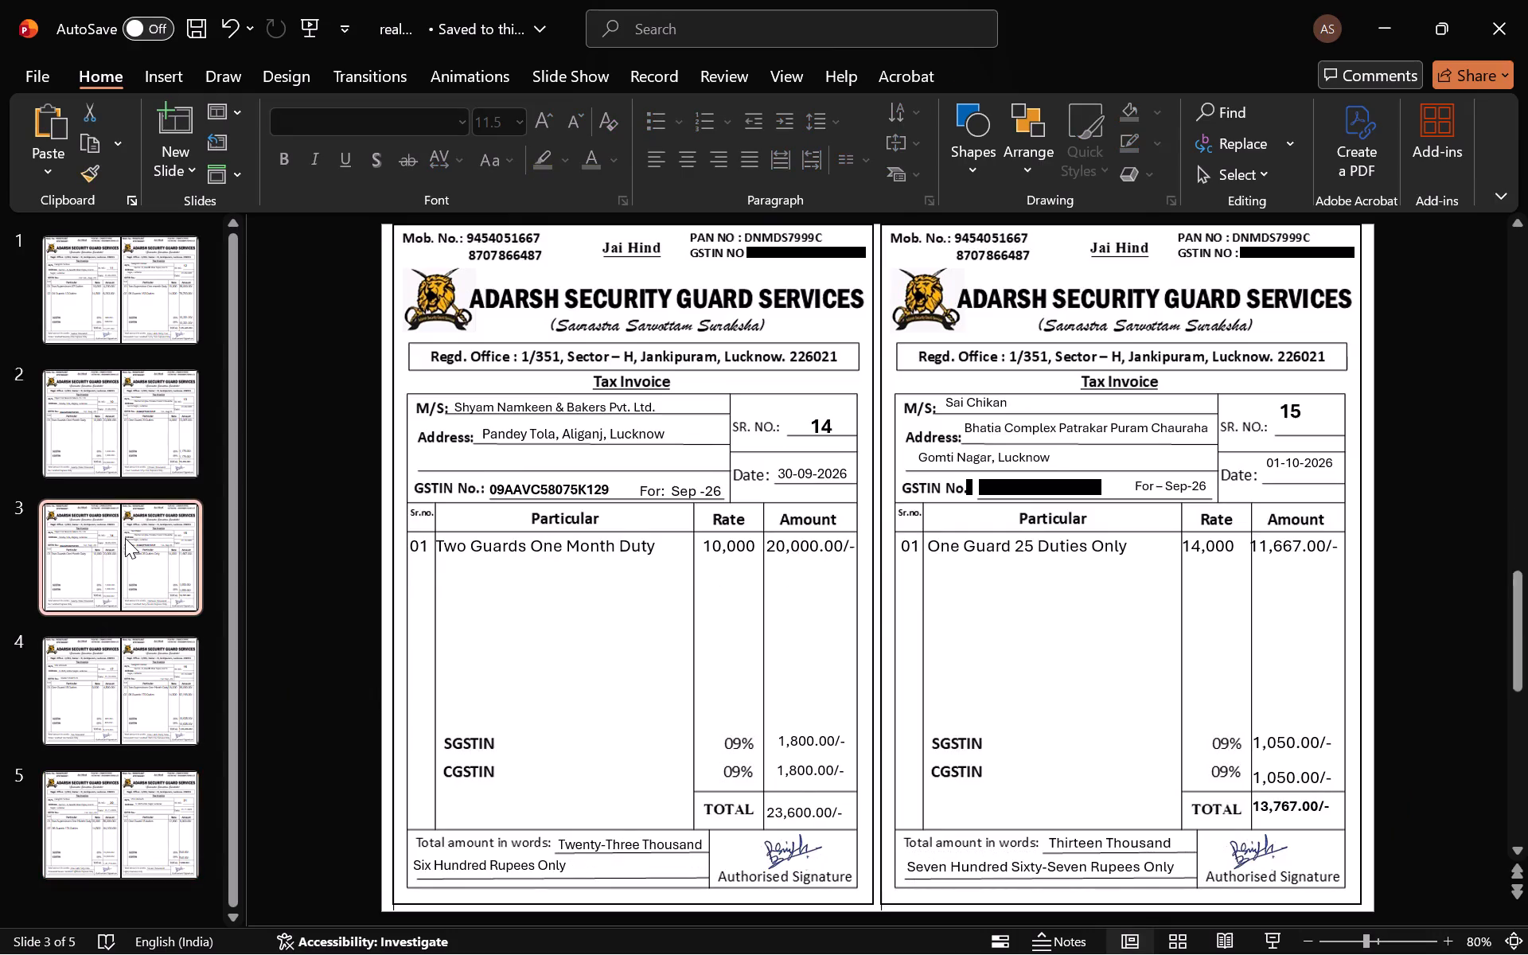
{"action": "left_click", "coordinate": [138, 279]}
{"action": "left_click", "coordinate": [124, 406]}
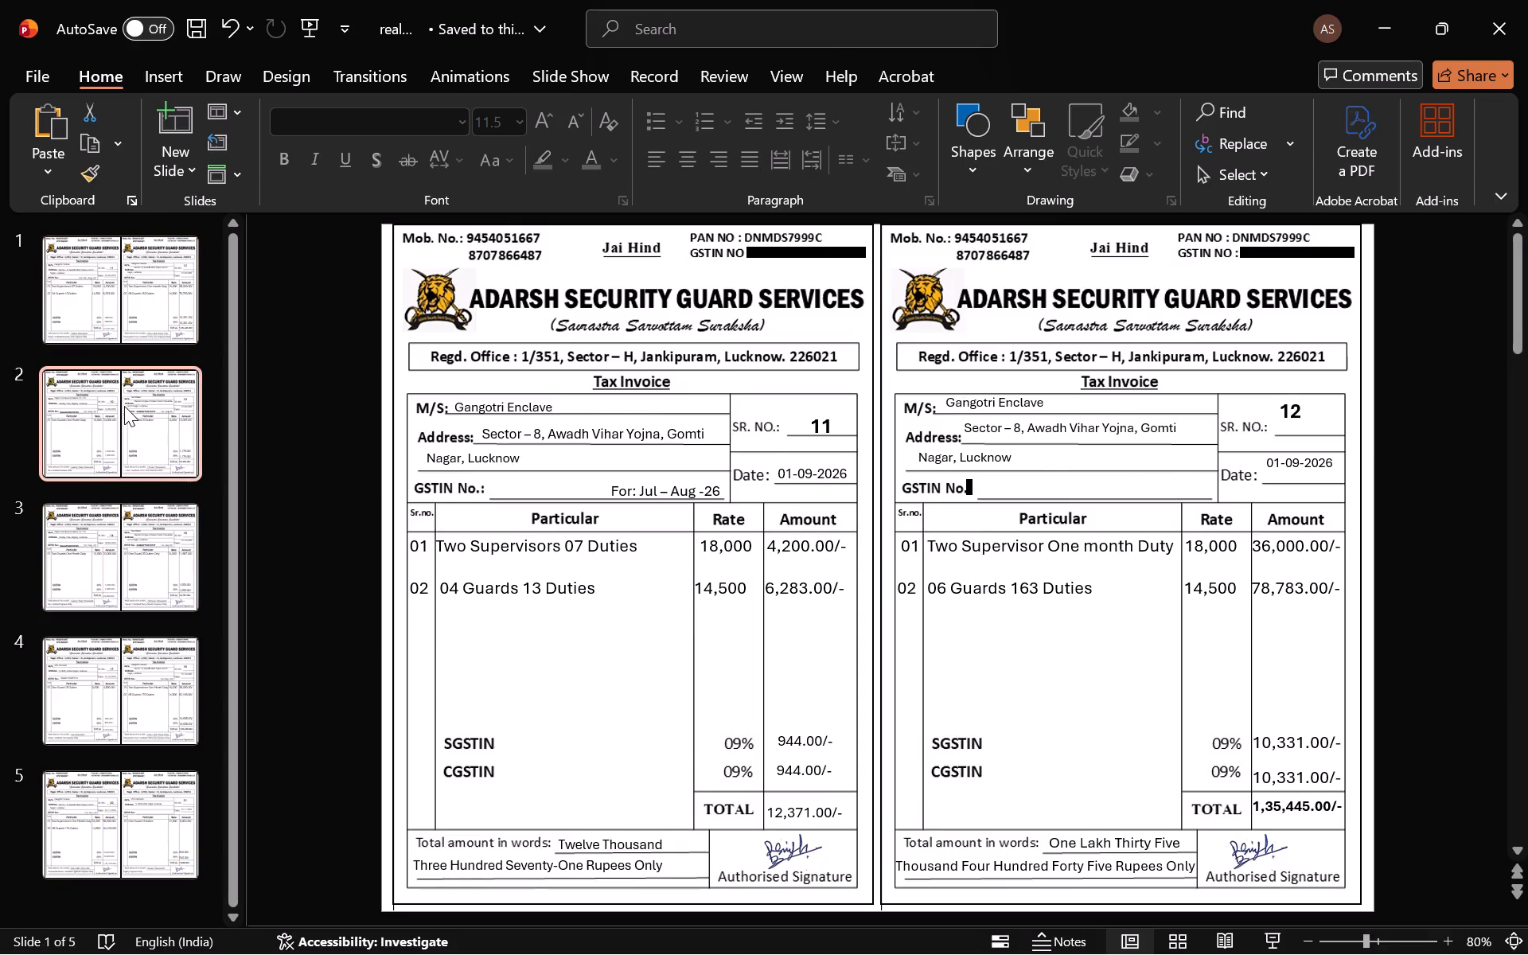
{"action": "left_click", "coordinate": [121, 534]}
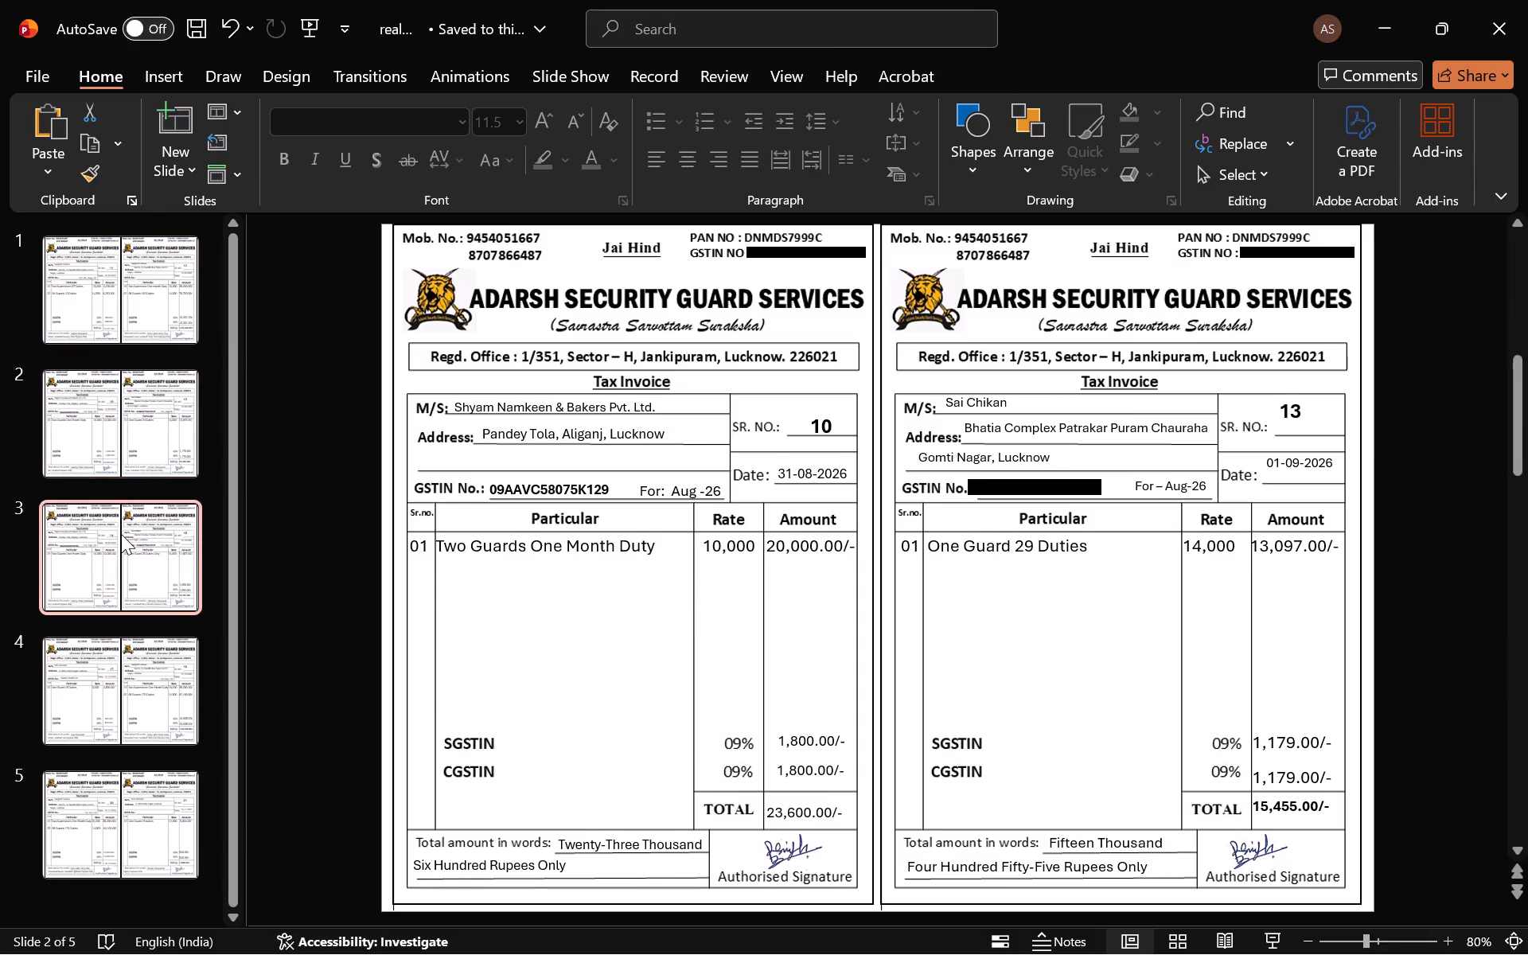
{"action": "left_click", "coordinate": [127, 450]}
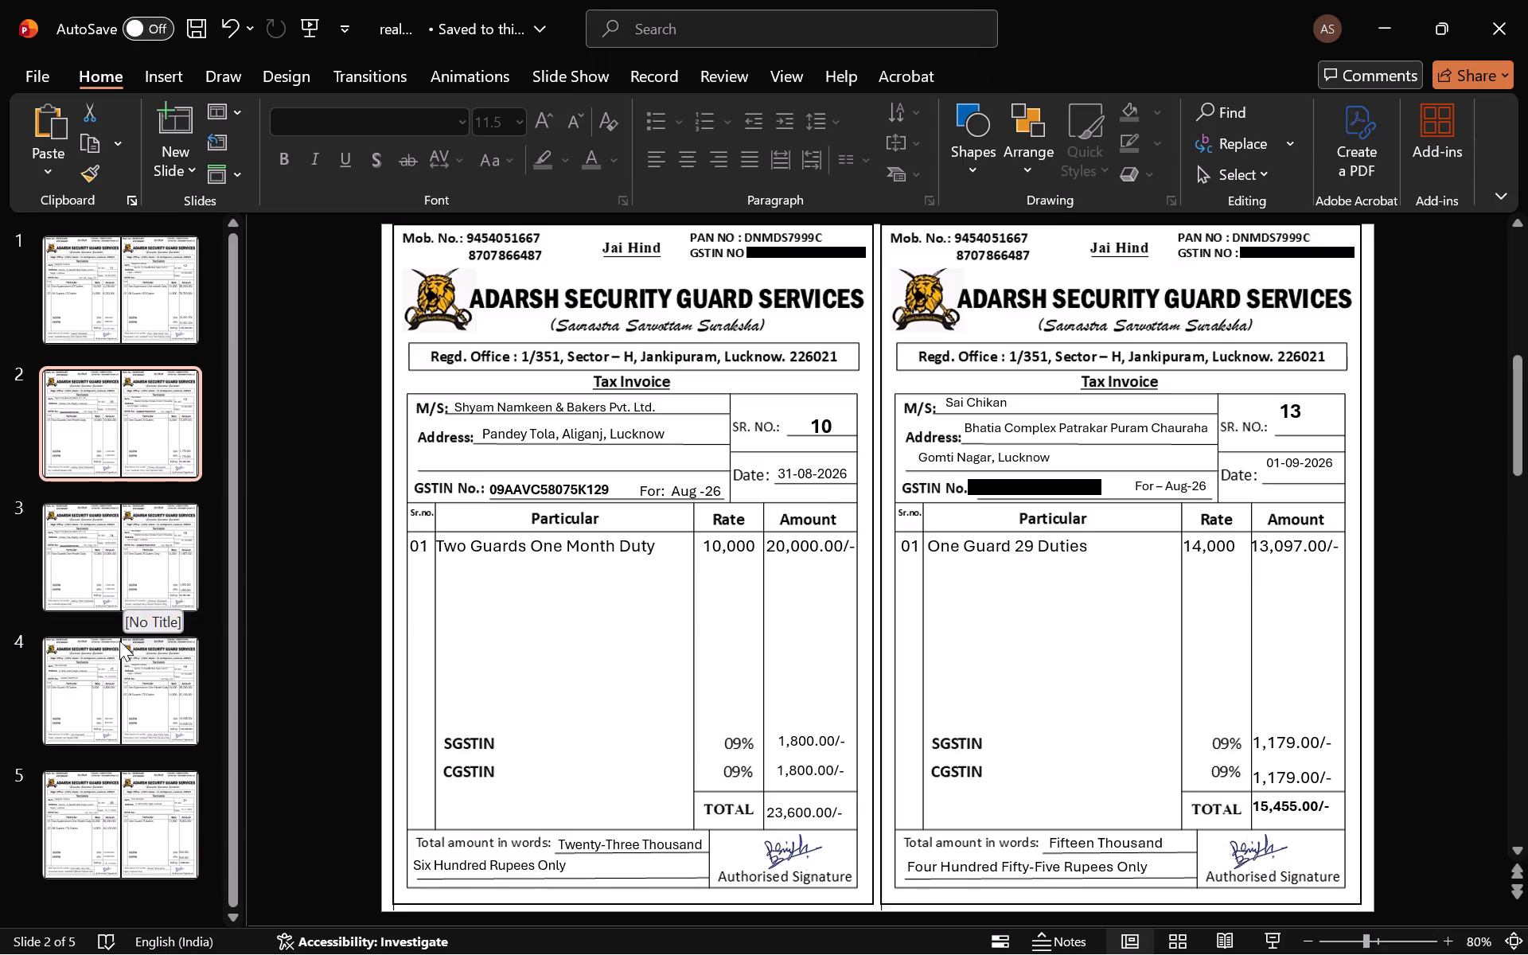
{"action": "left_click", "coordinate": [113, 676]}
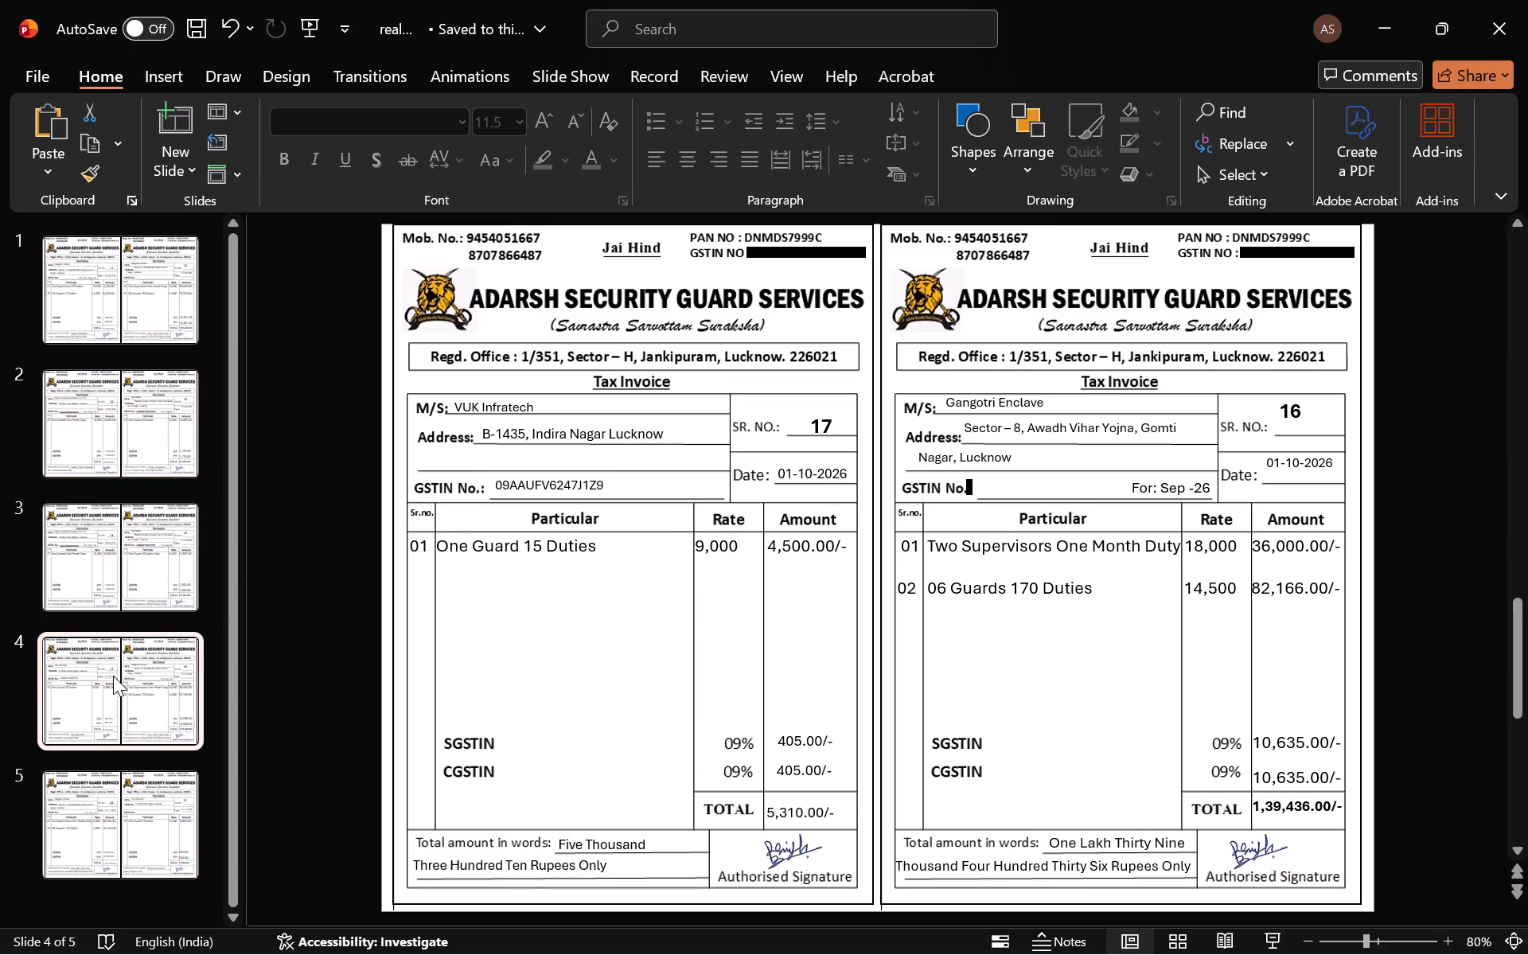
{"action": "left_click", "coordinate": [95, 805]}
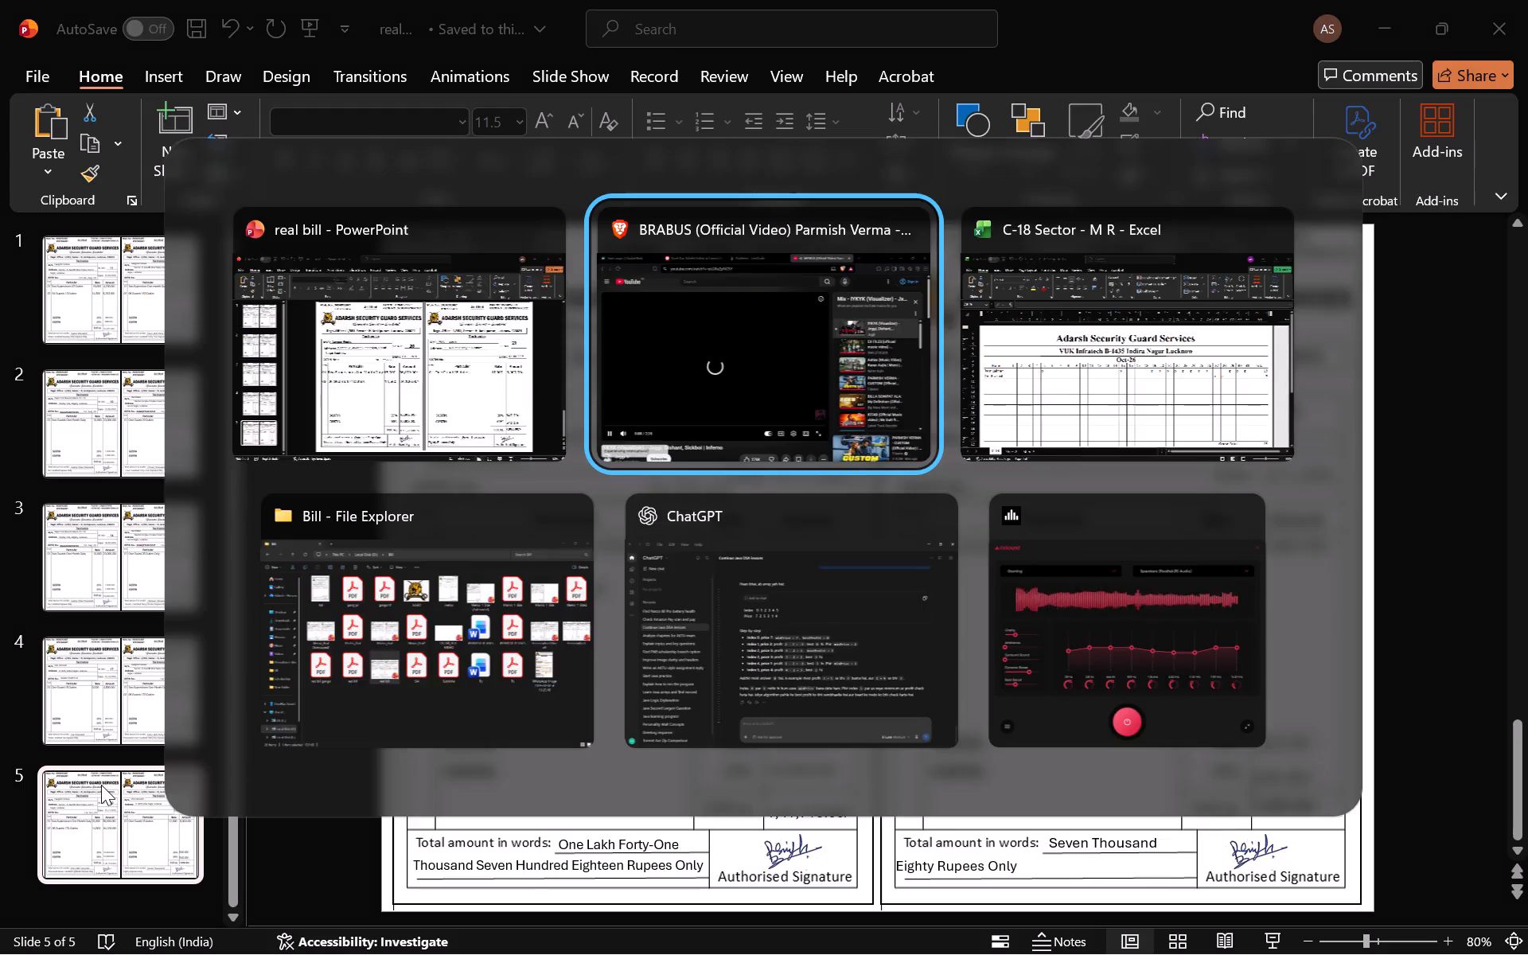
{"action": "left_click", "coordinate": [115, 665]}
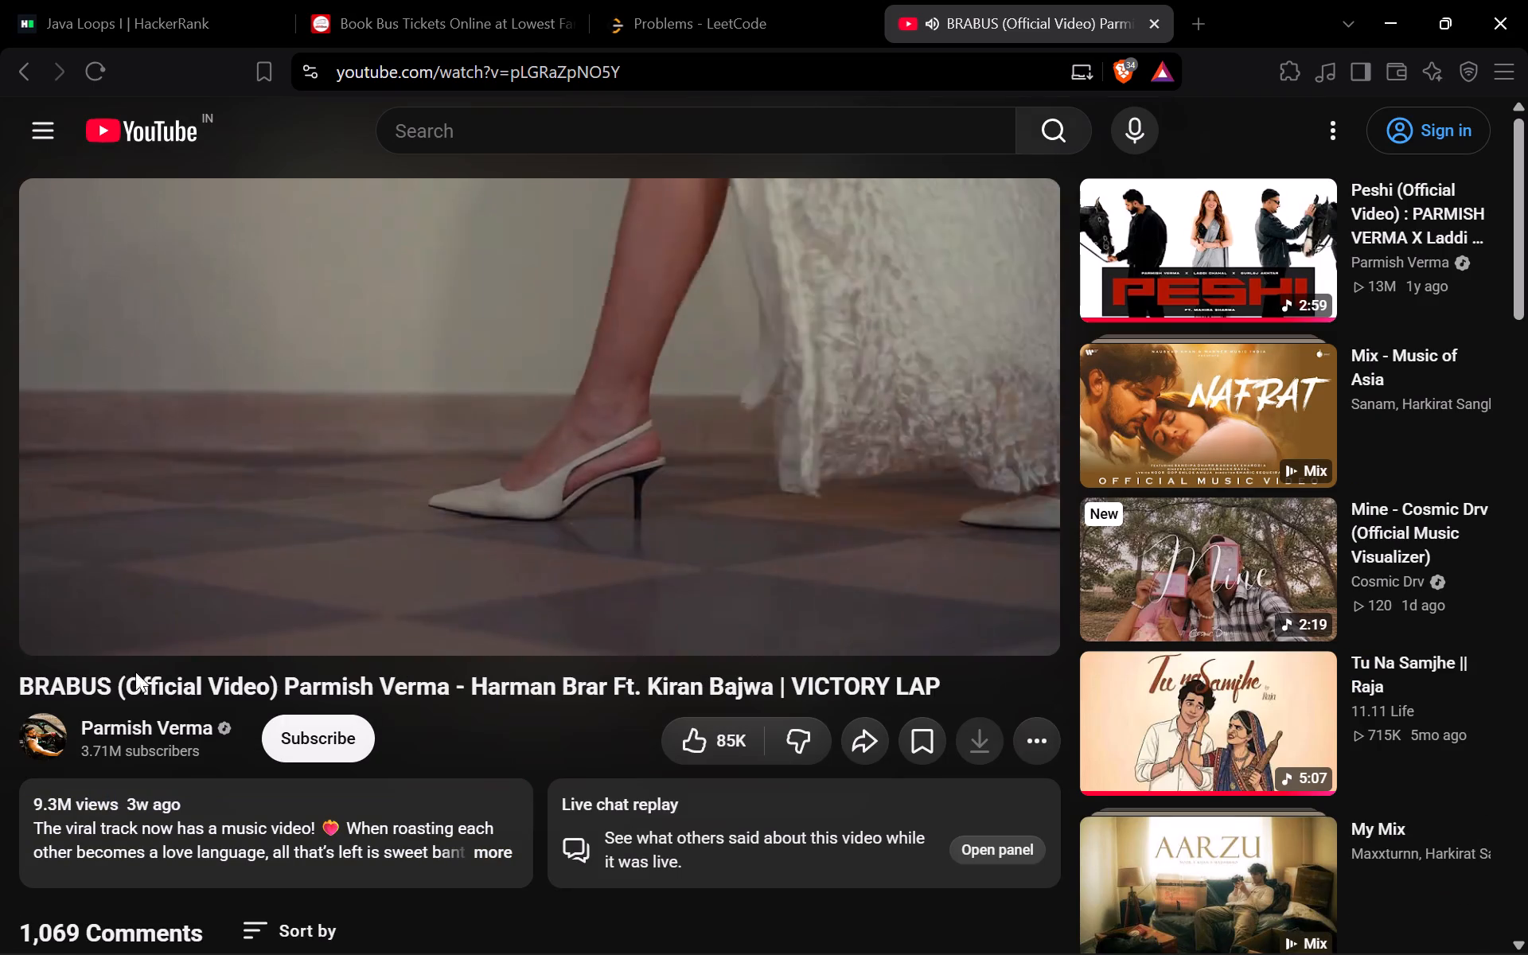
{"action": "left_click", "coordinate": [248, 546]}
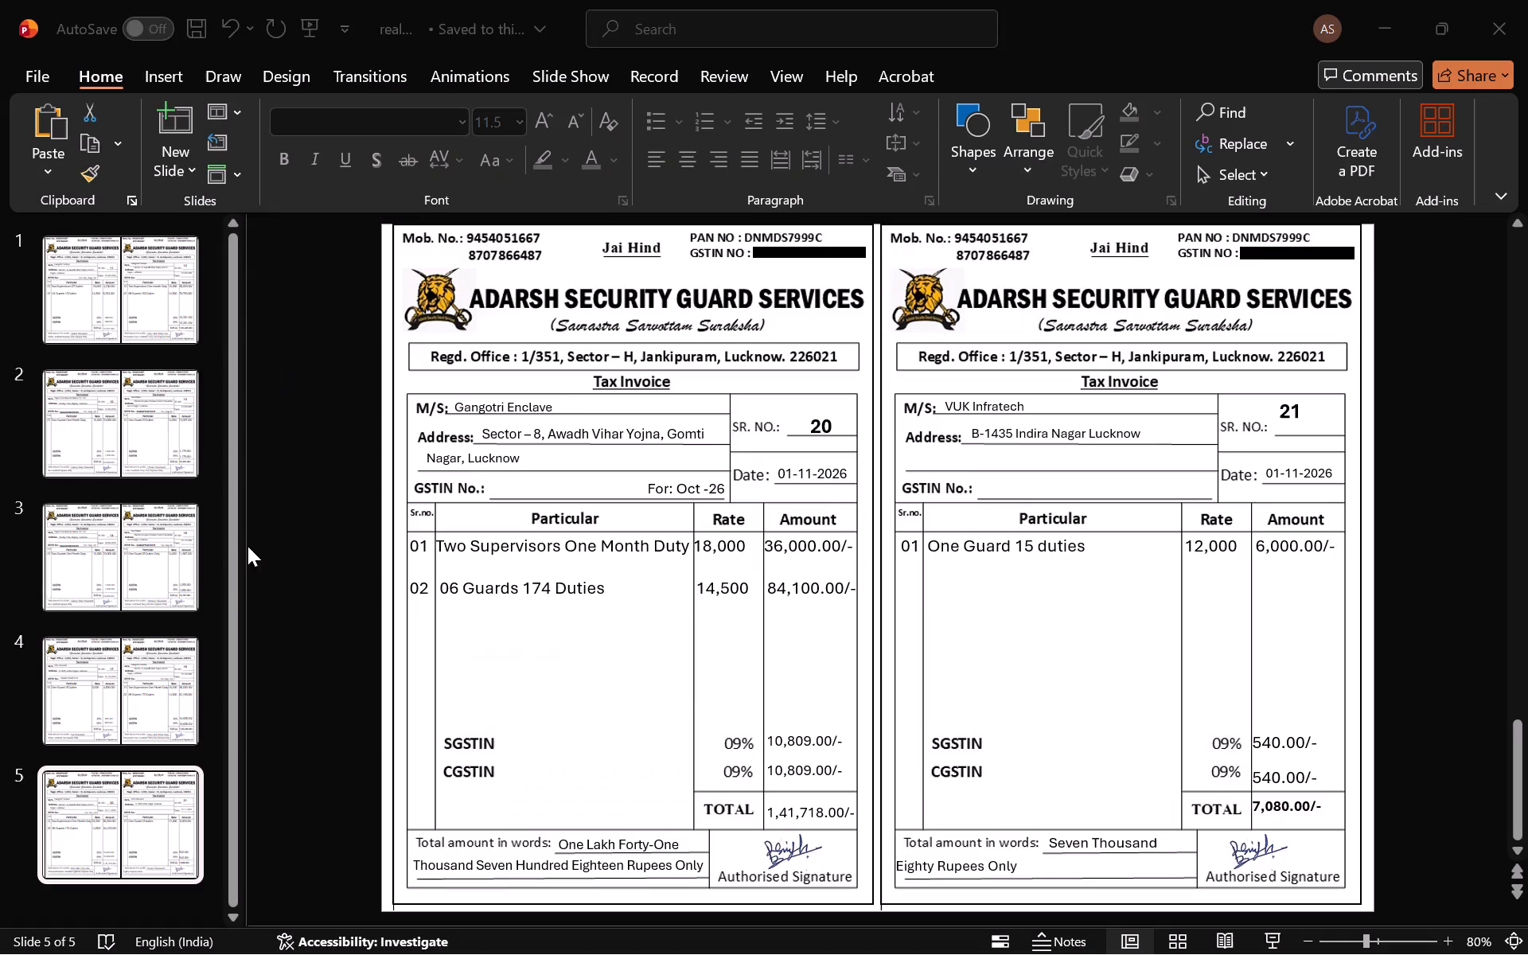
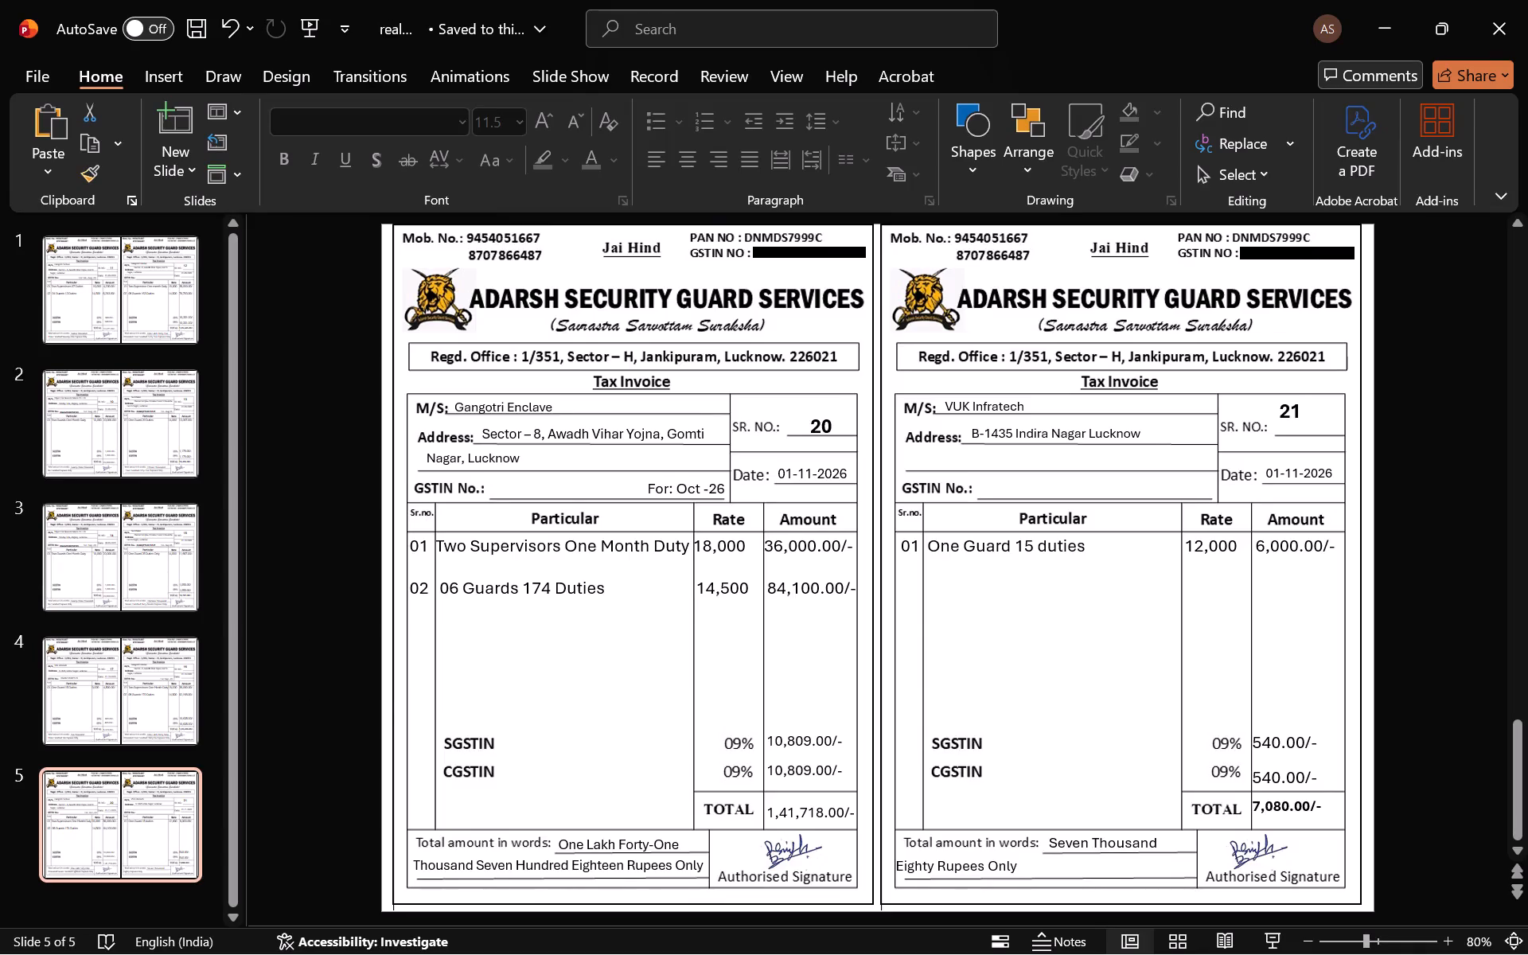
Capture a rectangular screenshot of the whole of invoice 21 for VUK Infratech on slide 5.
{"action": "left_click", "coordinate": [1481, 509]}
{"action": "key", "text": "shift+super+s"}
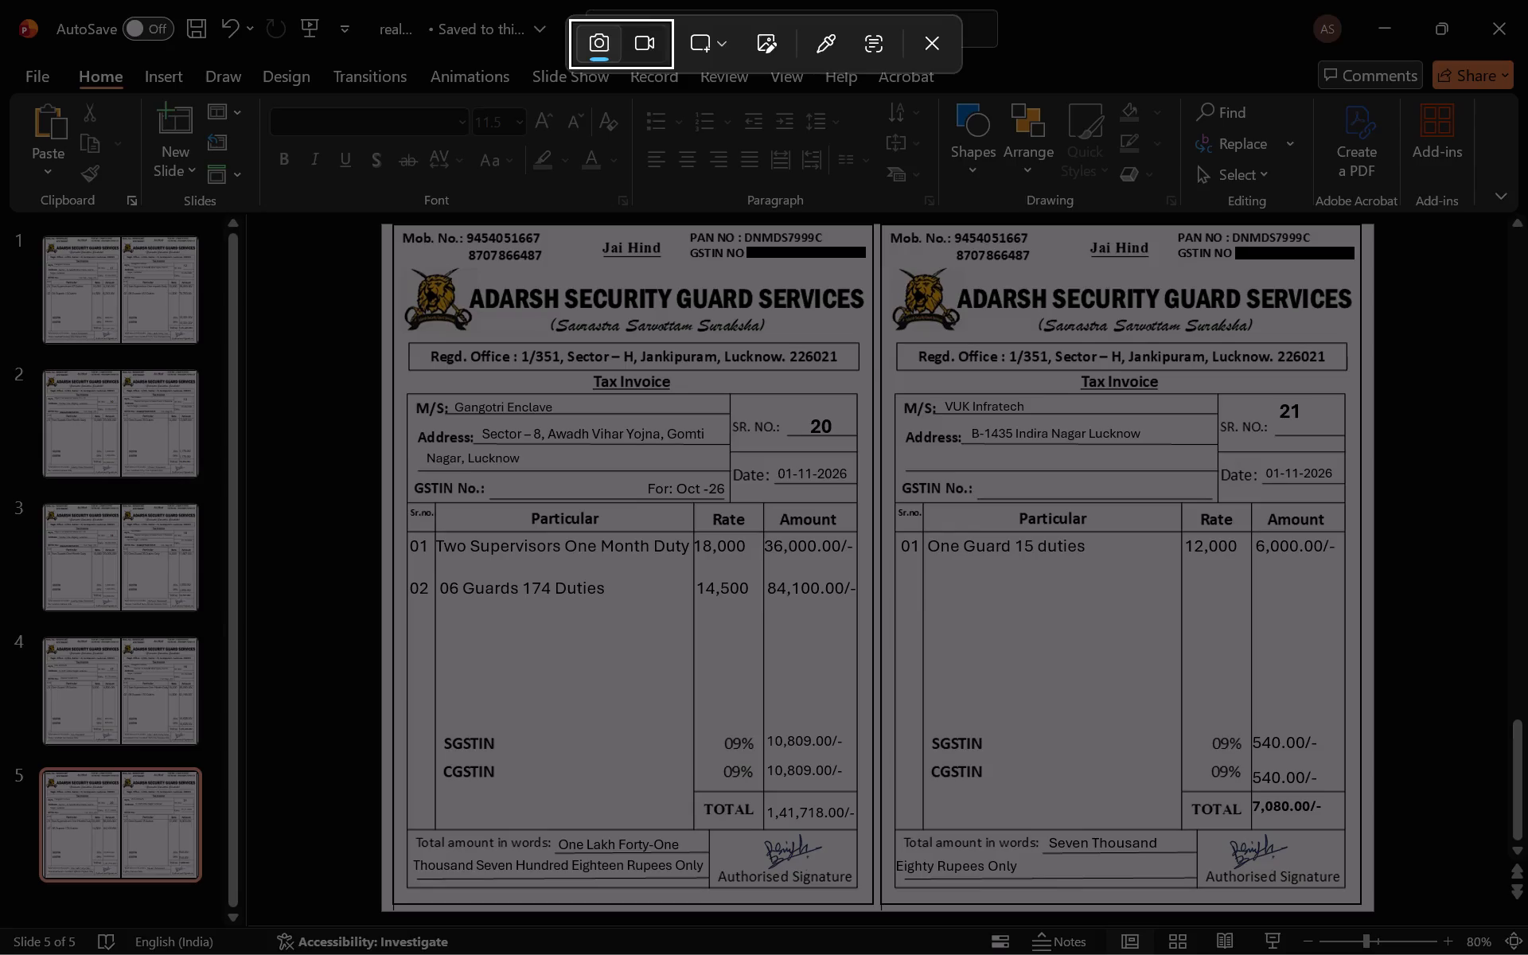
{"action": "left_click_drag", "start_coordinate": [879, 222], "coordinate": [1368, 901]}
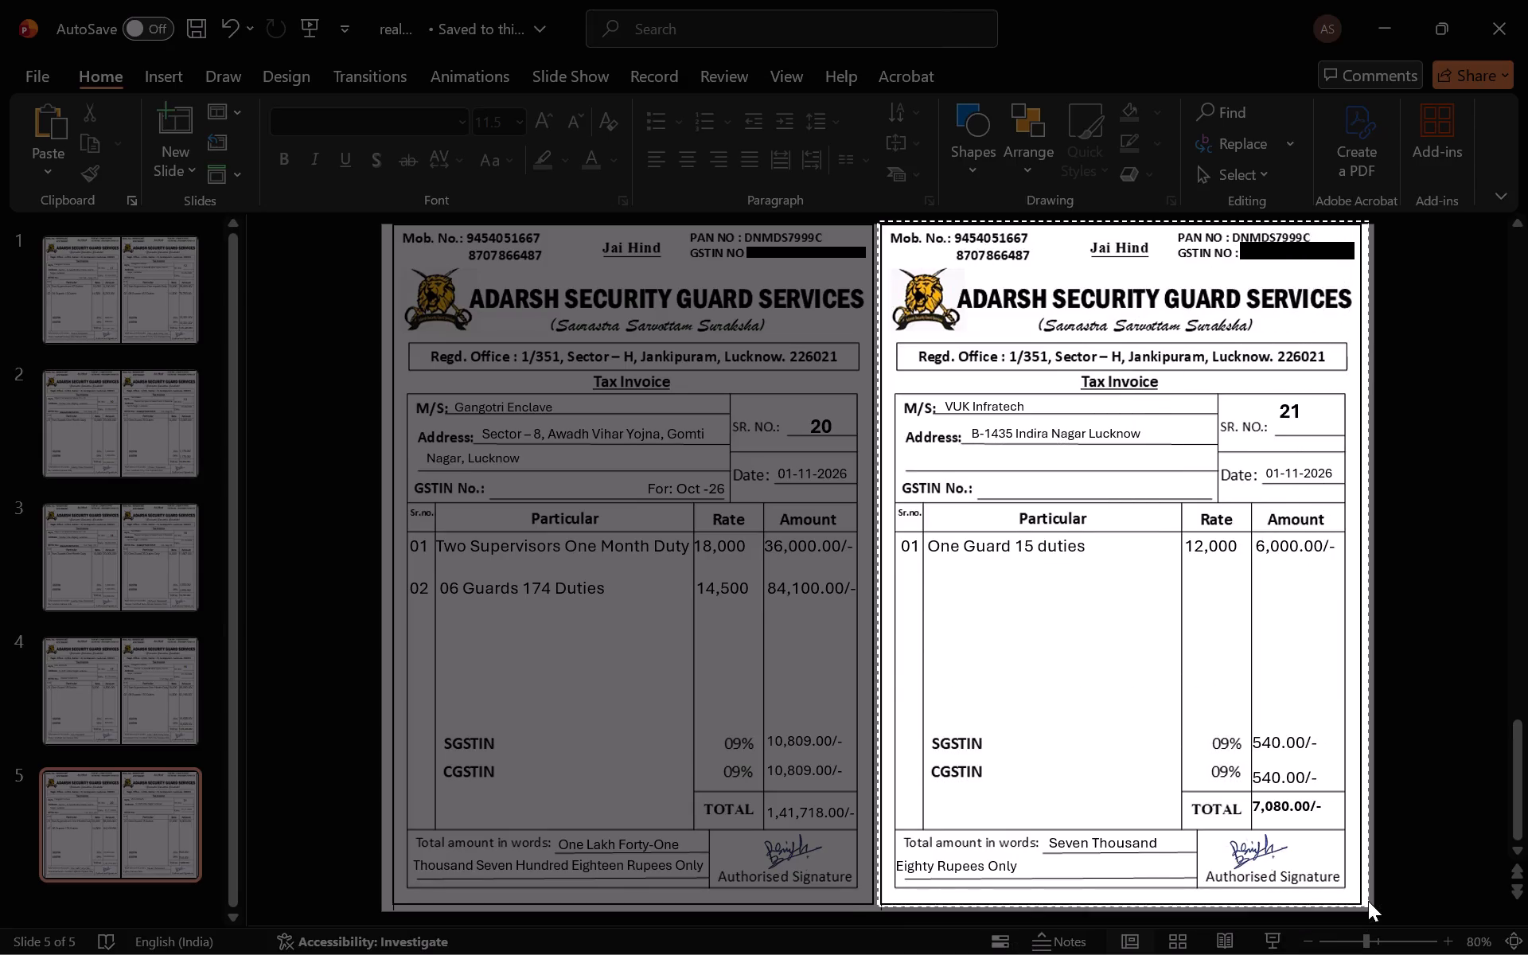
{"action": "left_click_drag", "start_coordinate": [1368, 901], "coordinate": [1368, 909]}
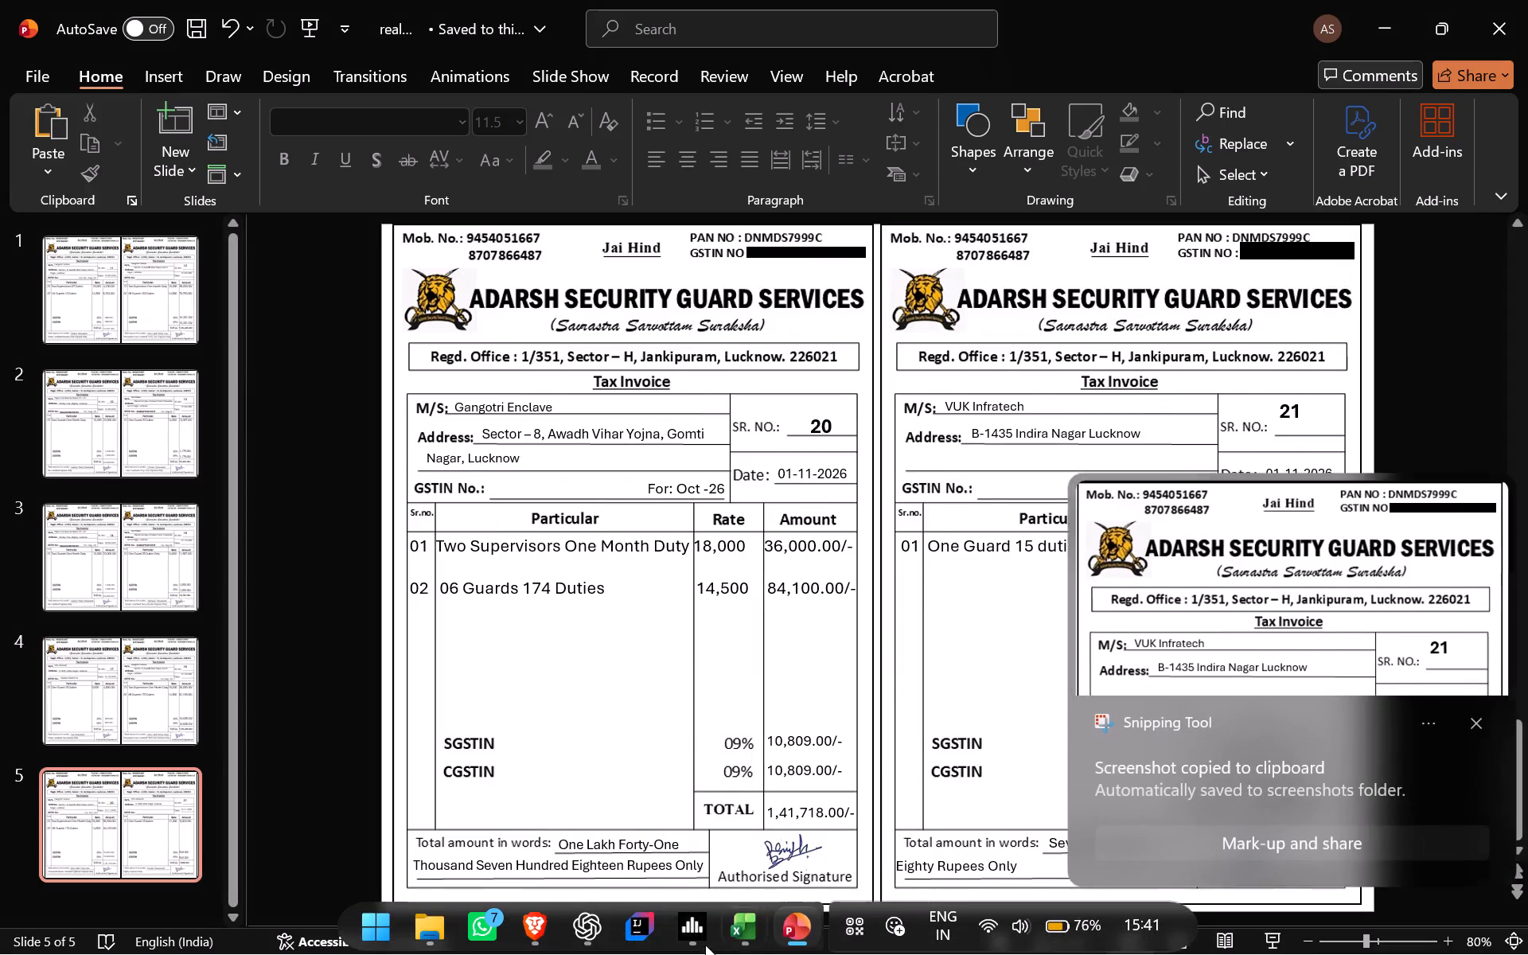
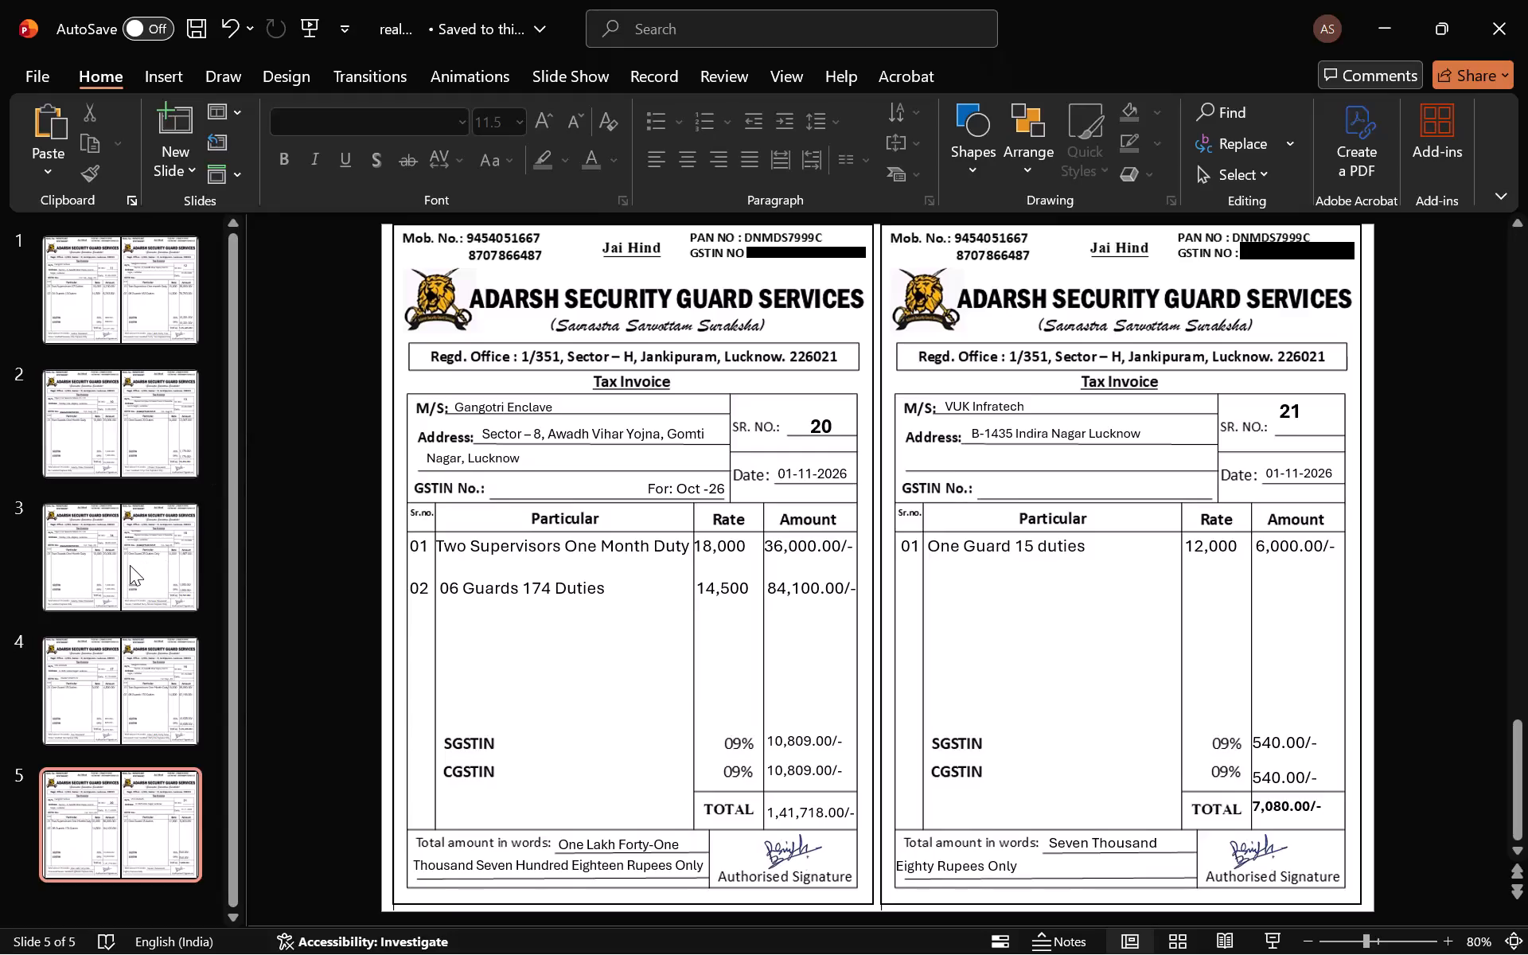
Copy VUK Infratech's GSTIN from invoice 17 on slide 4 into the empty GSTIN field of invoice 21 on slide 5.
{"action": "left_click", "coordinate": [130, 565]}
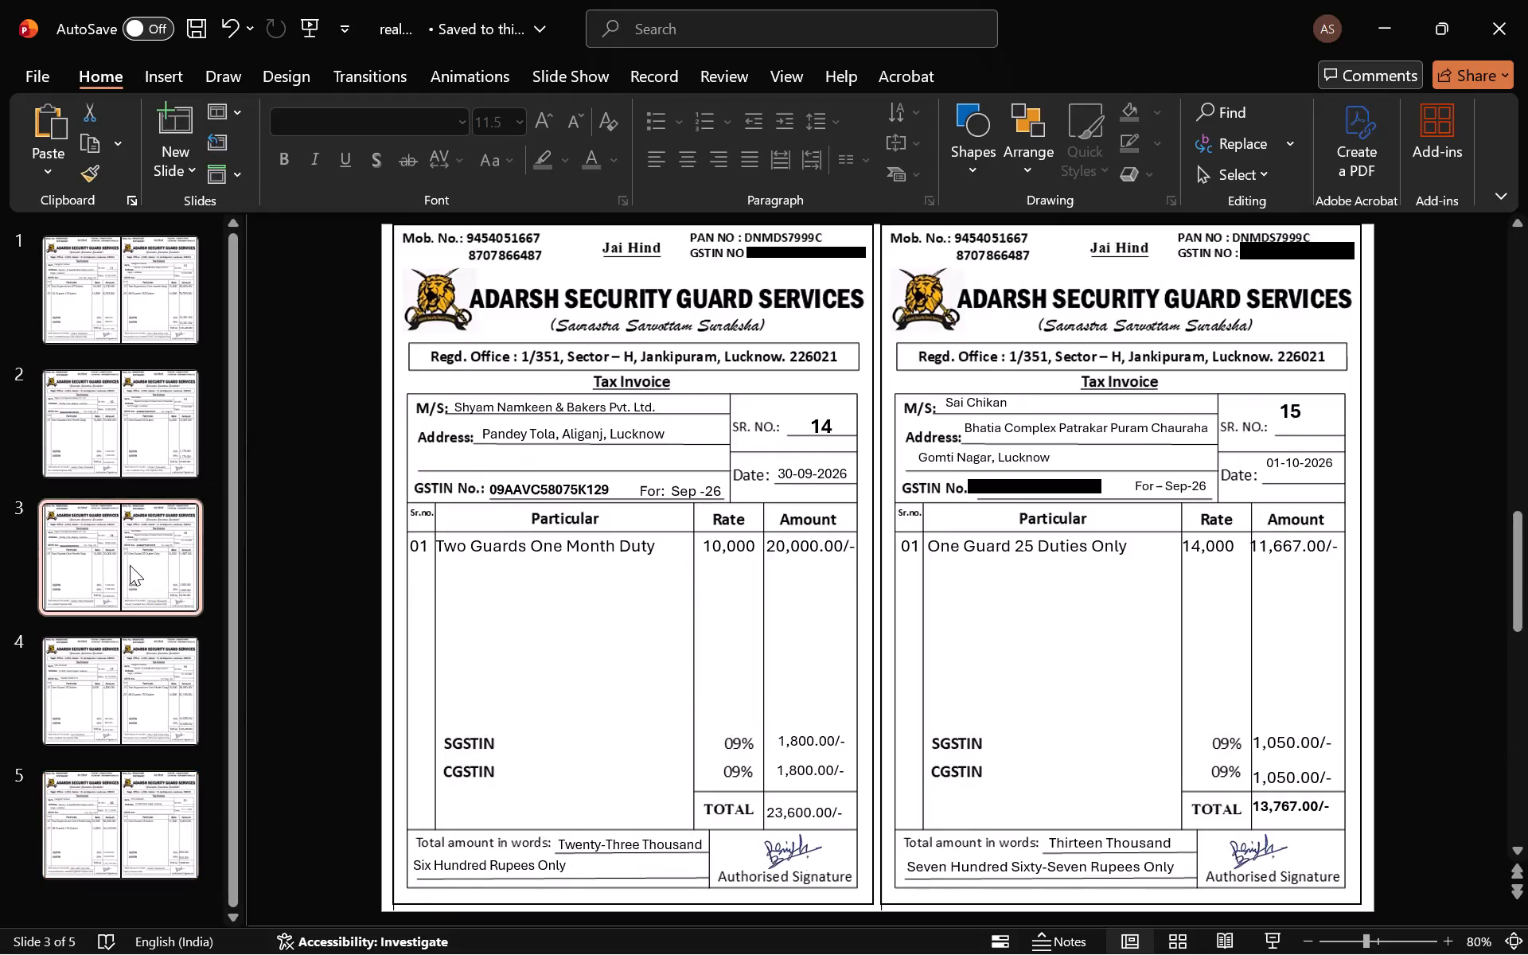
{"action": "left_click", "coordinate": [127, 663]}
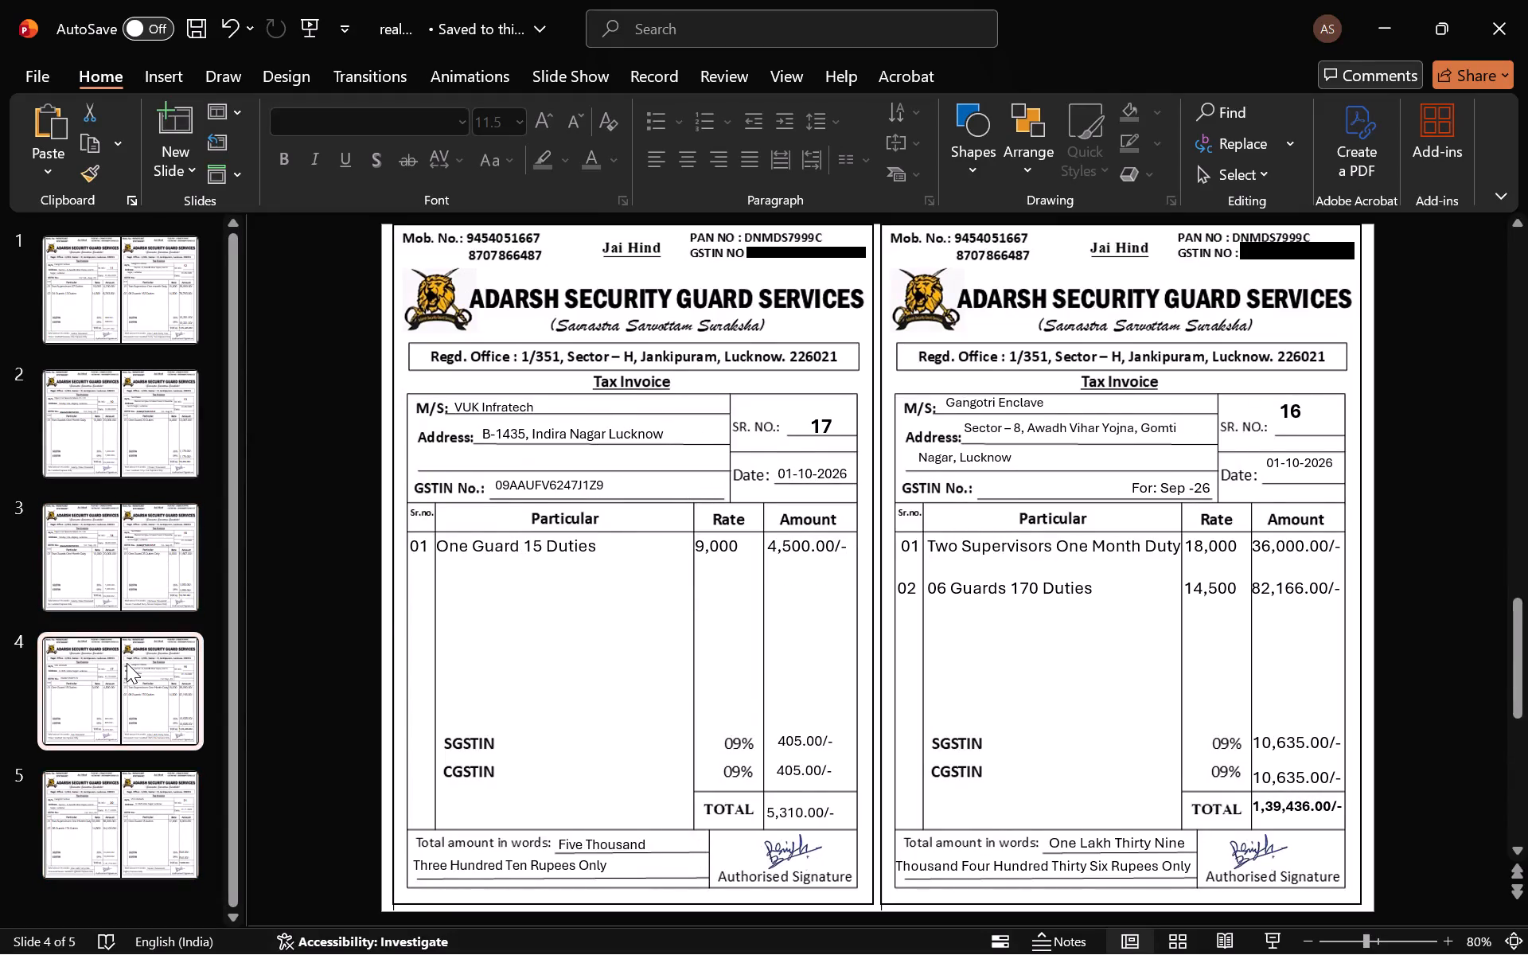
{"action": "left_click", "coordinate": [570, 482]}
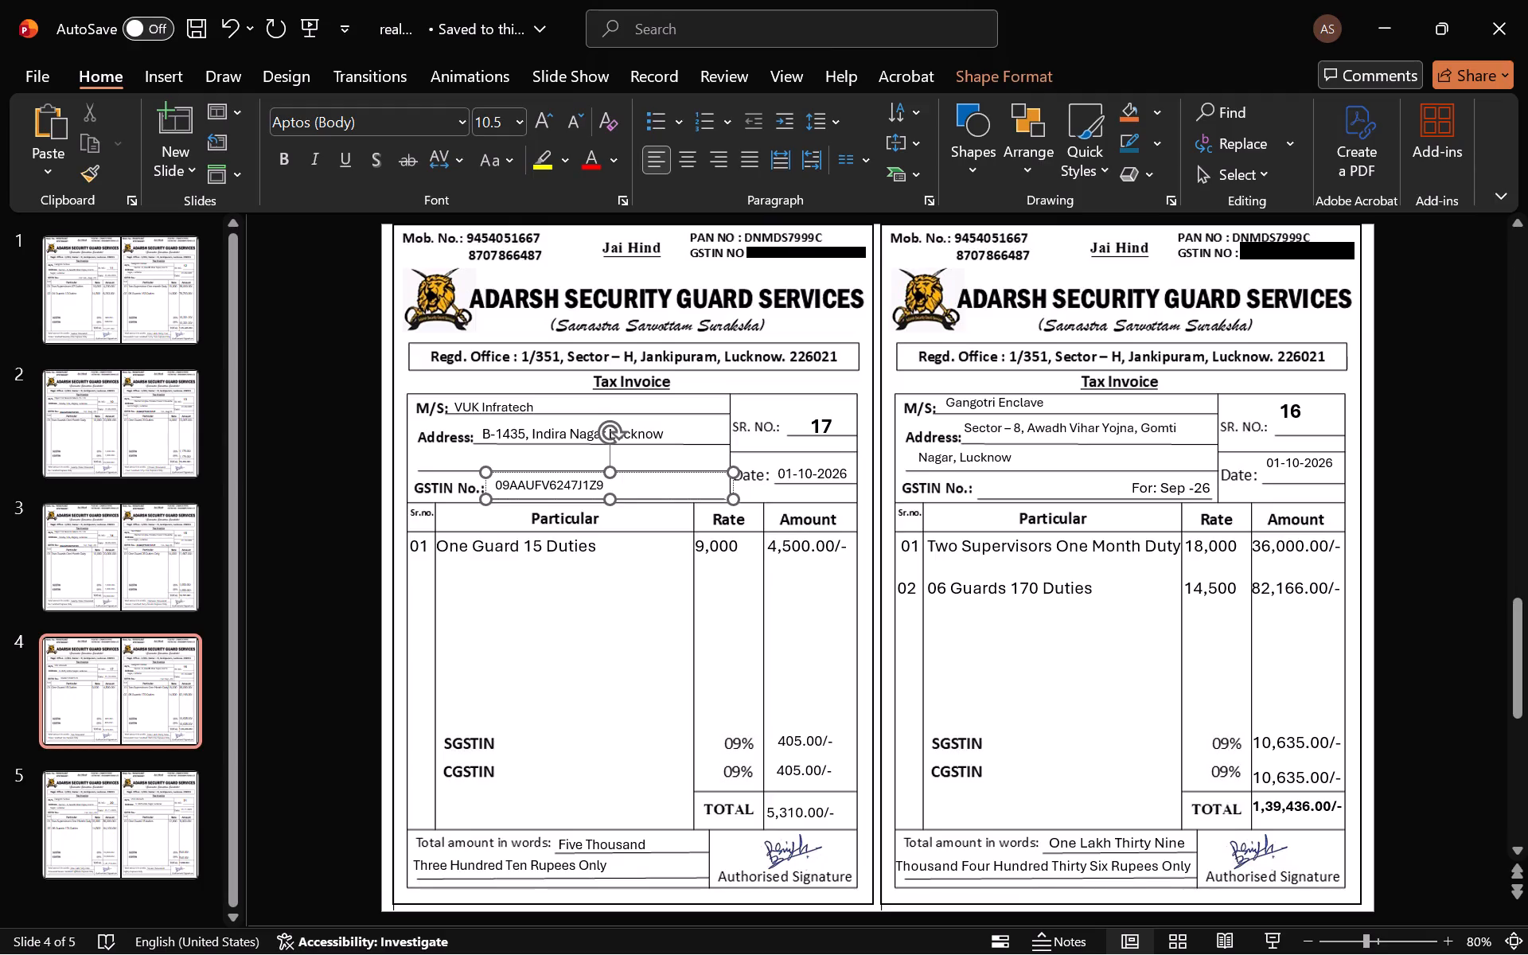
{"action": "key", "text": "ctrl+a"}
{"action": "key", "text": "ctrl+c"}
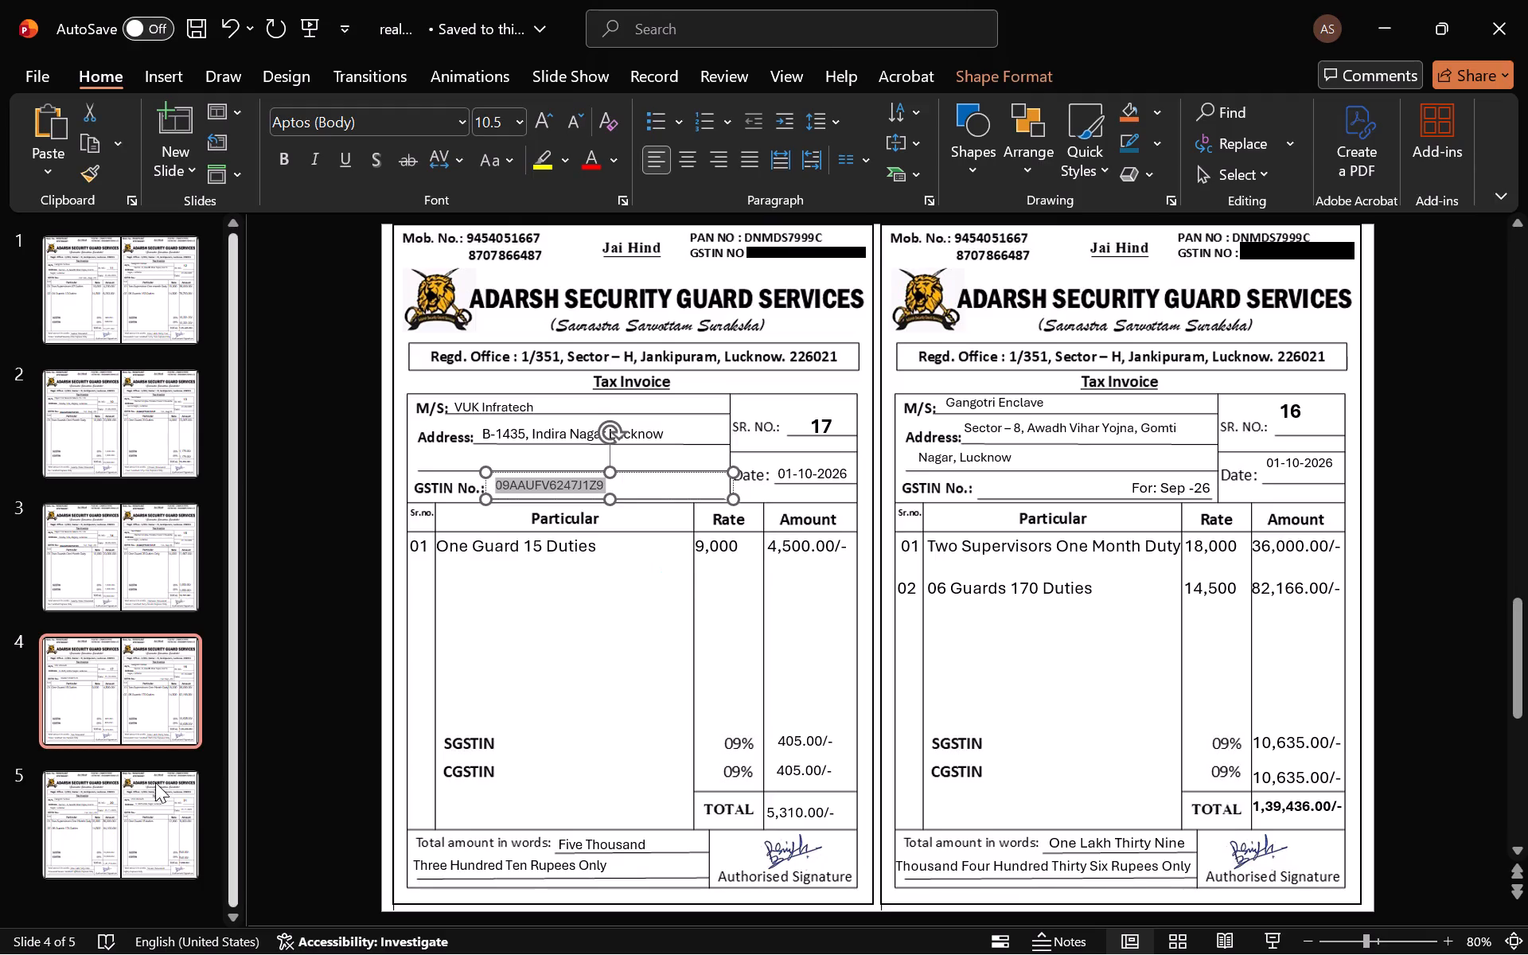
{"action": "left_click", "coordinate": [121, 808]}
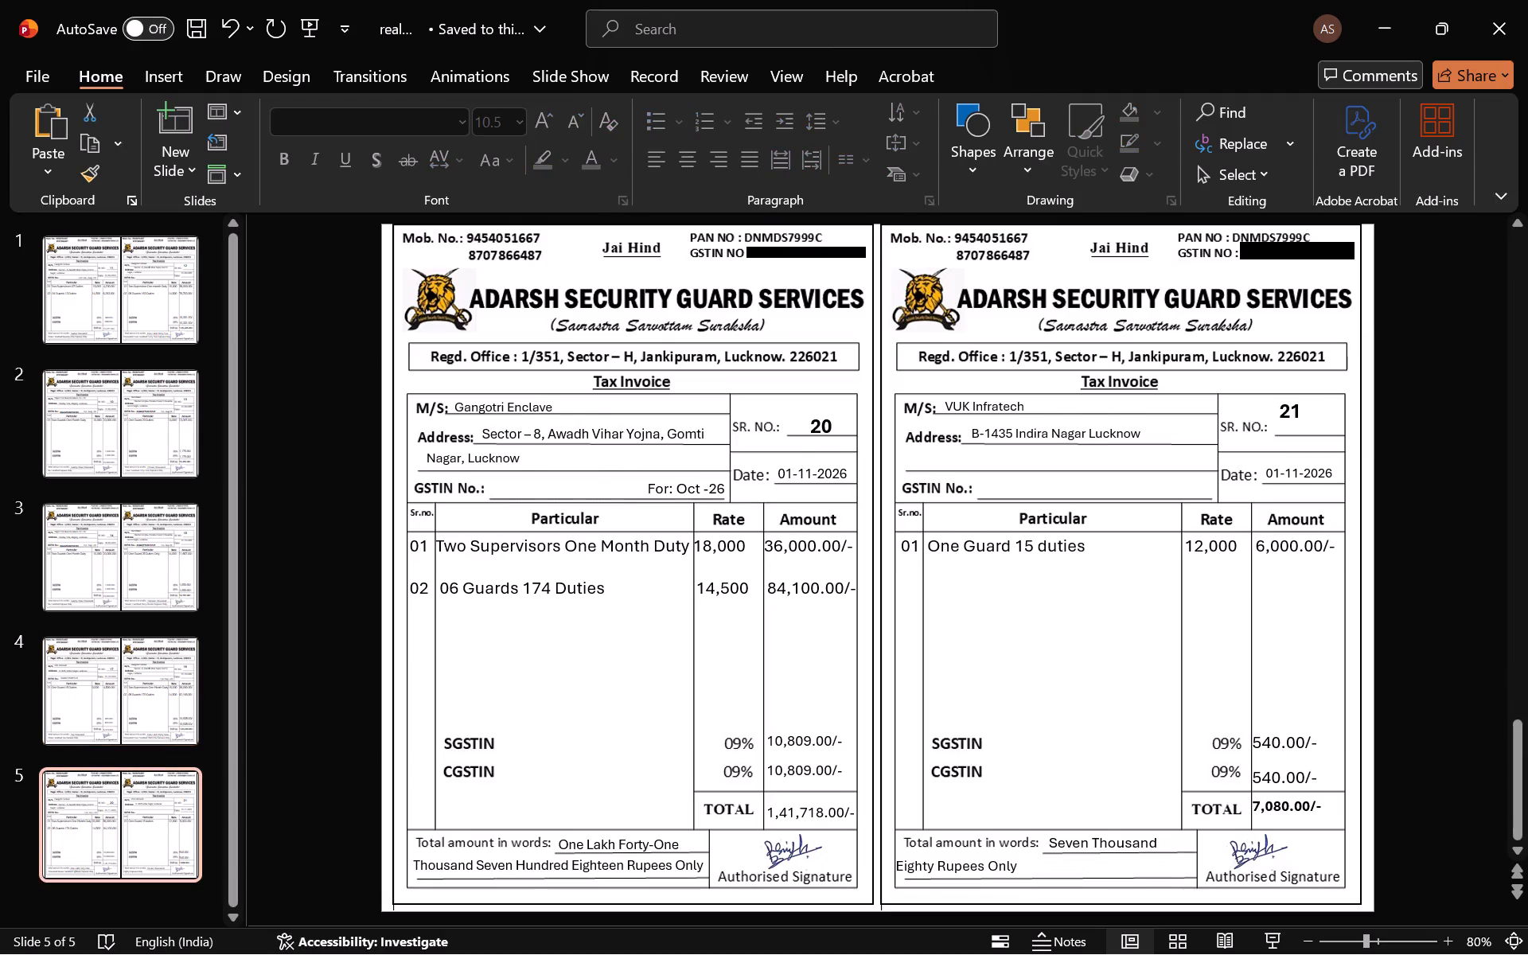
{"action": "left_click", "coordinate": [1048, 483]}
{"action": "key", "text": "ctrl+v"}
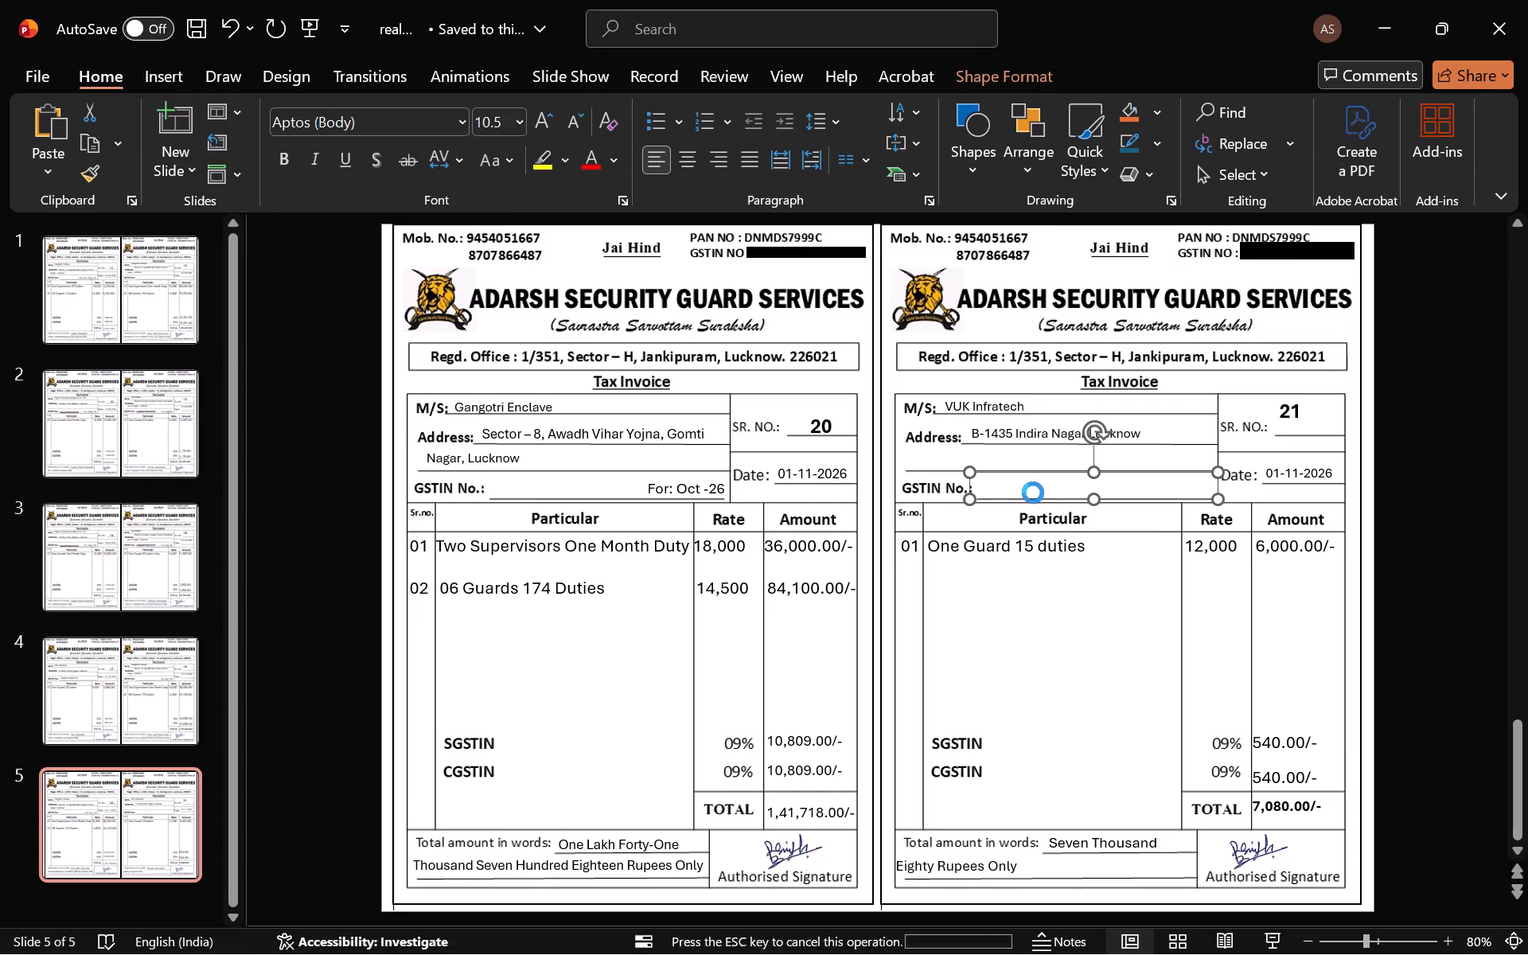
{"action": "left_click", "coordinate": [1526, 452]}
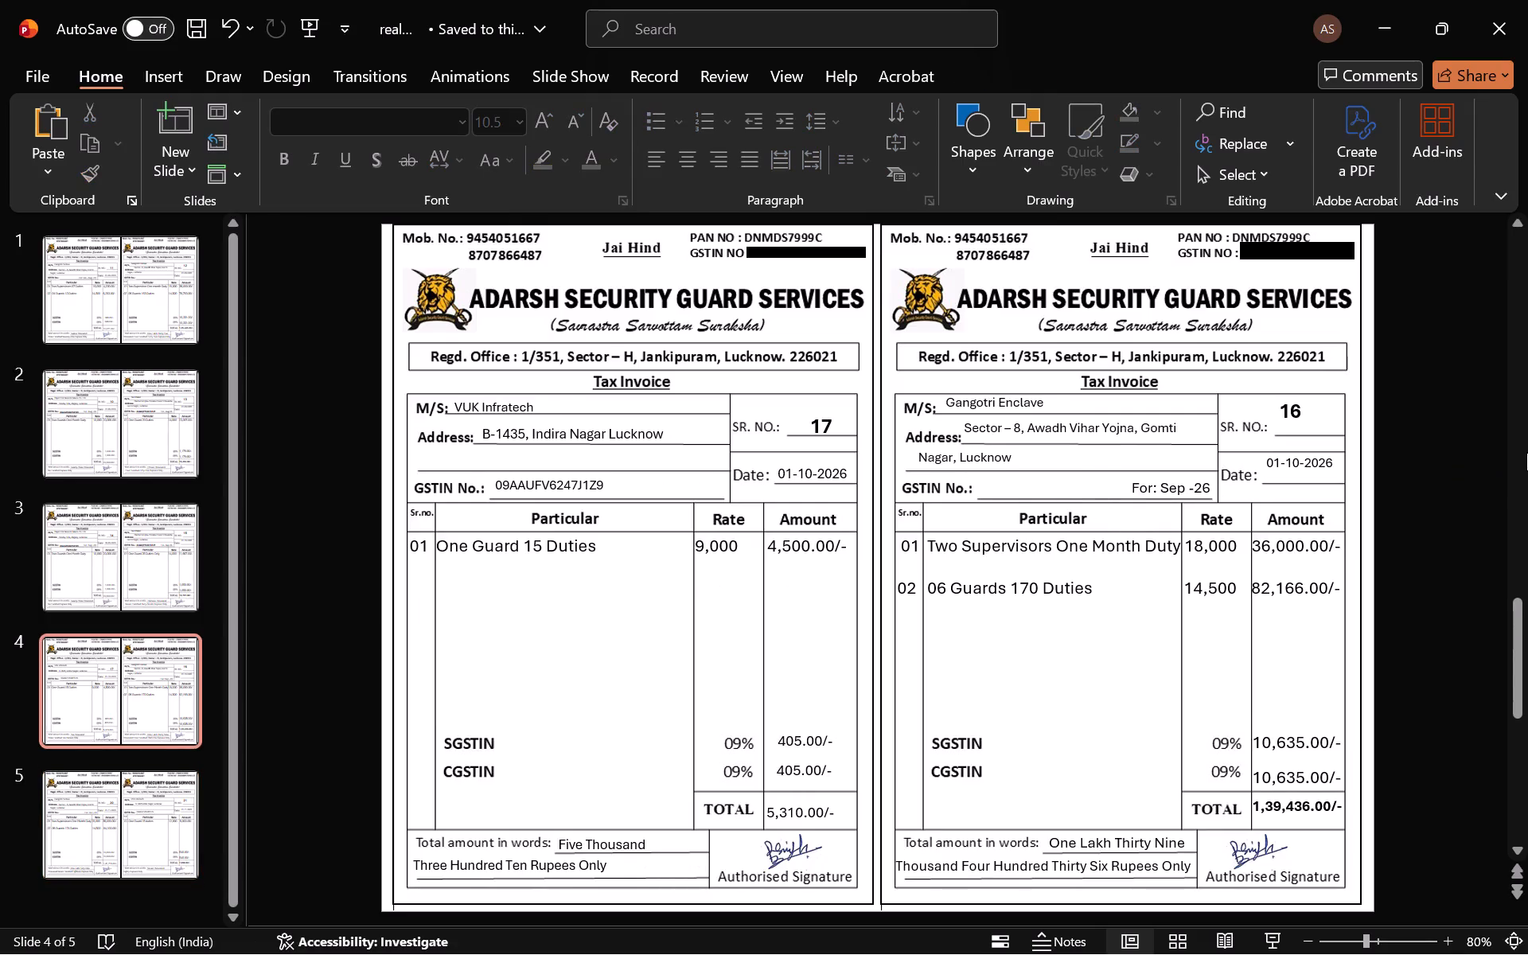
{"action": "scroll", "coordinate": [1489, 661], "scroll_direction": "down", "scroll_amount": 5}
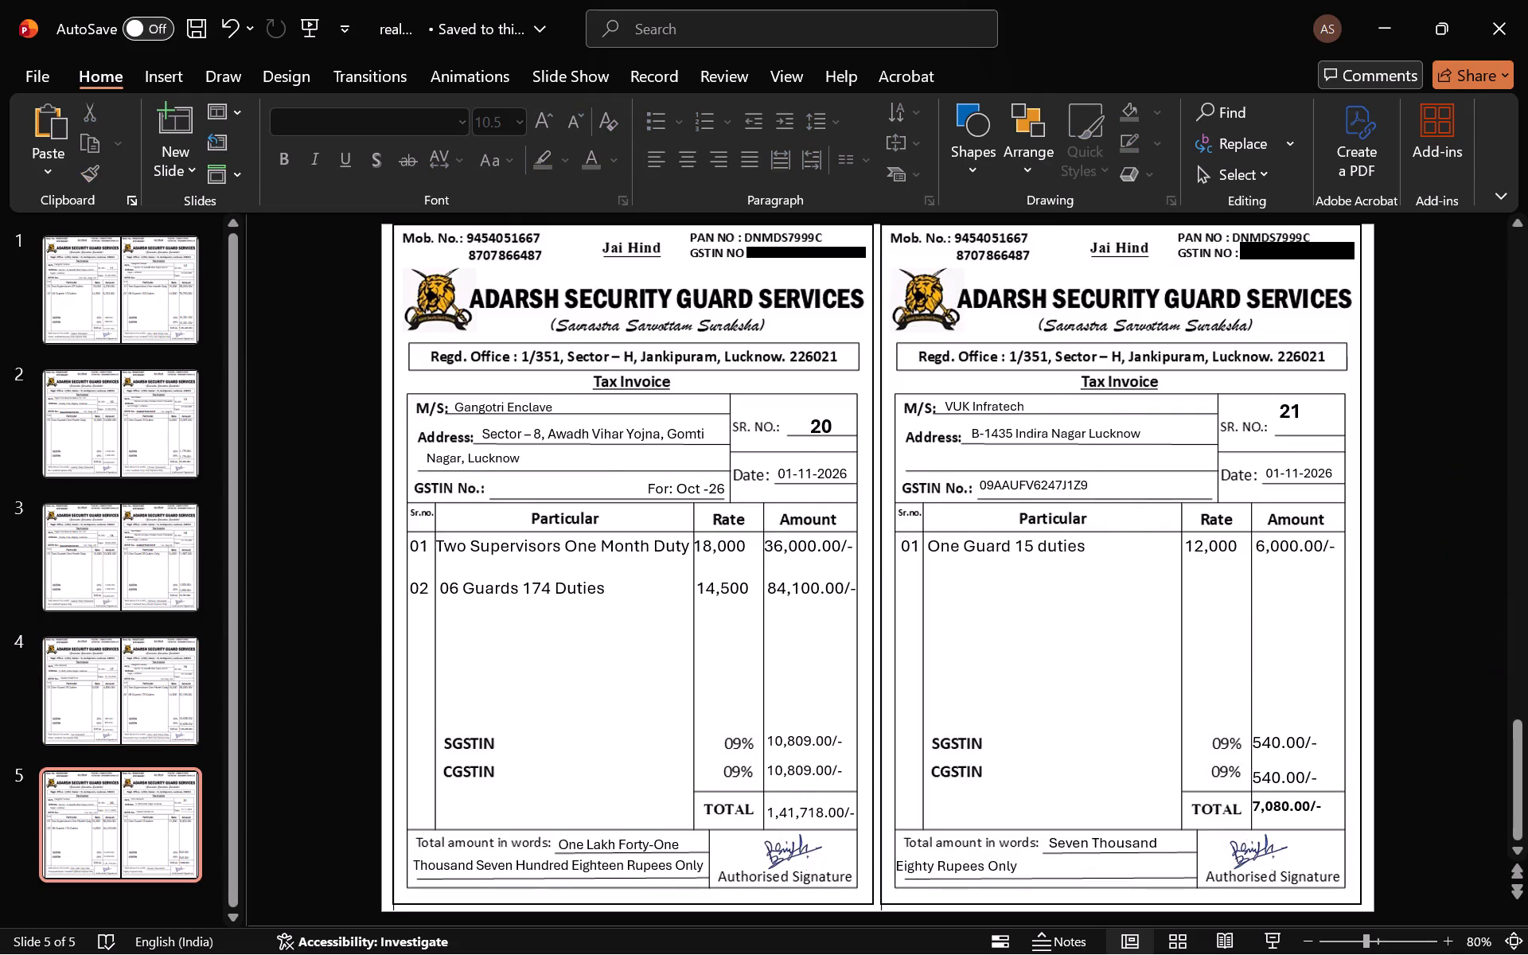
Capture a rectangular screenshot of the whole of invoice 21 on slide 5, including its GSTIN.
{"action": "key", "text": "shift+super+s"}
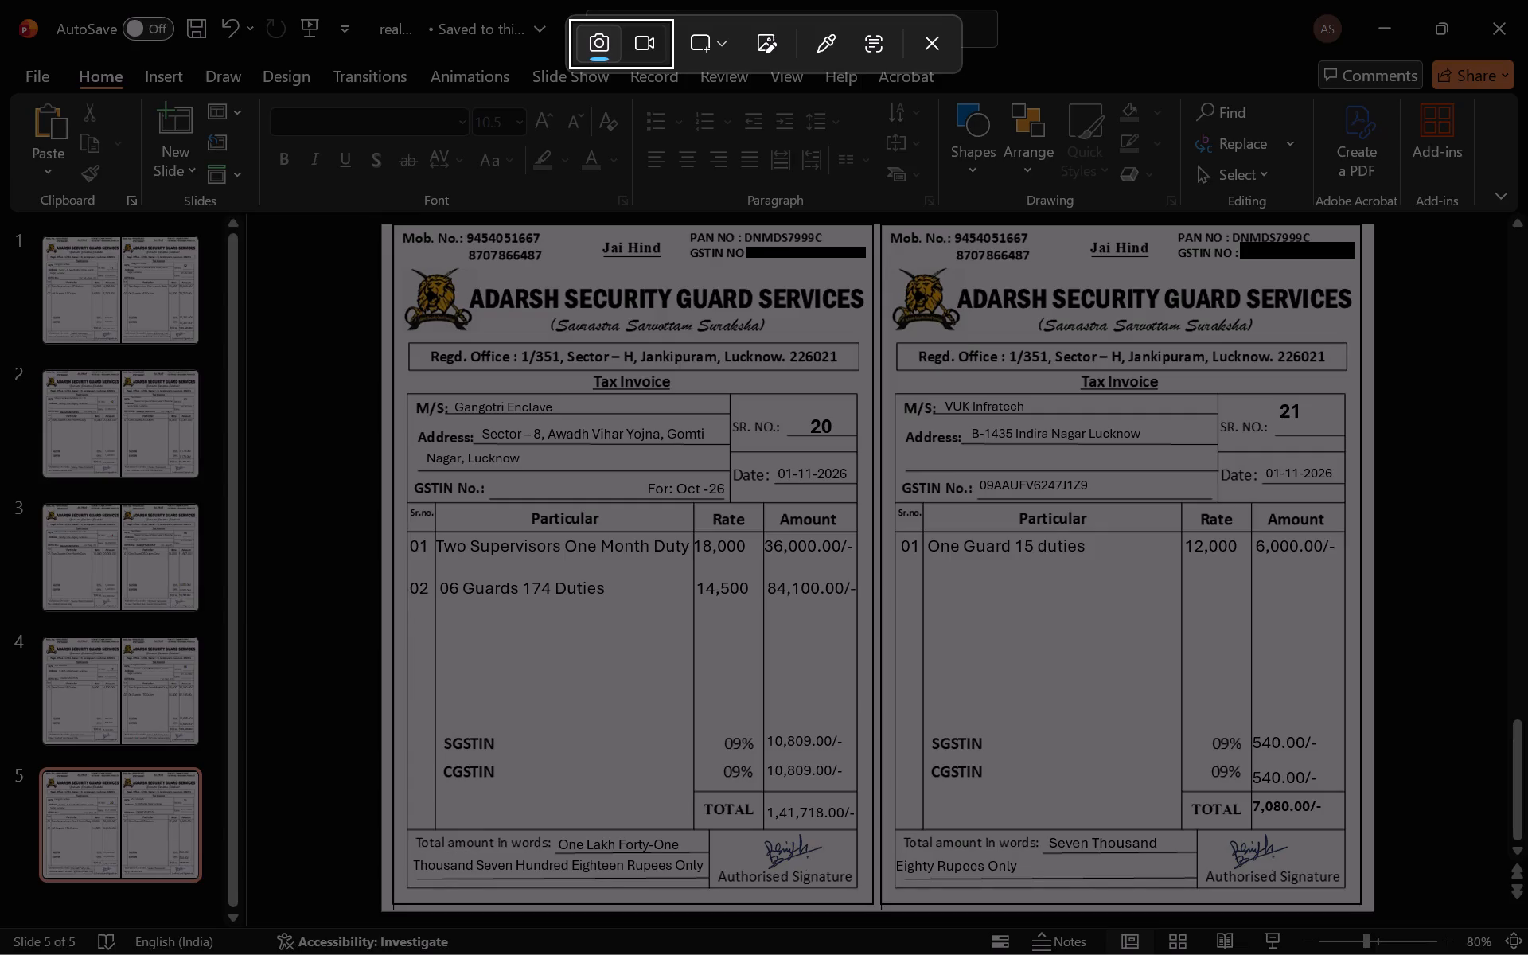
{"action": "left_click_drag", "start_coordinate": [877, 224], "coordinate": [1257, 906]}
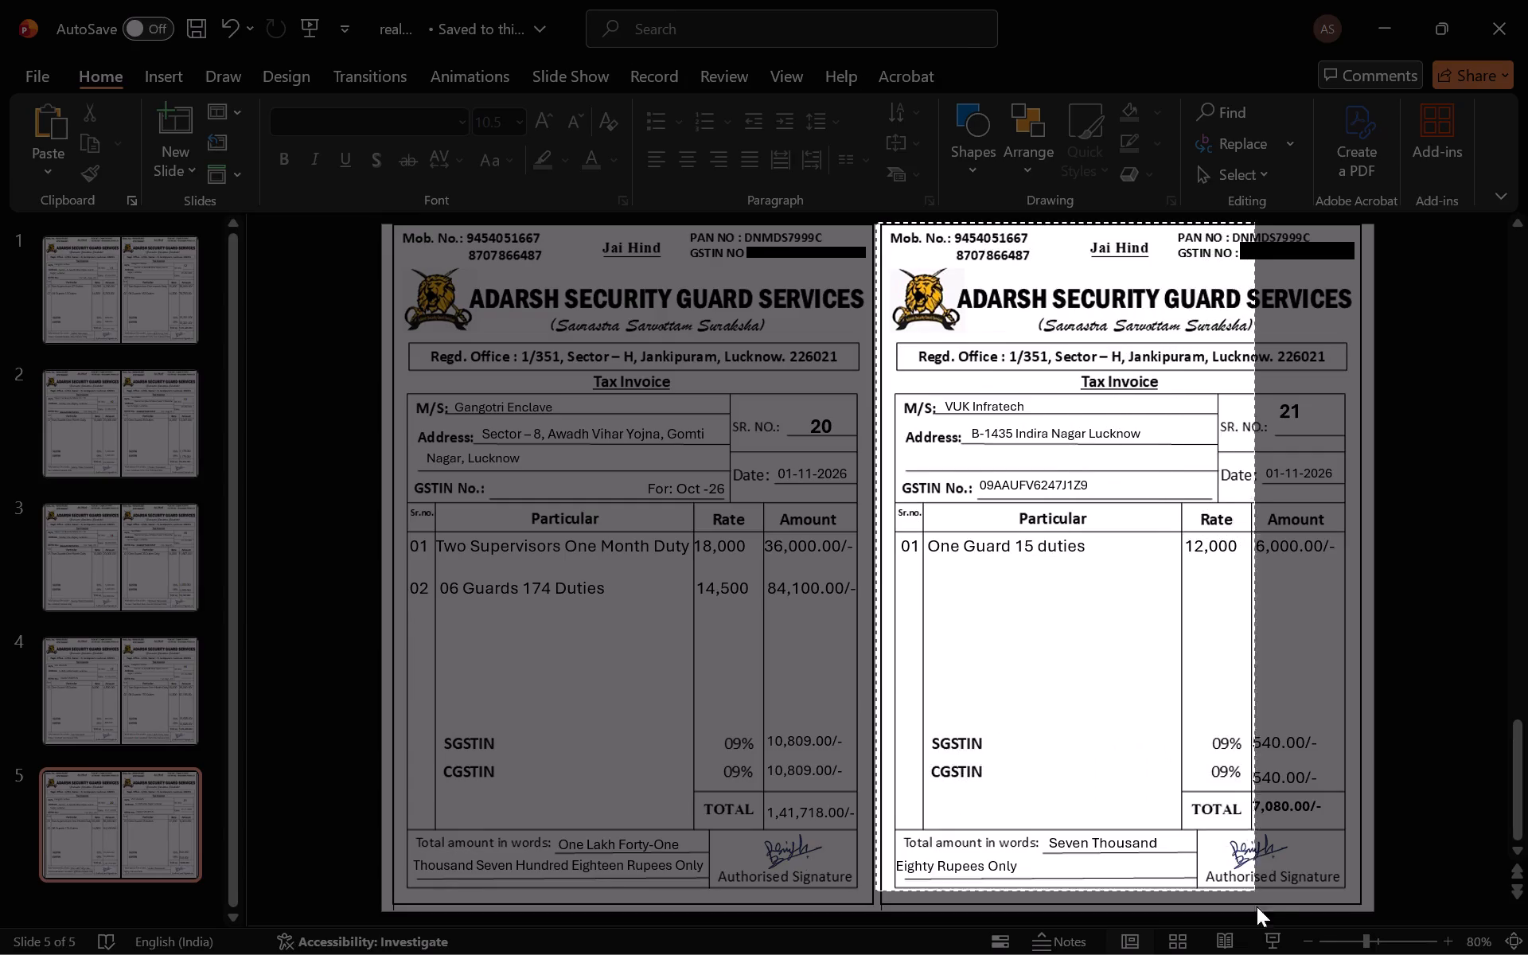
{"action": "left_click_drag", "start_coordinate": [1257, 906], "coordinate": [1358, 910]}
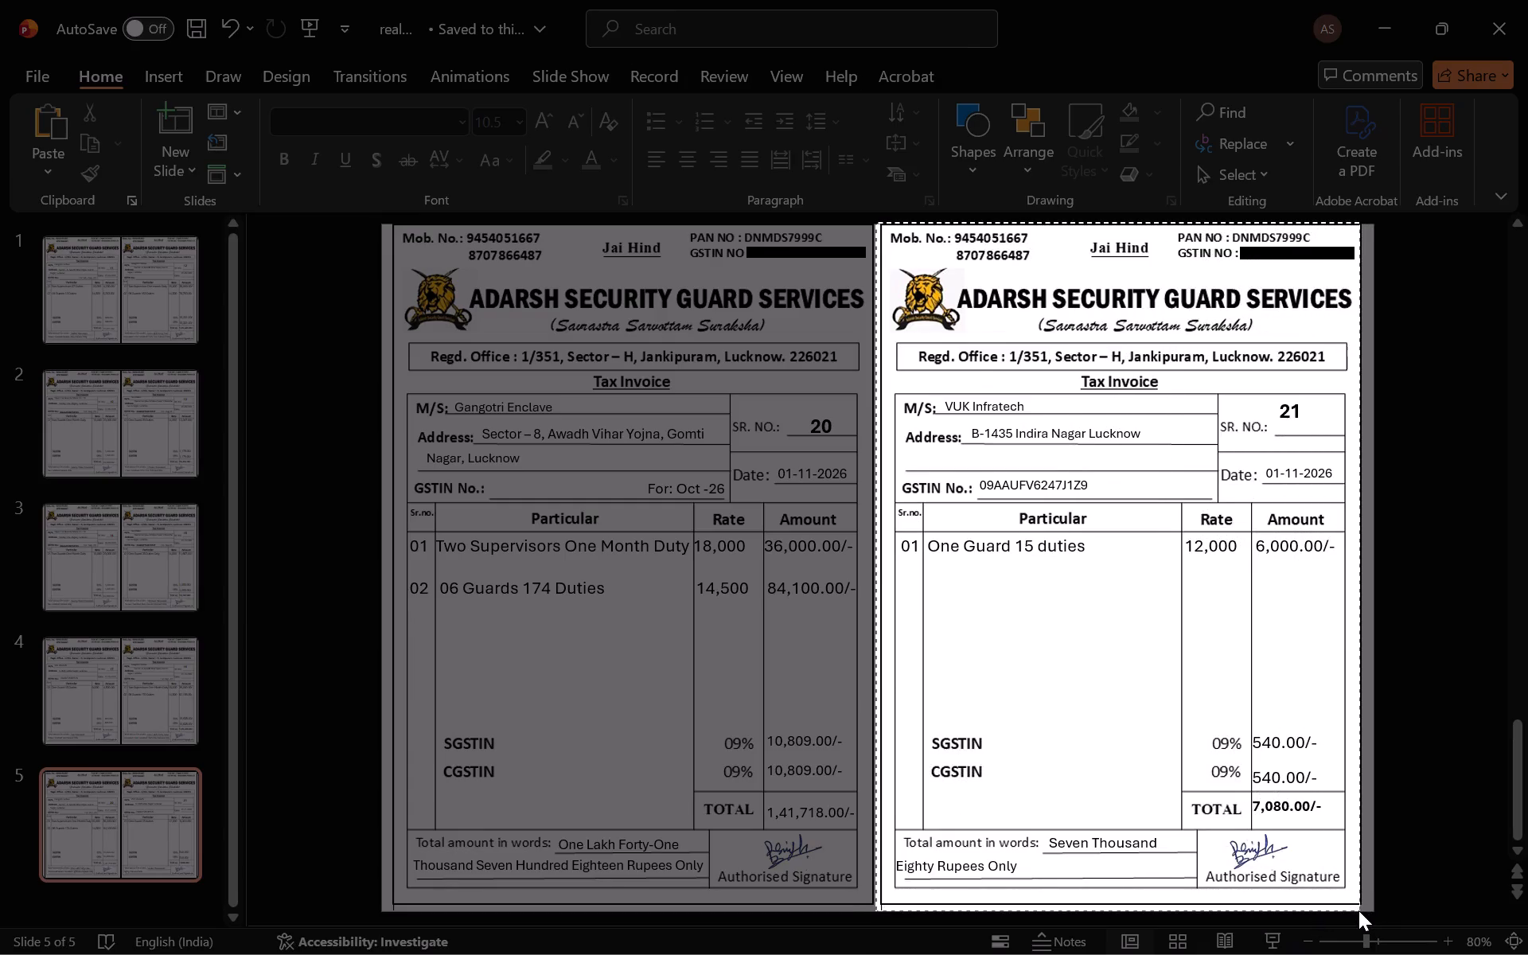
{"action": "left_click_drag", "start_coordinate": [1358, 910], "coordinate": [1366, 907]}
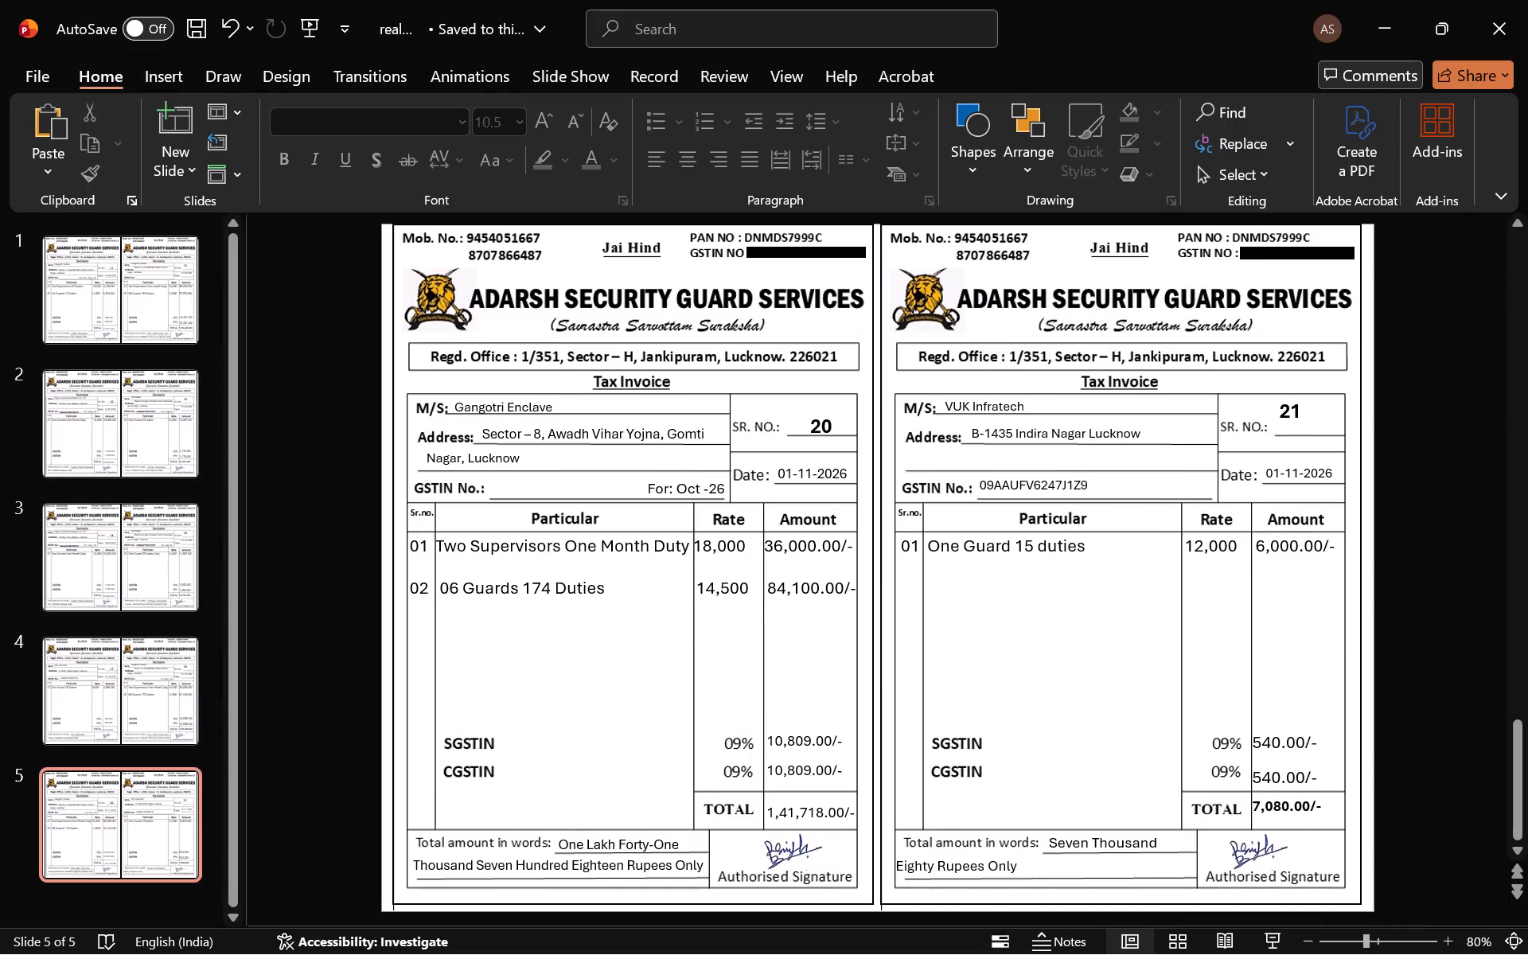
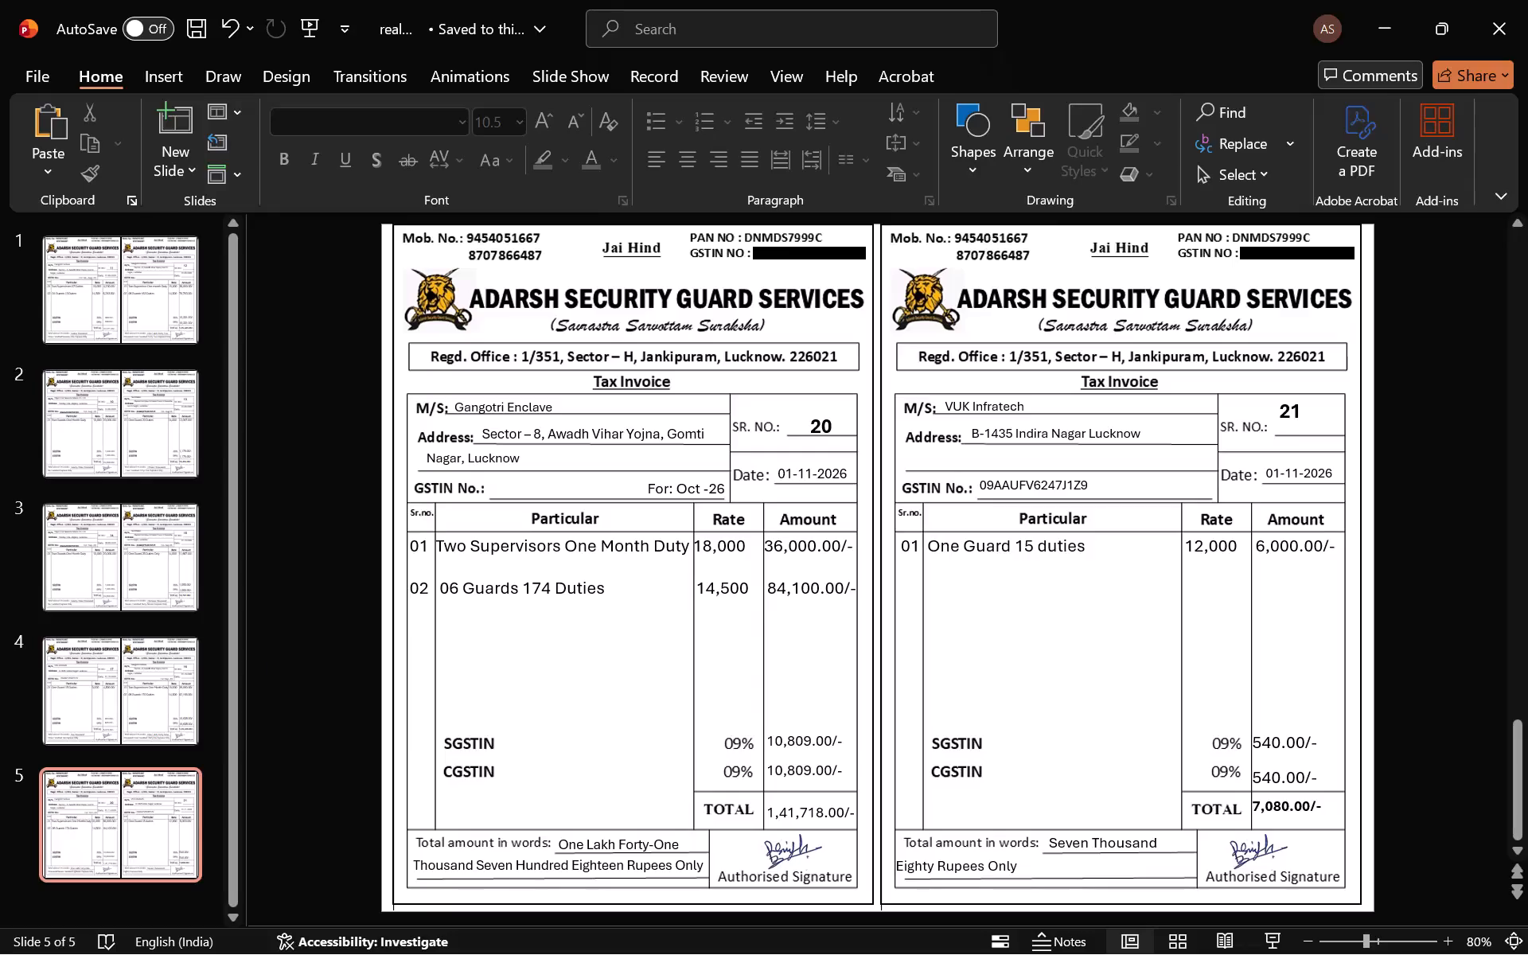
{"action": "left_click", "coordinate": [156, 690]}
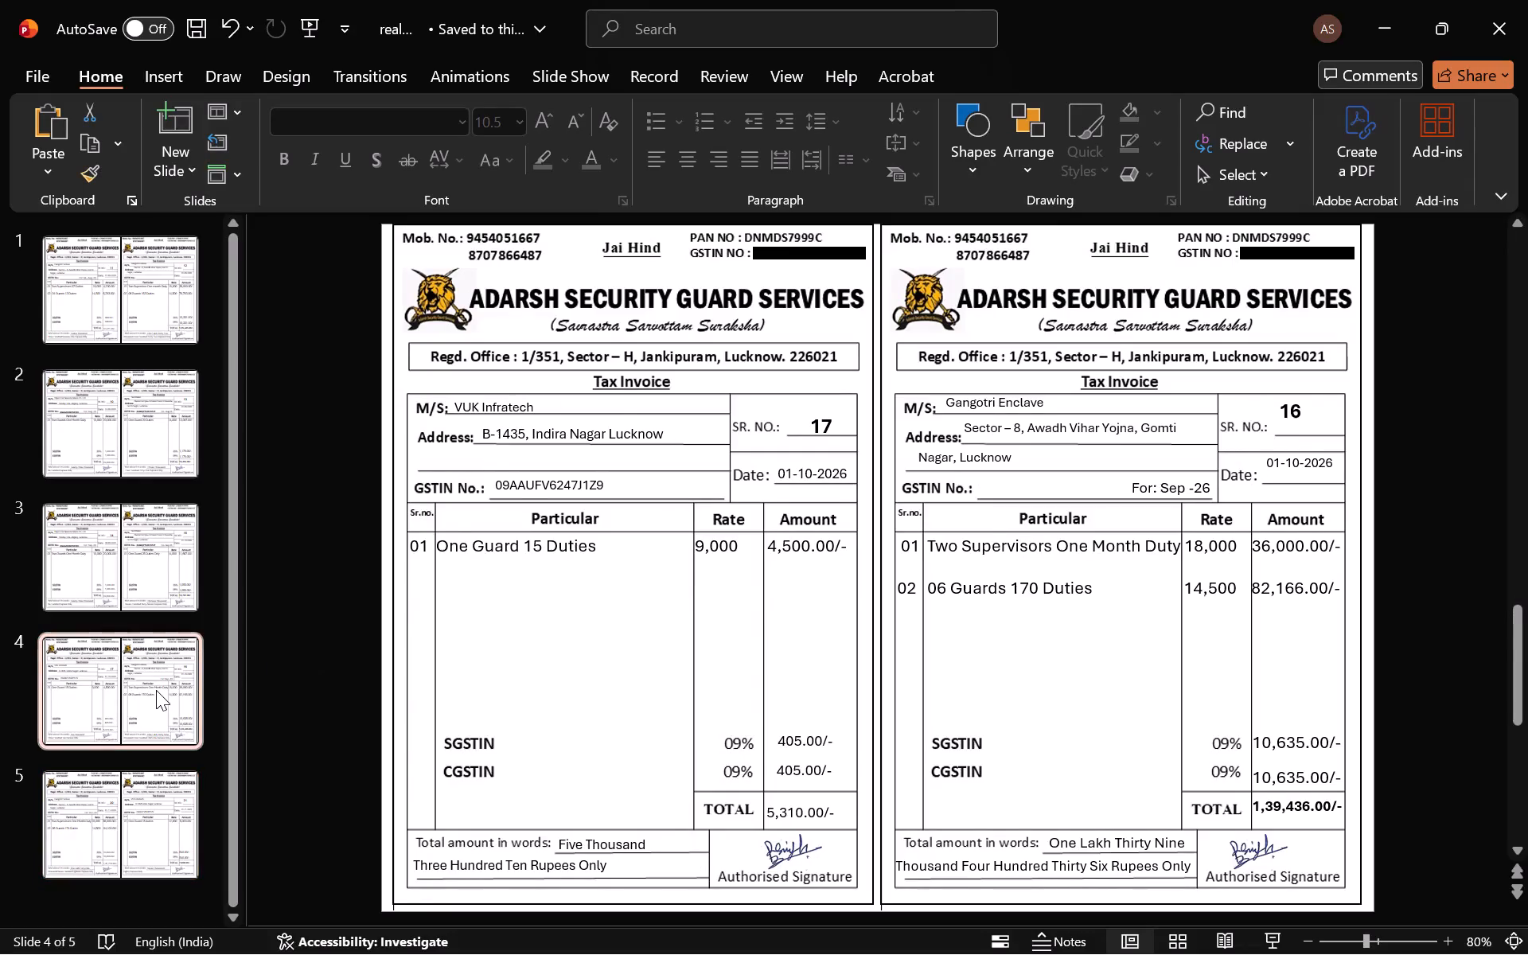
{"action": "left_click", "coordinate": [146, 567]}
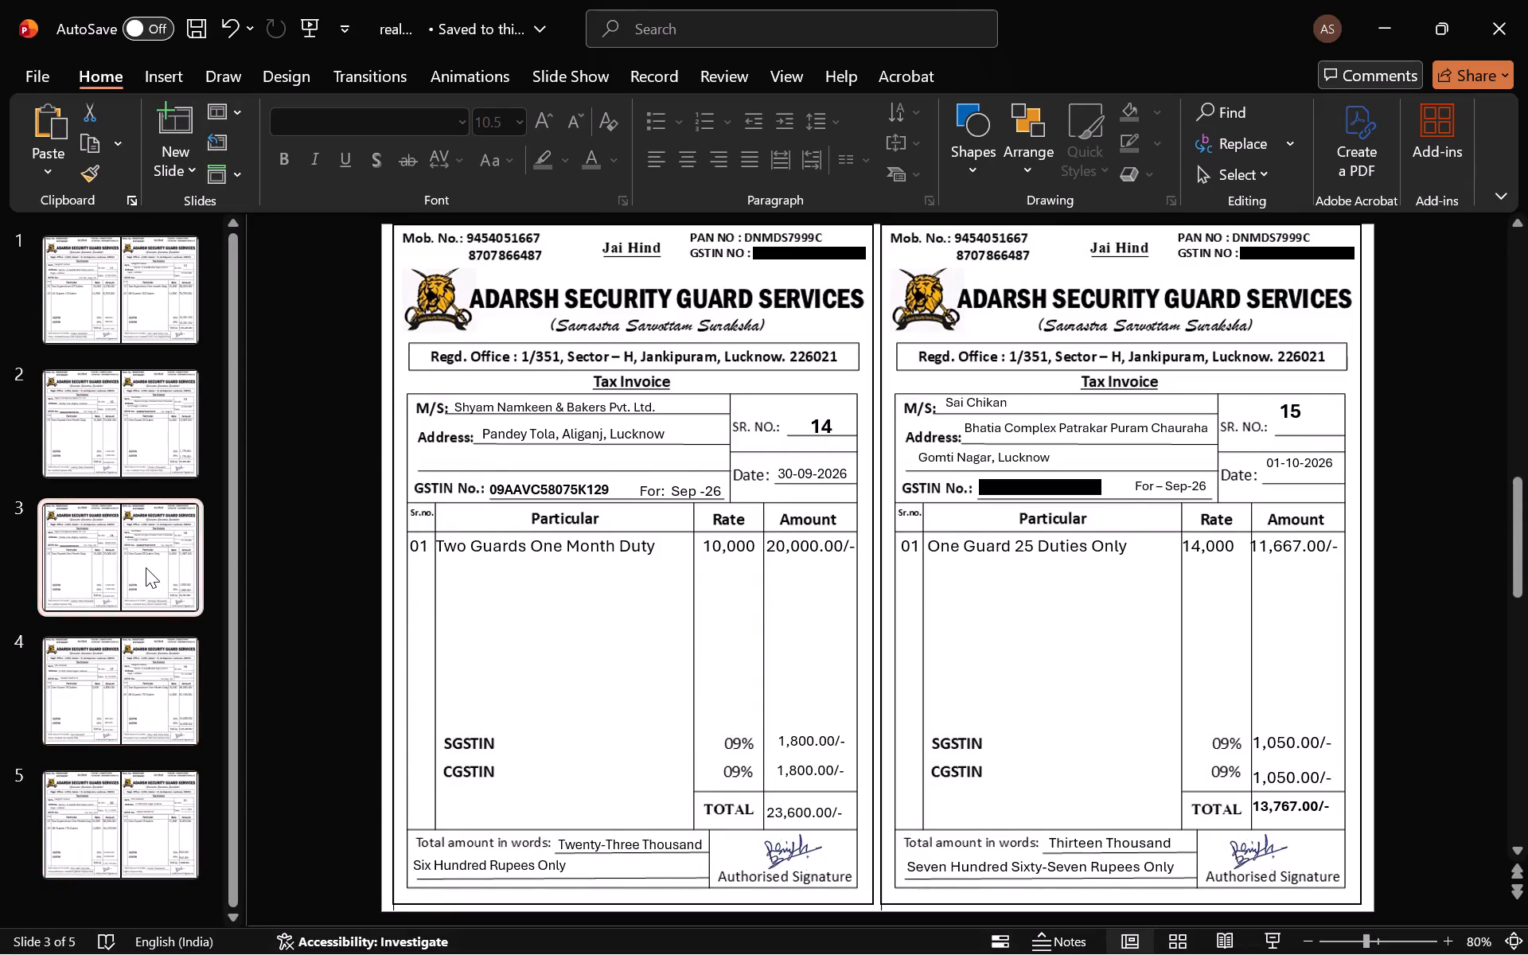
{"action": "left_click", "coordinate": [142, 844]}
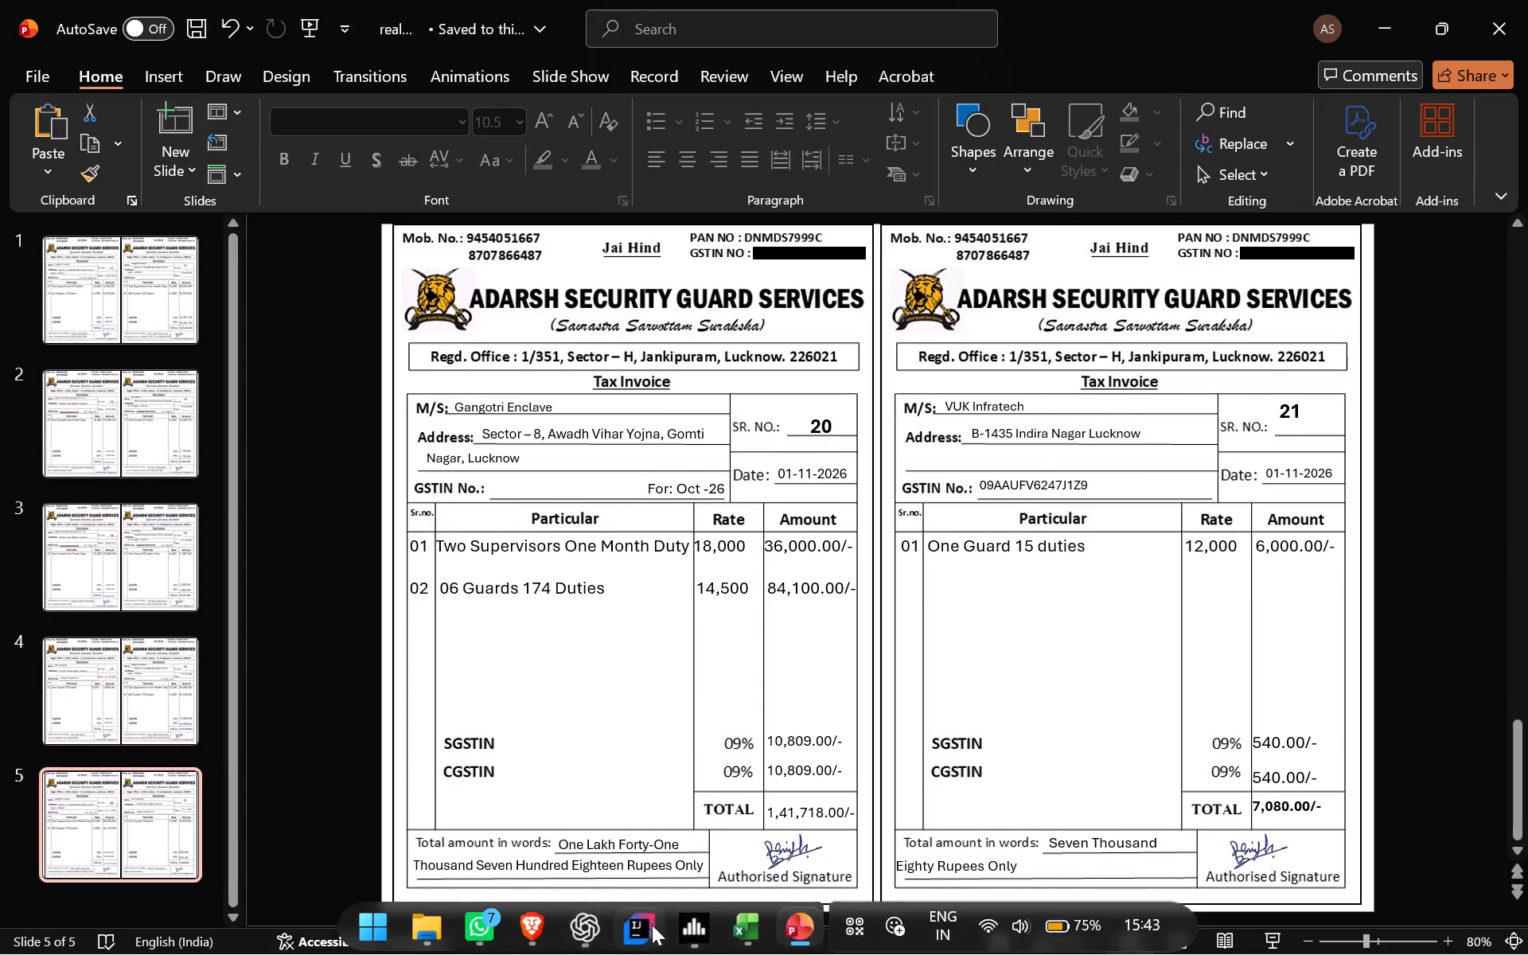
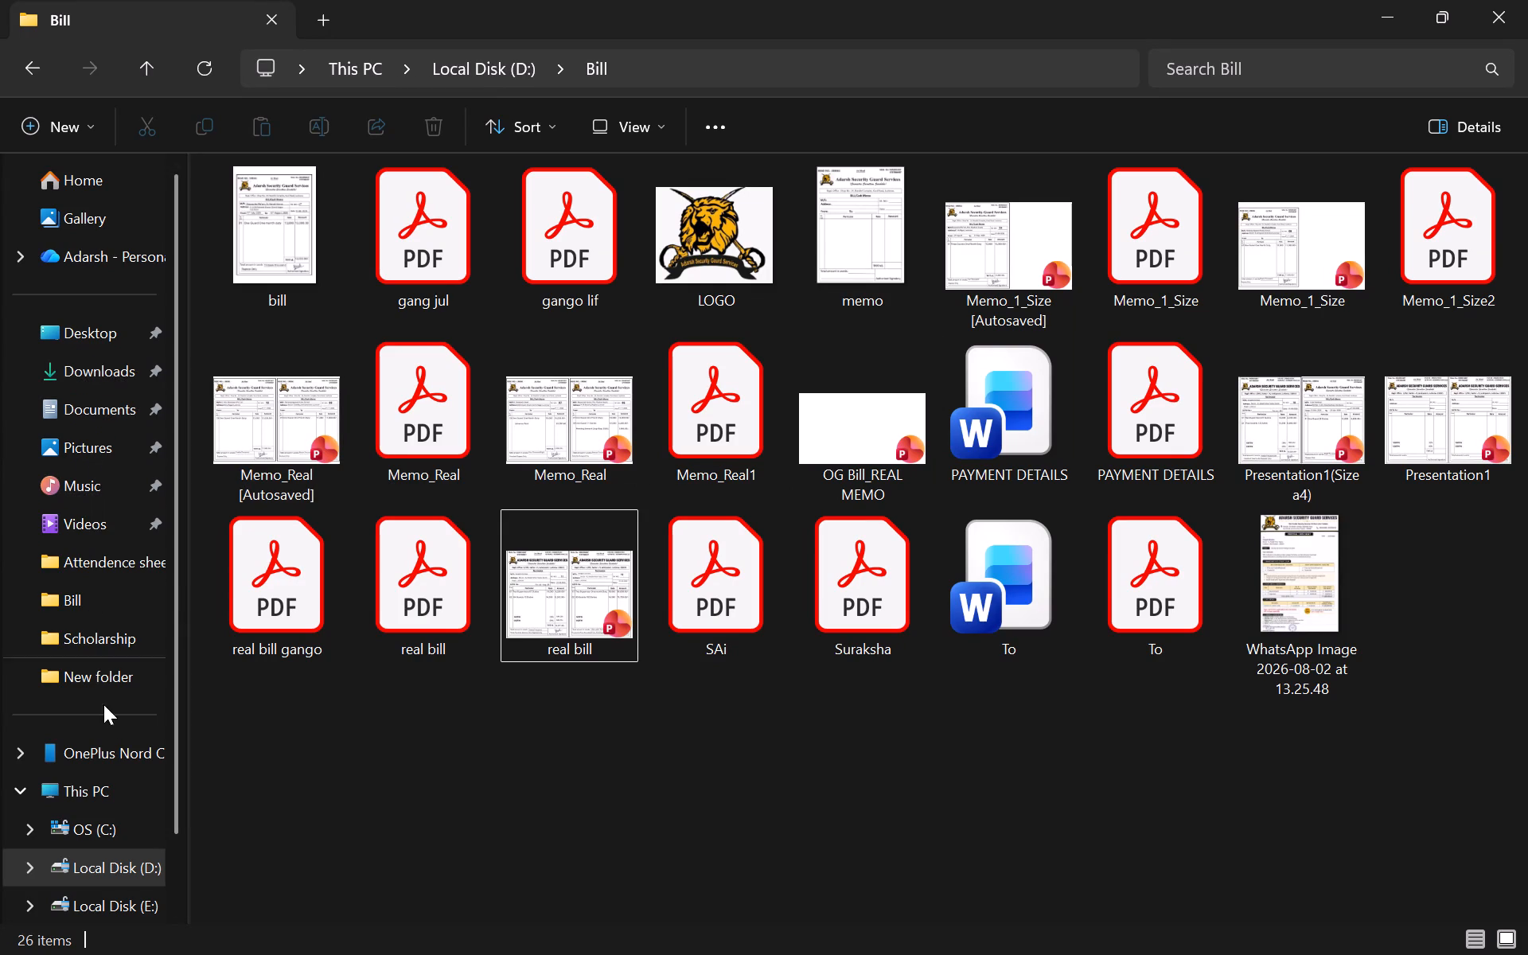
Open the "Attendence sheet Dec-21" folder on Local Disk (D:).
{"action": "left_click", "coordinate": [88, 863]}
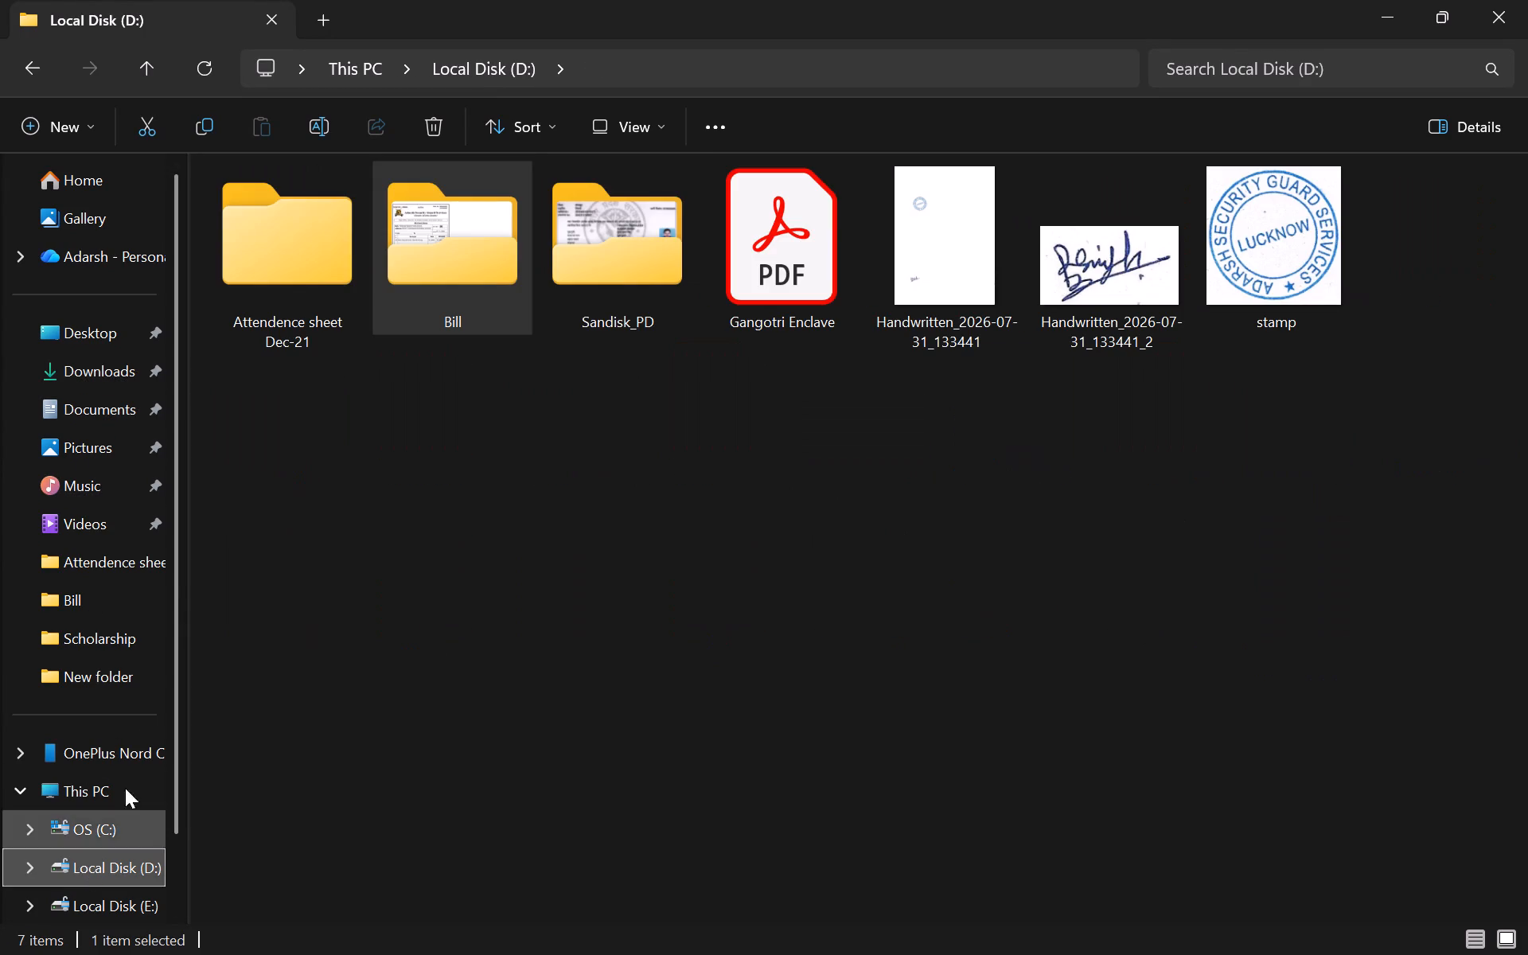
{"action": "double_click", "coordinate": [283, 268]}
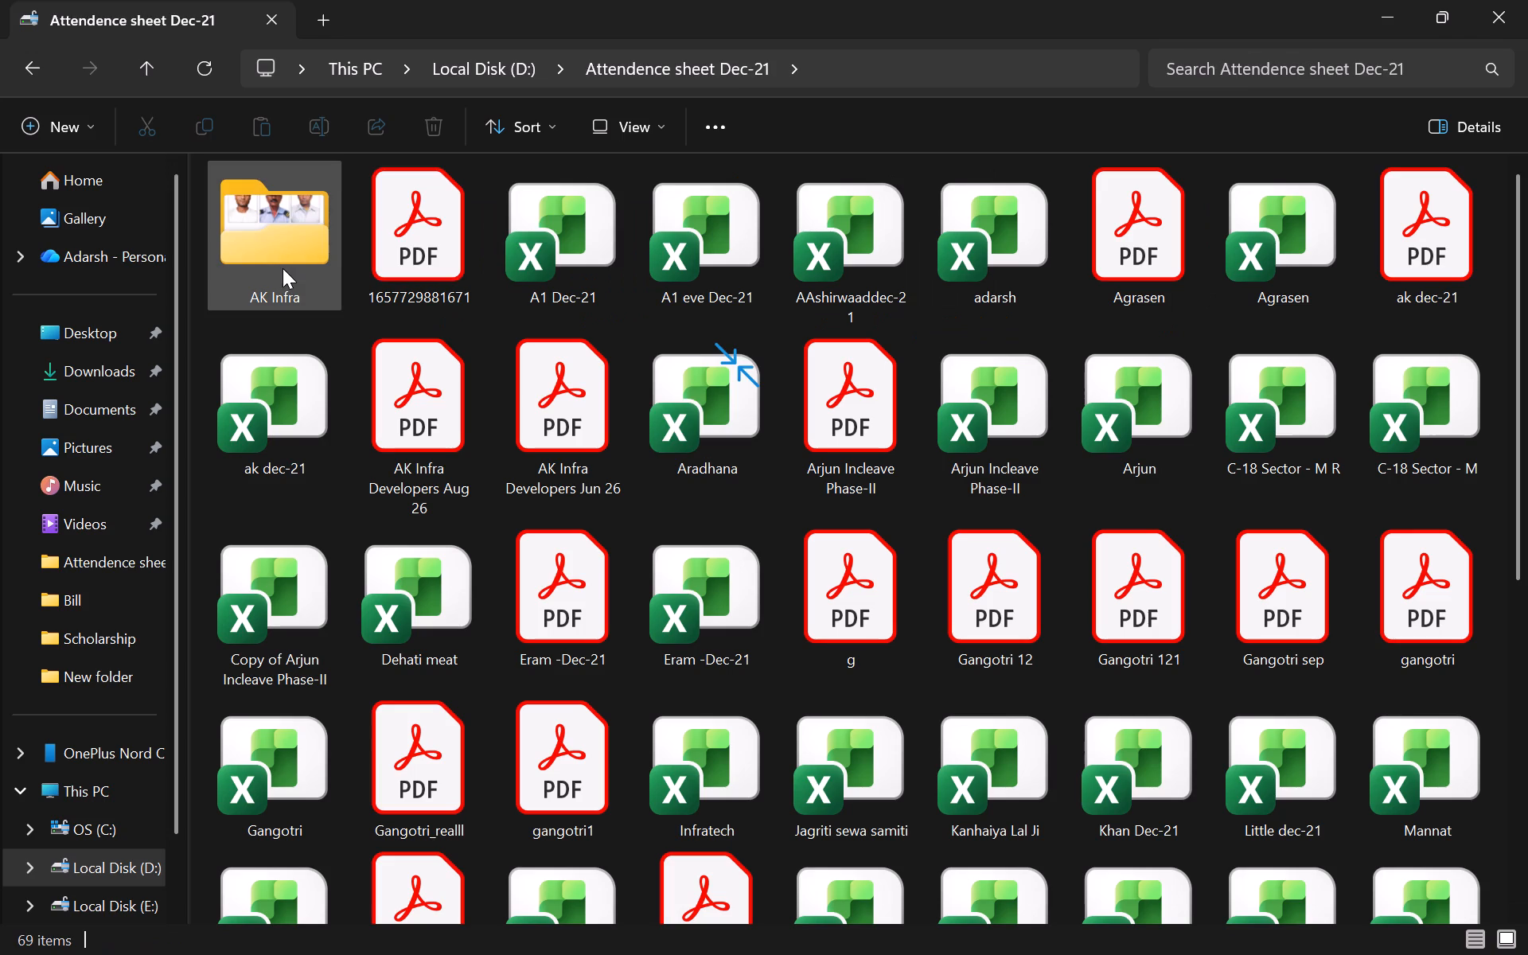
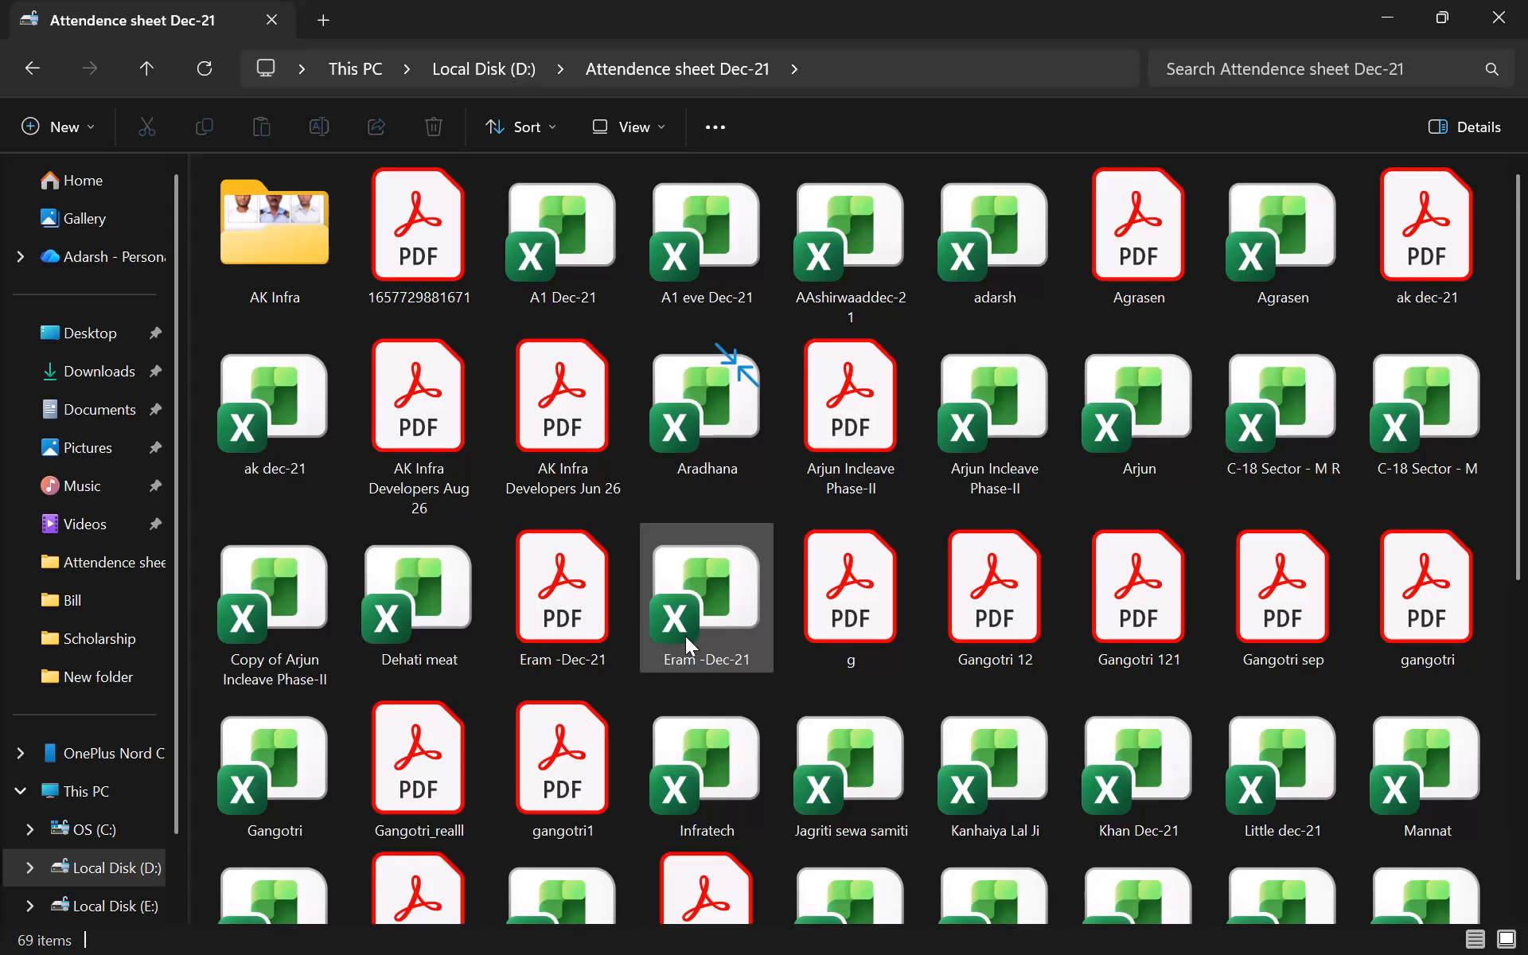
Open the "Eram -Dec-21" Excel attendance workbook from the attendance folder.
{"action": "double_click", "coordinate": [685, 636]}
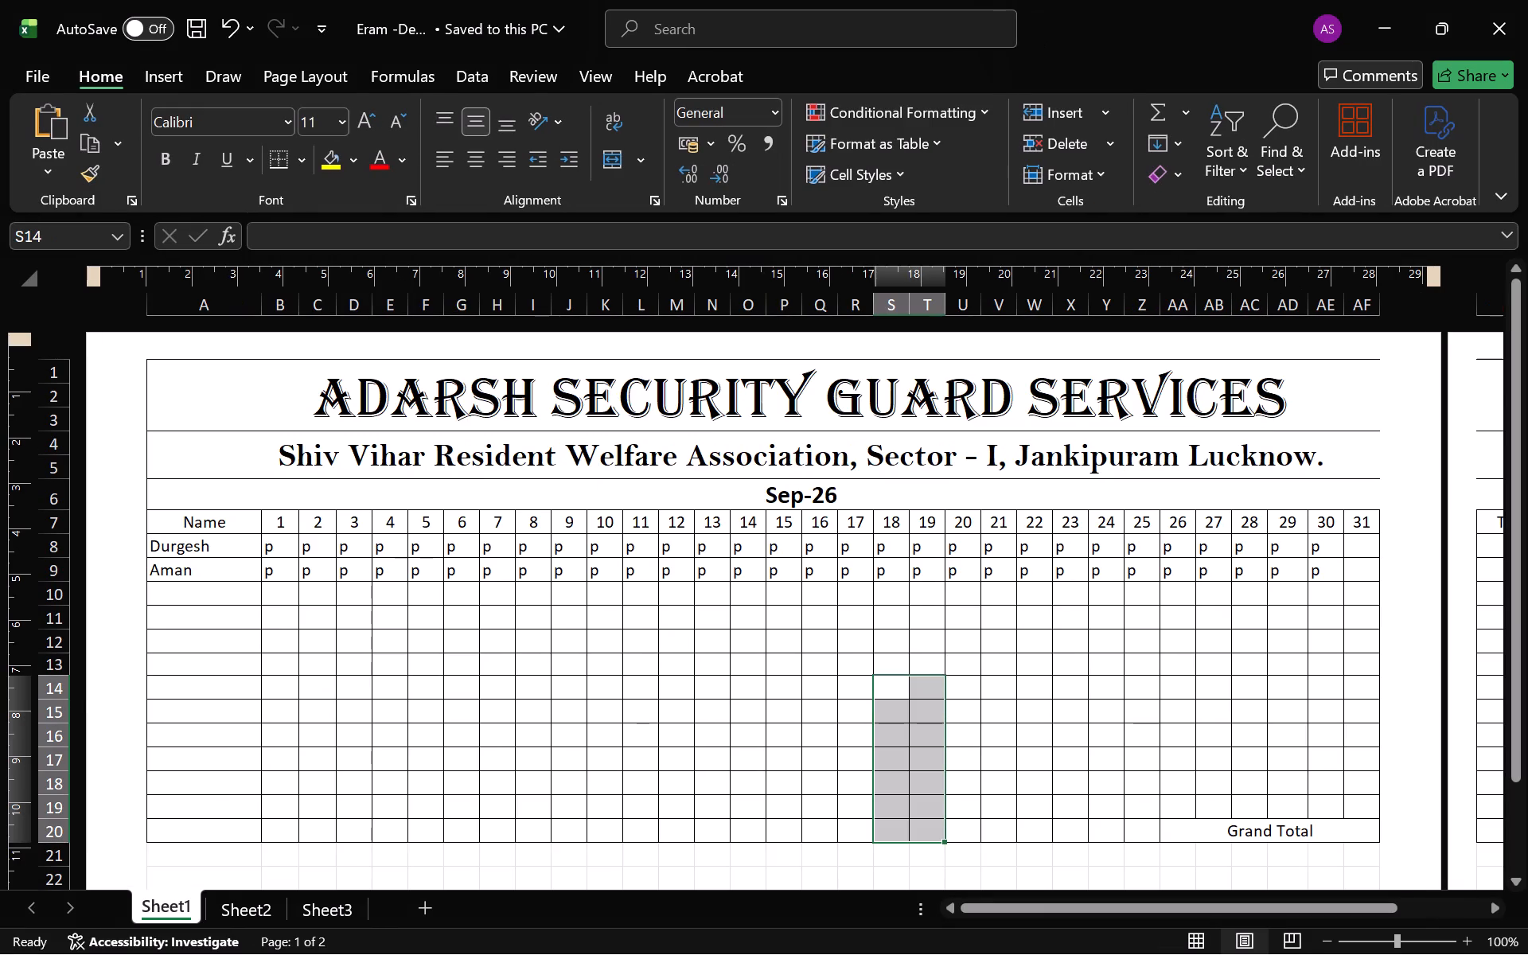
Check the print preview of the Eram -Dec-21 attendance sheet and return to the sheet.
{"action": "left_click", "coordinate": [544, 458]}
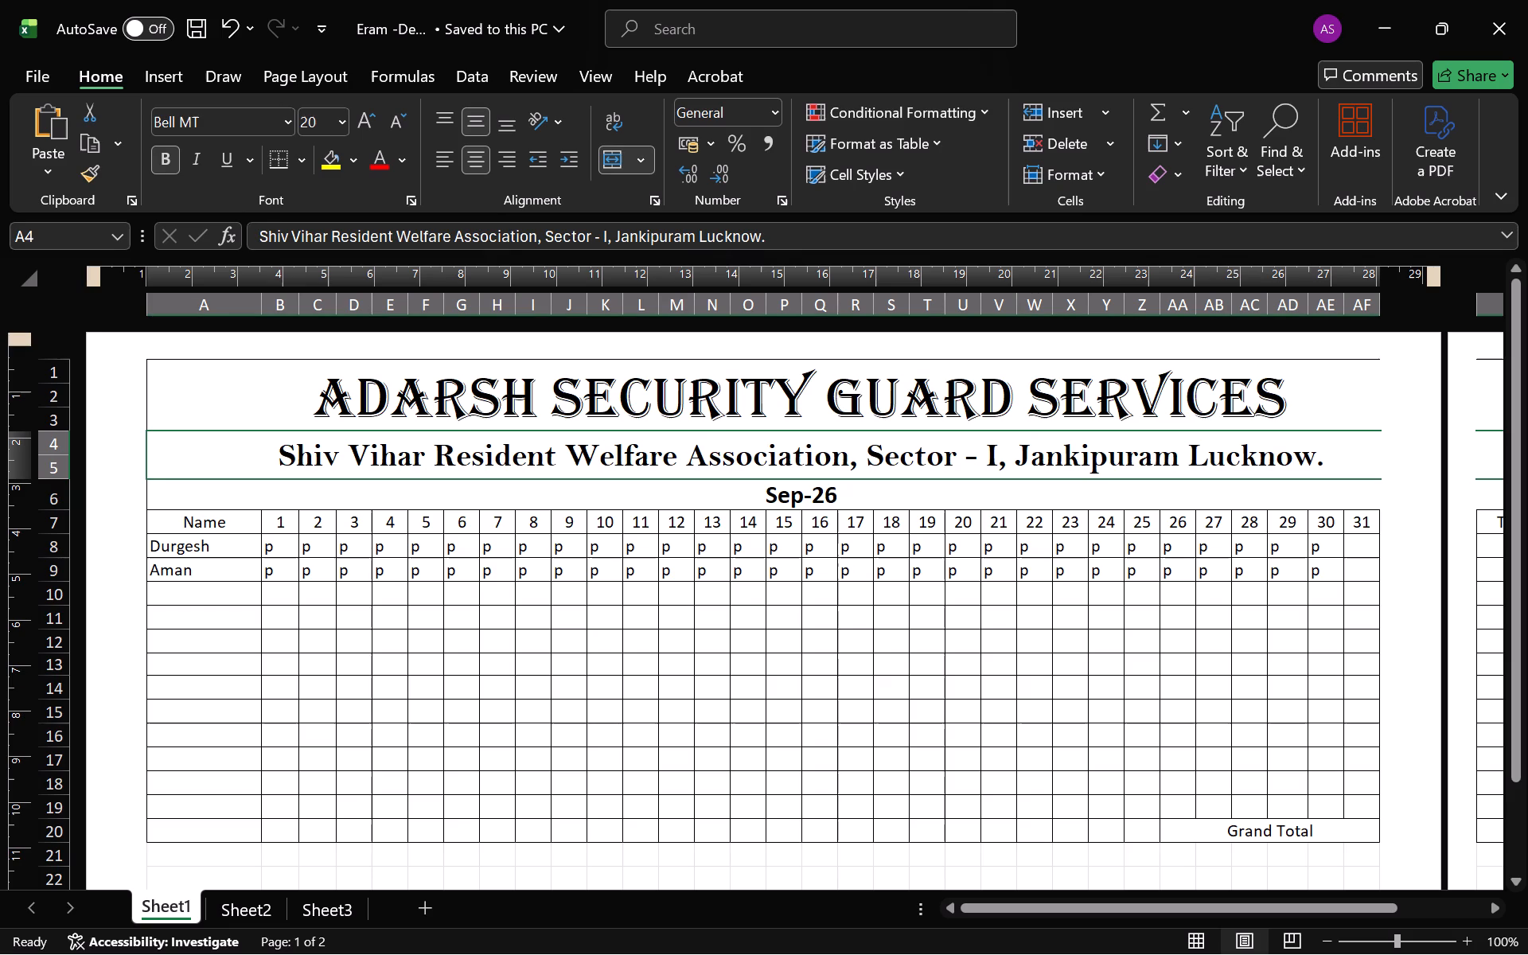
{"action": "key", "text": "ctrl+p"}
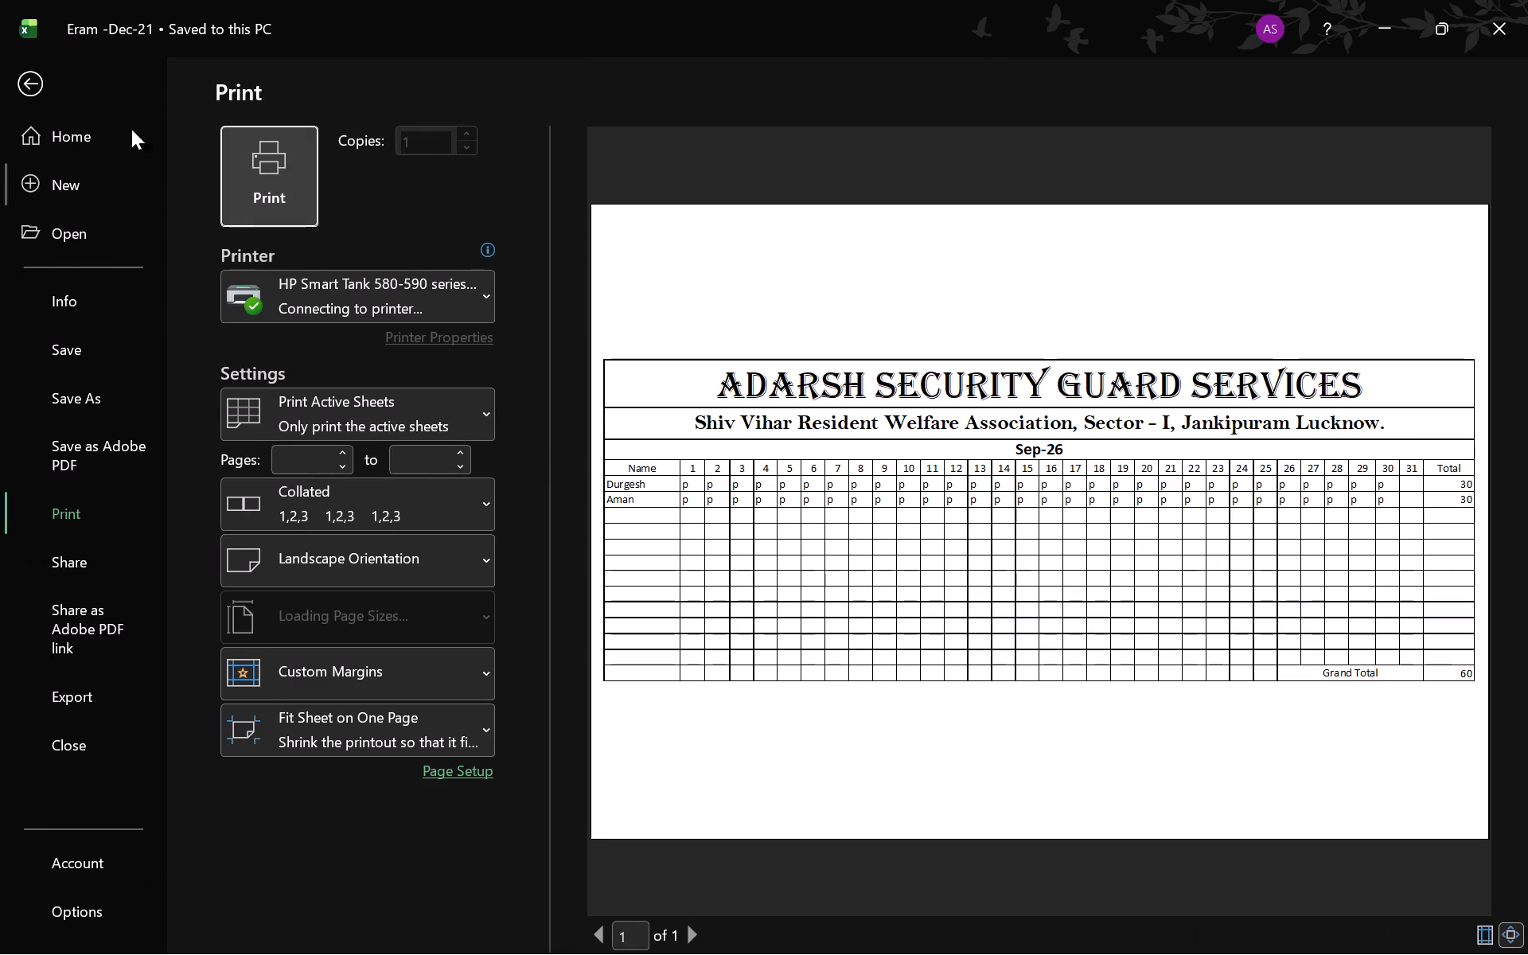
{"action": "left_click", "coordinate": [12, 78]}
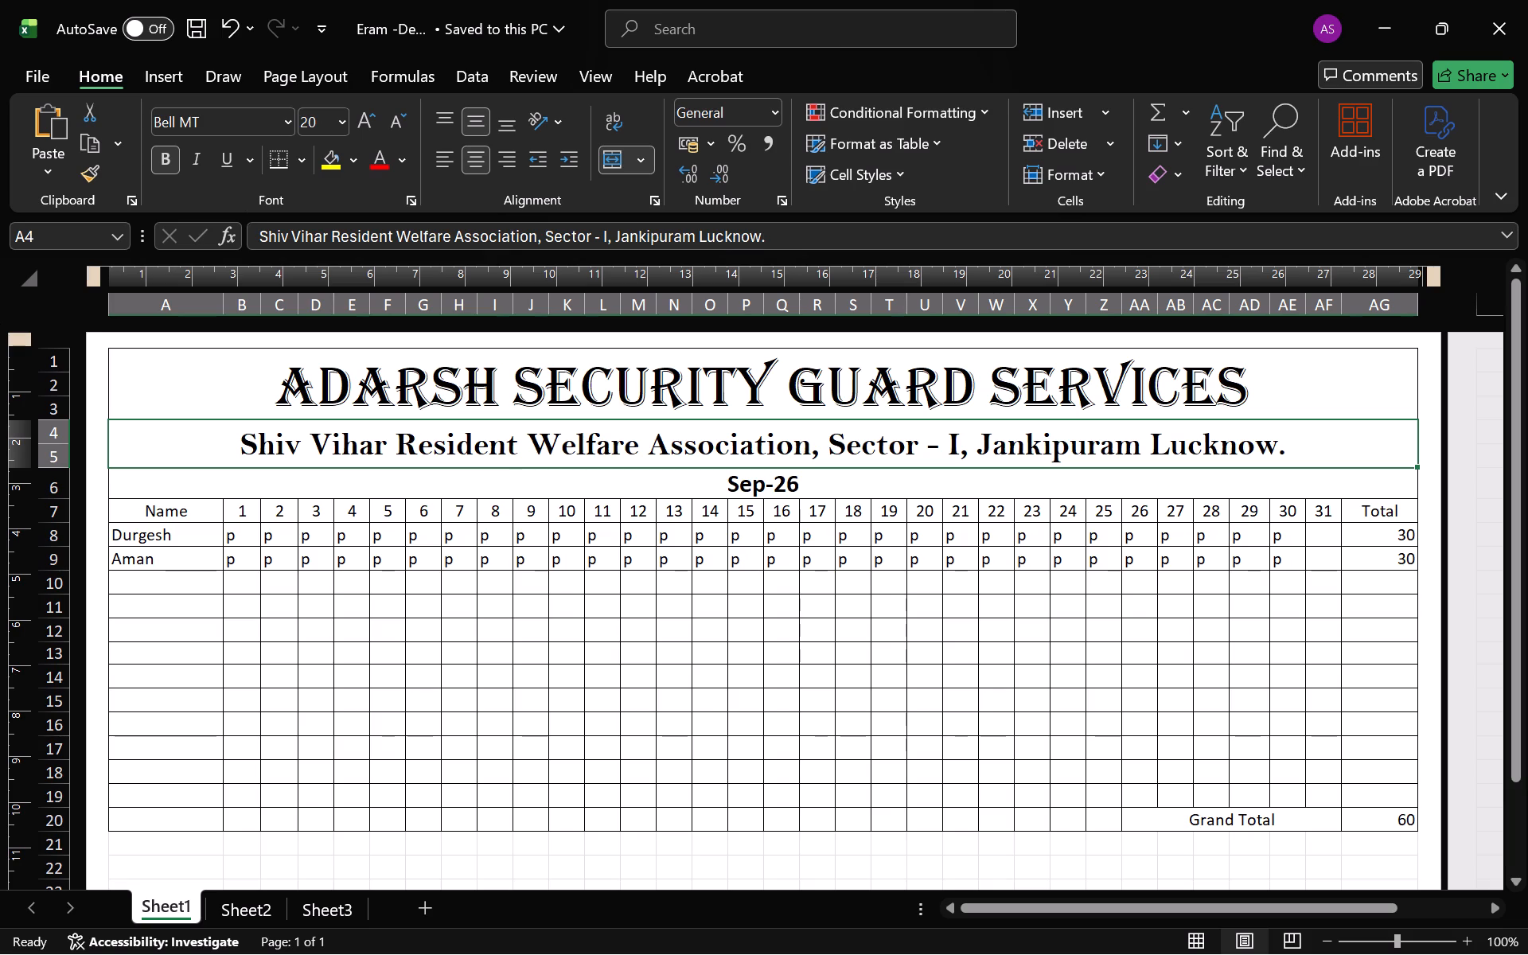
Replace the client name heading below the company title with "Waris Hospital".
{"action": "type", "text": "War"}
{"action": "key", "text": "BackSpace"}
{"action": "type", "text": "aris"}
{"action": "key", "text": "BackSpace"}
{"action": "key", "text": "BackSpace"}
{"action": "key", "text": "BackSpace"}
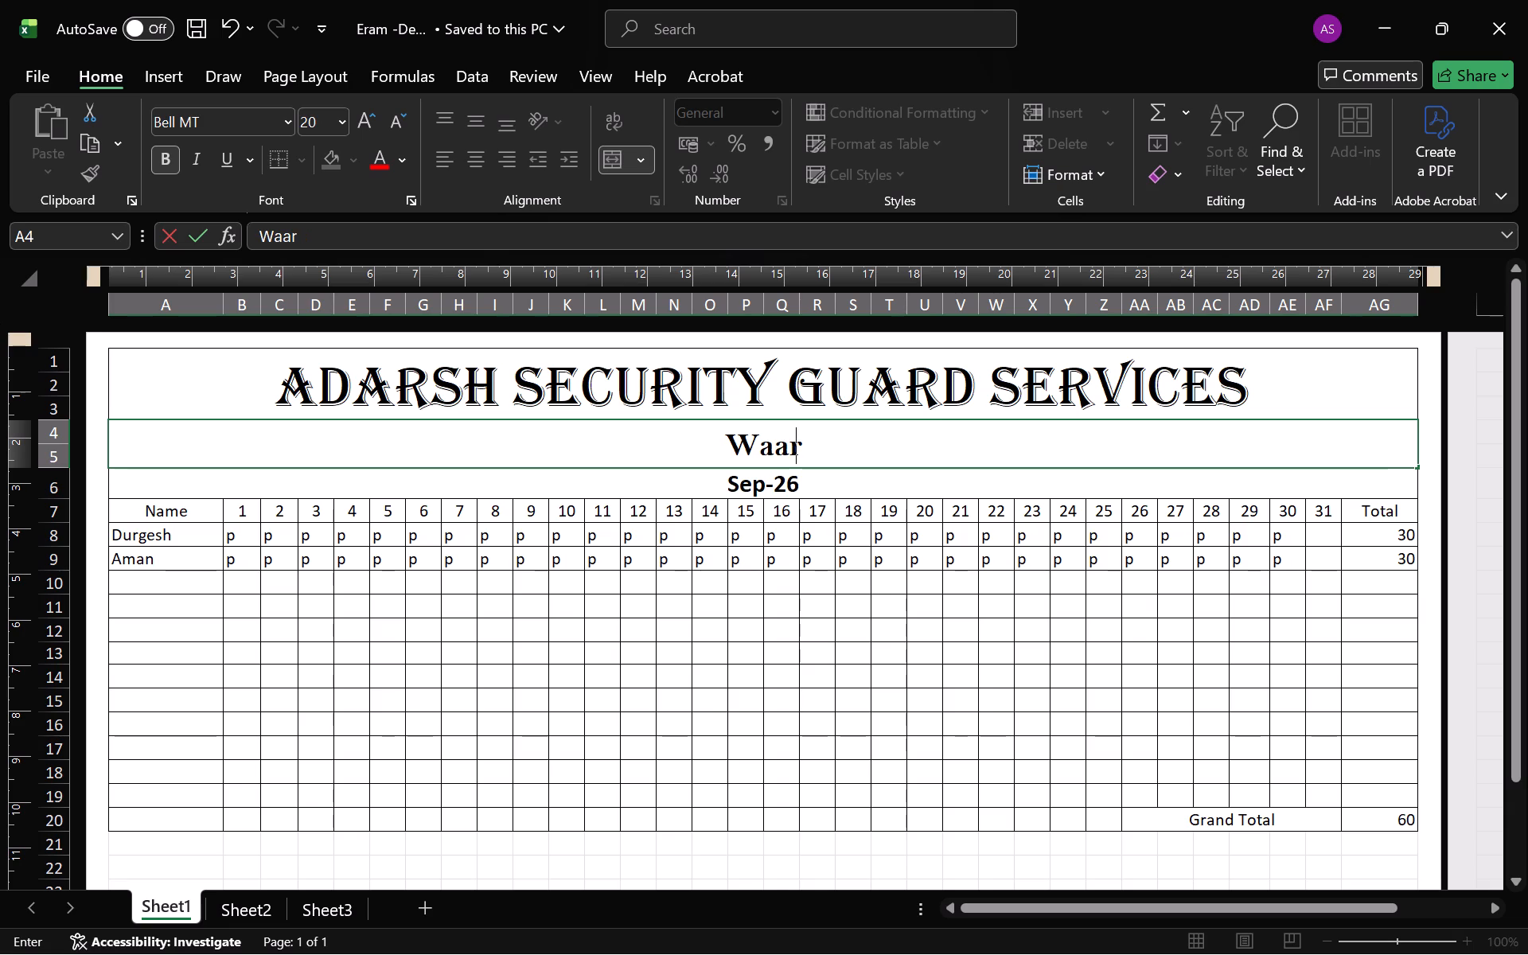
{"action": "key", "text": "BackSpace"}
{"action": "type", "text": "rish"}
{"action": "key", "text": "BackSpace"}
{"action": "key", "text": "space"}
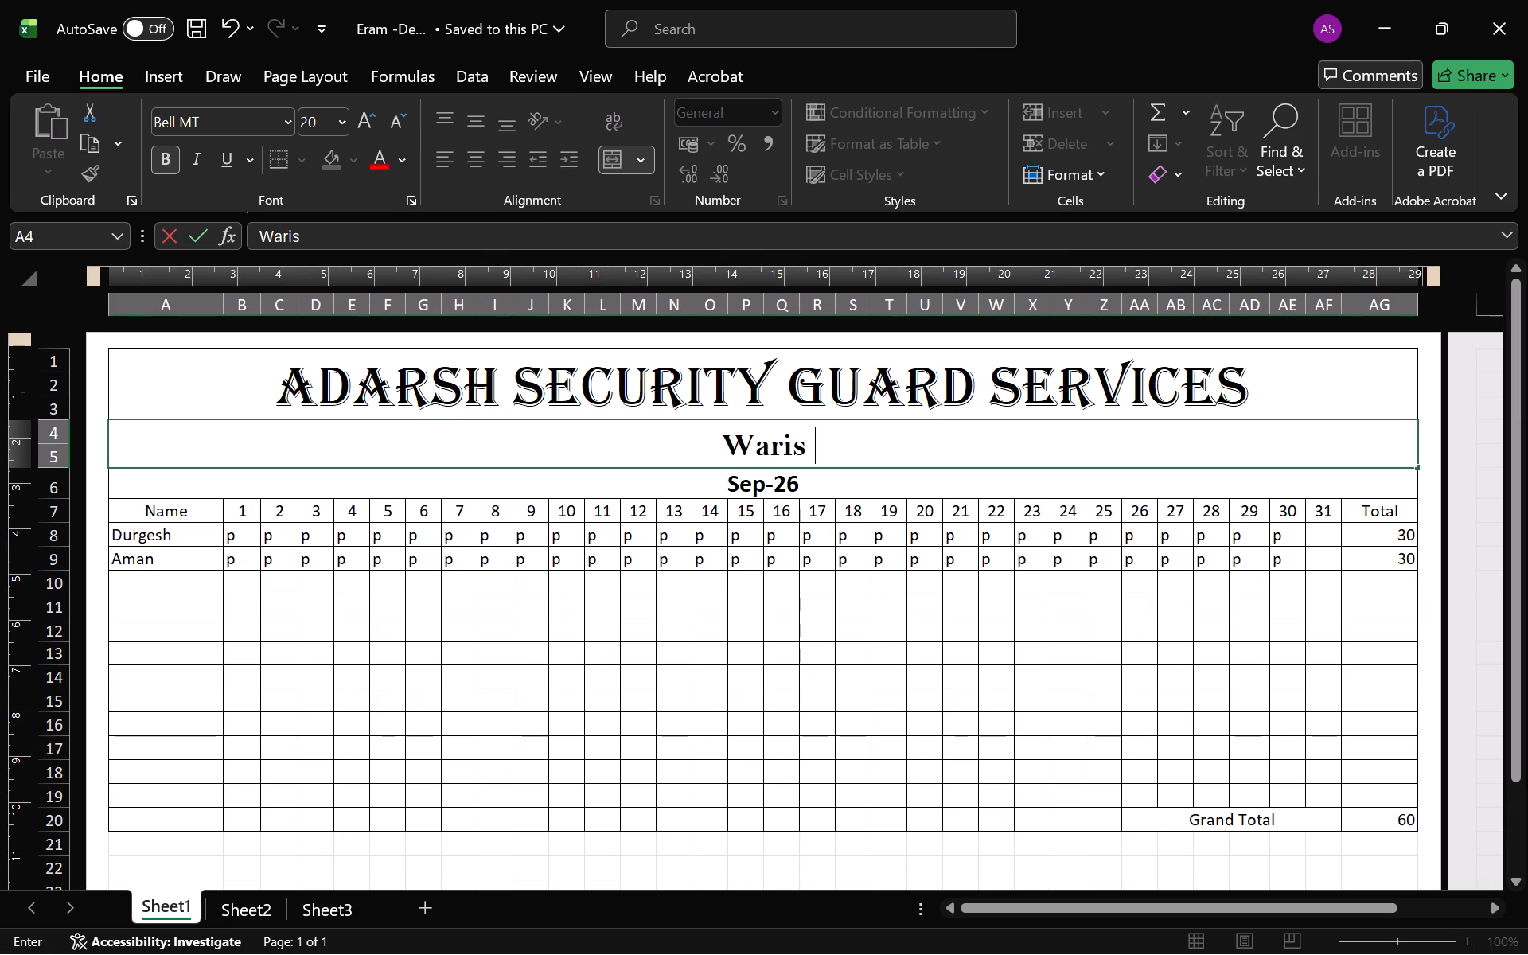
{"action": "type", "text": "Hosp"}
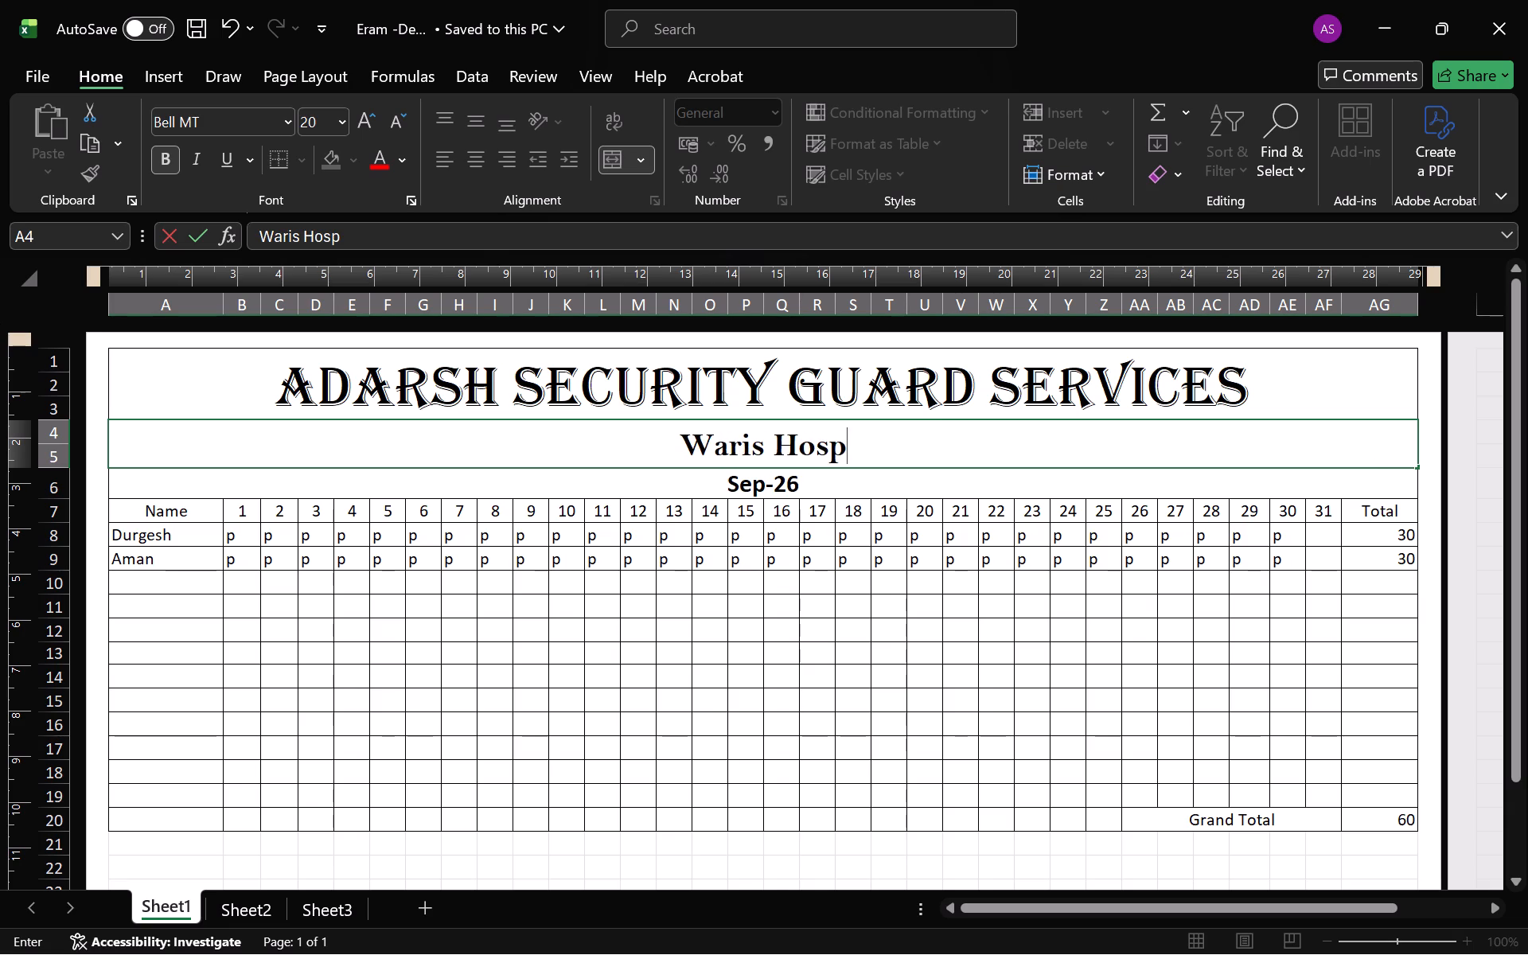
{"action": "type", "text": "ita"}
{"action": "key", "text": "l"}
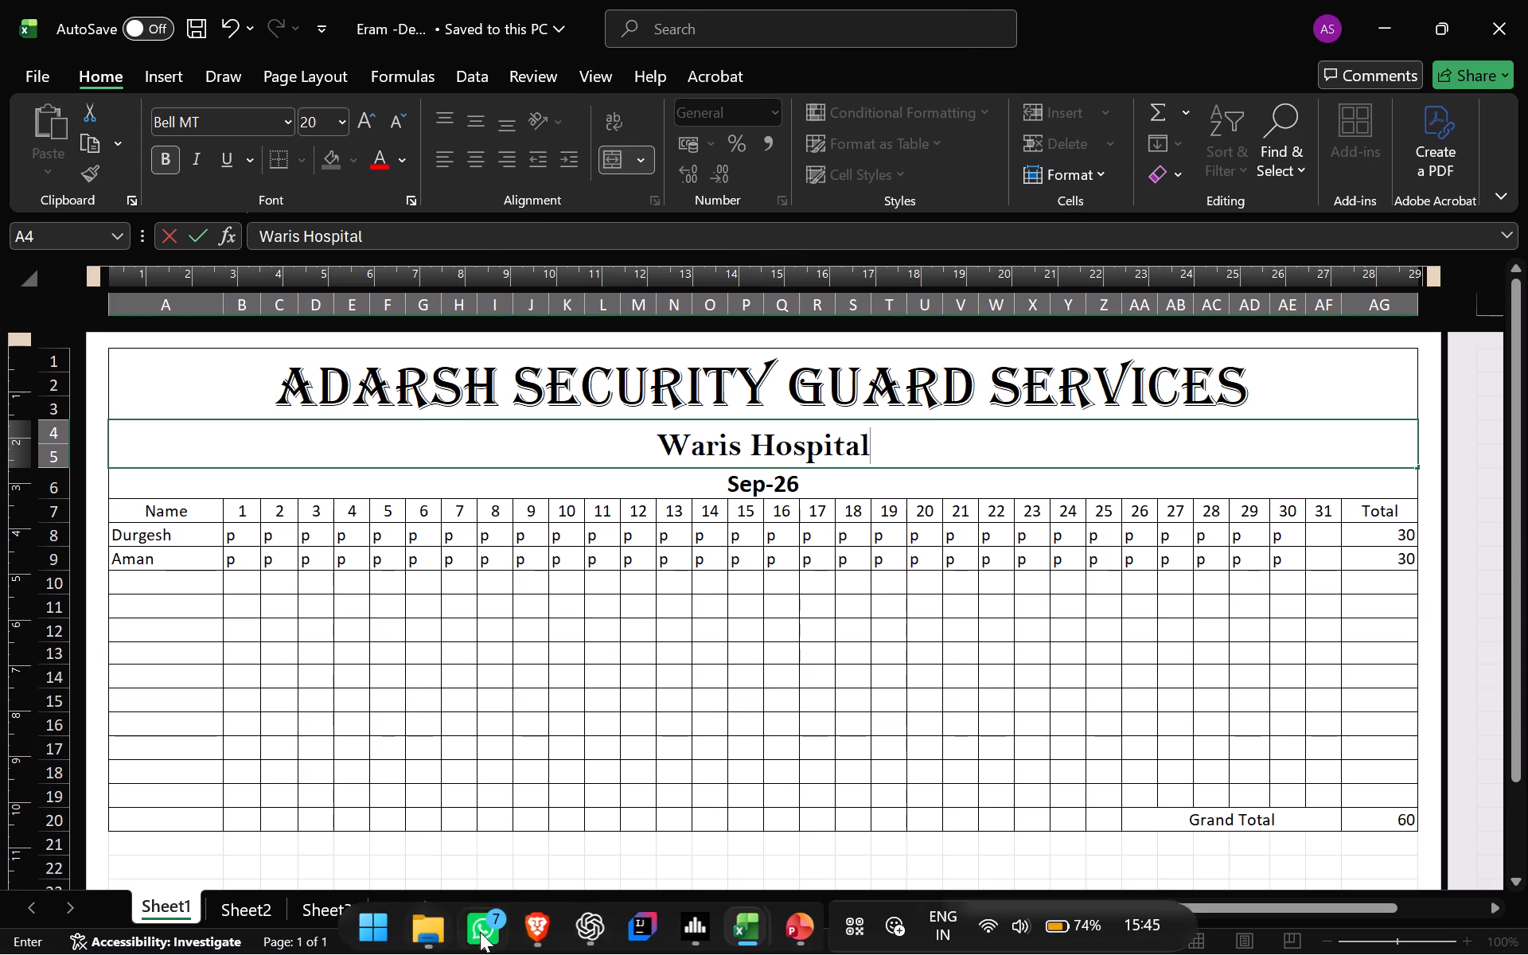
Open the "Sai Chikan" Excel attendance workbook from the attendance folder and view its sheet for reference.
{"action": "left_click", "coordinate": [427, 918]}
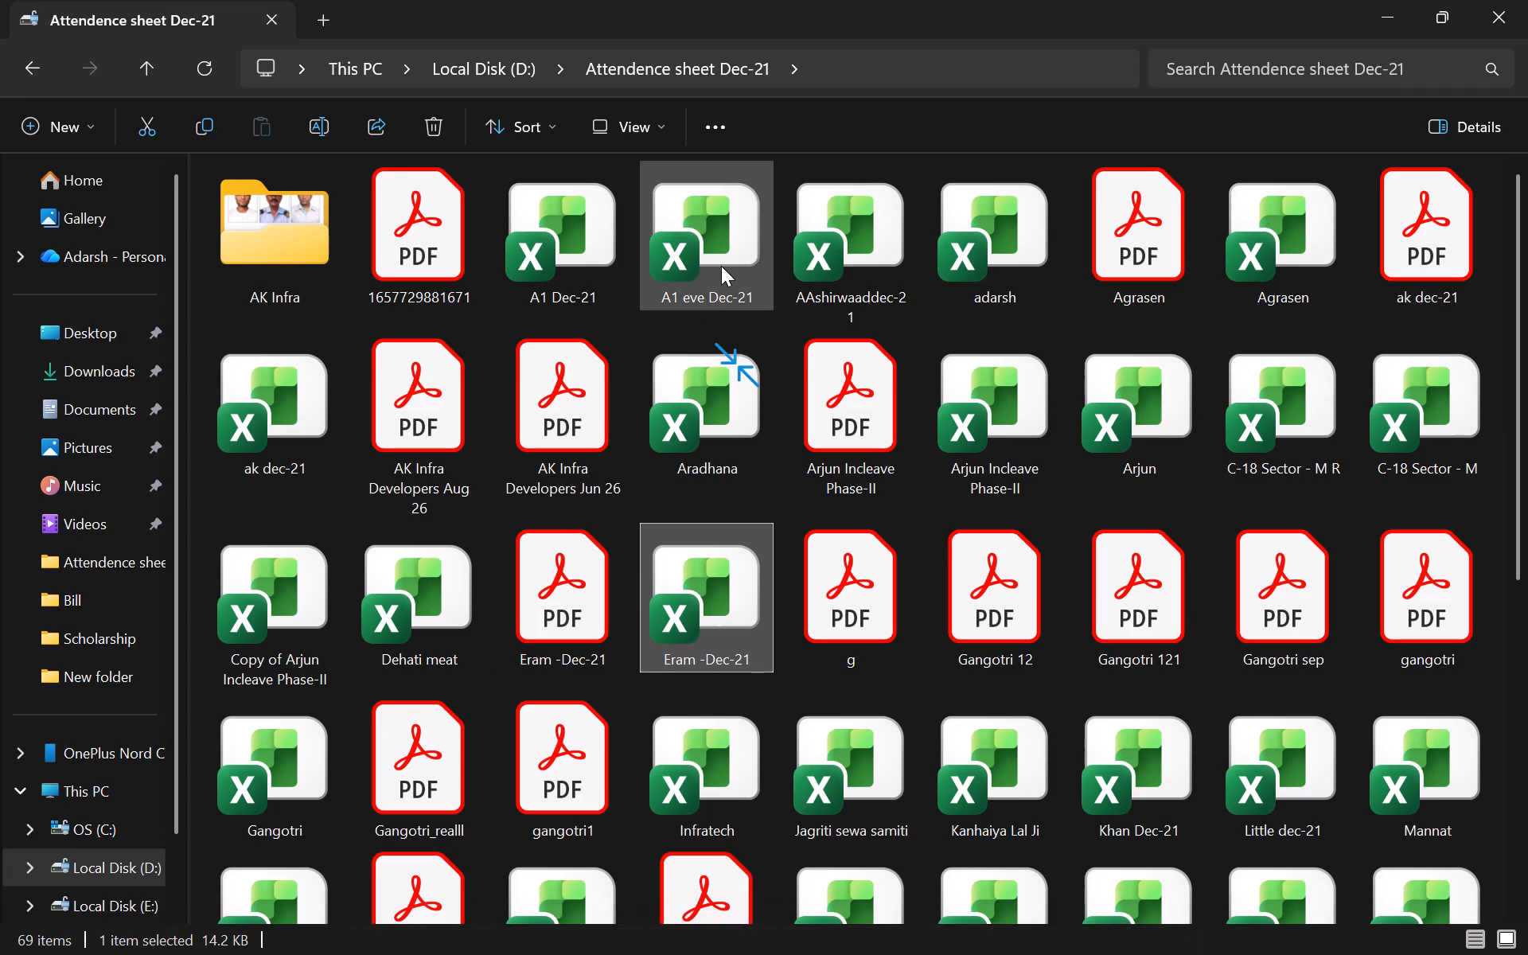
{"action": "scroll", "coordinate": [1067, 668], "scroll_direction": "down", "scroll_amount": 1}
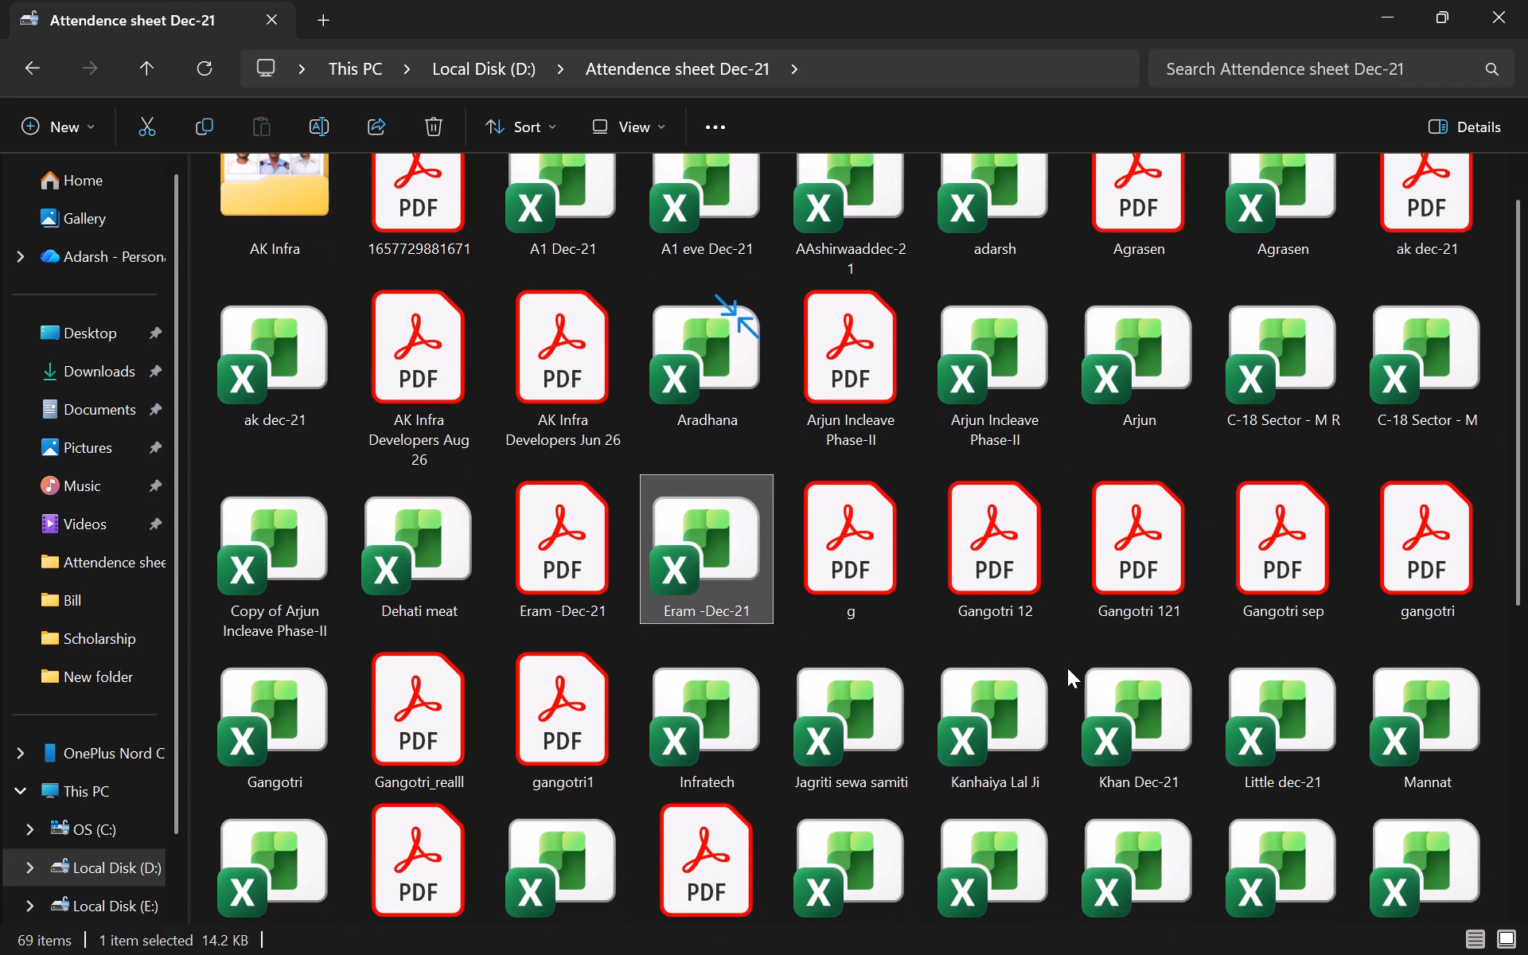
{"action": "scroll", "coordinate": [1067, 668], "scroll_direction": "down", "scroll_amount": 1}
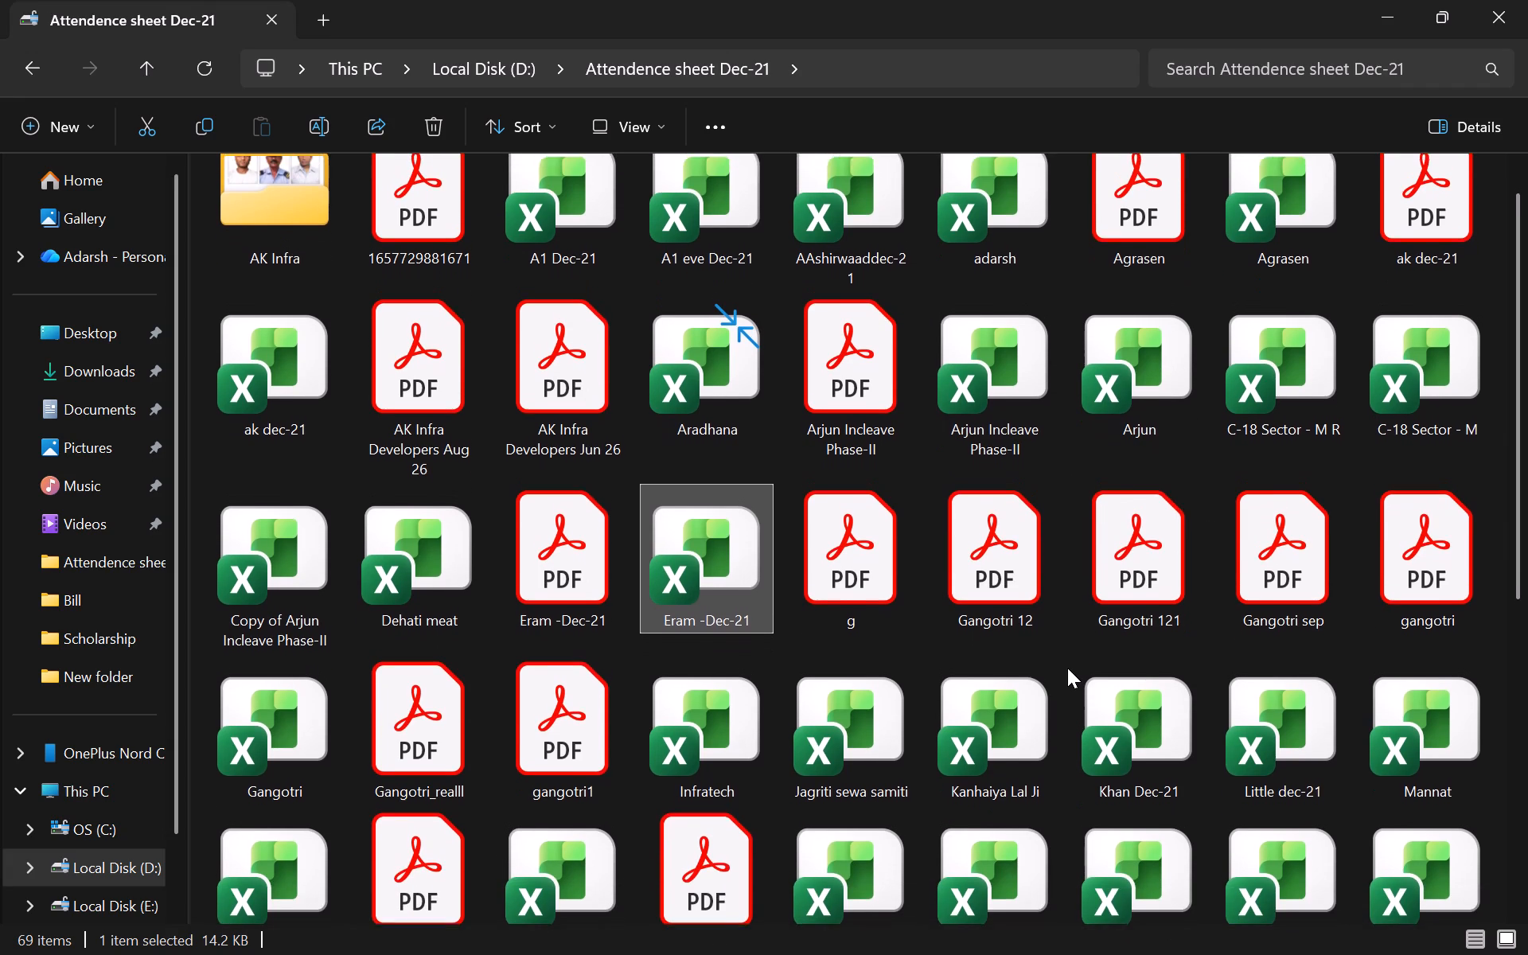
{"action": "scroll", "coordinate": [1067, 668], "scroll_direction": "down", "scroll_amount": 1}
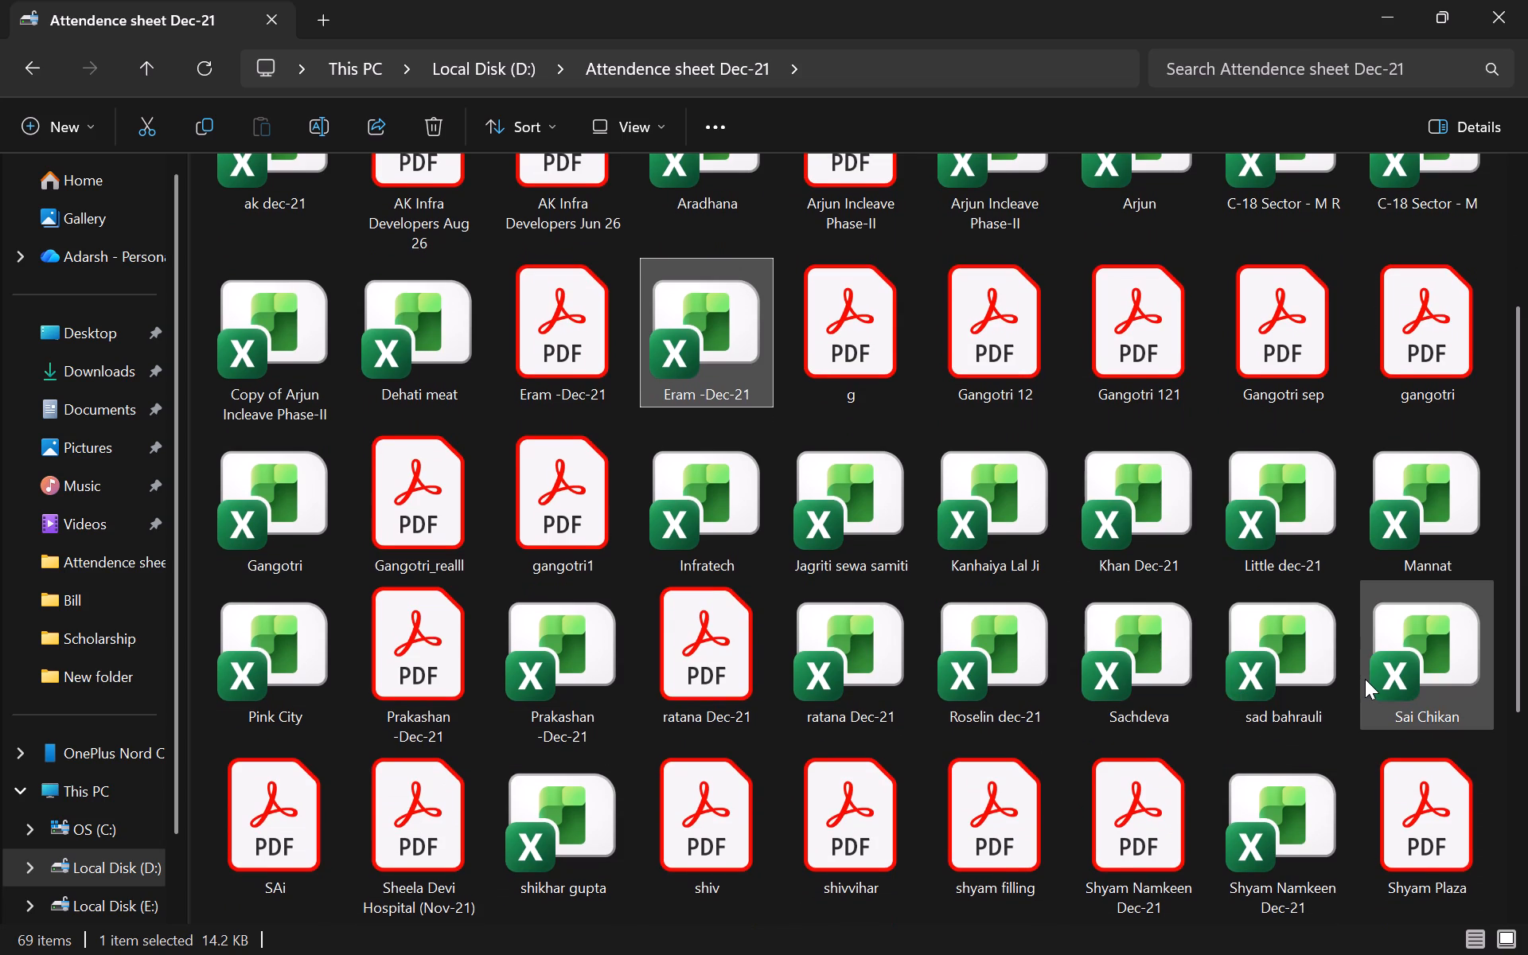
{"action": "double_click", "coordinate": [1413, 676]}
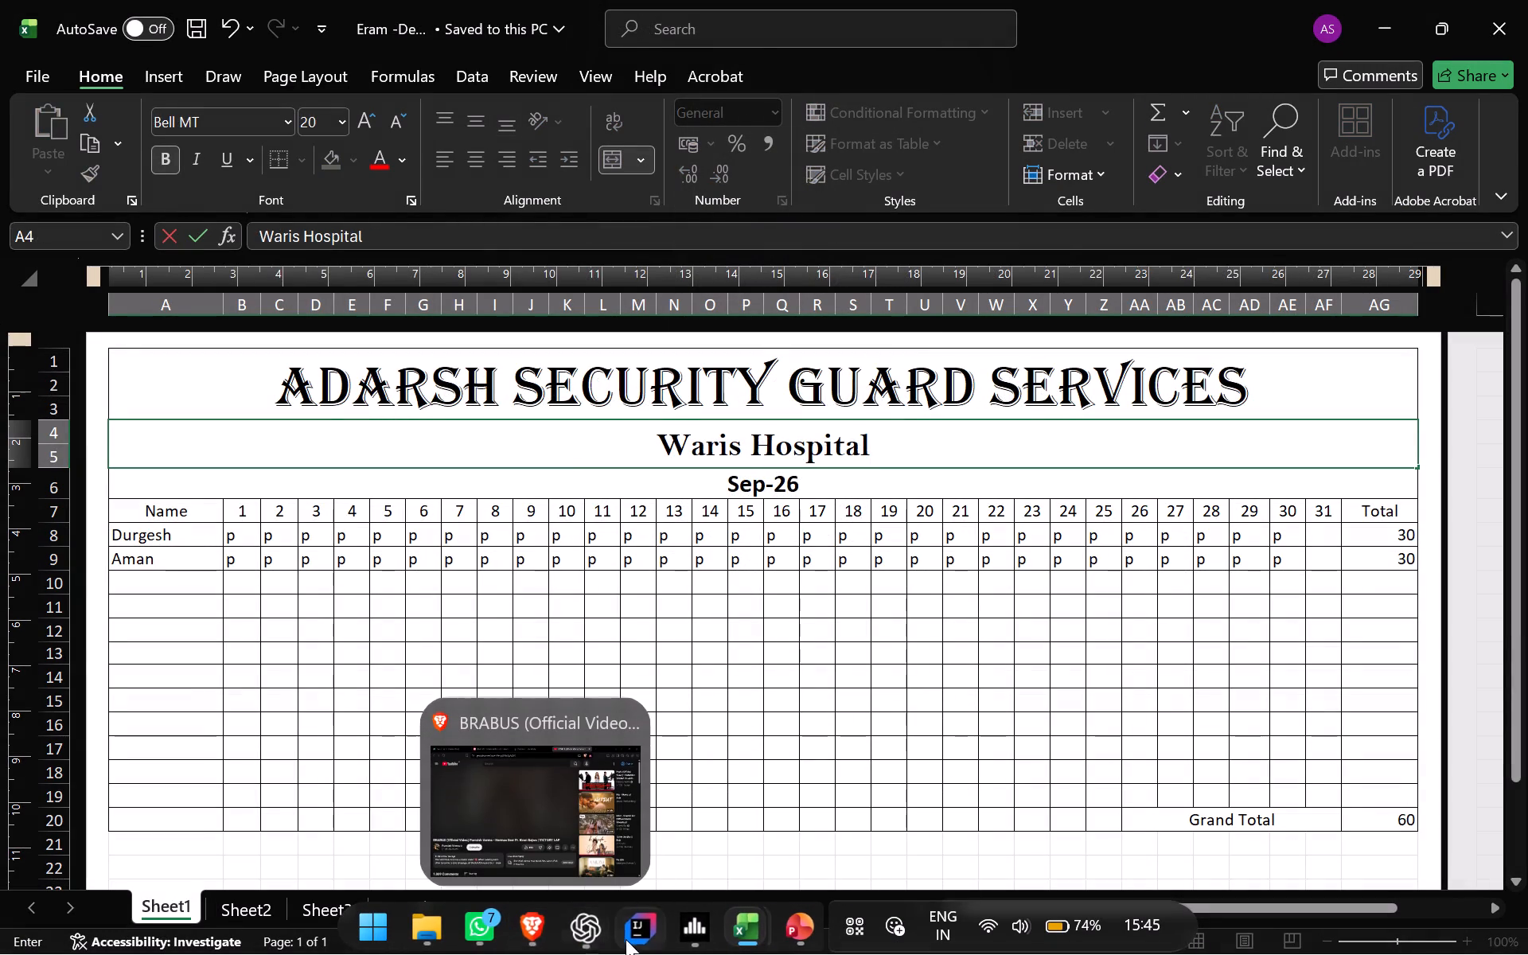
{"action": "left_click", "coordinate": [437, 944]}
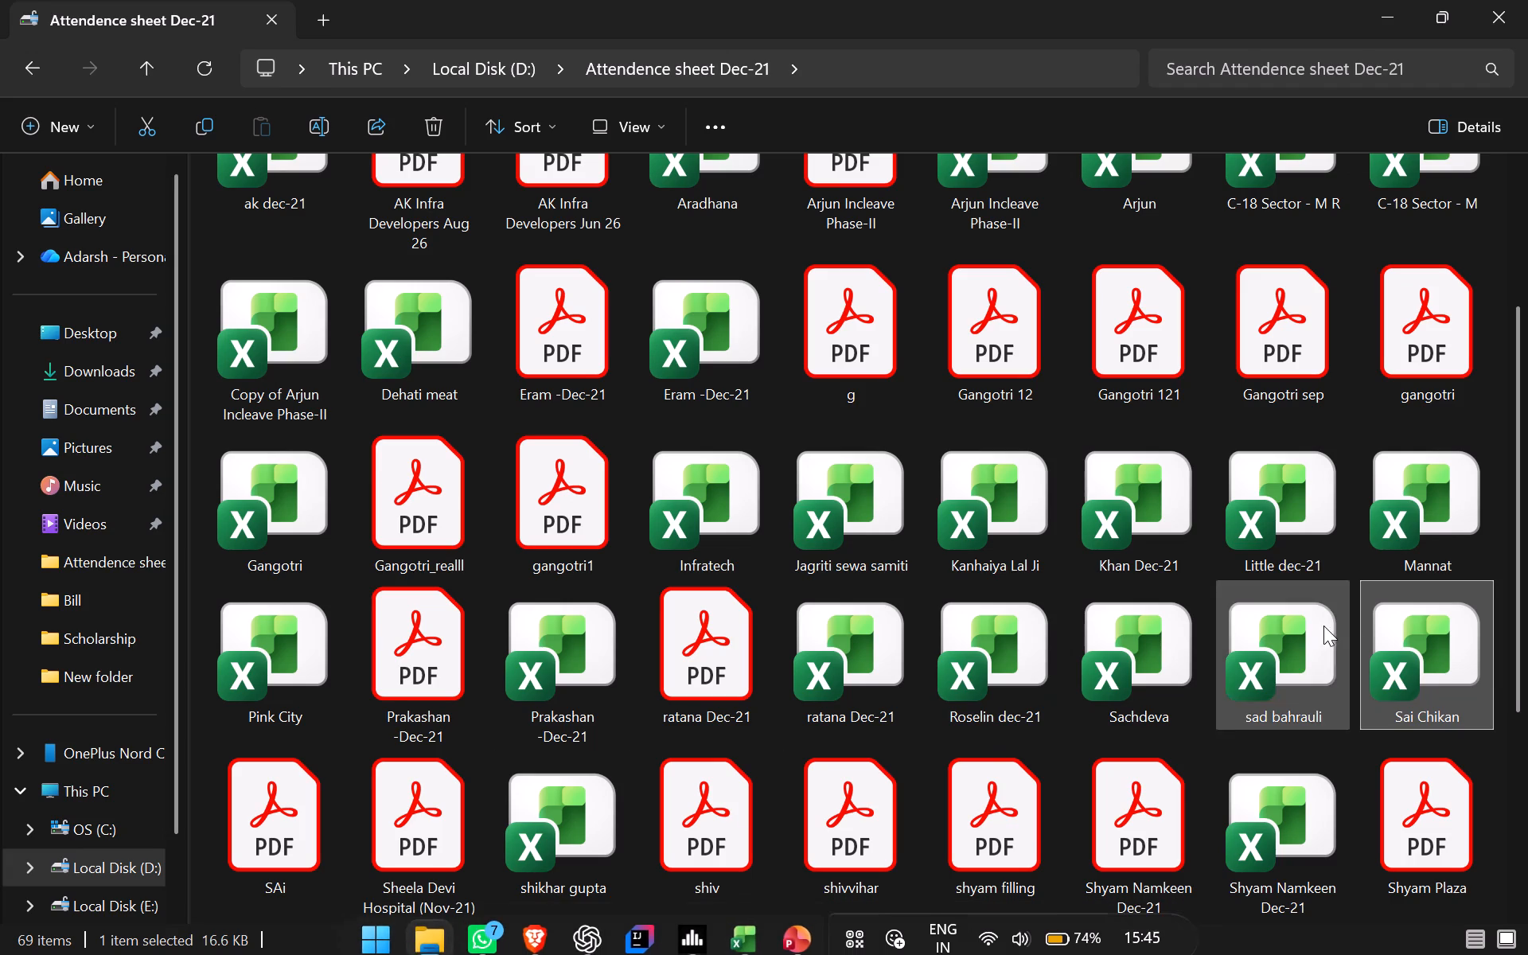
{"action": "double_click", "coordinate": [1371, 633]}
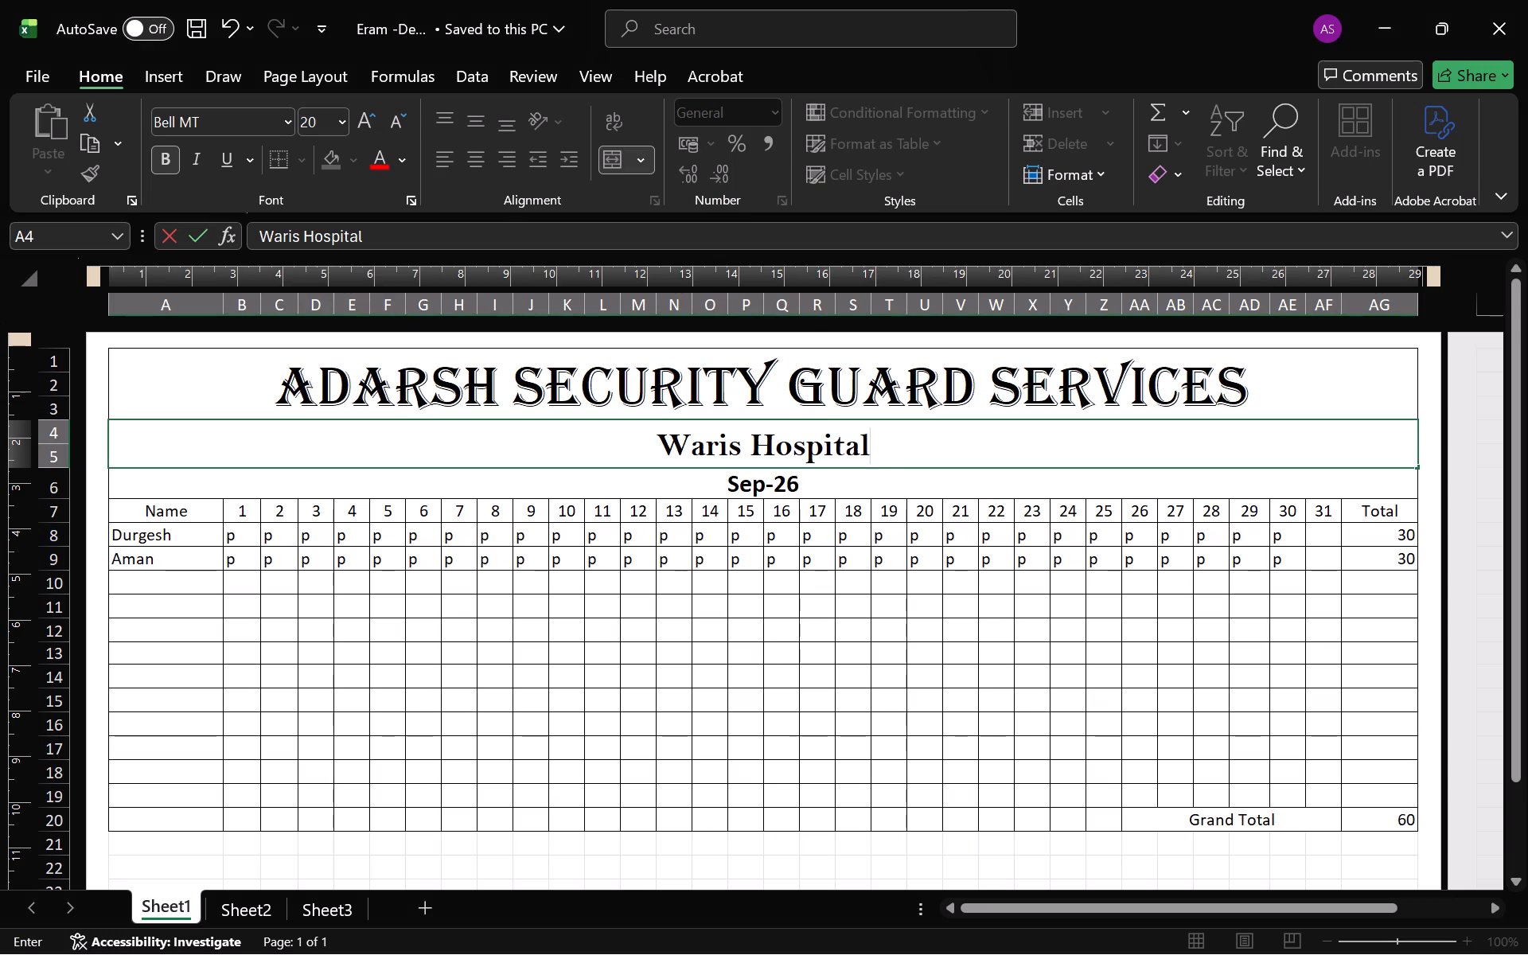
{"action": "left_click", "coordinate": [1269, 619]}
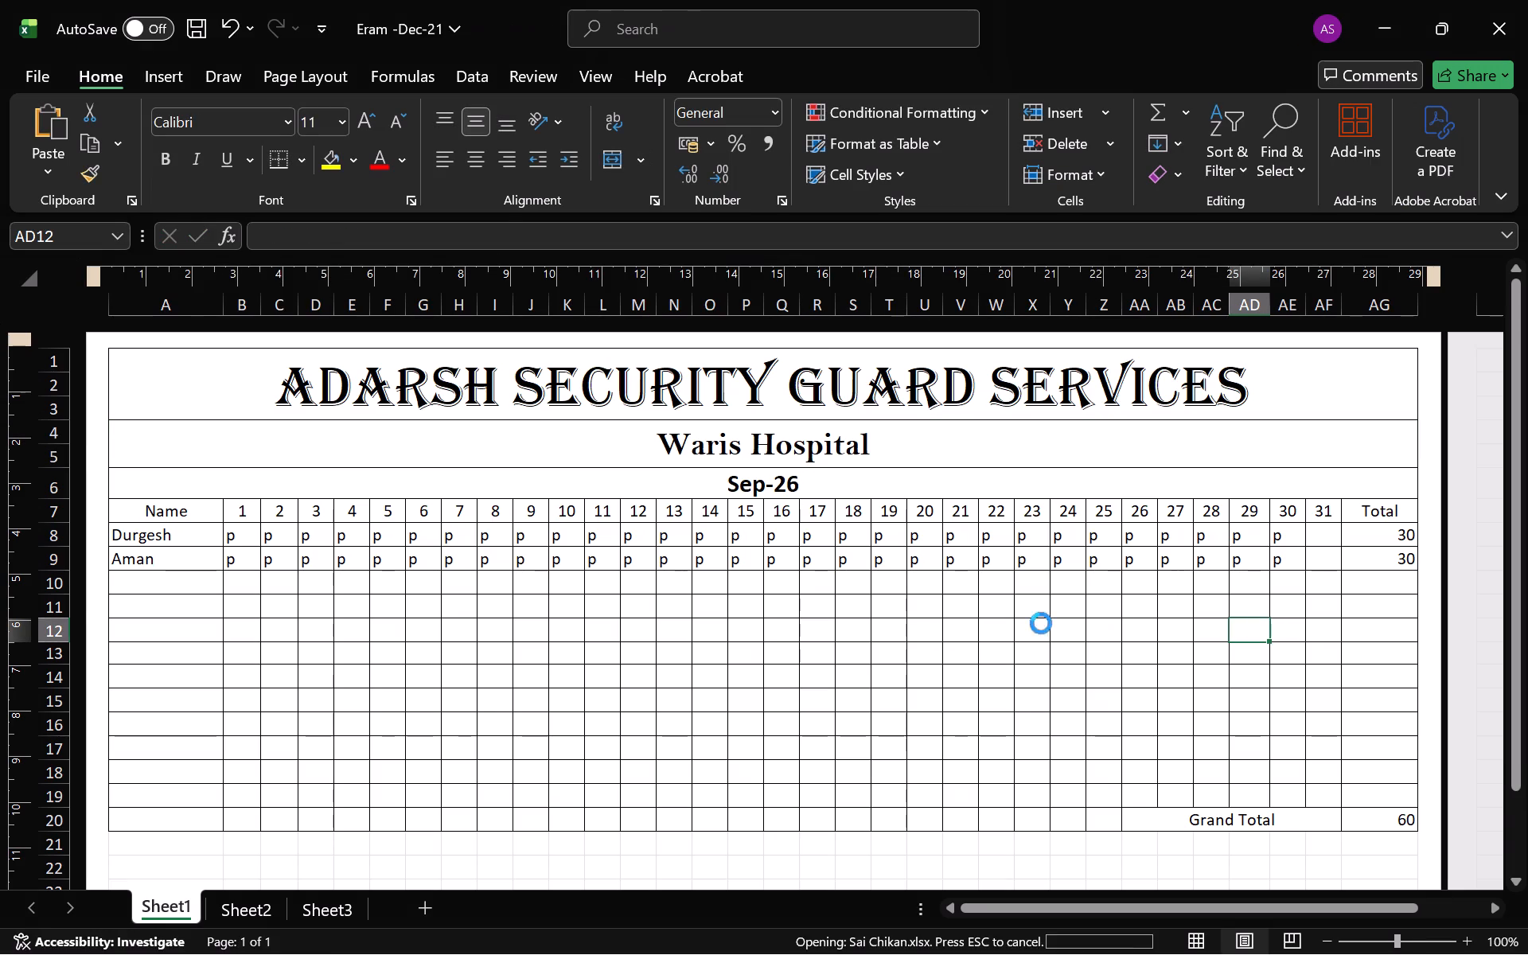
{"action": "left_click", "coordinate": [654, 637]}
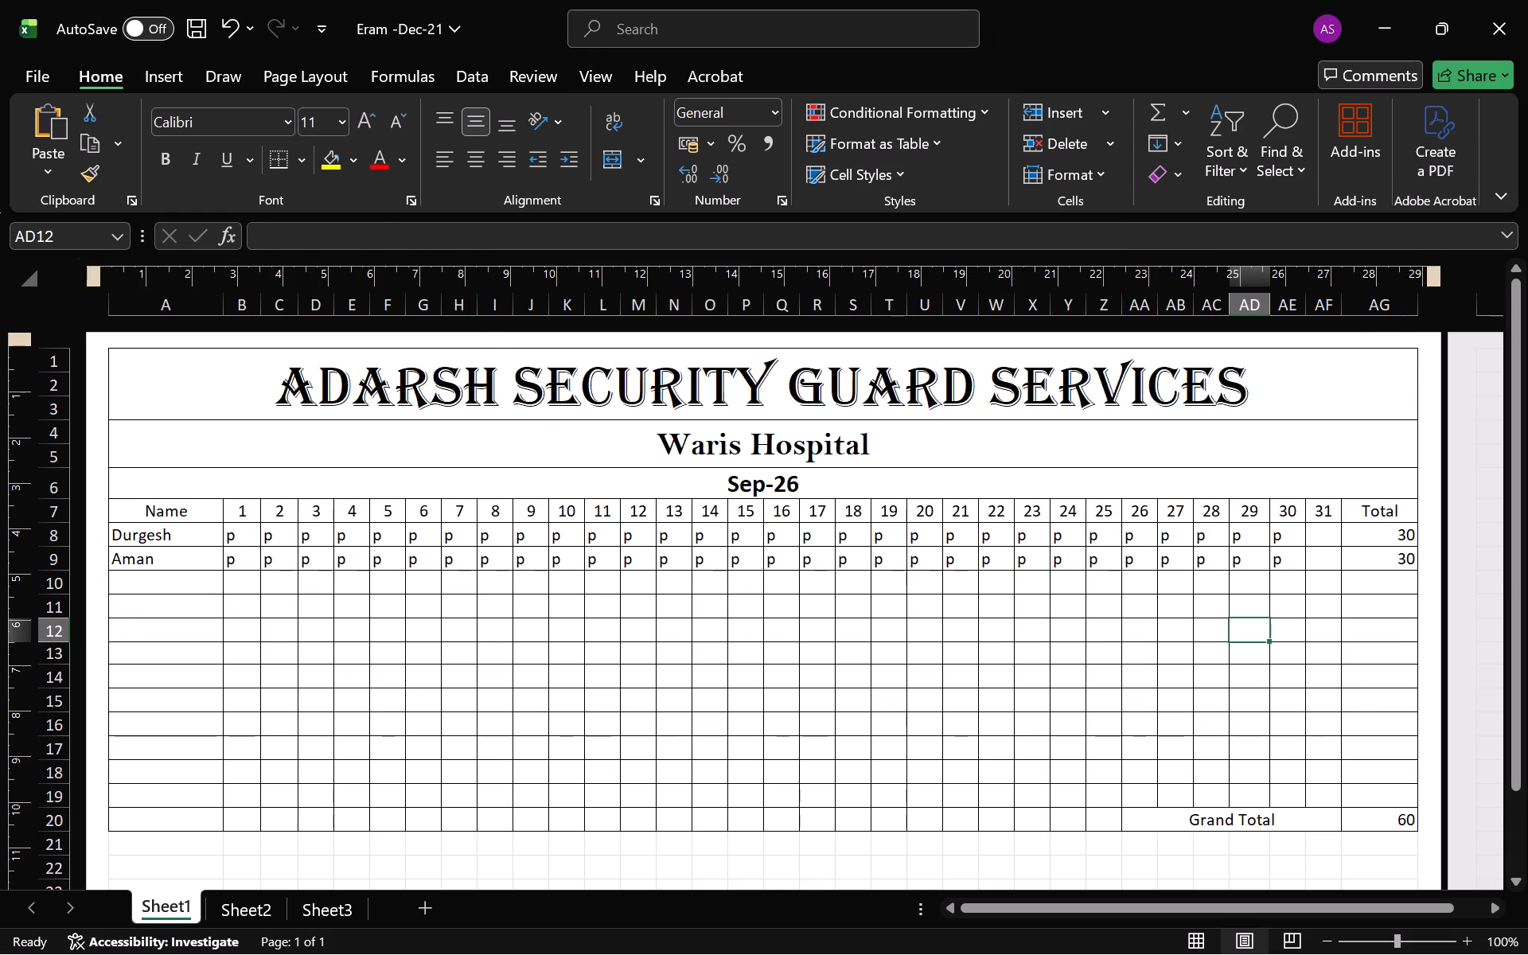
Set the month heading of the Waris Hospital attendance sheet to Oct-26.
{"action": "left_click", "coordinate": [470, 487]}
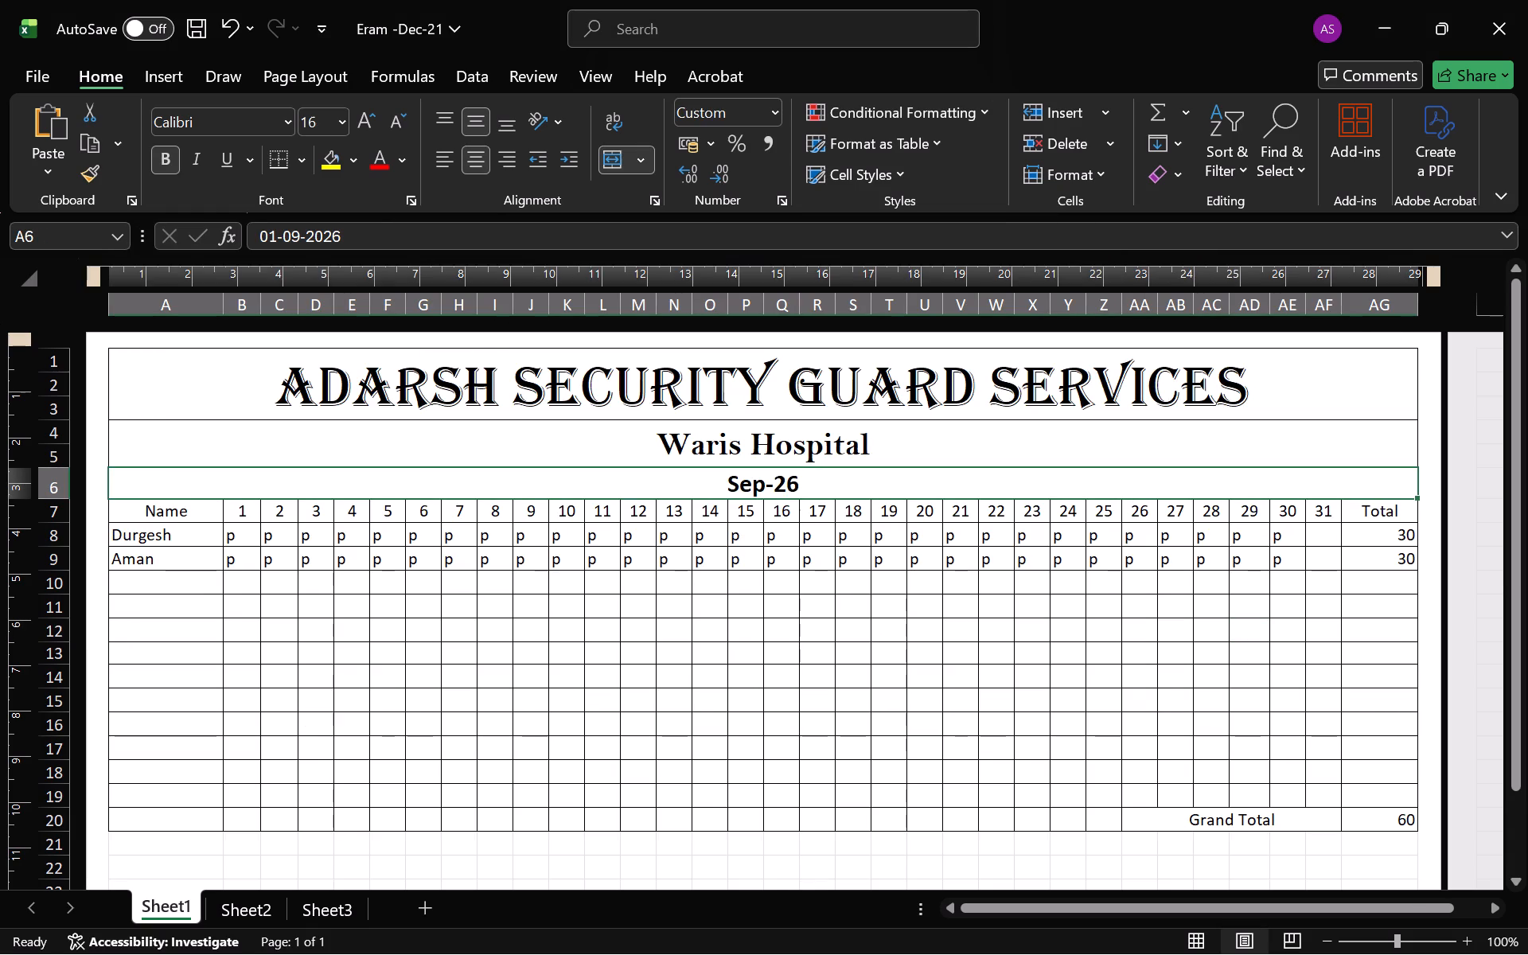
{"action": "key", "text": "shift+o"}
{"action": "type", "text": "ct"}
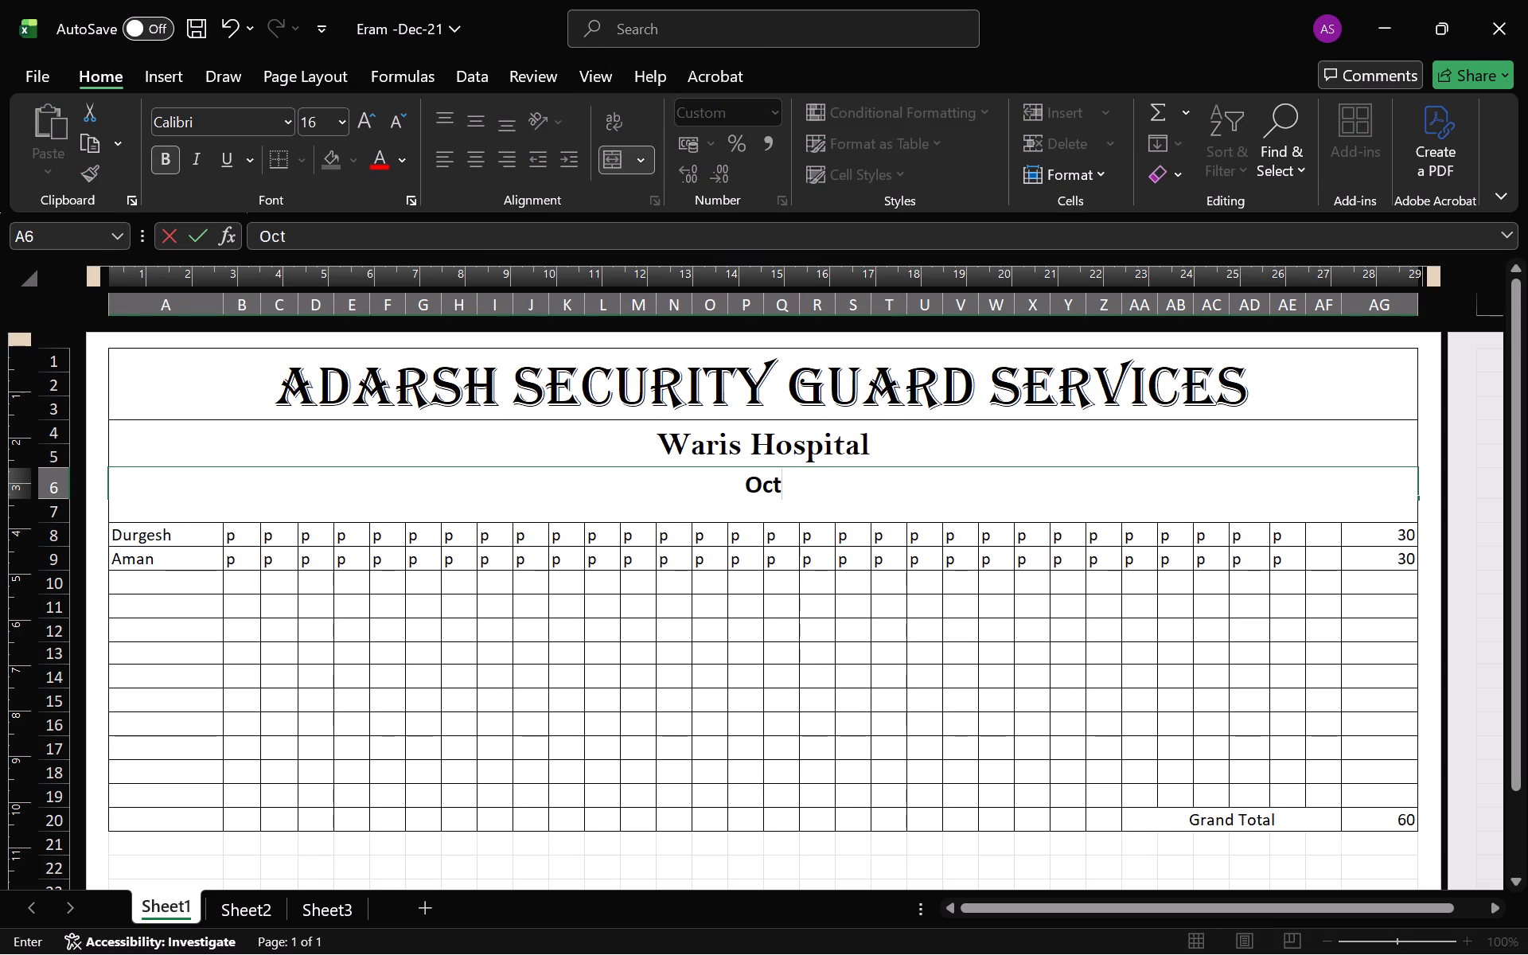
{"action": "type", "text": "-26"}
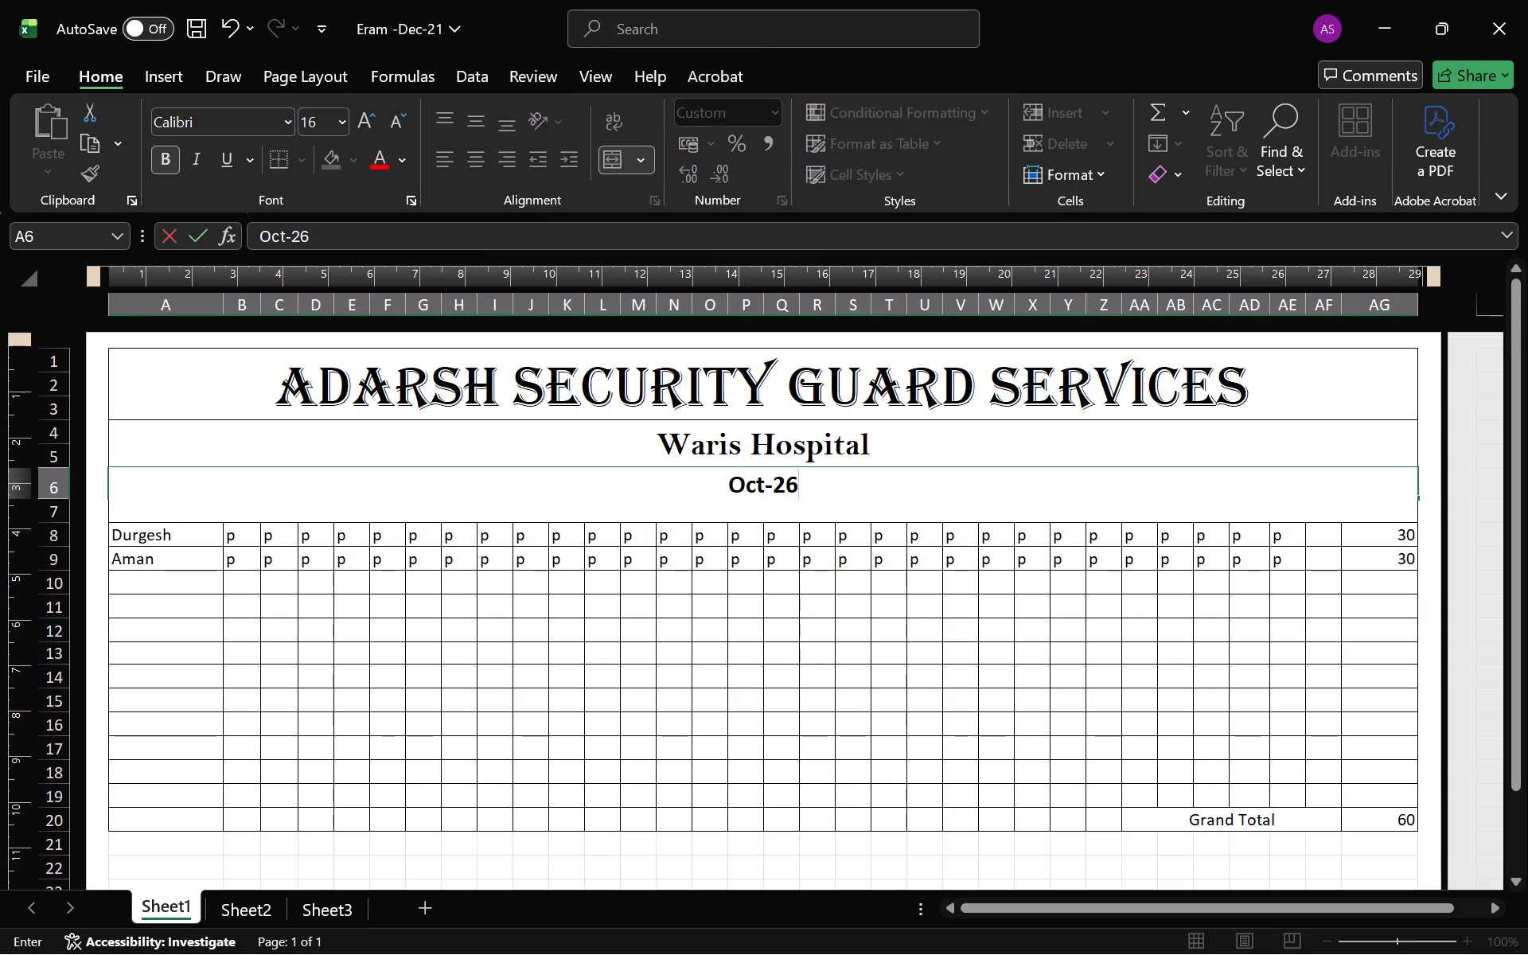
{"action": "left_click", "coordinate": [567, 545]}
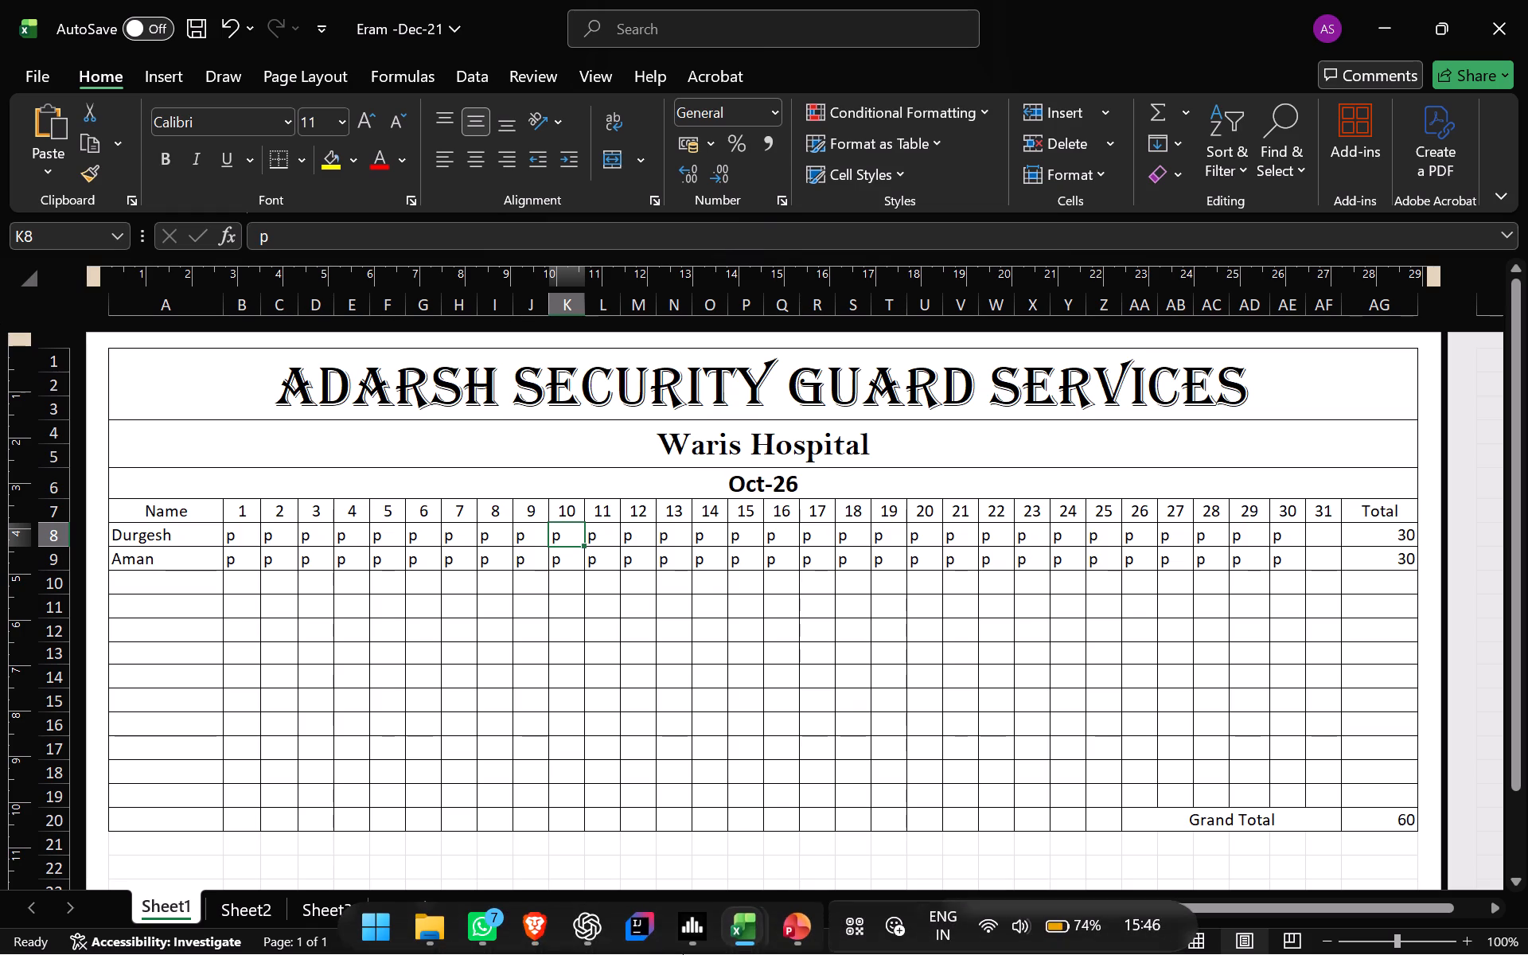
Open the "Shyam Namkeen Dec-21" Excel attendance workbook from the attendance folder, view its sheet and close it.
{"action": "left_click", "coordinate": [440, 924]}
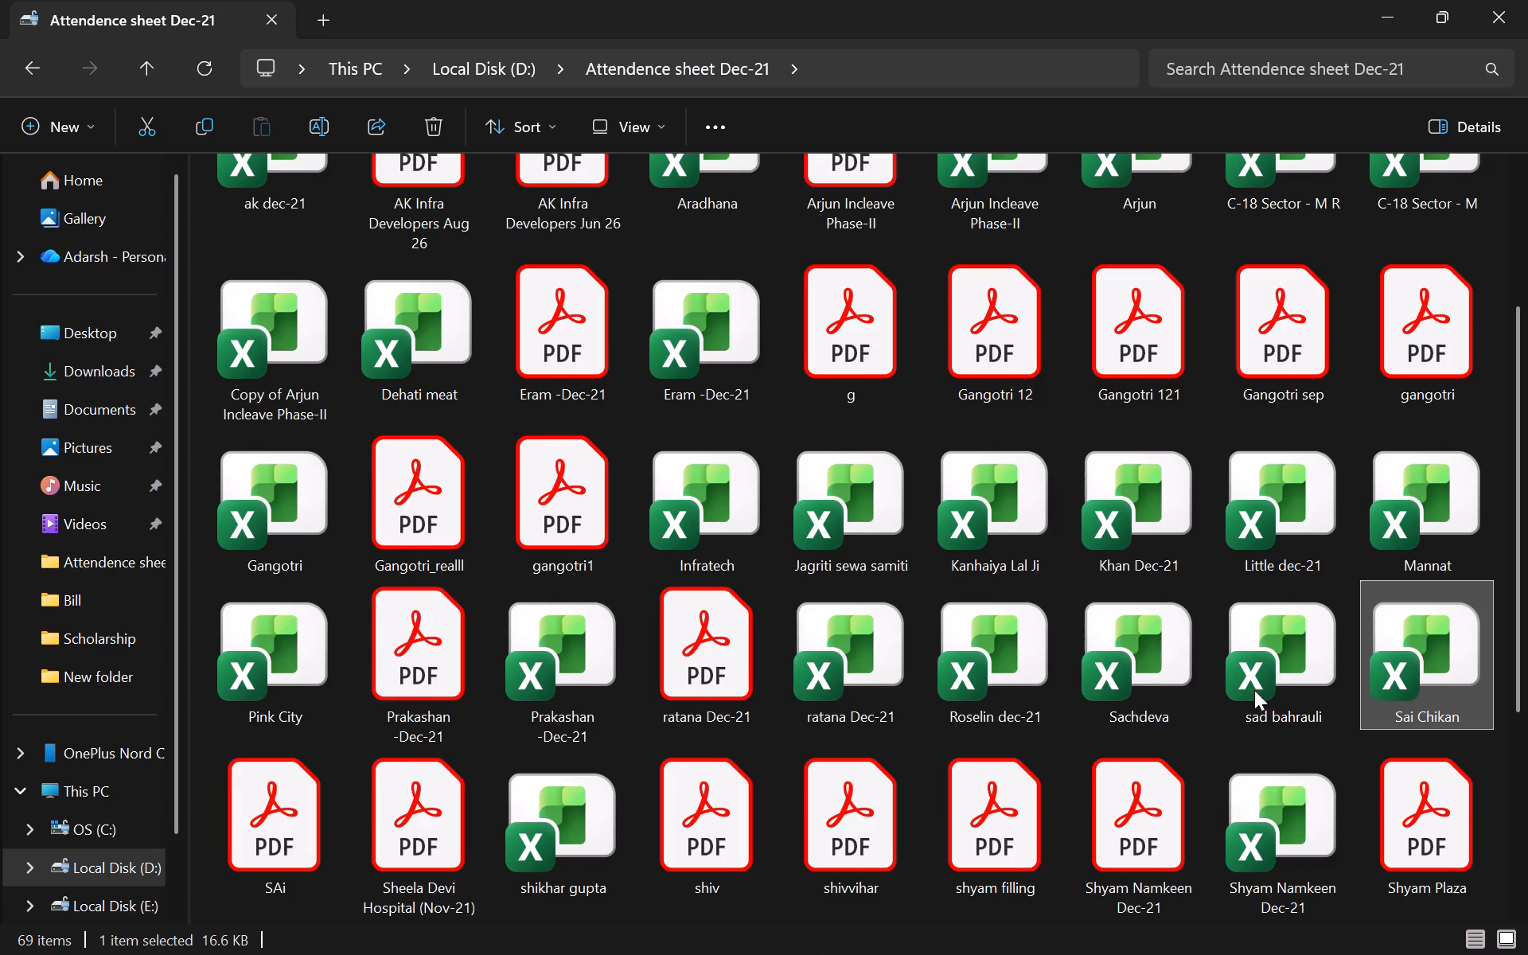
{"action": "scroll", "coordinate": [1096, 680], "scroll_direction": "down", "scroll_amount": 2}
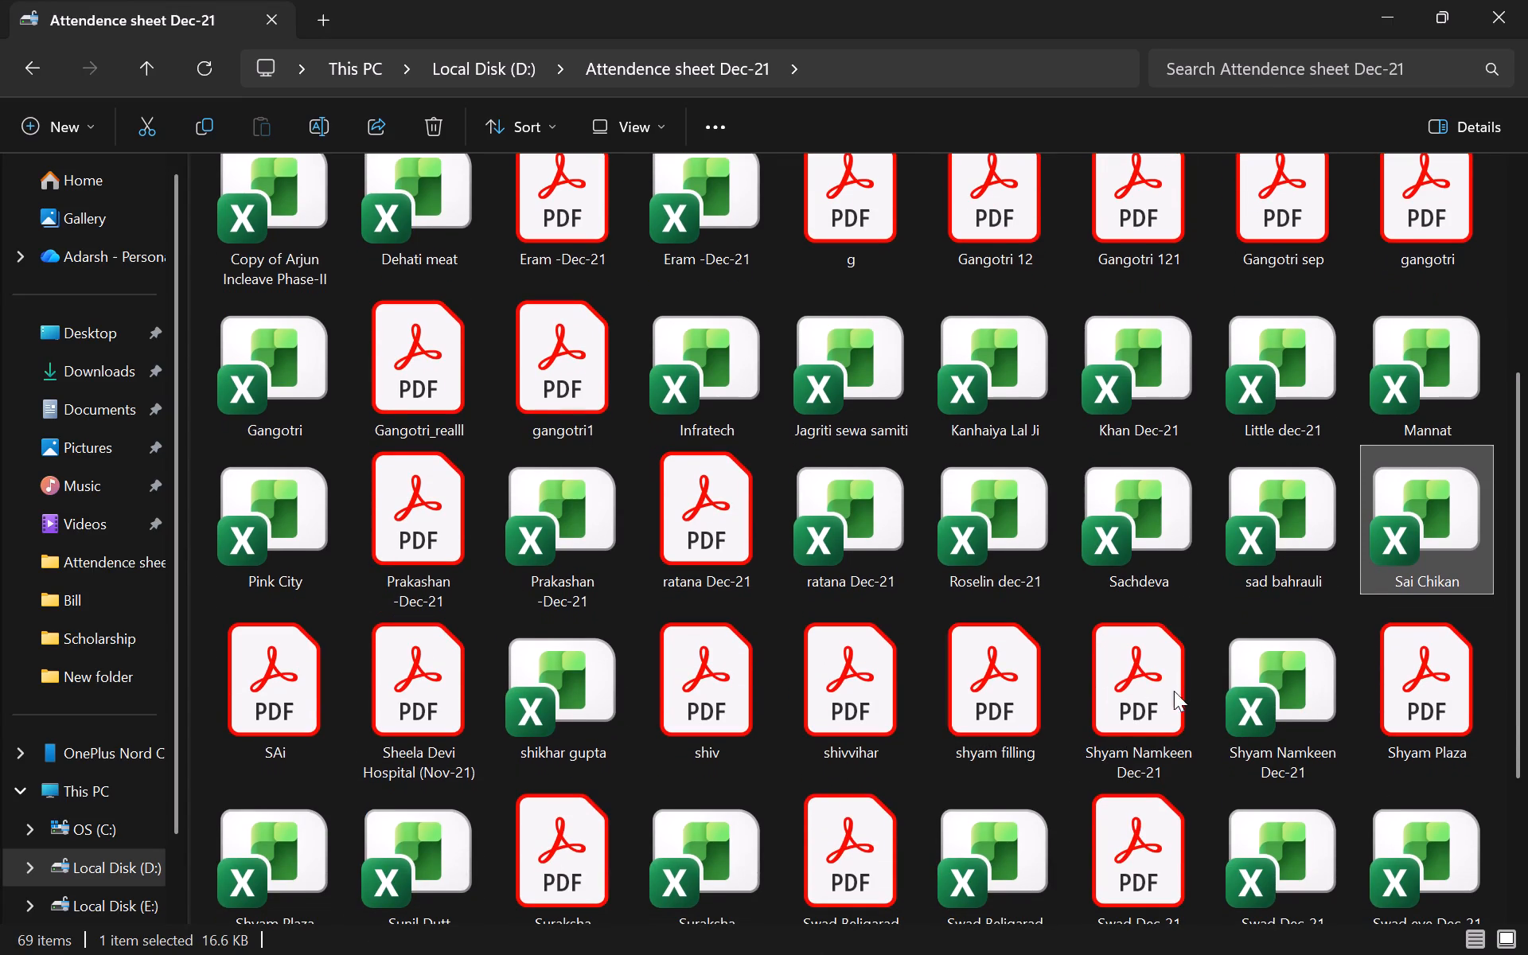
{"action": "double_click", "coordinate": [1273, 691]}
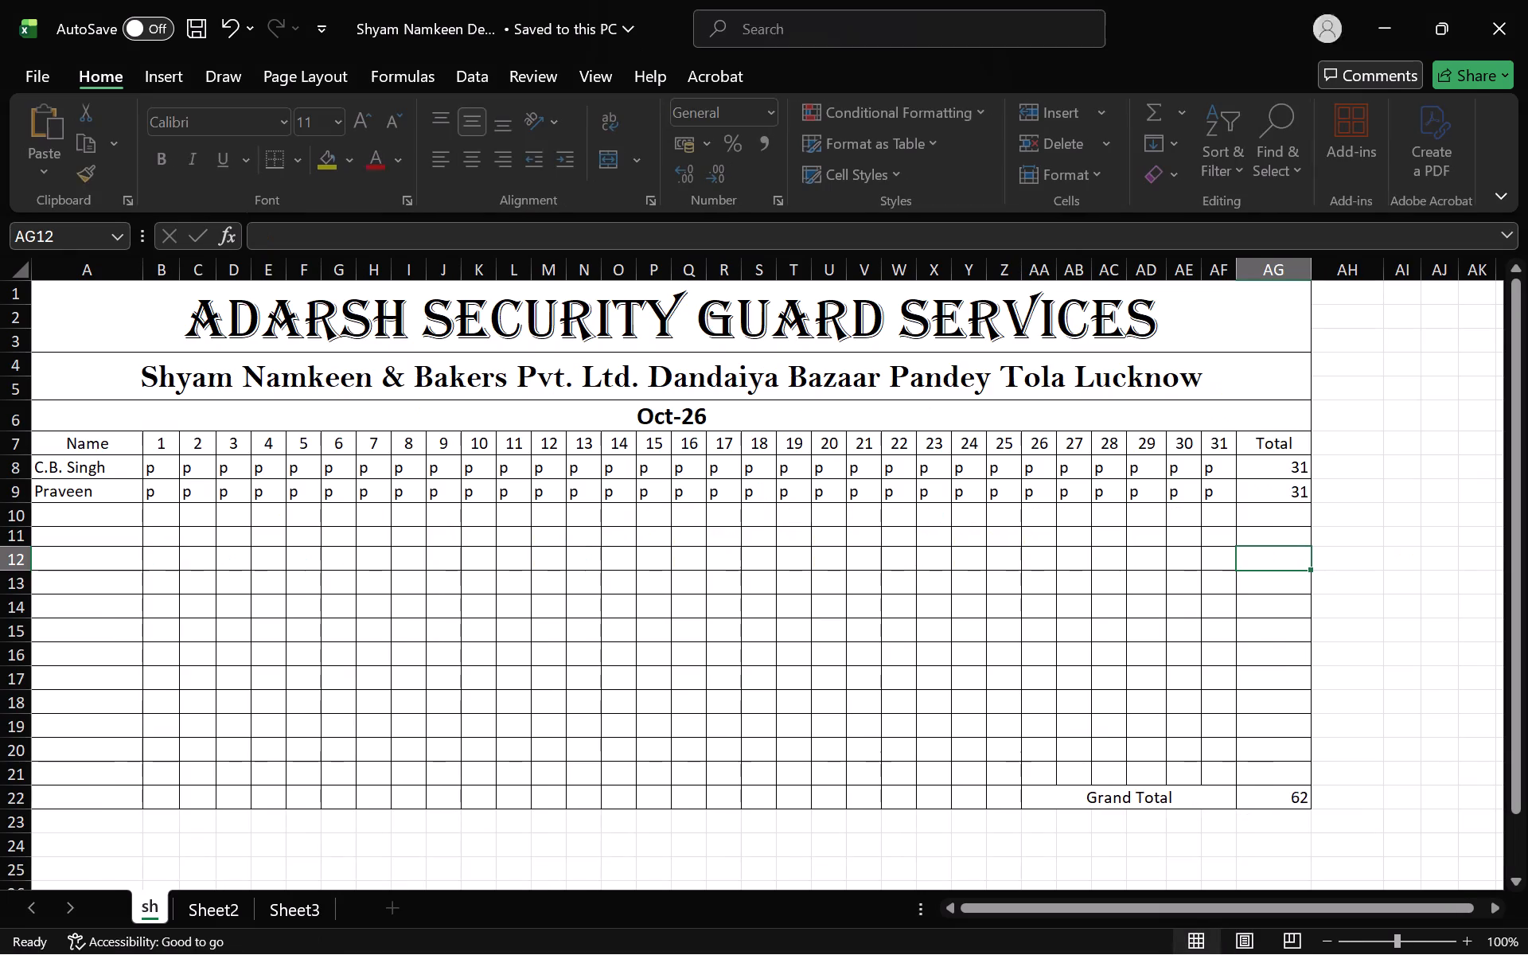
{"action": "left_click", "coordinate": [986, 608]}
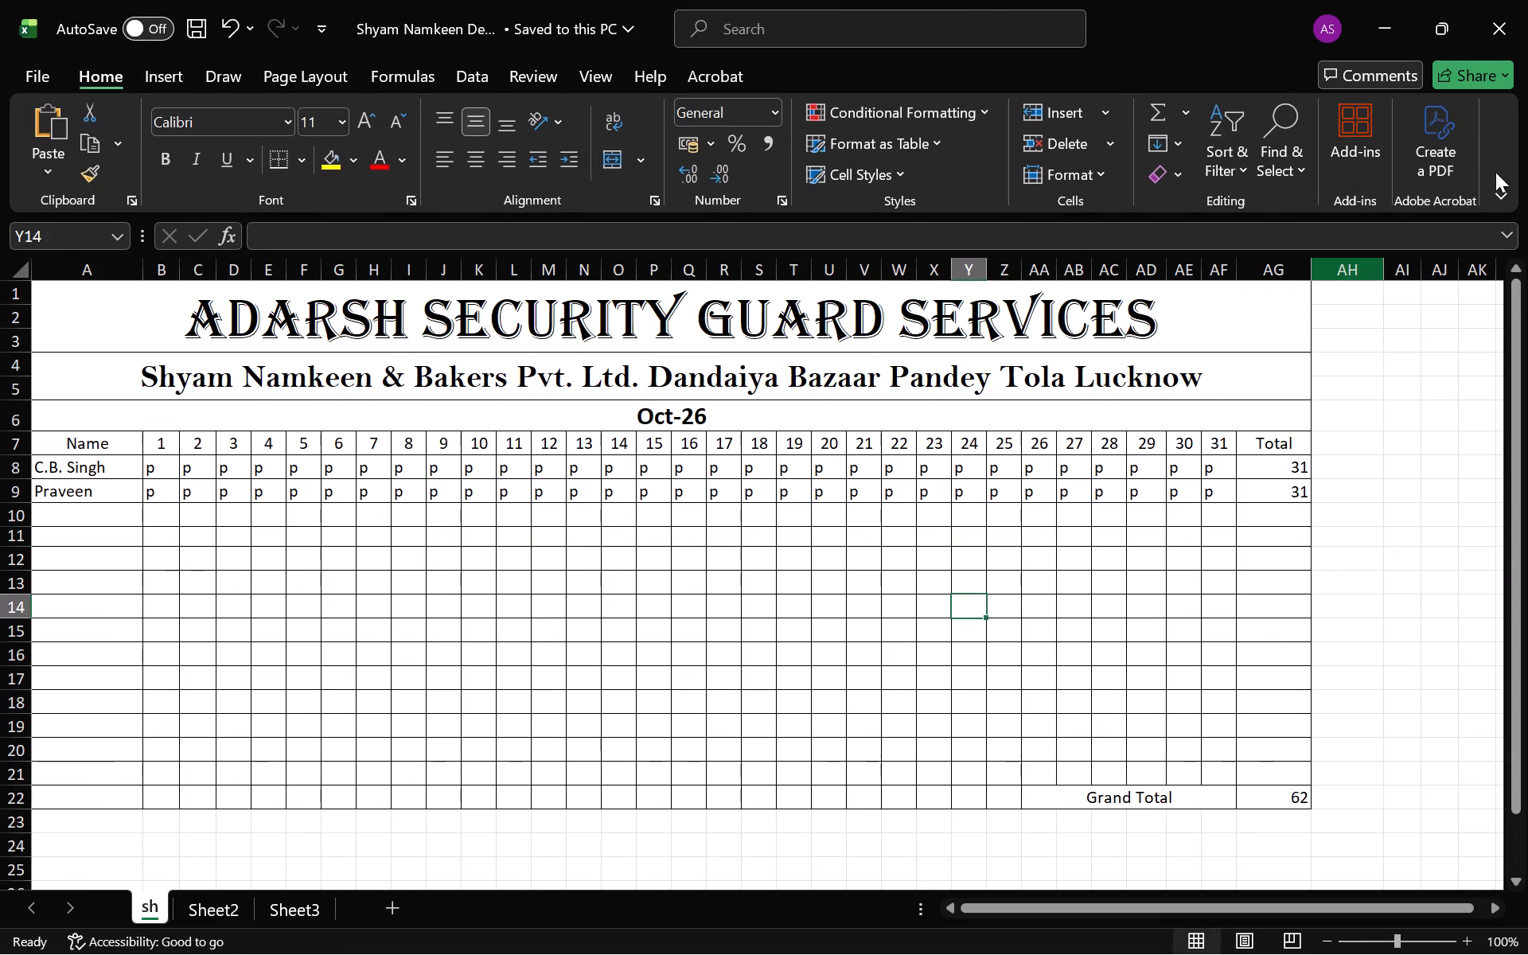
{"action": "left_click", "coordinate": [1508, 1]}
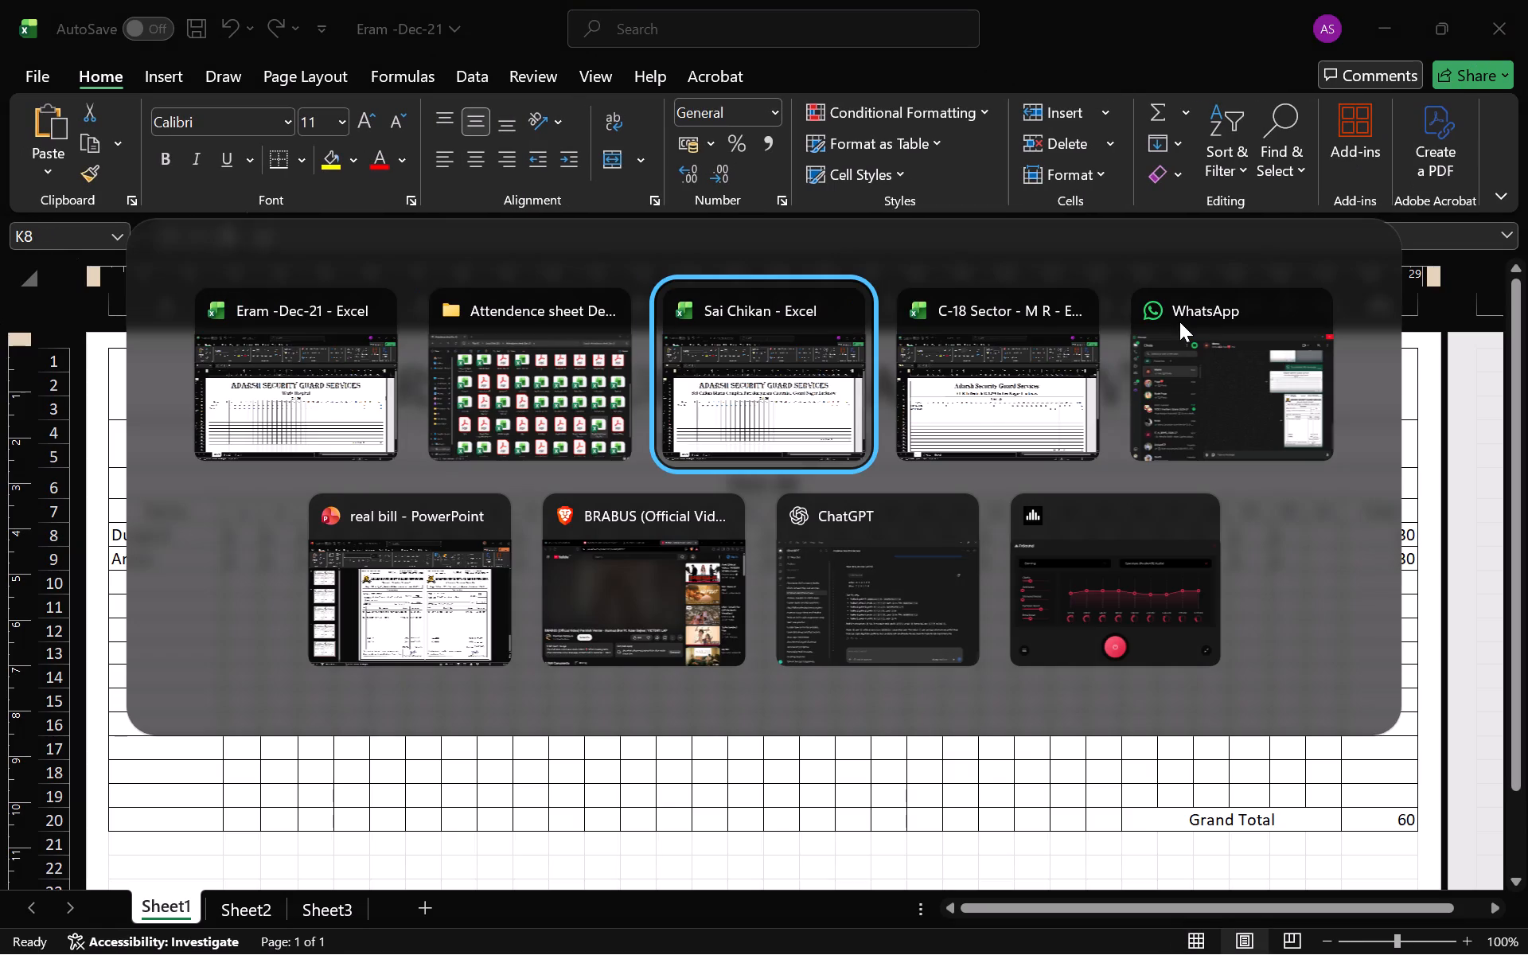
Close the Sai Chikan workbook and return to the Waris Hospital attendance sheet.
{"action": "left_click", "coordinate": [1527, 0]}
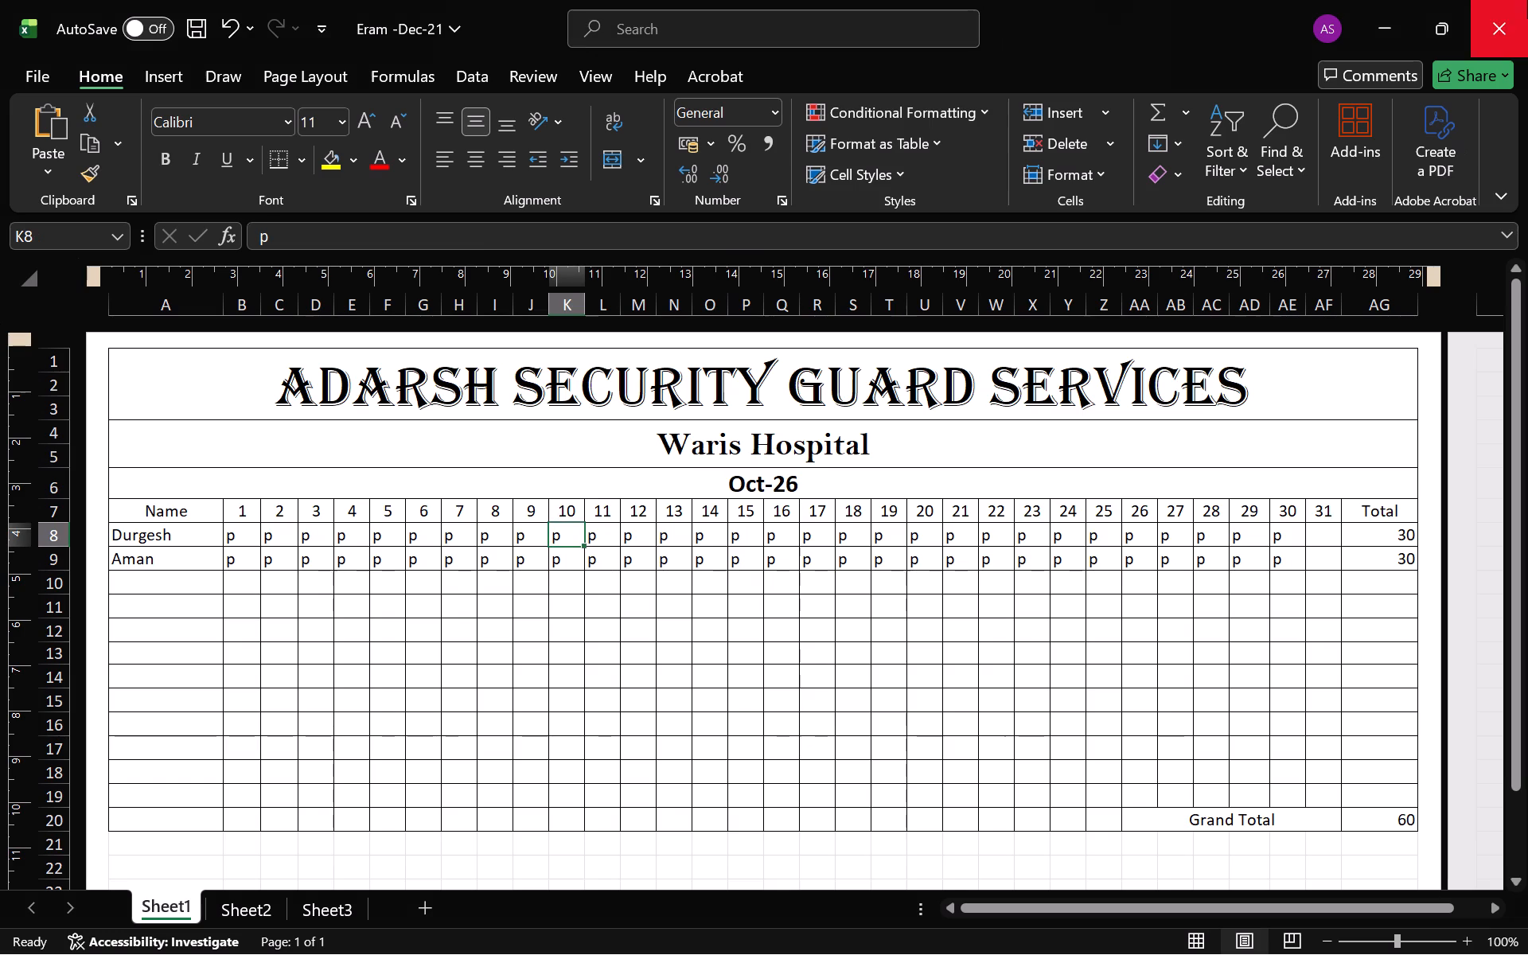
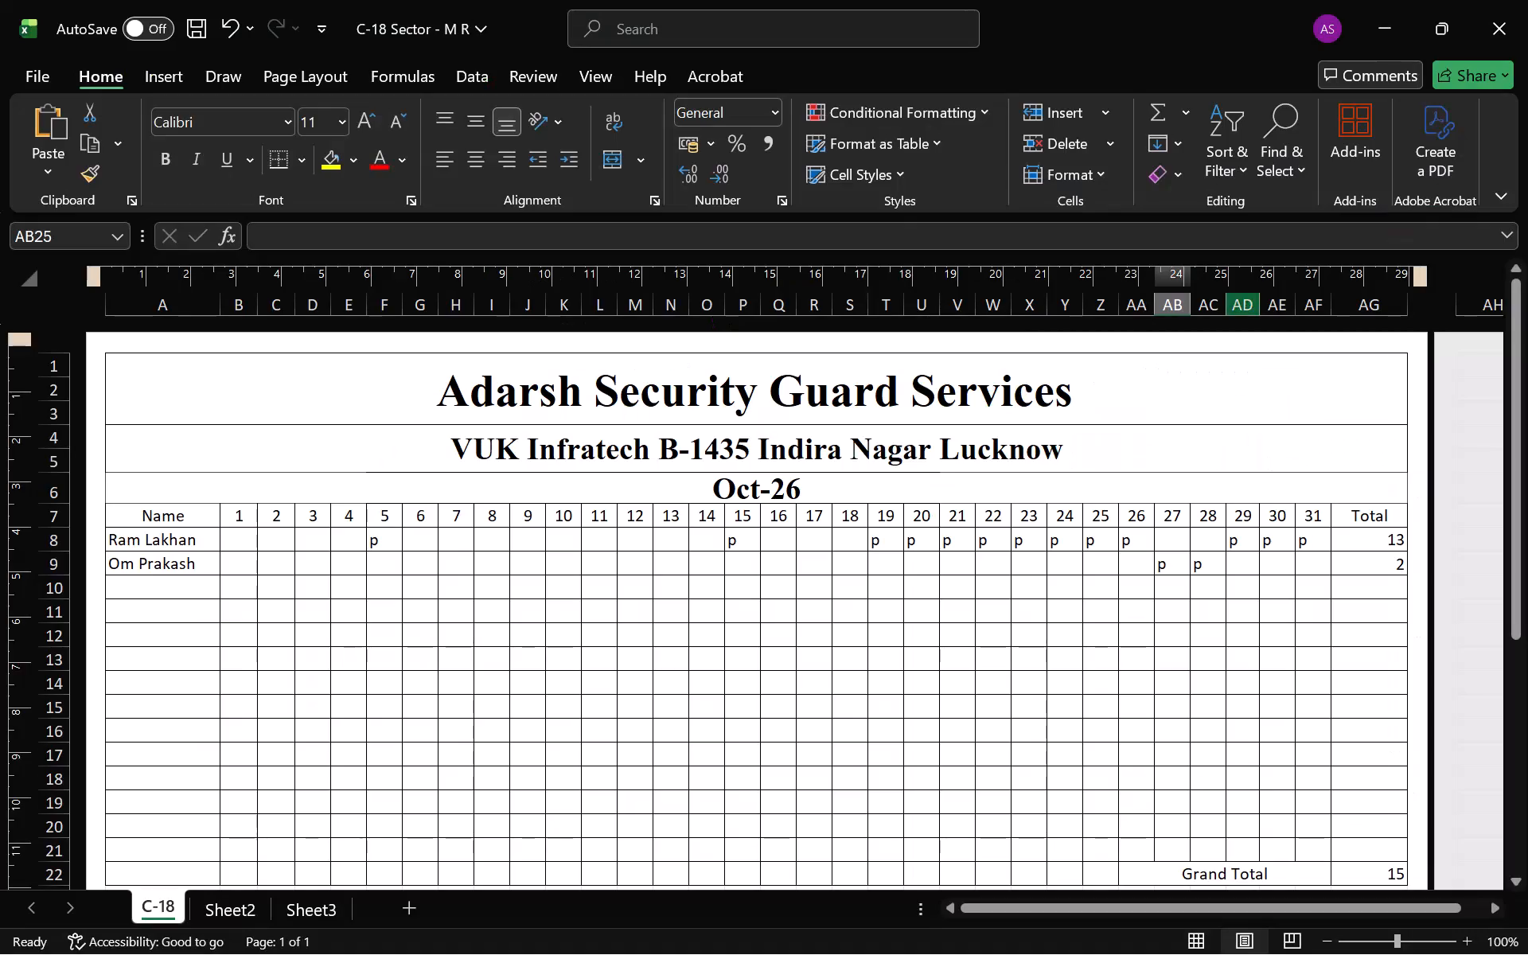
Close the "C-18 Sector - M R" workbook with the VUK Infratech attendance sheet, saving its changes.
{"action": "left_click", "coordinate": [1525, 8]}
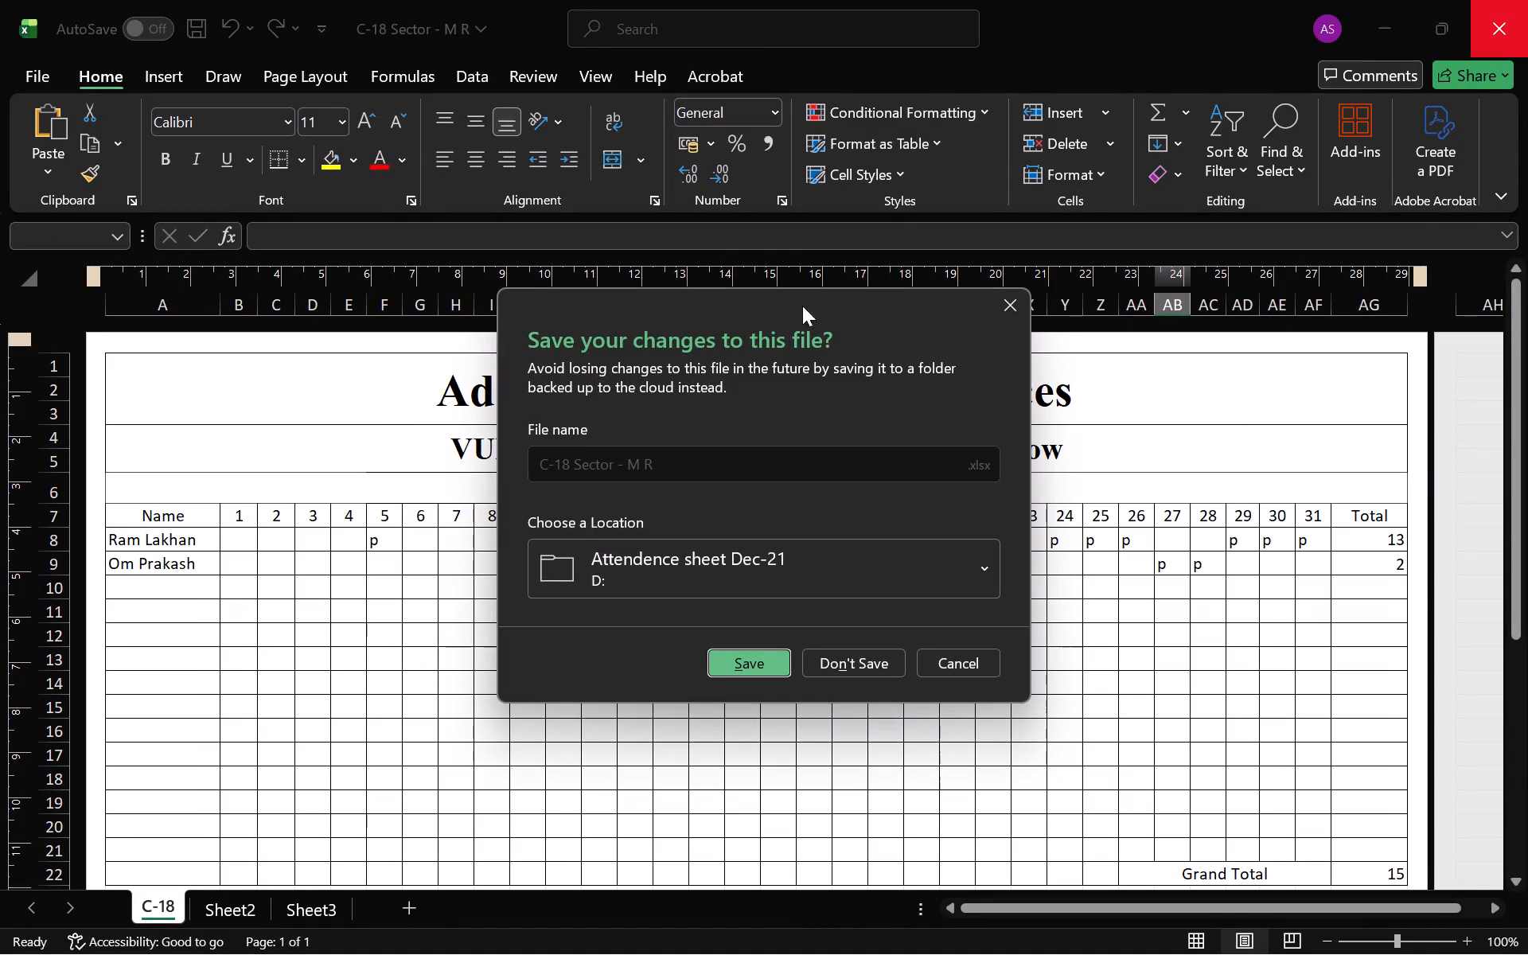
{"action": "left_click", "coordinate": [755, 670]}
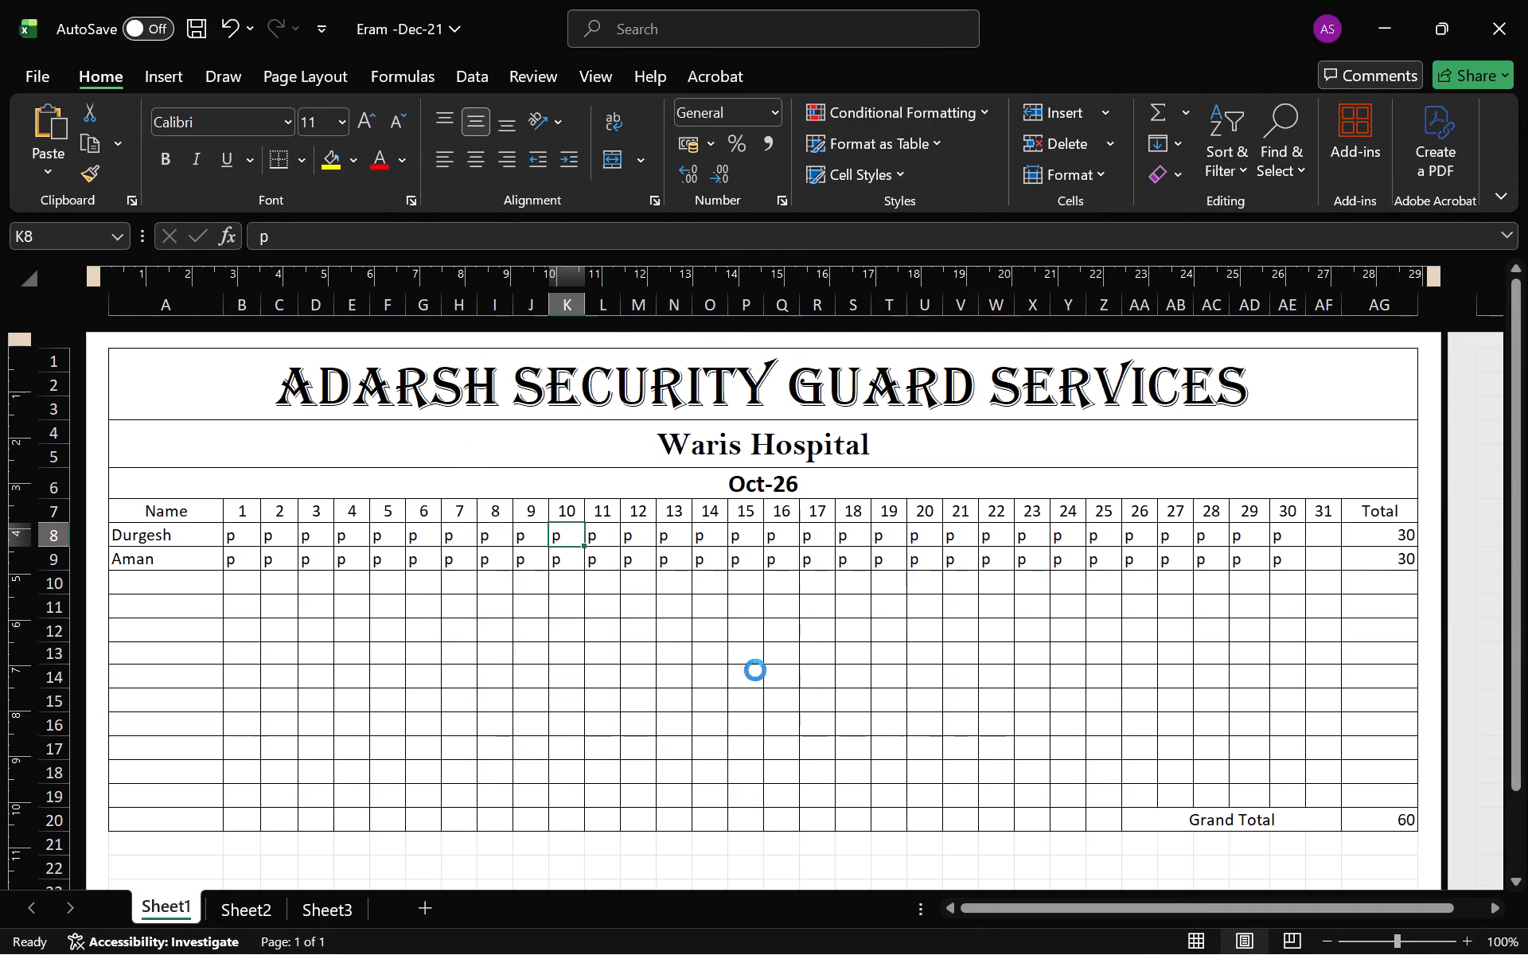
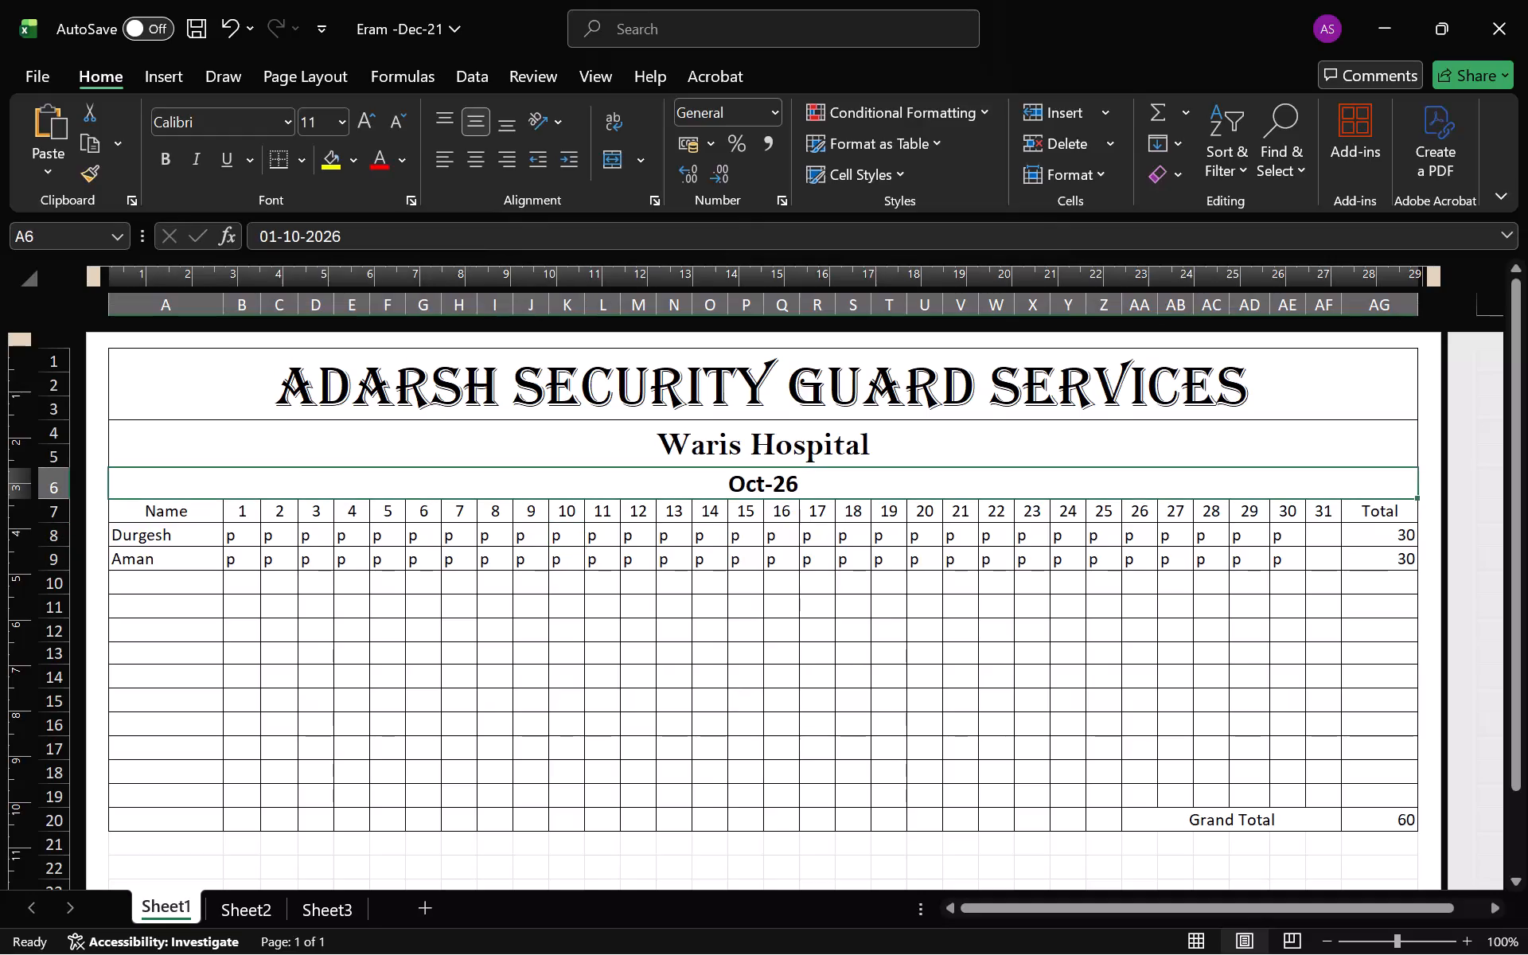
Append "Indira Nagar Lucknow" to the Waris Hospital site heading.
{"action": "left_click", "coordinate": [751, 435]}
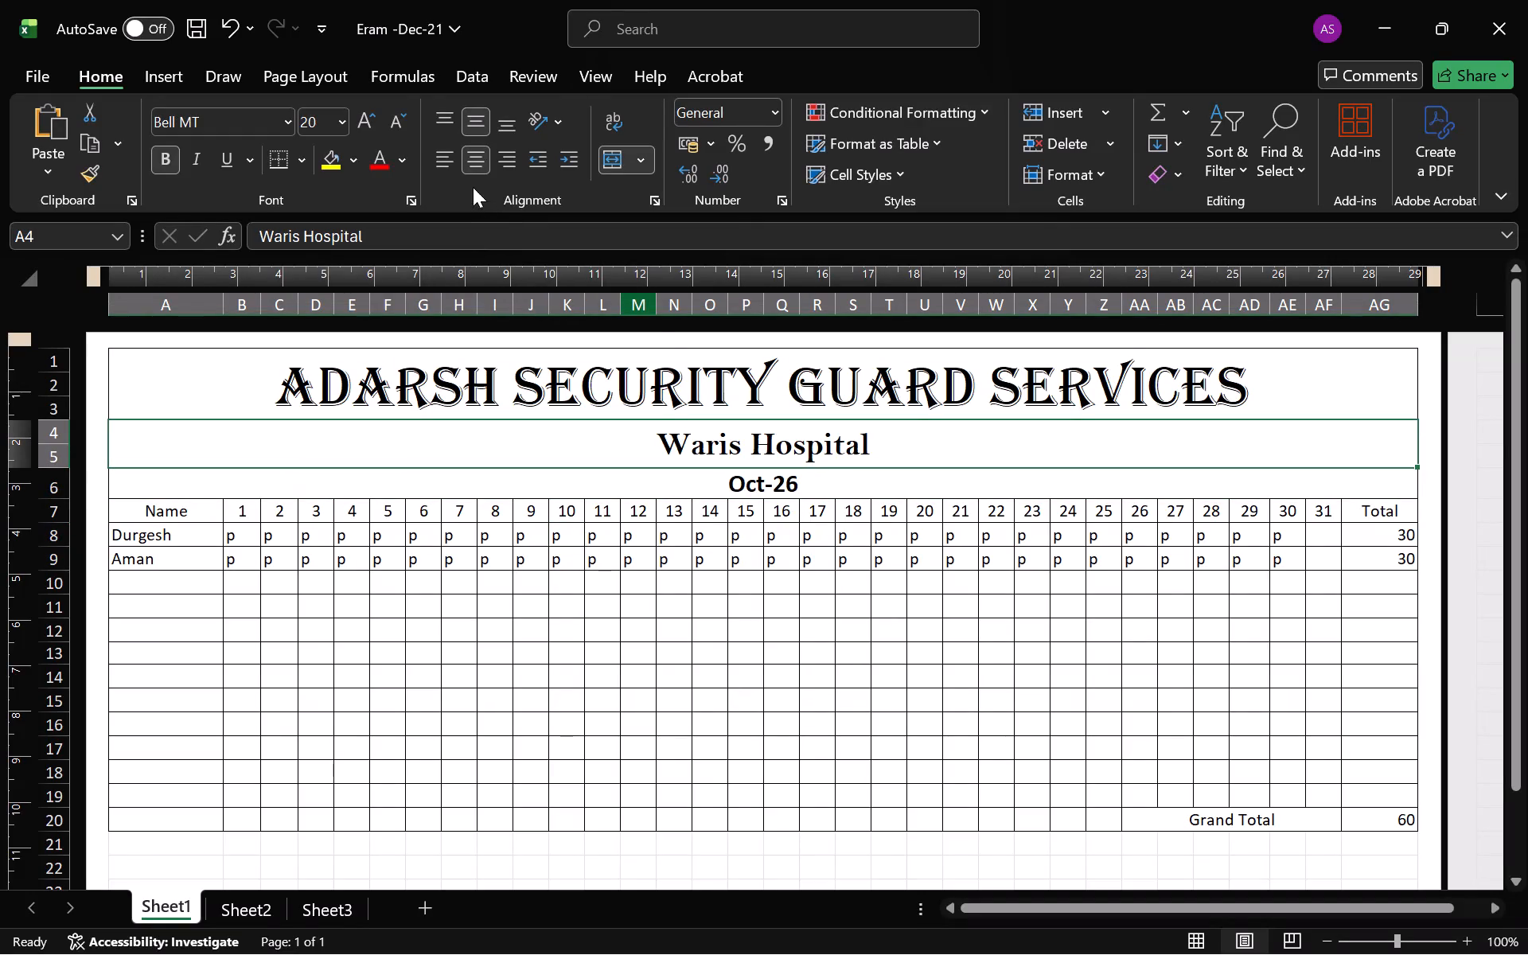
{"action": "left_click", "coordinate": [470, 229]}
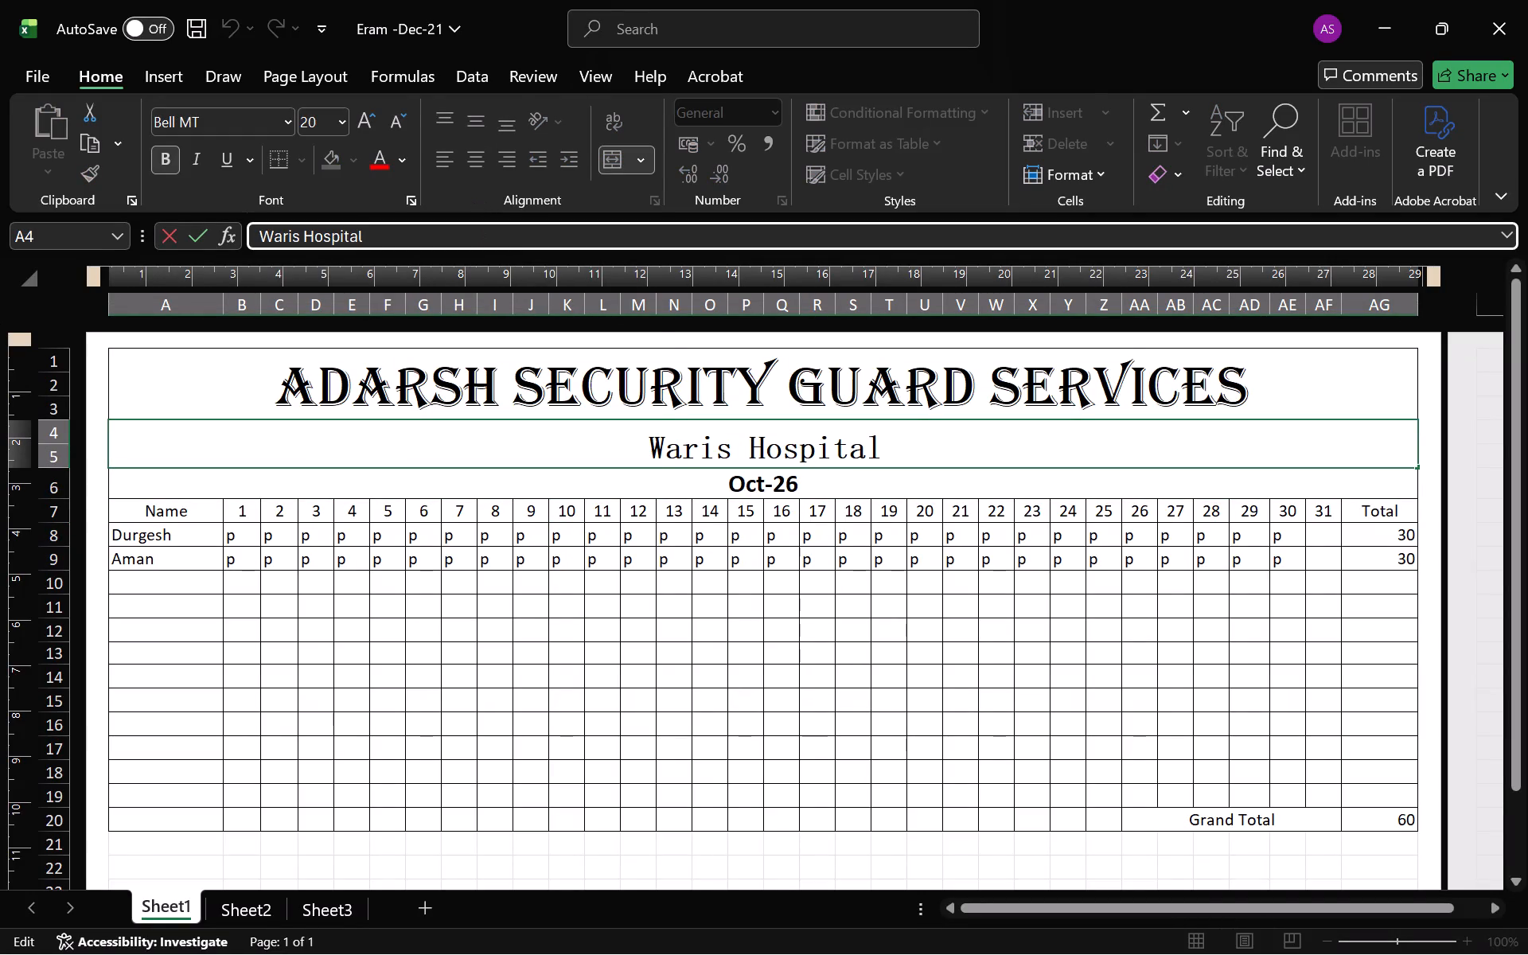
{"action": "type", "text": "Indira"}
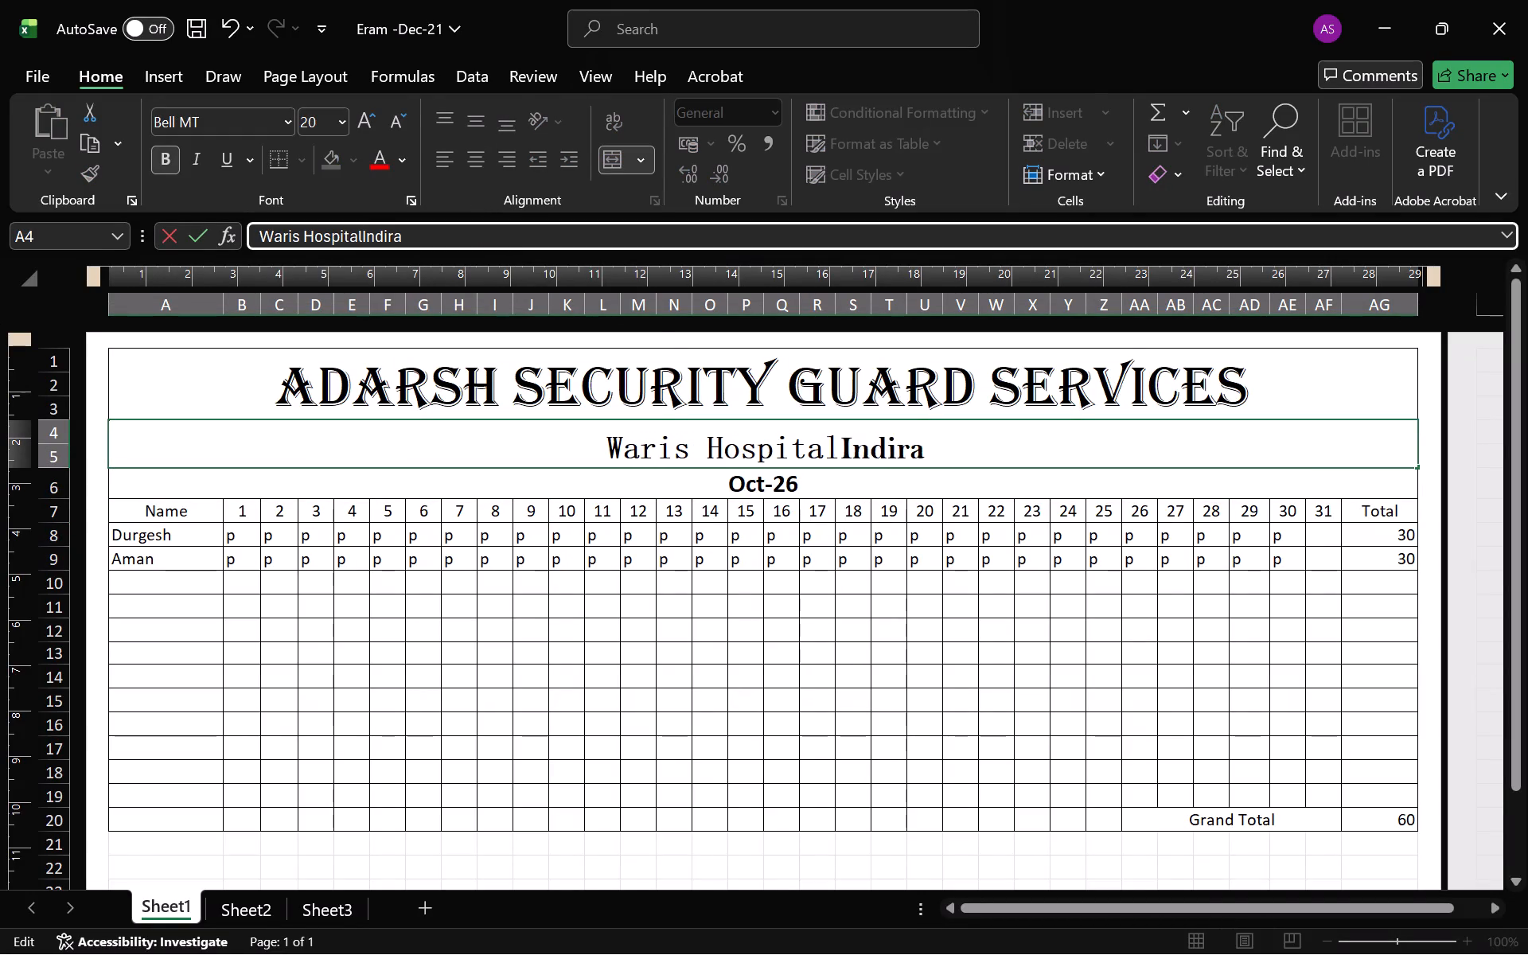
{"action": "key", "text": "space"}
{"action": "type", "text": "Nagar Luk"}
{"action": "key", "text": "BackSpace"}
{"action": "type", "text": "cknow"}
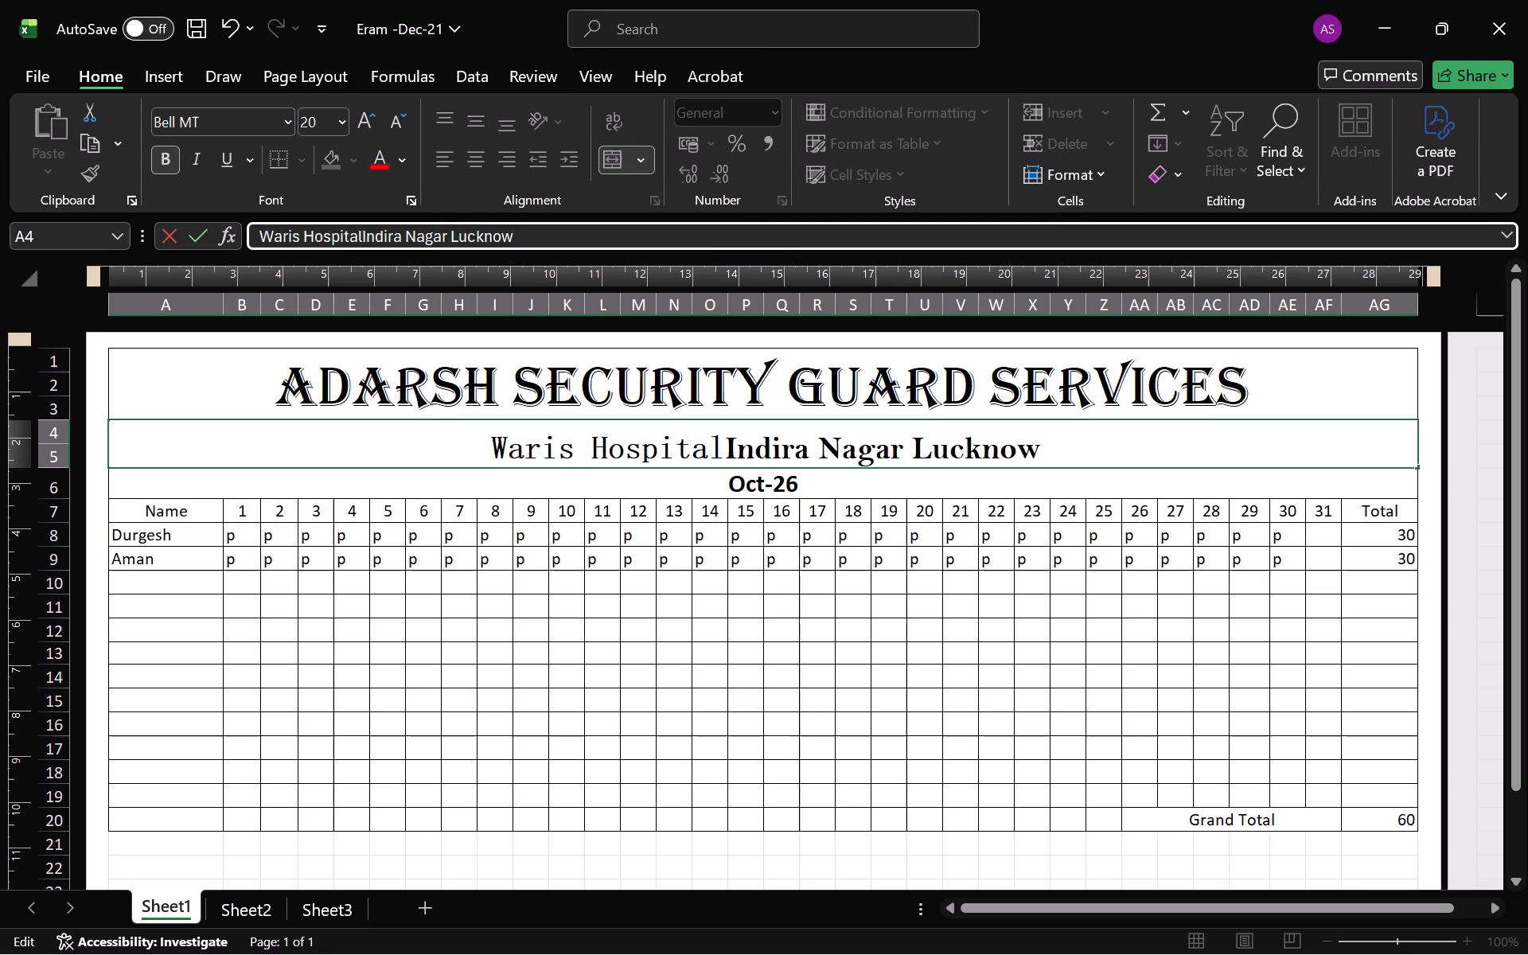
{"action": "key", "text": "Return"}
Clear the names, attendance marks and totals of the two guards in rows 8 and 9.
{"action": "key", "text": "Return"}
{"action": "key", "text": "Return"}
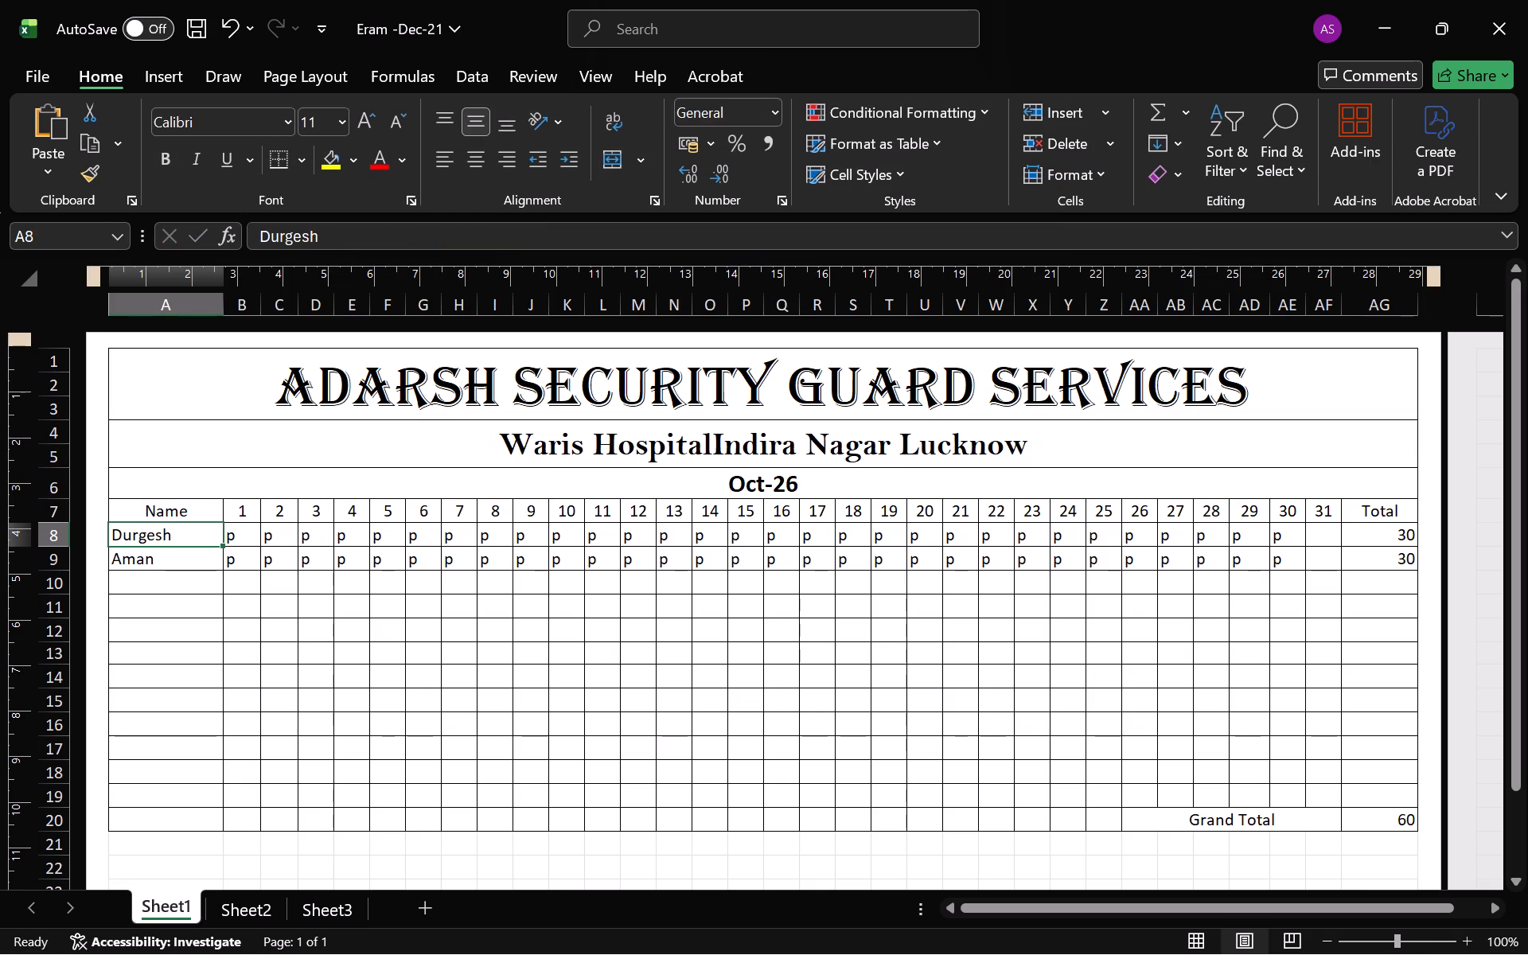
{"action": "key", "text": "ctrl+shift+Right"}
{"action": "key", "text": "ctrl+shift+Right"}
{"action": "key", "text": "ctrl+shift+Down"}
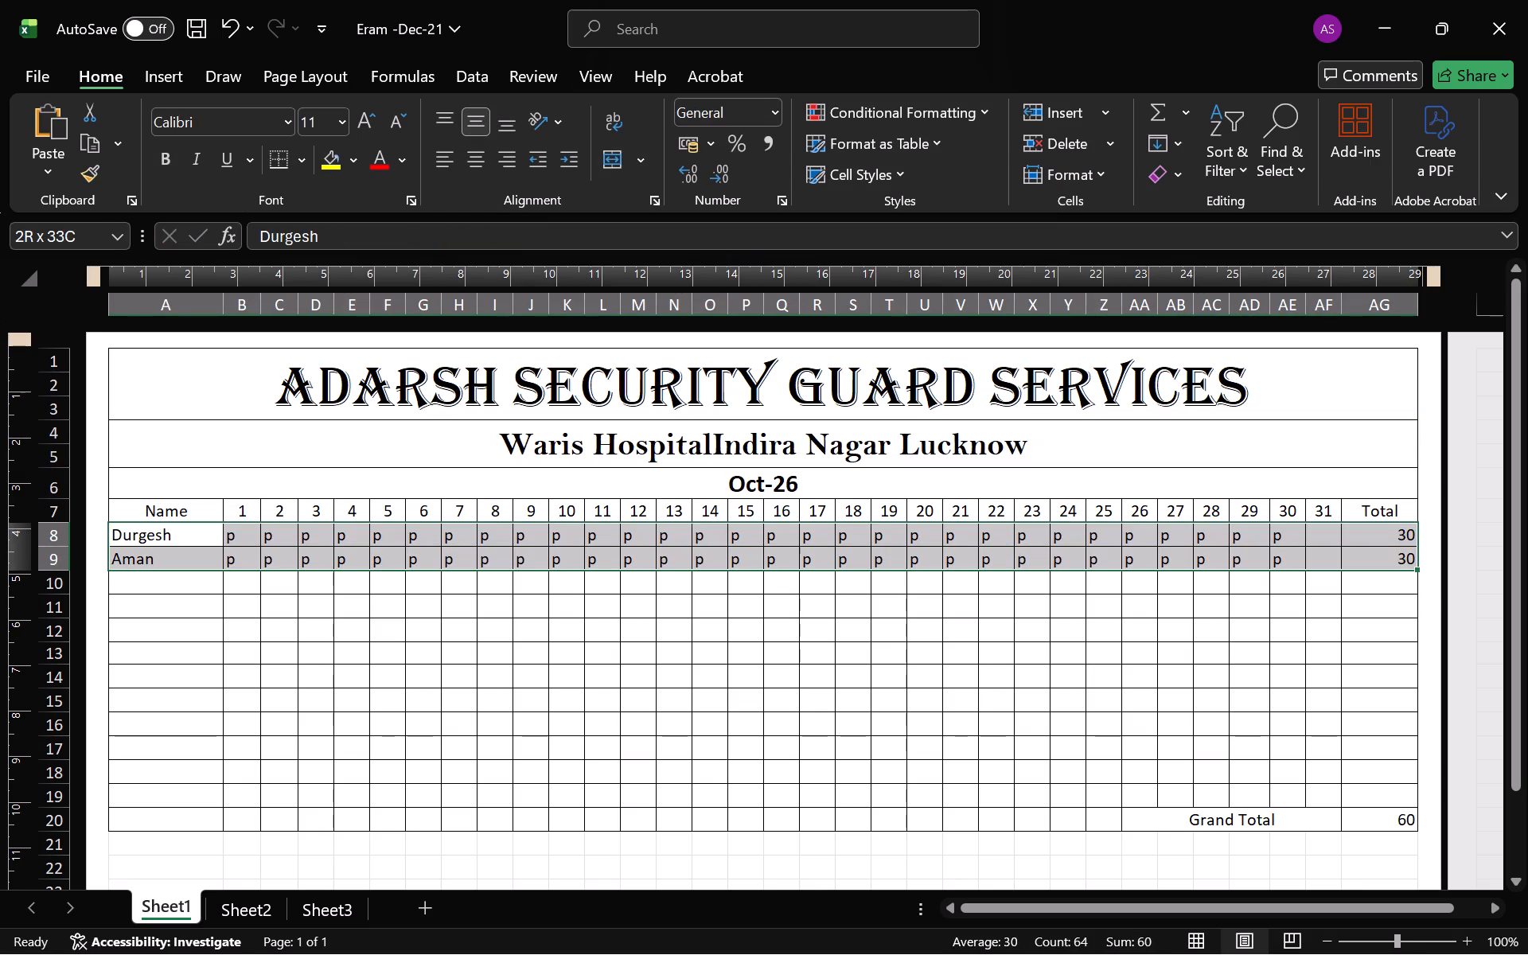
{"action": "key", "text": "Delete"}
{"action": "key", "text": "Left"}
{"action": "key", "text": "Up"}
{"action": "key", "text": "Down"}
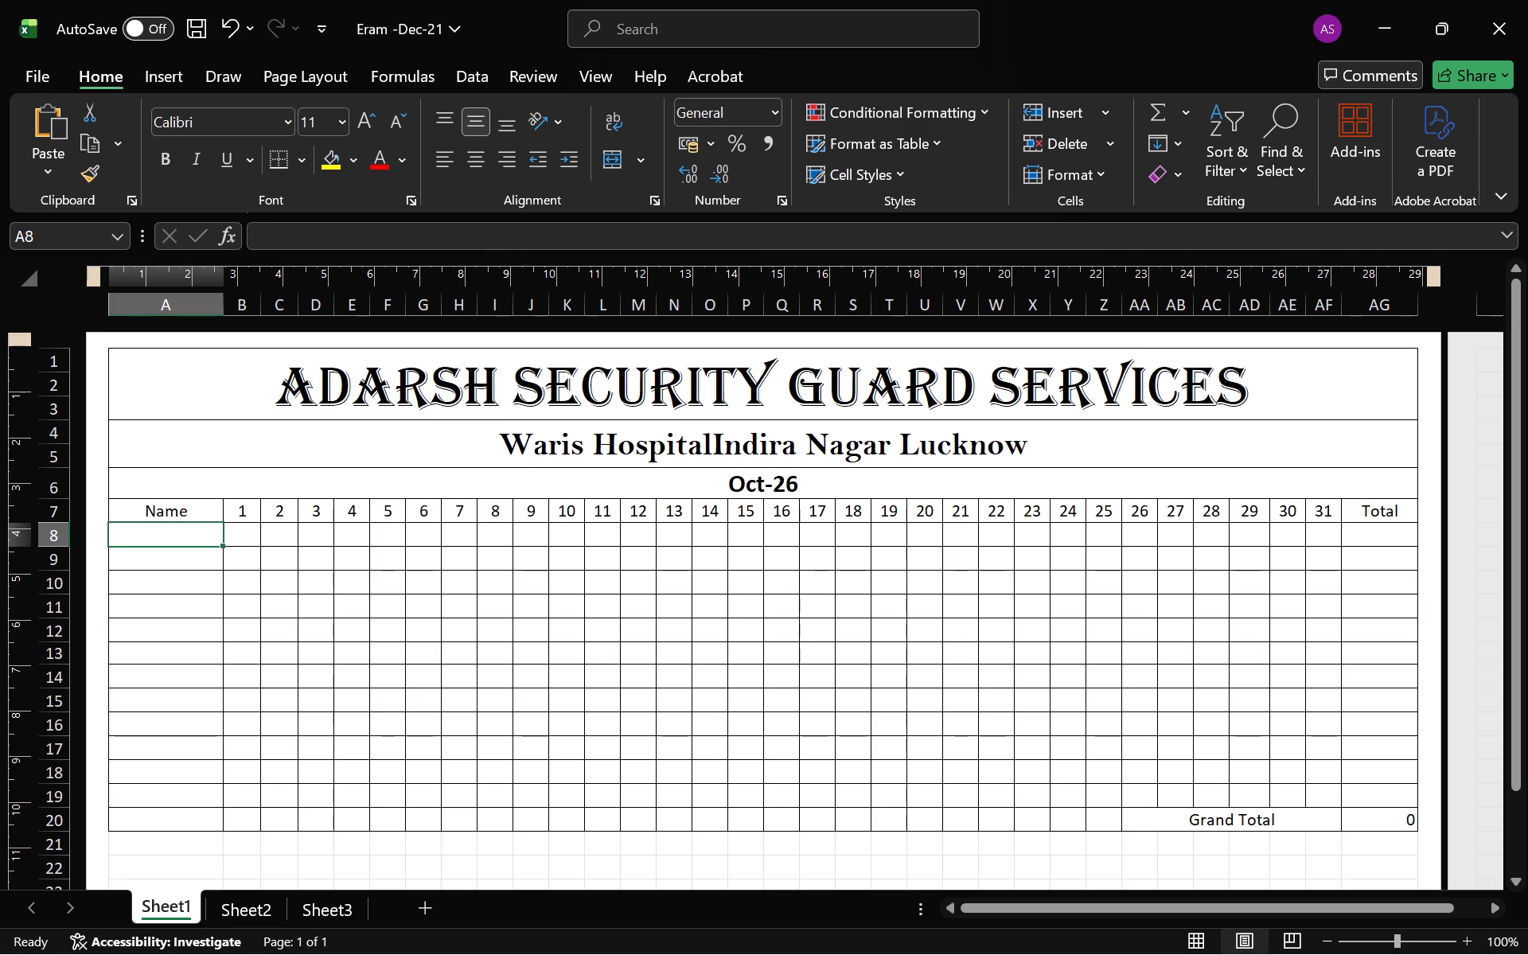
Try to insert a space between "Hospital" and "Indira" in the site heading.
{"action": "left_click", "coordinate": [590, 431]}
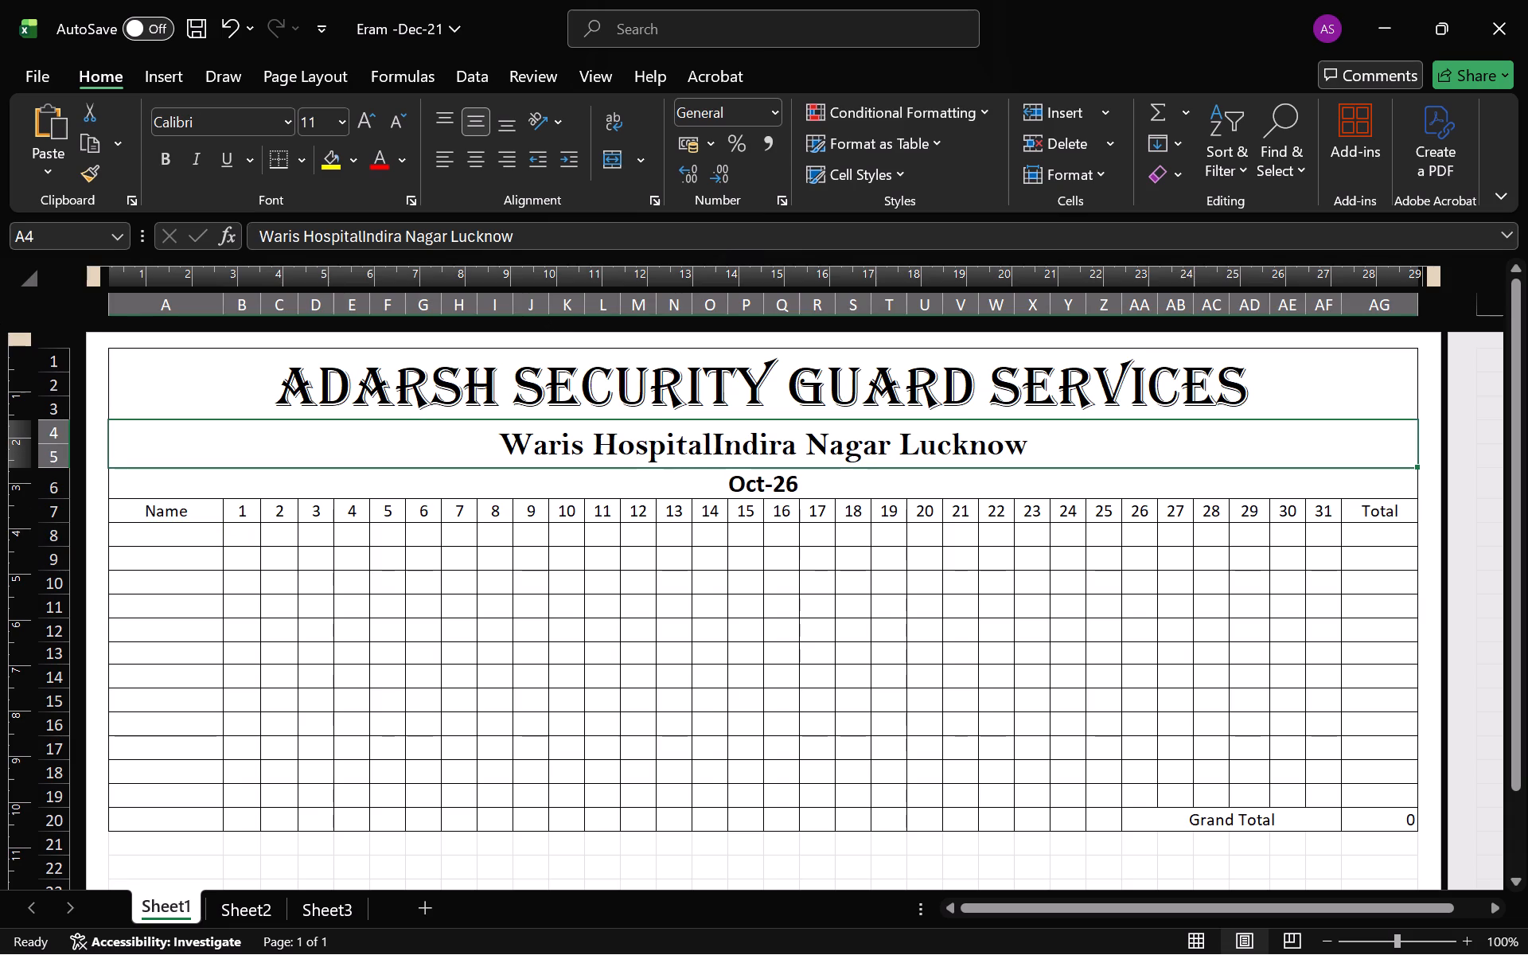
{"action": "left_click", "coordinate": [360, 234]}
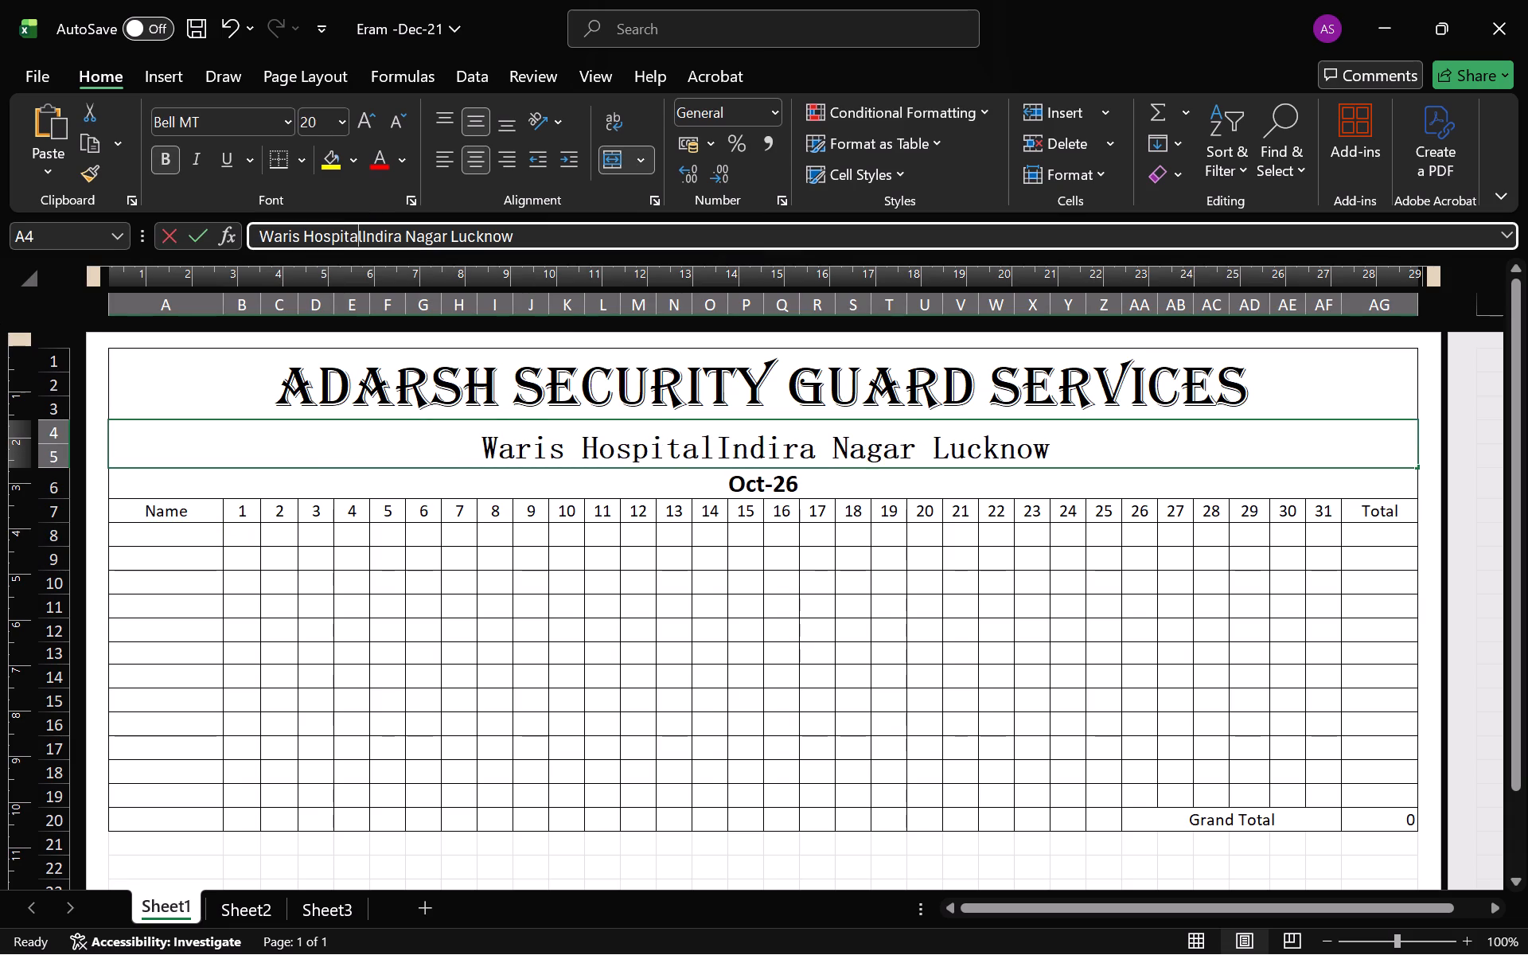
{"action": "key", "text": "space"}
Fill the Name column with five guards in rows 8 to 12, including Anikesh (row 8), Jagdeesh (row 10) and Awdhesh (row 11).
{"action": "left_click", "coordinate": [183, 540]}
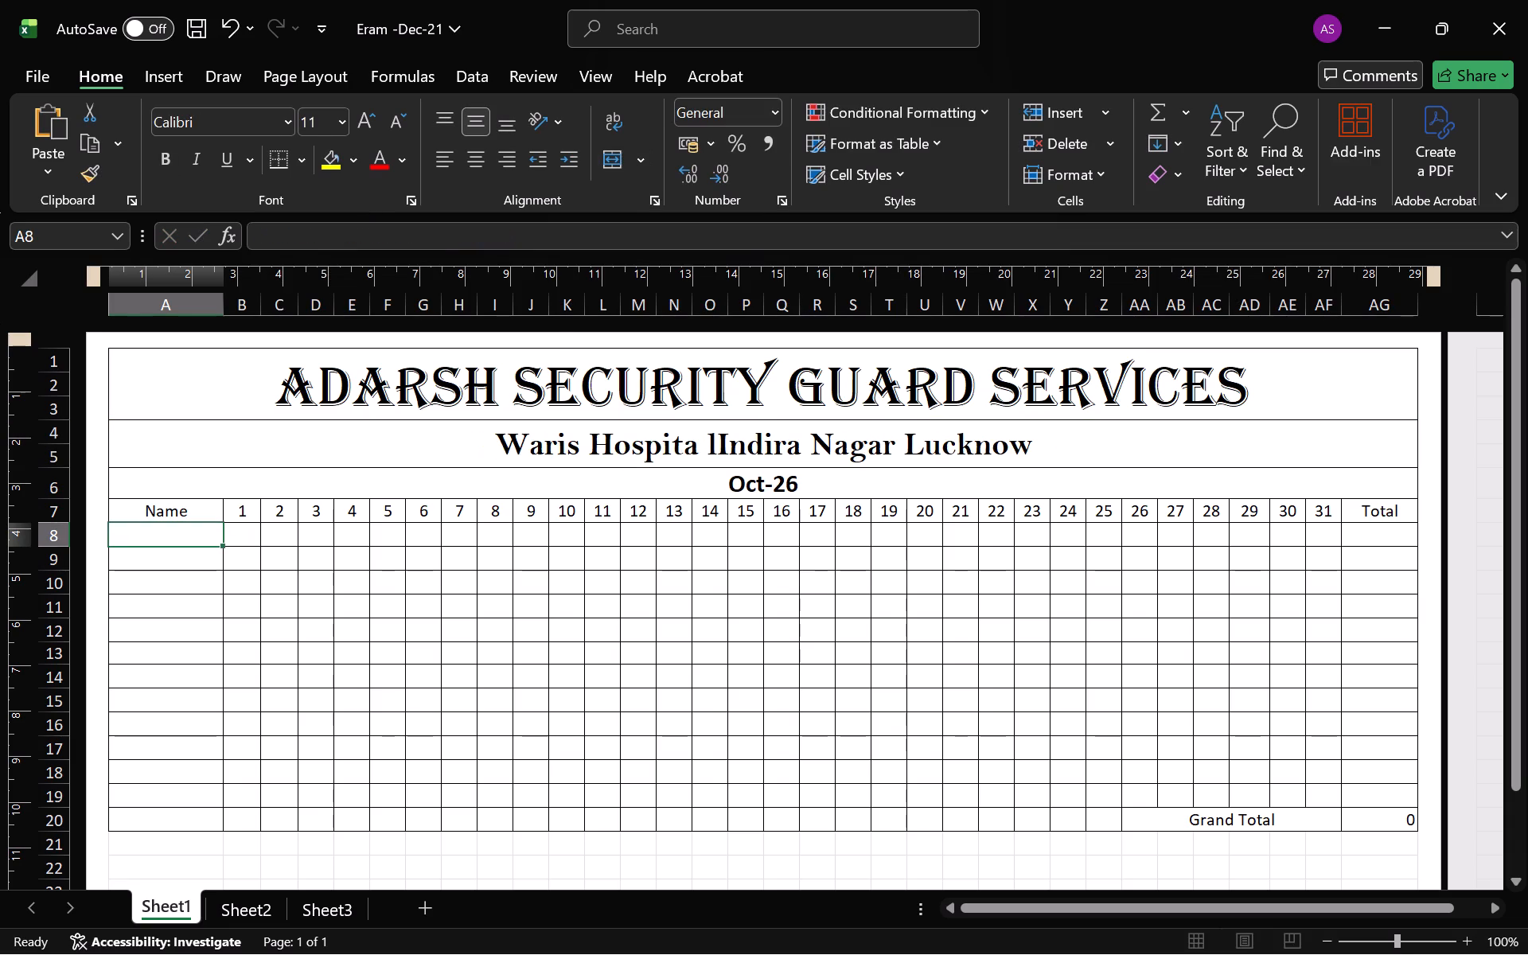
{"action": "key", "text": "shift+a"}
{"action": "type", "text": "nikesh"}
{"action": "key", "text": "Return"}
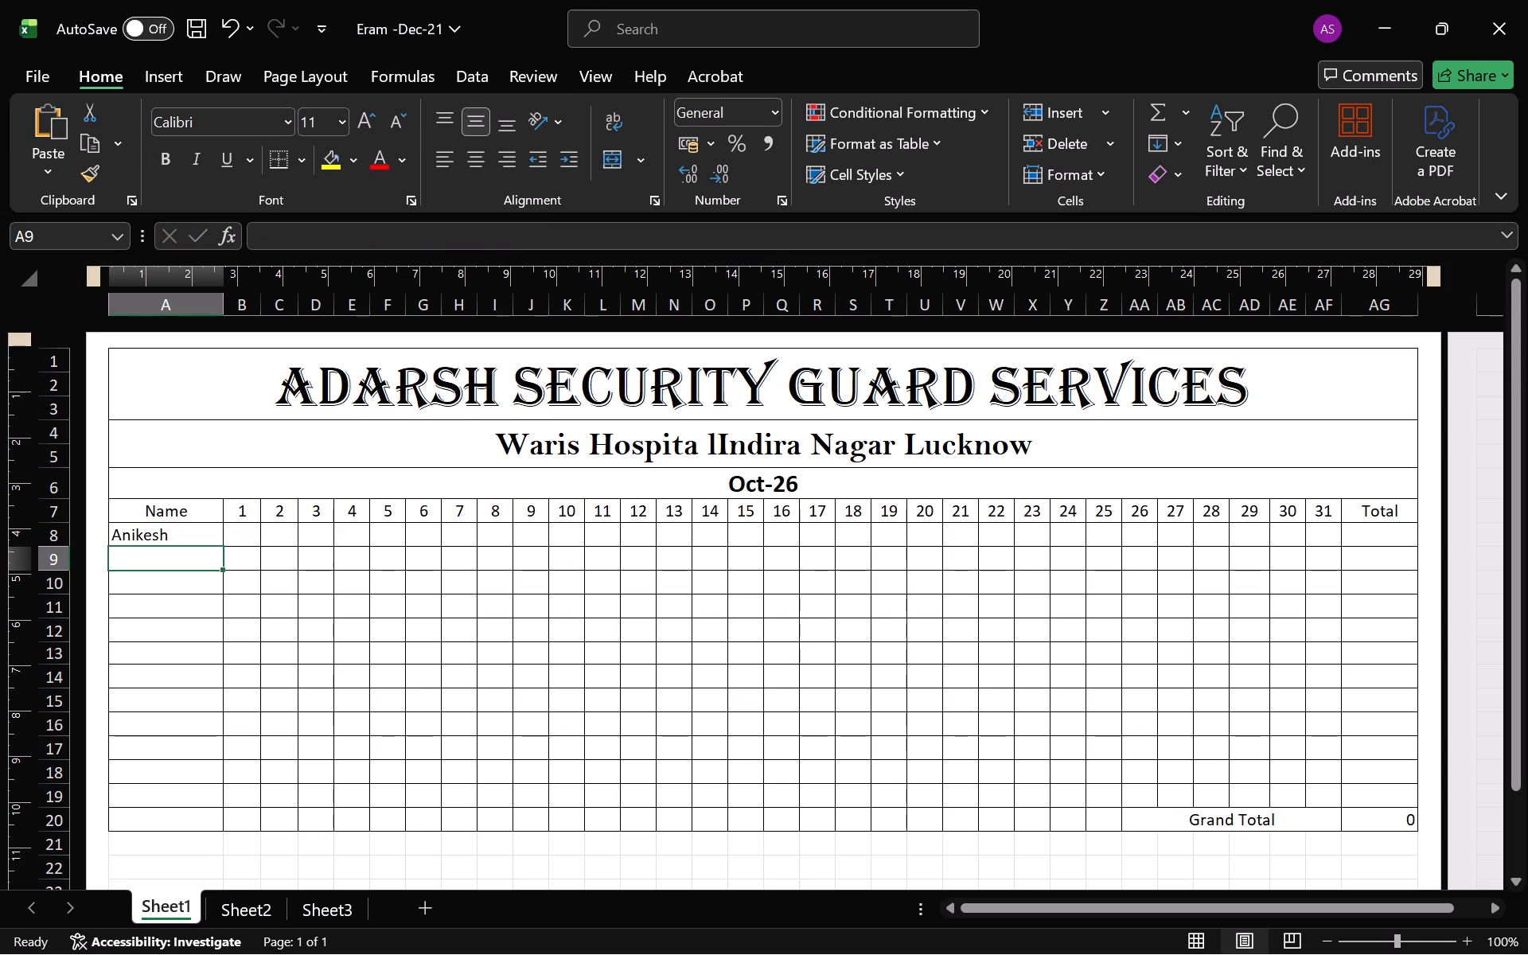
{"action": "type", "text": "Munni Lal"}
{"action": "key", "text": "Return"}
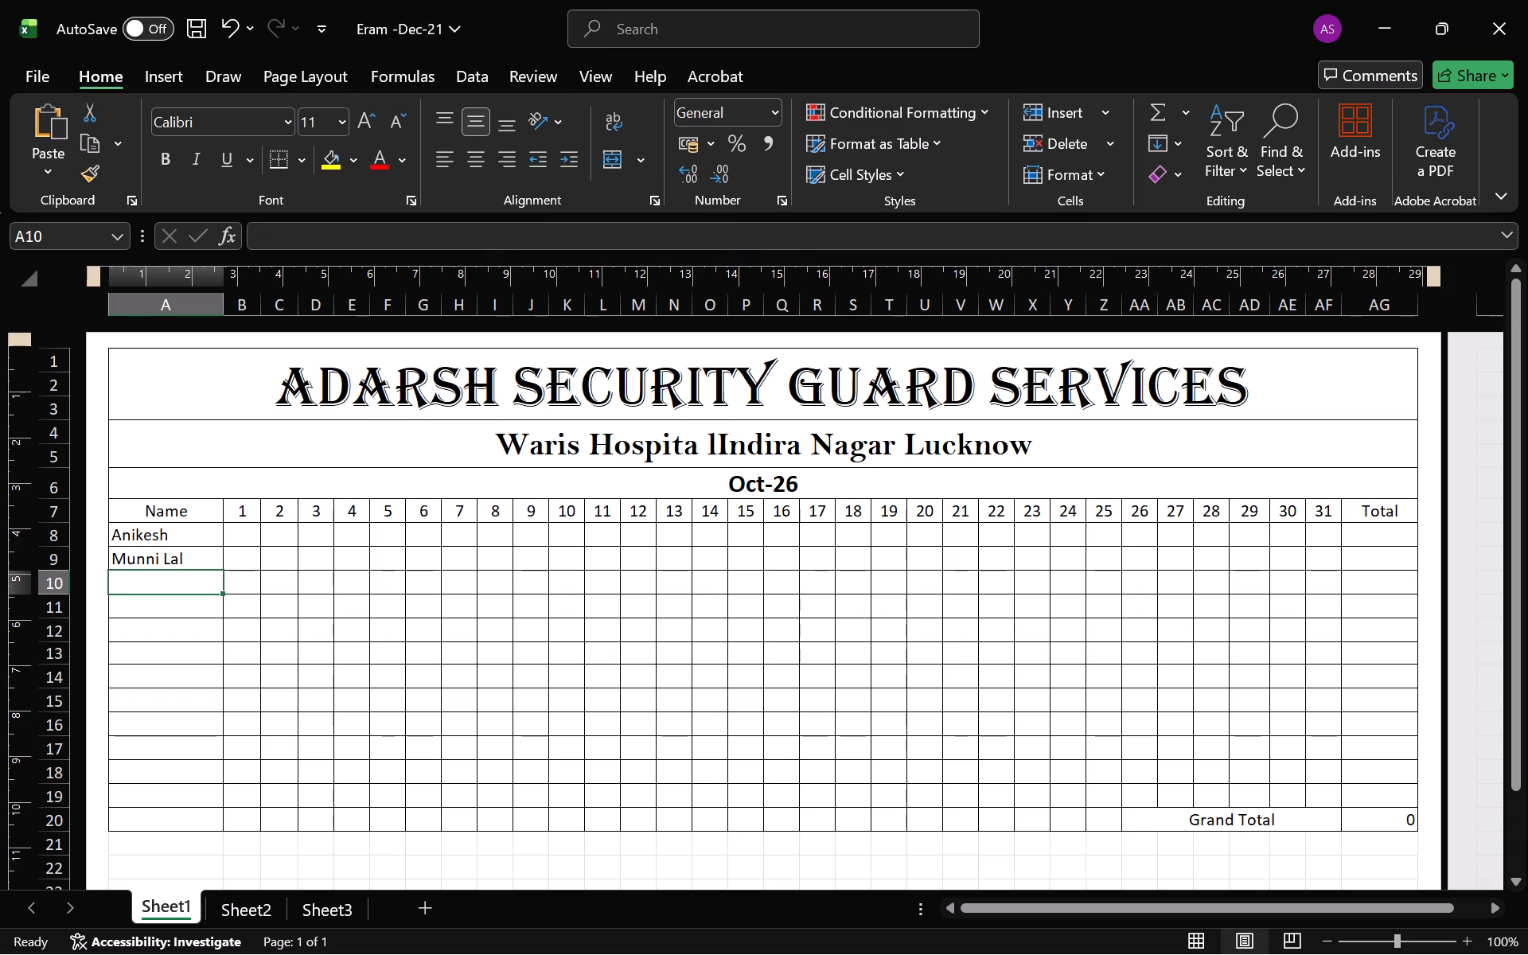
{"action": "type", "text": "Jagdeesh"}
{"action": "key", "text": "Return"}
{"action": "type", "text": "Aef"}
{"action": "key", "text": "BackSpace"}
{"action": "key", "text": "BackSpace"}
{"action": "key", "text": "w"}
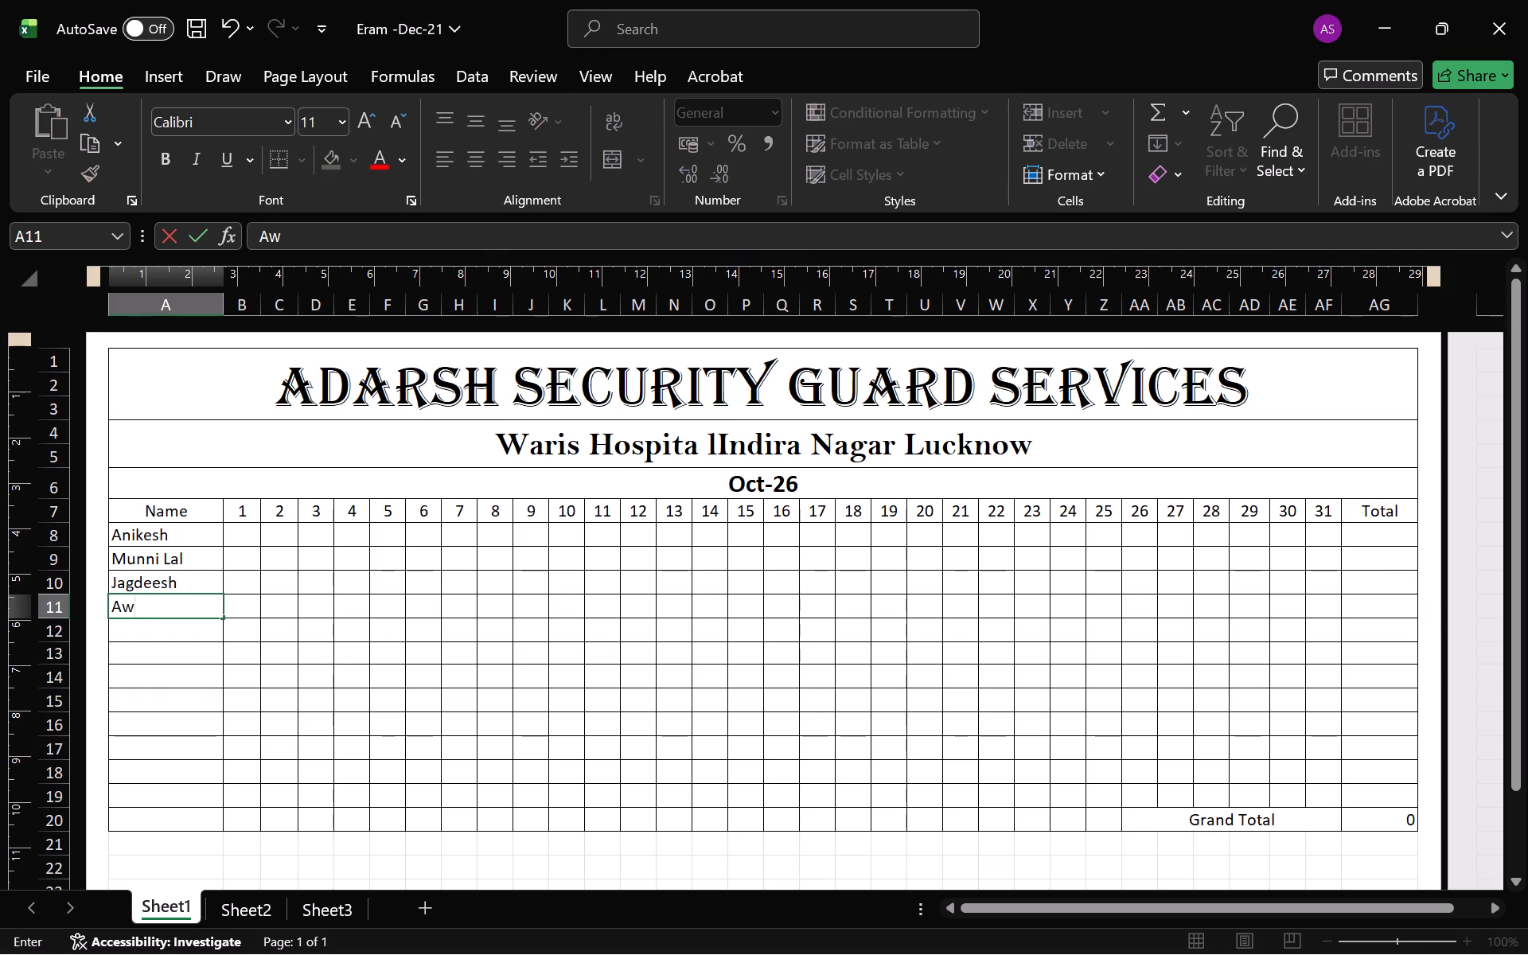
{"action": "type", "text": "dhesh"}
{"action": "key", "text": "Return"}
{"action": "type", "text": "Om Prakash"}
Mark Anikesh present with "p" for each day from 10 to 21.
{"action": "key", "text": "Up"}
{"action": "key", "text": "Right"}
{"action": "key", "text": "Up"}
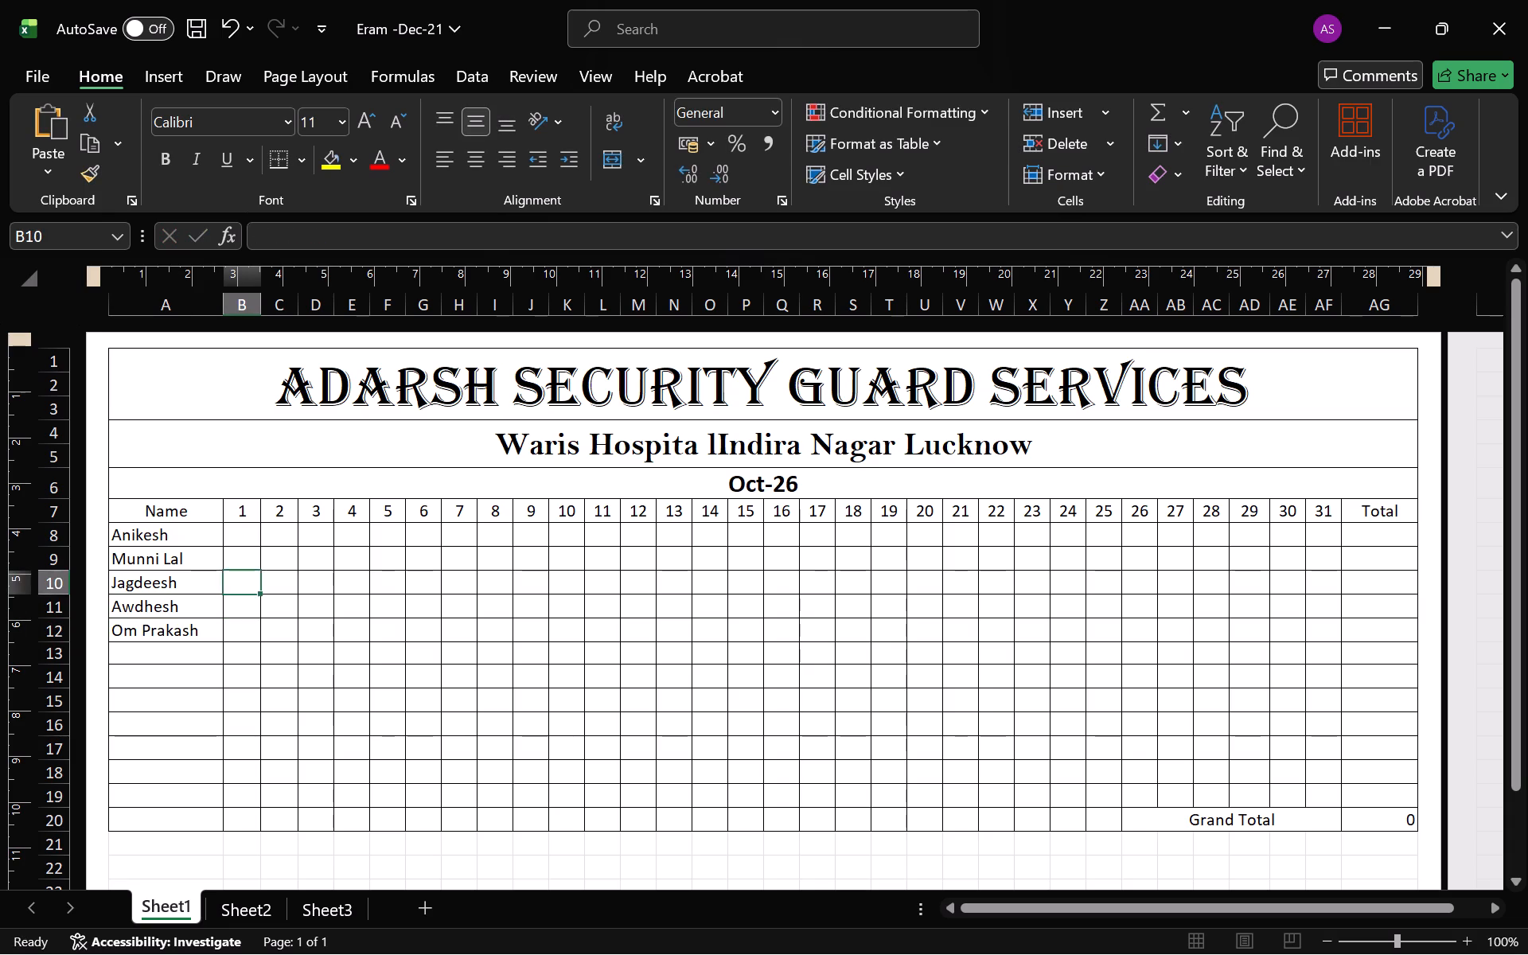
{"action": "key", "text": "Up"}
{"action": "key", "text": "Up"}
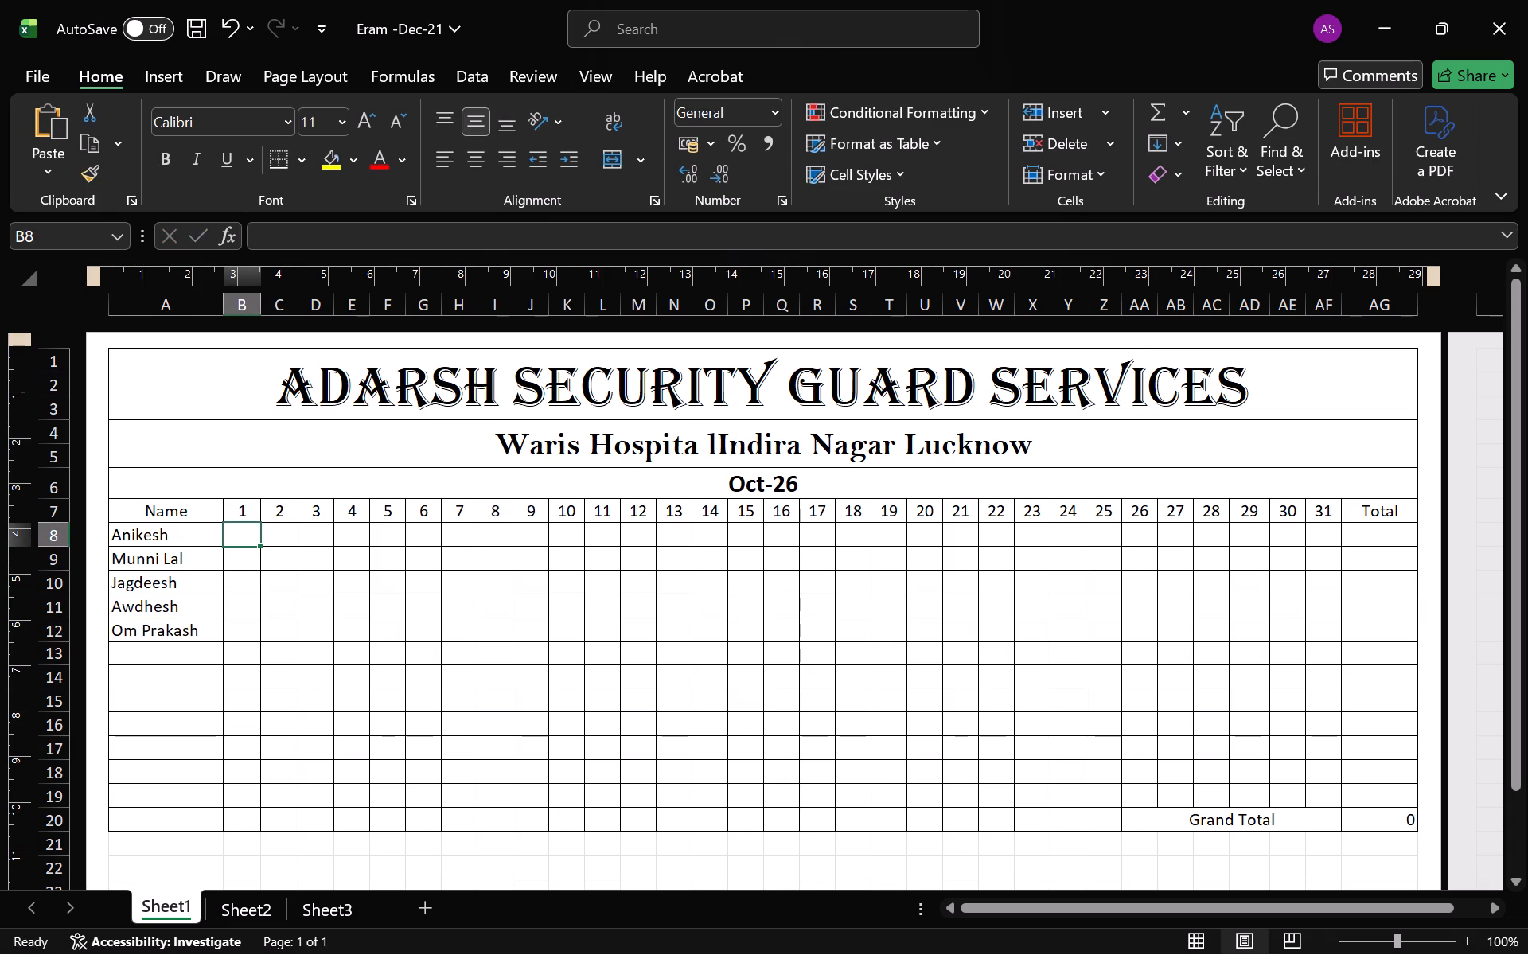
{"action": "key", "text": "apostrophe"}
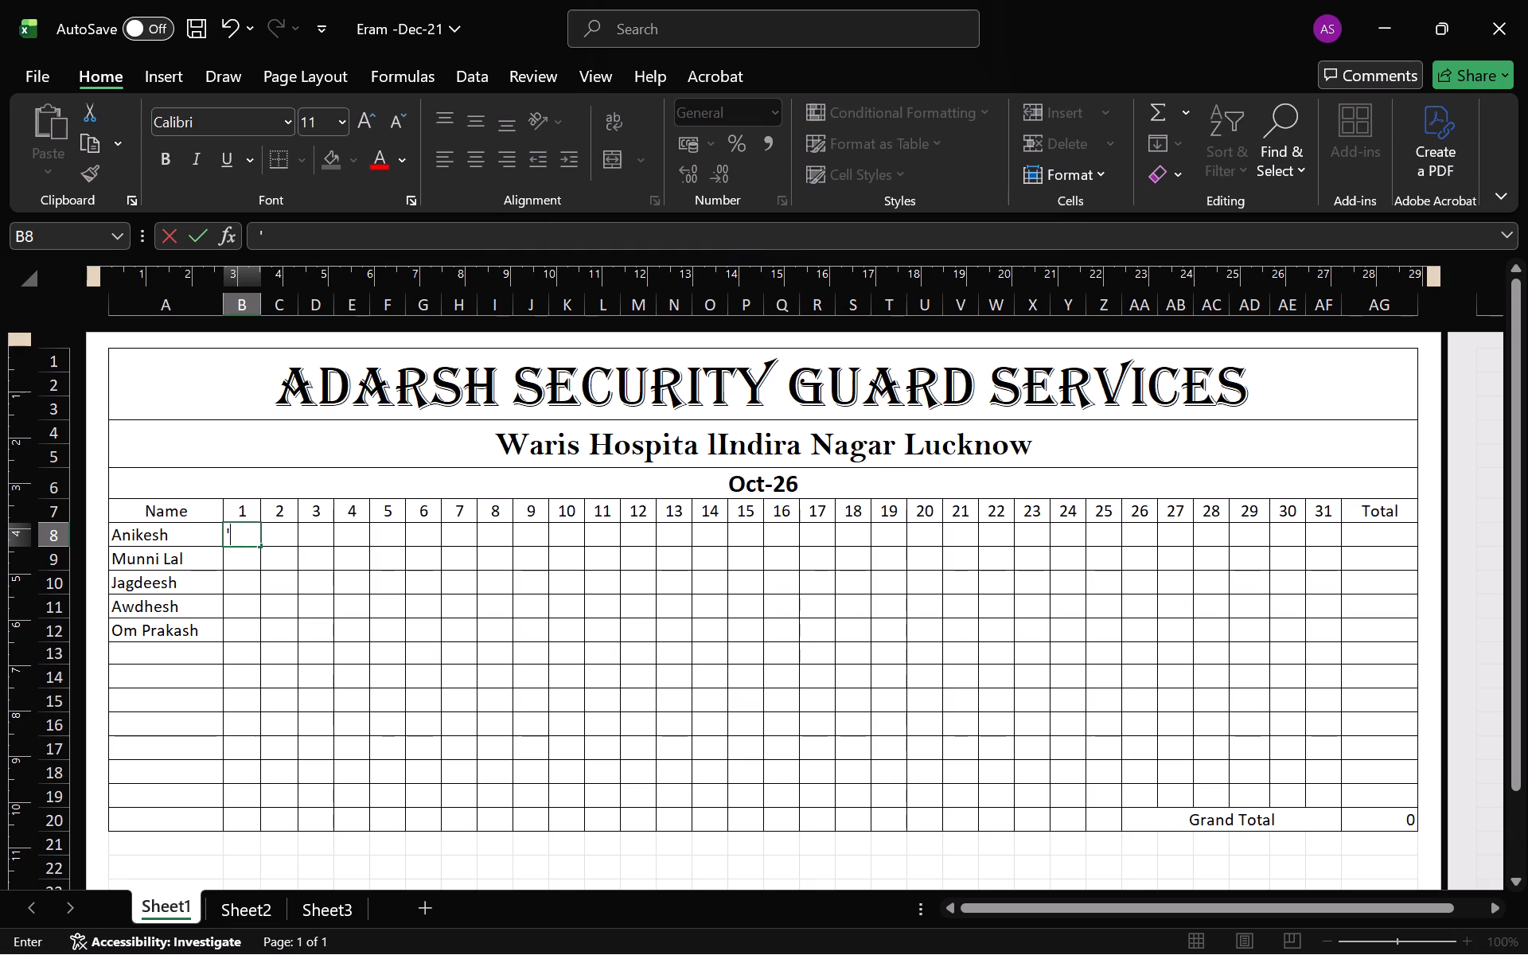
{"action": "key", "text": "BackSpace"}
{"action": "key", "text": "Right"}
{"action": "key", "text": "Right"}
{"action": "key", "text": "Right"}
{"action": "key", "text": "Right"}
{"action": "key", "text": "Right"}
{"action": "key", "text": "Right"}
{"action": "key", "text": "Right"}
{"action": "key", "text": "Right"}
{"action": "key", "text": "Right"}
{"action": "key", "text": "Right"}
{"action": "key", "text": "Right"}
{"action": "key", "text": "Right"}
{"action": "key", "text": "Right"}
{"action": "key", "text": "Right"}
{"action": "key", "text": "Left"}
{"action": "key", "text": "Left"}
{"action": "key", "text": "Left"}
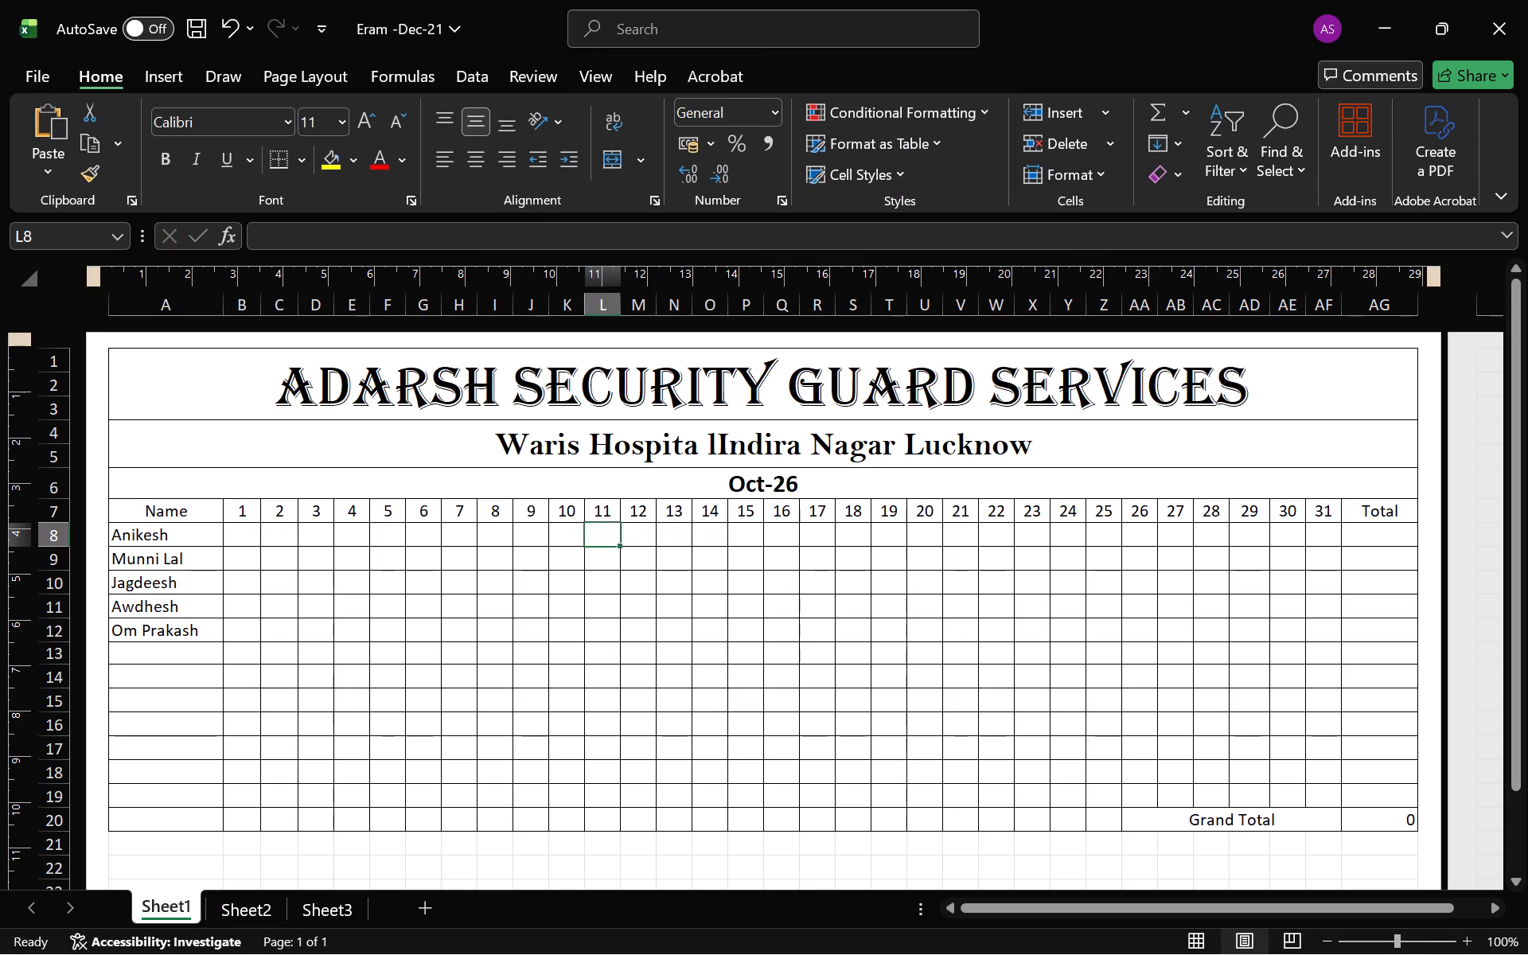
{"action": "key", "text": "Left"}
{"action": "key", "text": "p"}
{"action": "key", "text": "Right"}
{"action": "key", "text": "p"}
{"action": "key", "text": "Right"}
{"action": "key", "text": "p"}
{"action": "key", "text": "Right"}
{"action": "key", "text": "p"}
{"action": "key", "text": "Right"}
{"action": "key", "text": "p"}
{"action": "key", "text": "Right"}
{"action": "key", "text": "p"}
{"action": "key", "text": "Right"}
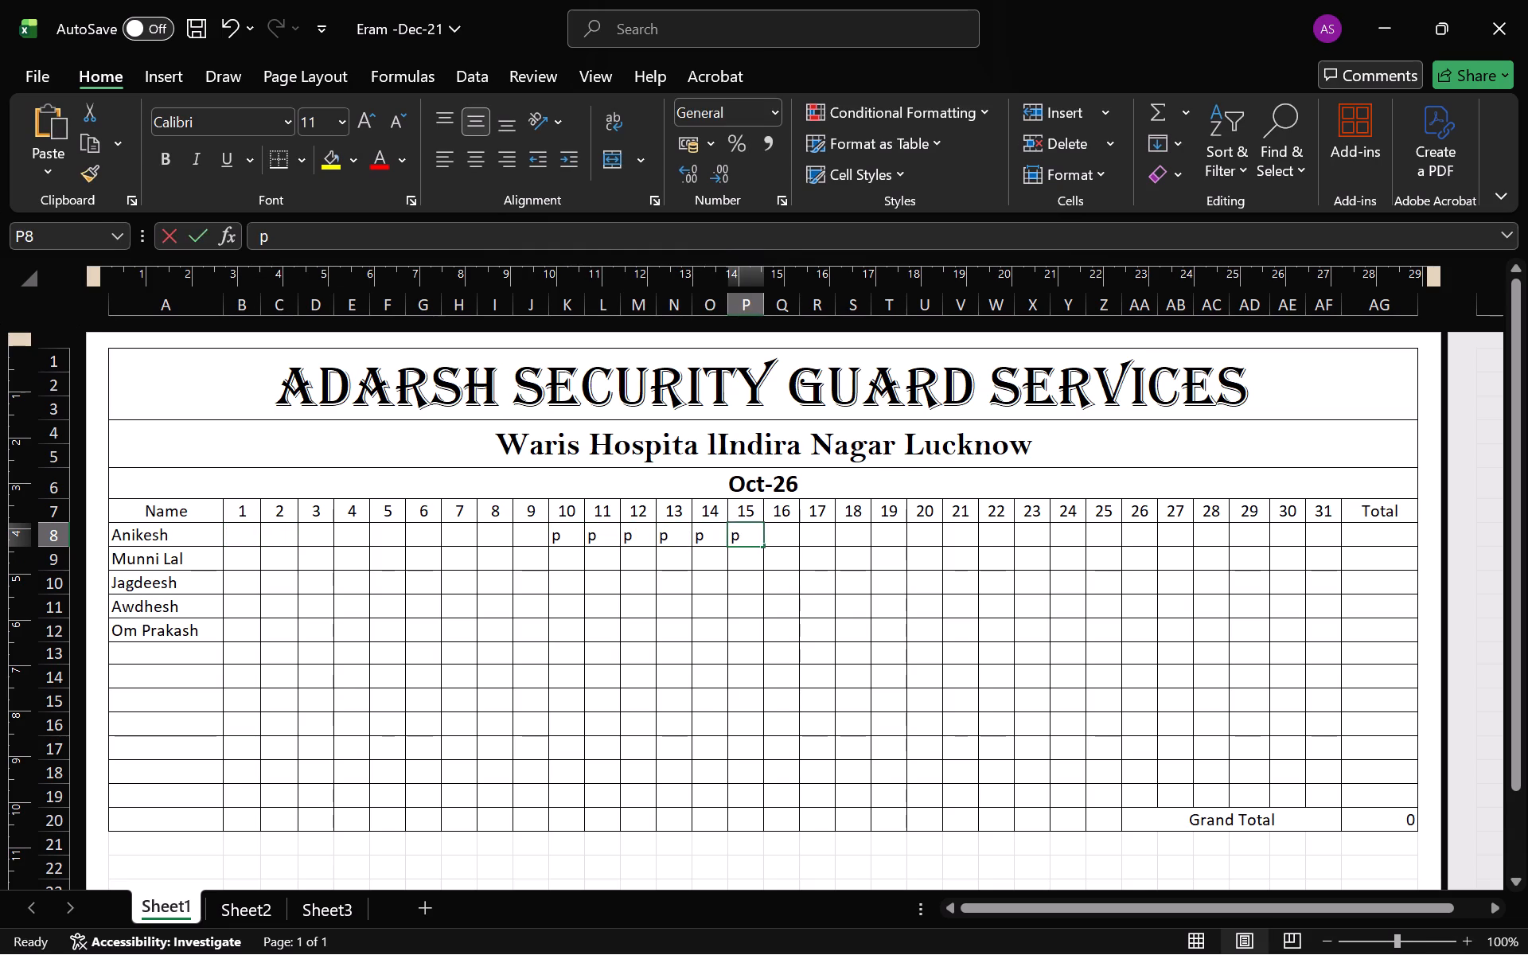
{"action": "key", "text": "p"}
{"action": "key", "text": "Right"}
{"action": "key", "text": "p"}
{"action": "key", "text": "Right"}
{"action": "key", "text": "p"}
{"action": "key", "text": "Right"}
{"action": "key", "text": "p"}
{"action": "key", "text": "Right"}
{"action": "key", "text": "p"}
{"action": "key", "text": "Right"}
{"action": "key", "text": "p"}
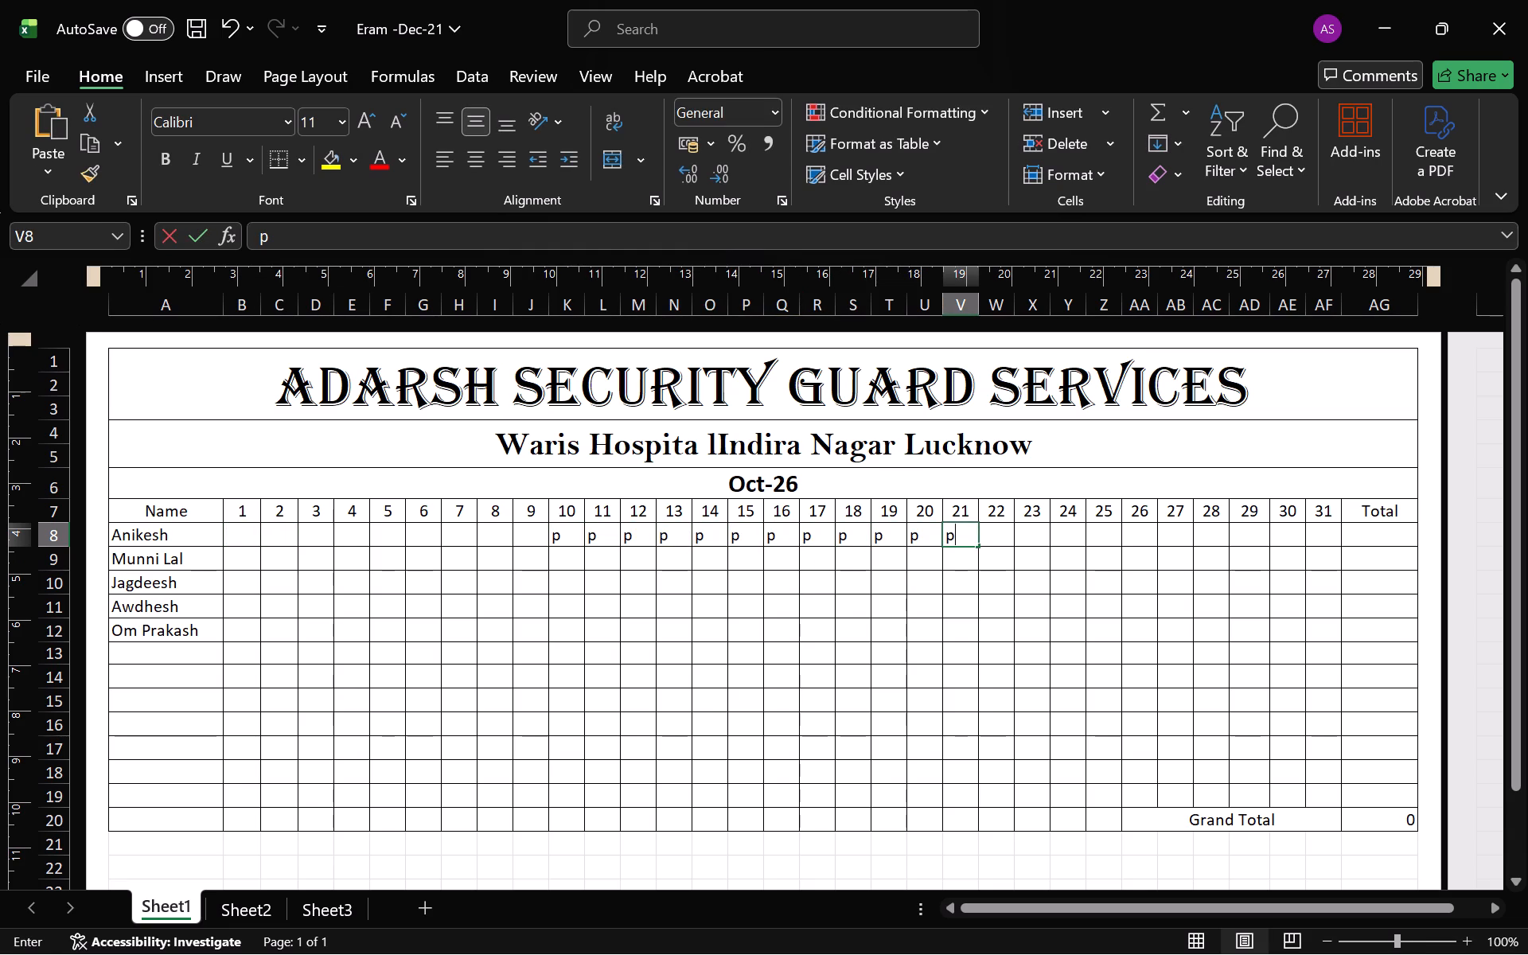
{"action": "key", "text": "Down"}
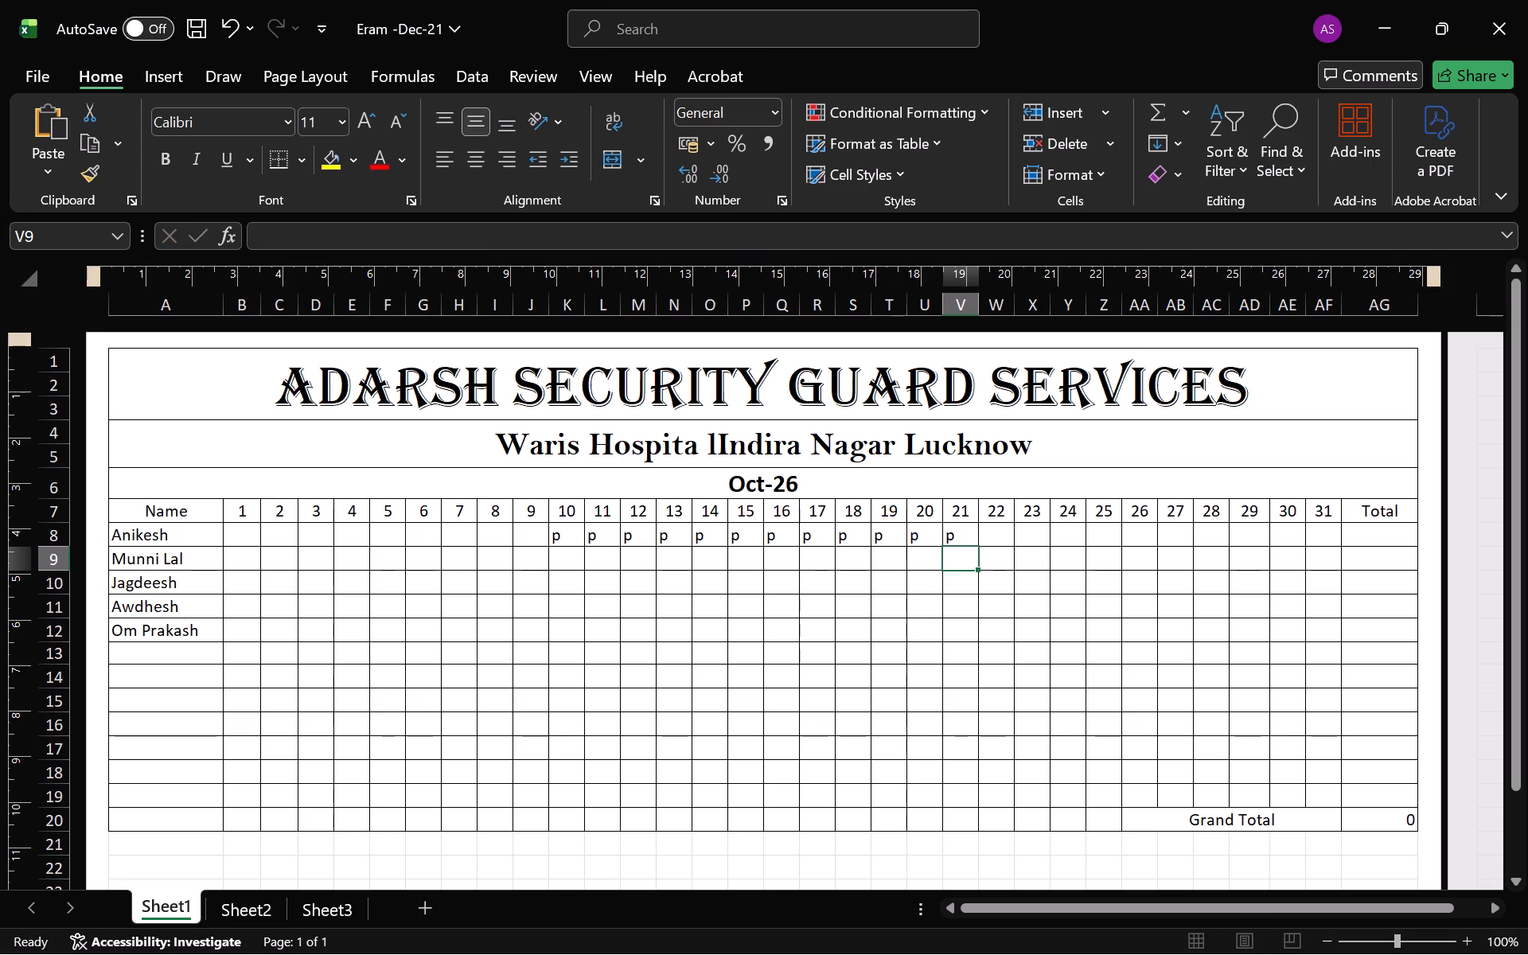
Mark Anikesh present with "p" on day 26.
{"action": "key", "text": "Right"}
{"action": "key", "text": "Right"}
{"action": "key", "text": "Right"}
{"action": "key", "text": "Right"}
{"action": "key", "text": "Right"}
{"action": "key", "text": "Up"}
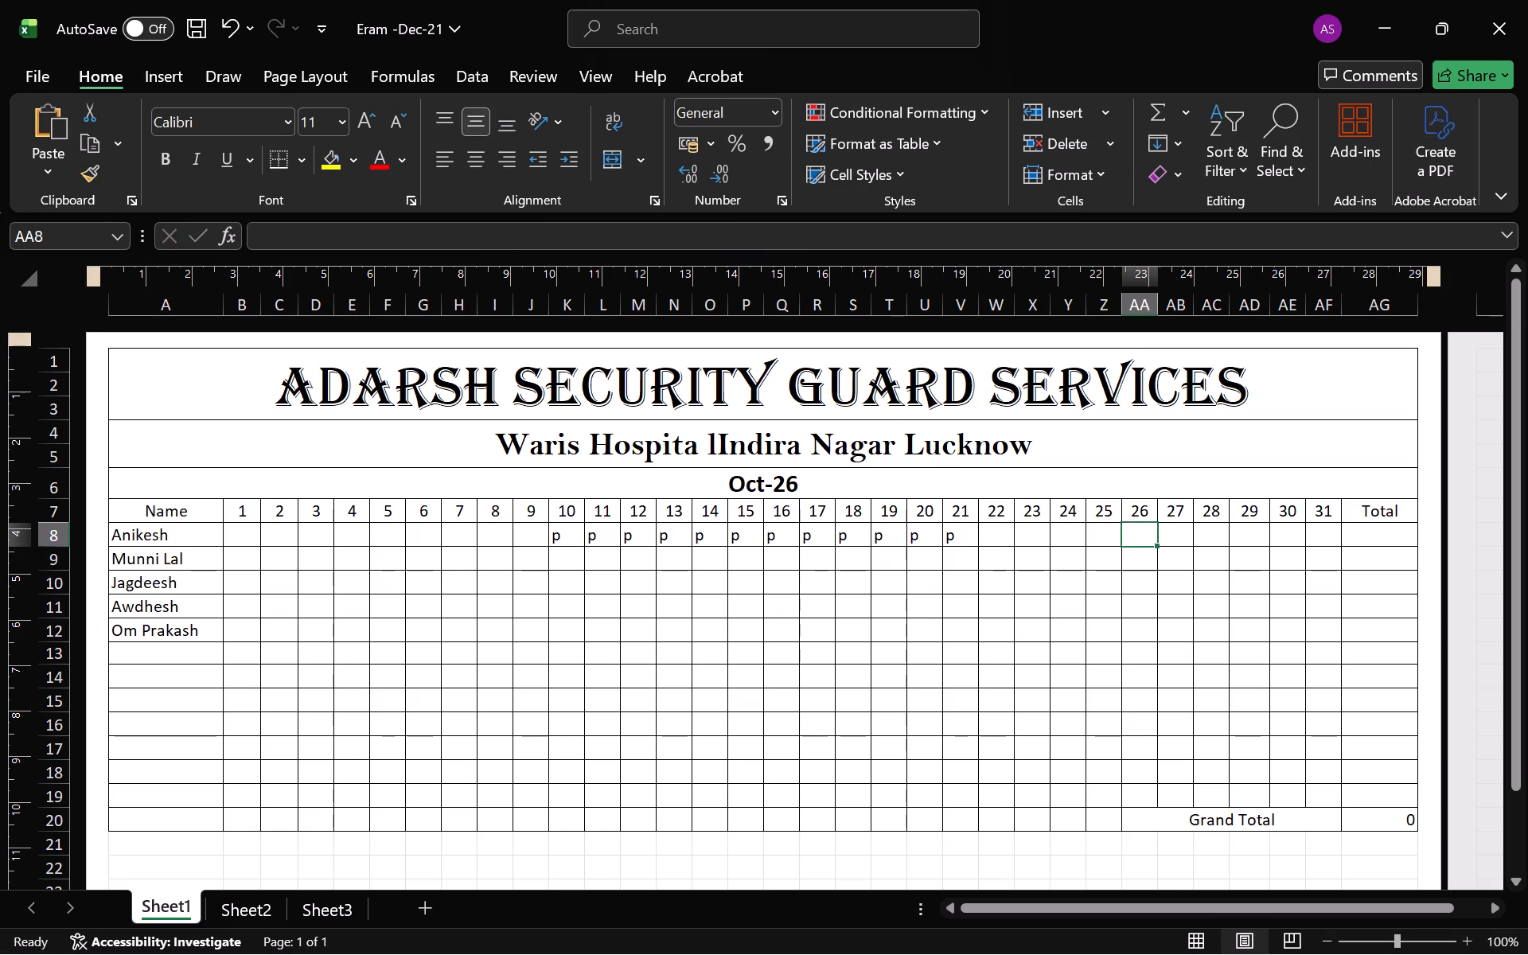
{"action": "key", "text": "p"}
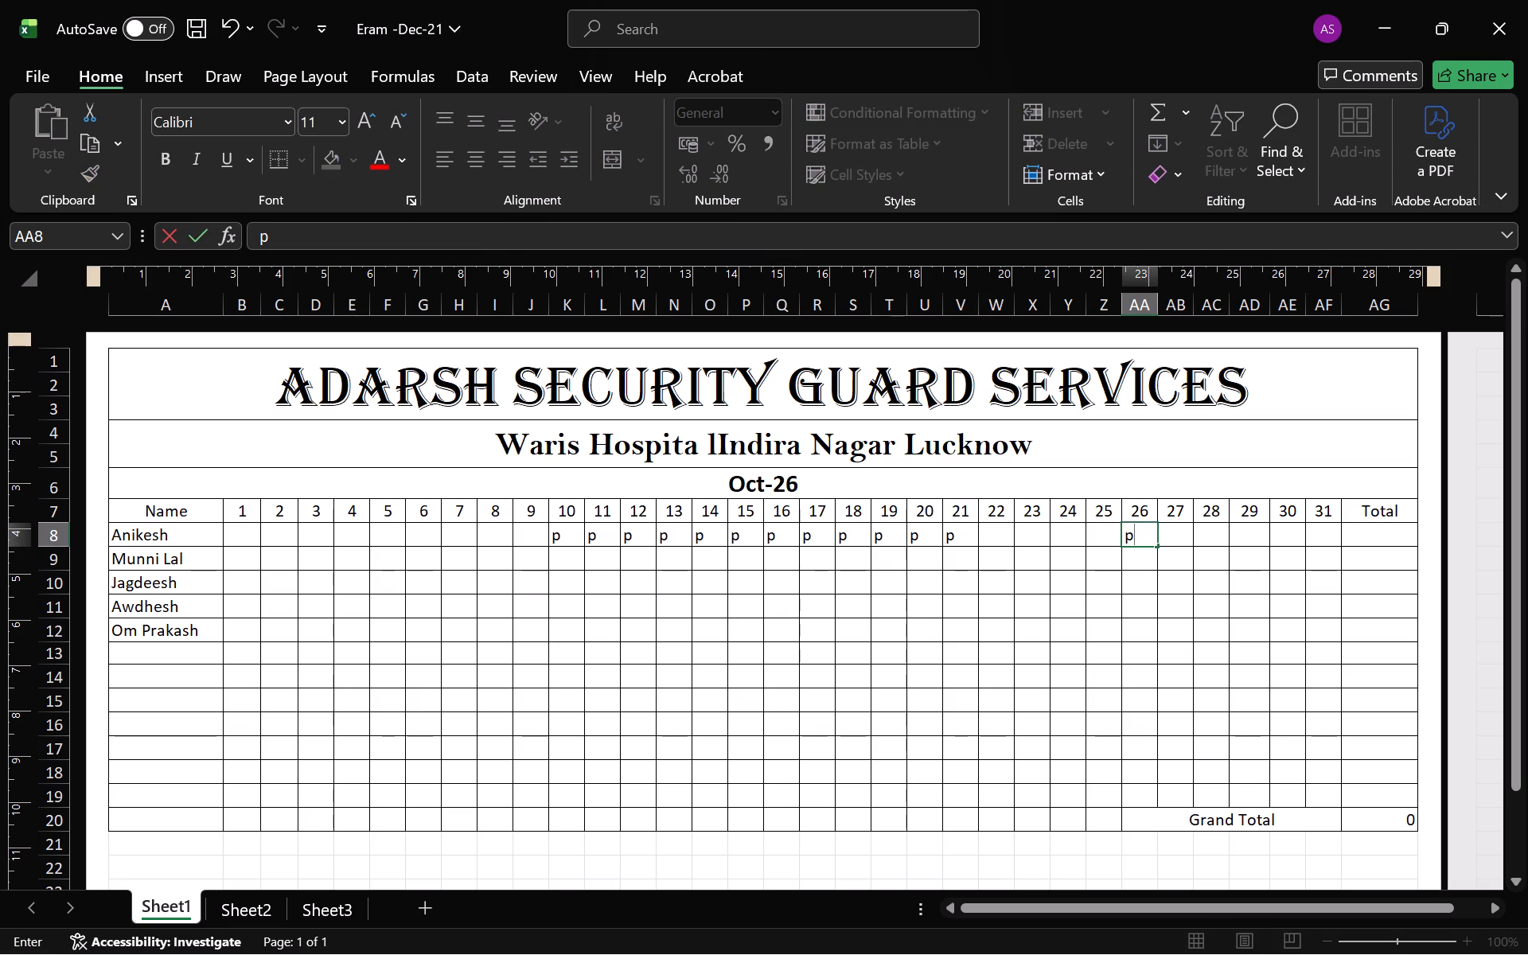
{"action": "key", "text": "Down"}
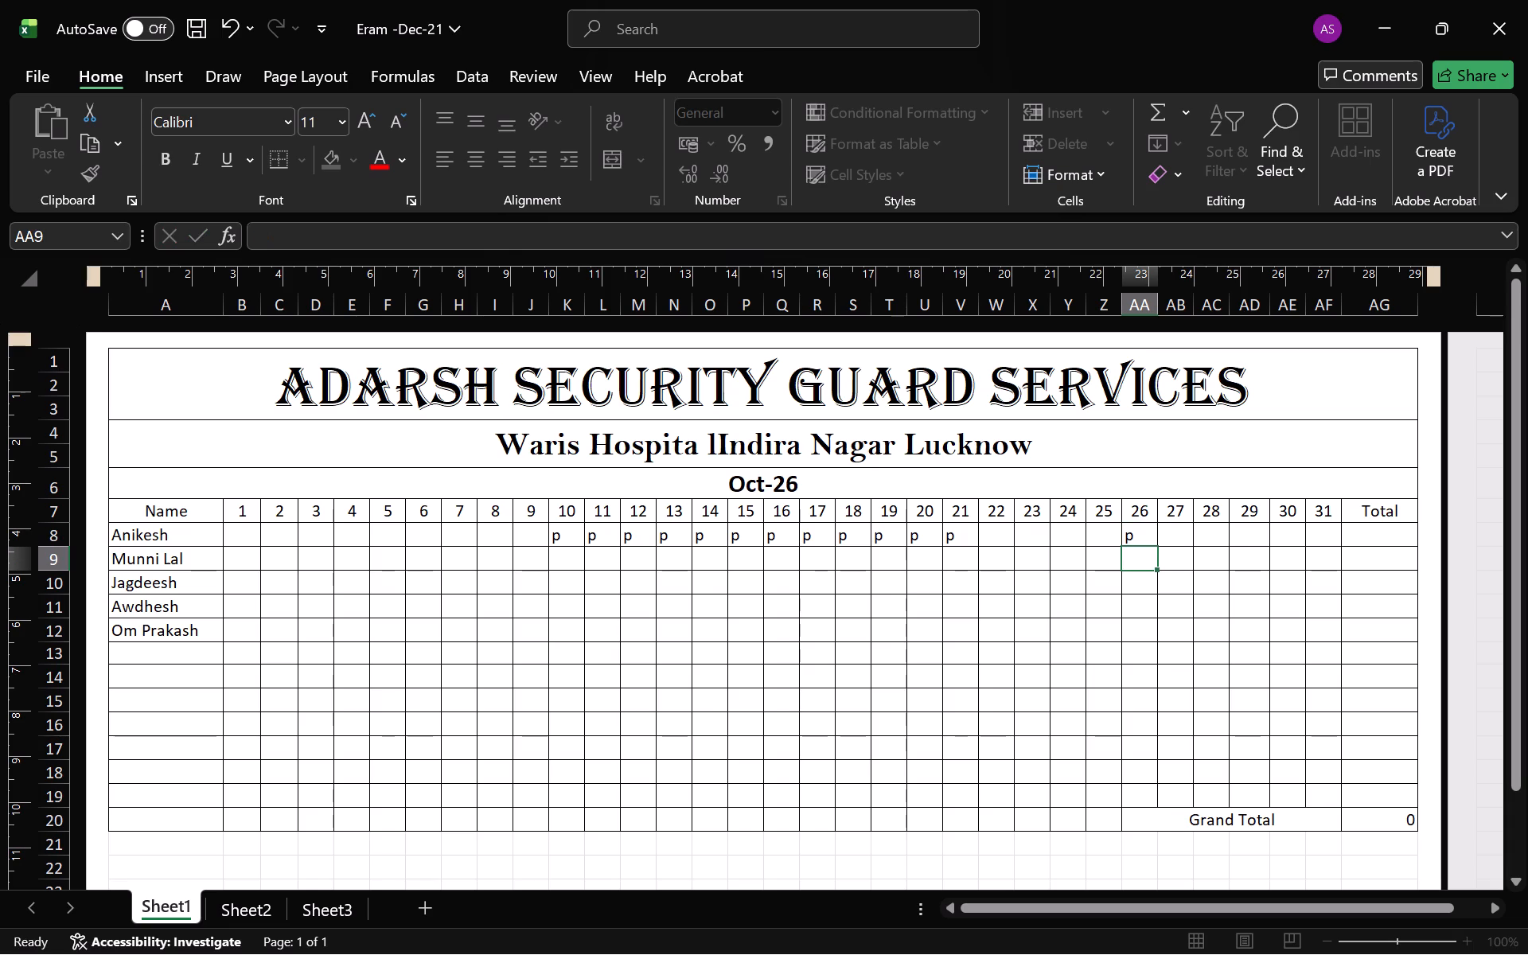
Add the guard Umesh to the Name column in row 13.
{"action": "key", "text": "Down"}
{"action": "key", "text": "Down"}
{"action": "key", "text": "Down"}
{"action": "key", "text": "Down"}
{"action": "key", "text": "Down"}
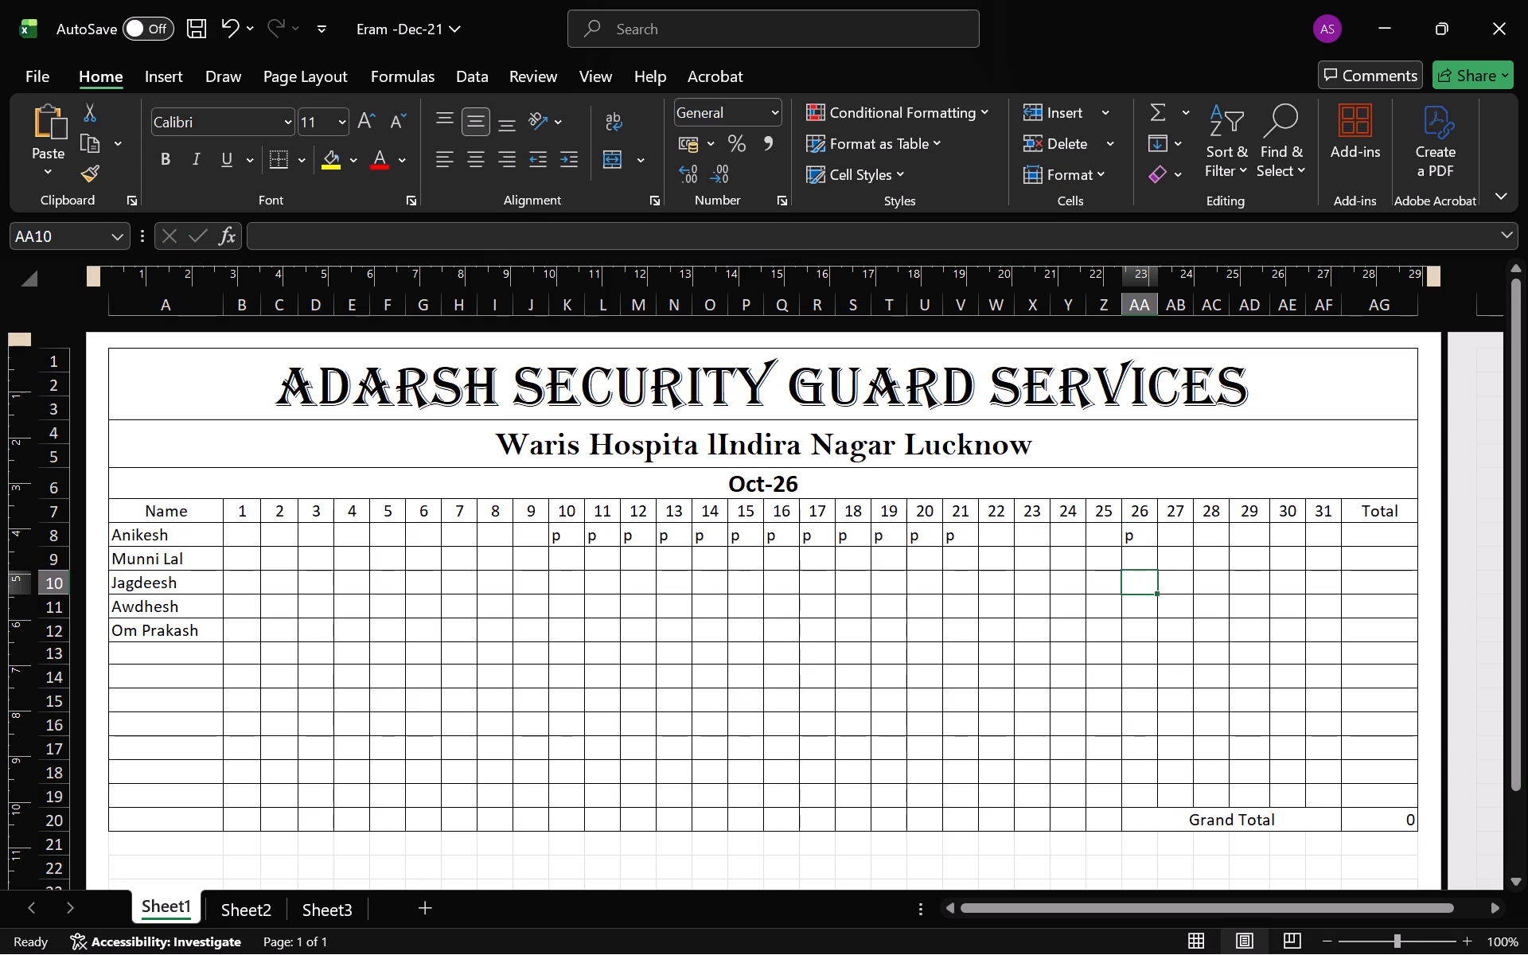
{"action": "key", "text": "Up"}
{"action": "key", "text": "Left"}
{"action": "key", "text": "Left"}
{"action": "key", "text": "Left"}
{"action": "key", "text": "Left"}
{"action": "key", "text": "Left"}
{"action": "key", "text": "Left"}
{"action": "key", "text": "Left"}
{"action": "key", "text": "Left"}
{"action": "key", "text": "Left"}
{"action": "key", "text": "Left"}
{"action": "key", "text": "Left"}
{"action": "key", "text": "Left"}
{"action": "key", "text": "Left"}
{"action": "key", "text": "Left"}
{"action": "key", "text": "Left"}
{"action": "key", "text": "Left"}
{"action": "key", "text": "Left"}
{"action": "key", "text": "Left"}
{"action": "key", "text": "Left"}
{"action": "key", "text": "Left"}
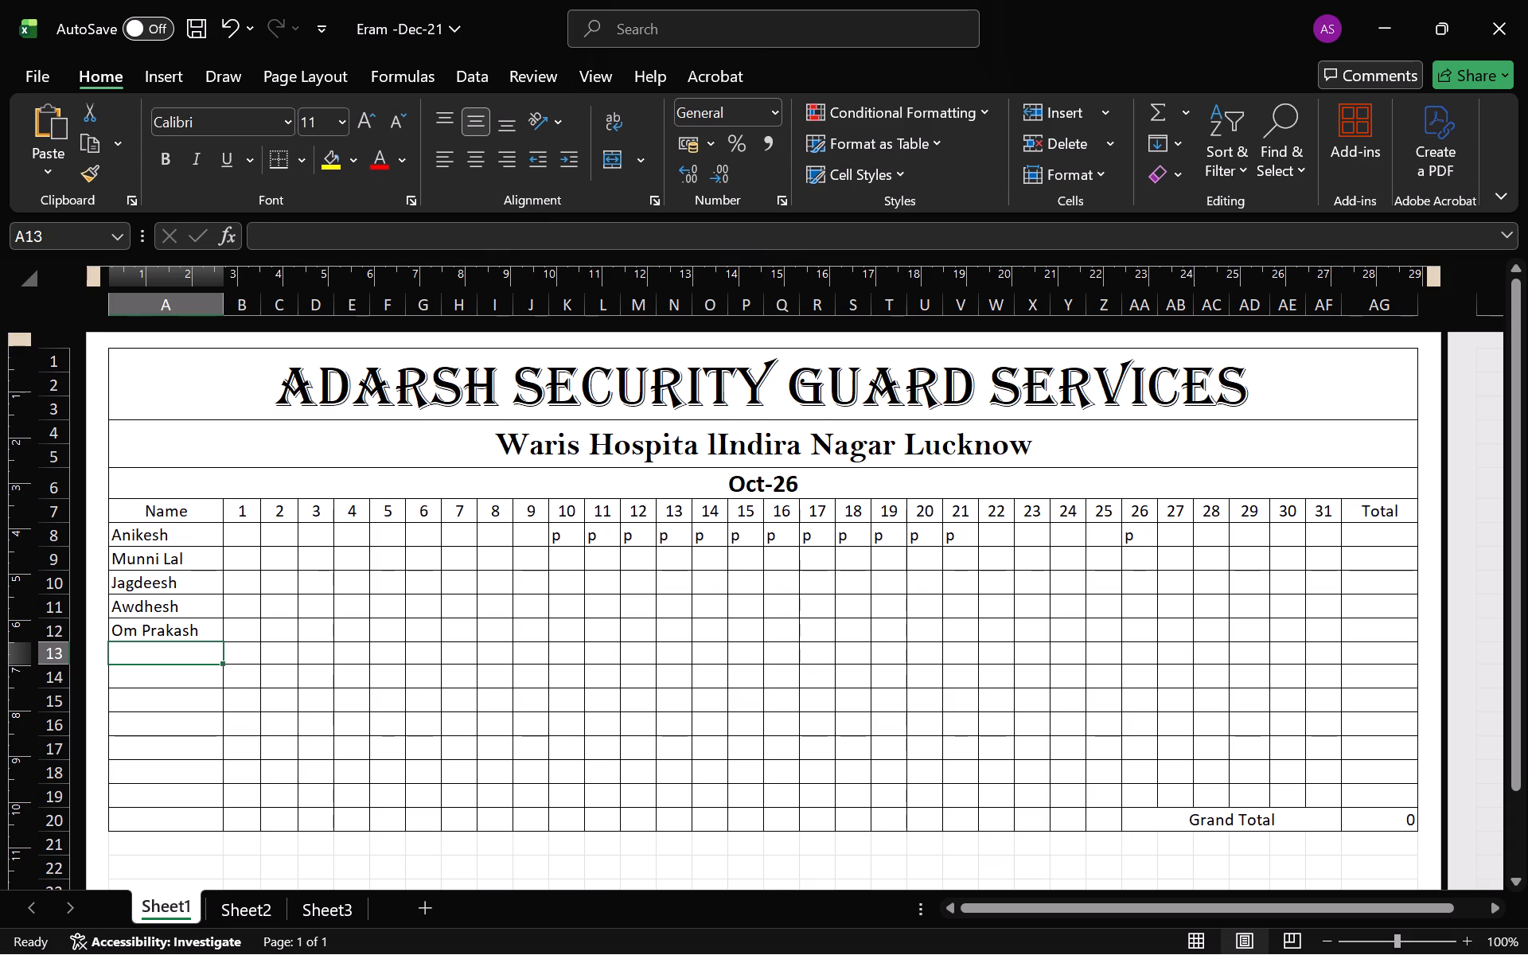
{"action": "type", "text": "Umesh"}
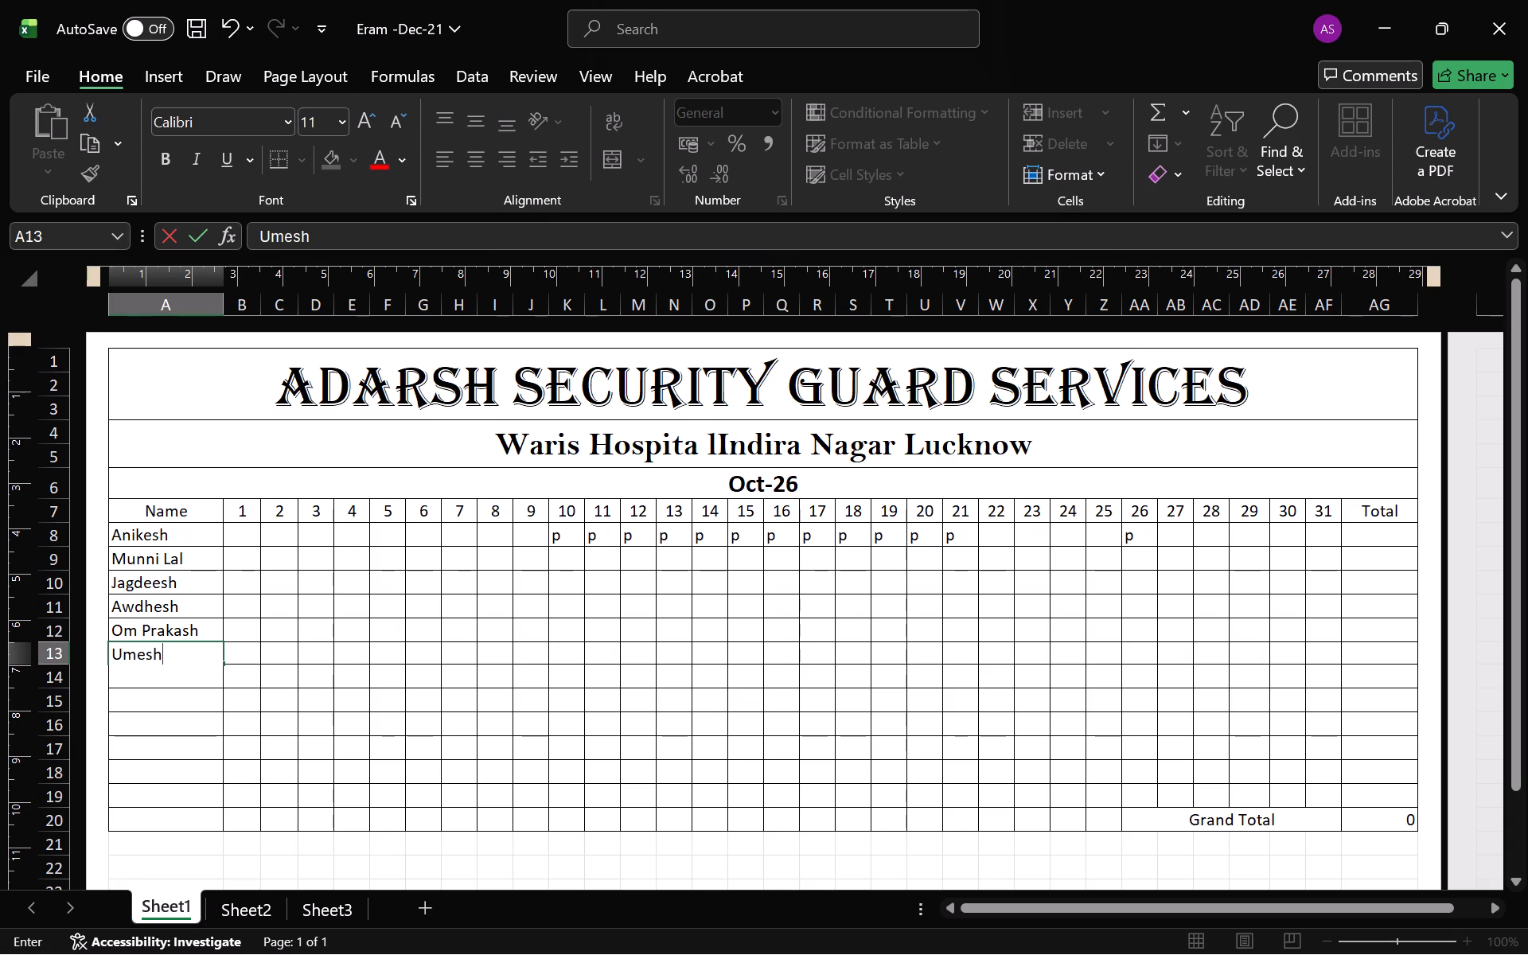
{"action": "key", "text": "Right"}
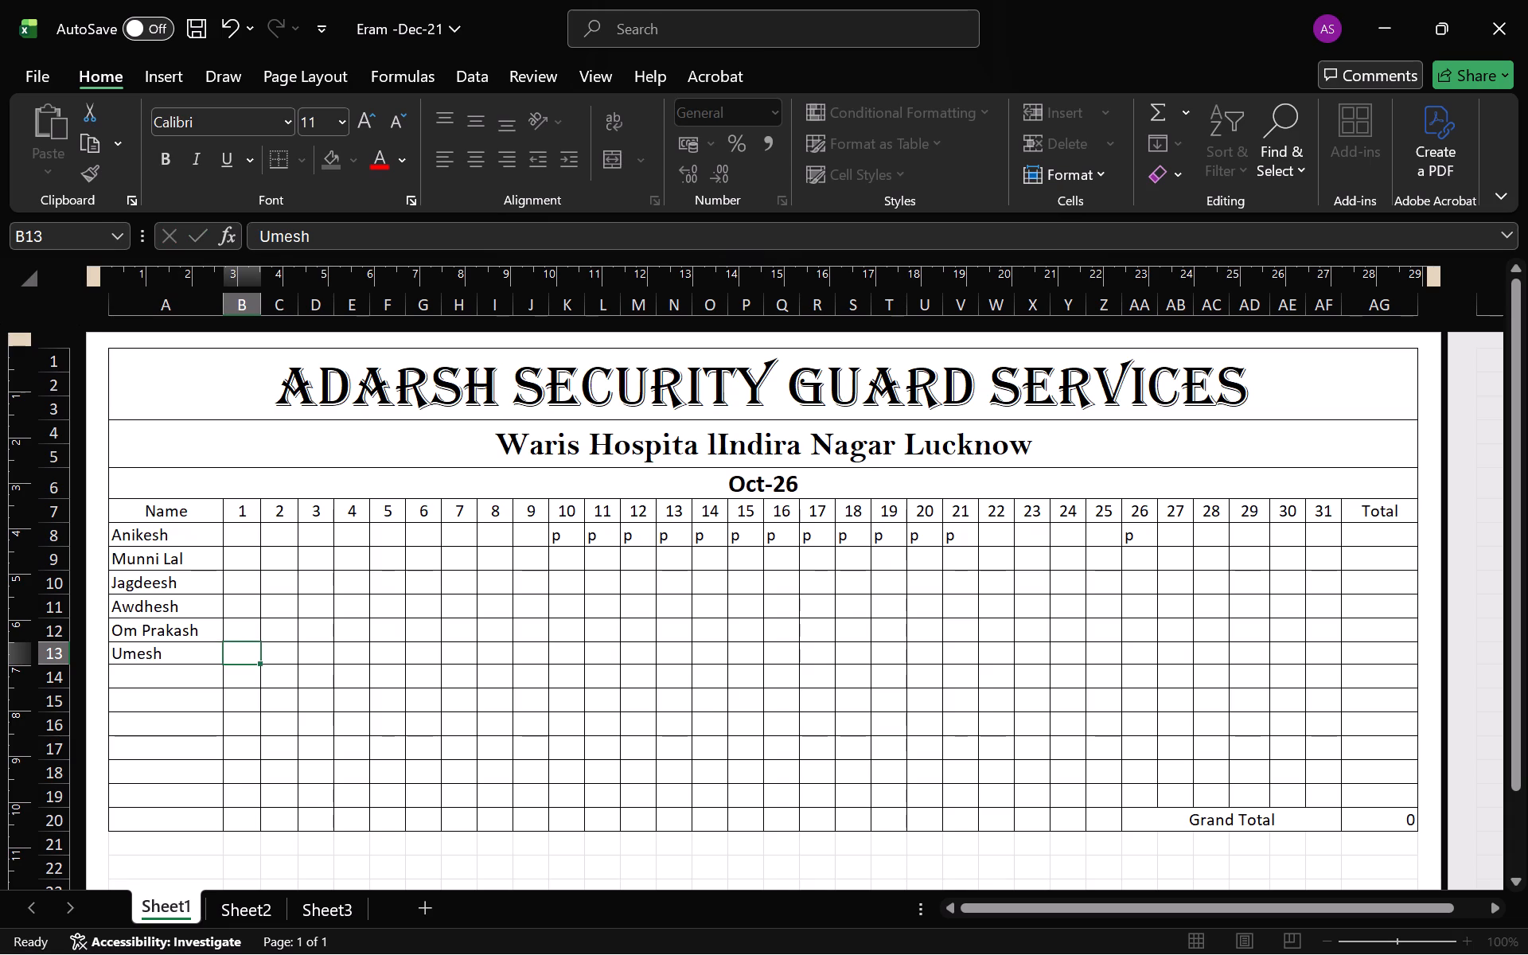
Mark Umesh present with "p" on day 23.
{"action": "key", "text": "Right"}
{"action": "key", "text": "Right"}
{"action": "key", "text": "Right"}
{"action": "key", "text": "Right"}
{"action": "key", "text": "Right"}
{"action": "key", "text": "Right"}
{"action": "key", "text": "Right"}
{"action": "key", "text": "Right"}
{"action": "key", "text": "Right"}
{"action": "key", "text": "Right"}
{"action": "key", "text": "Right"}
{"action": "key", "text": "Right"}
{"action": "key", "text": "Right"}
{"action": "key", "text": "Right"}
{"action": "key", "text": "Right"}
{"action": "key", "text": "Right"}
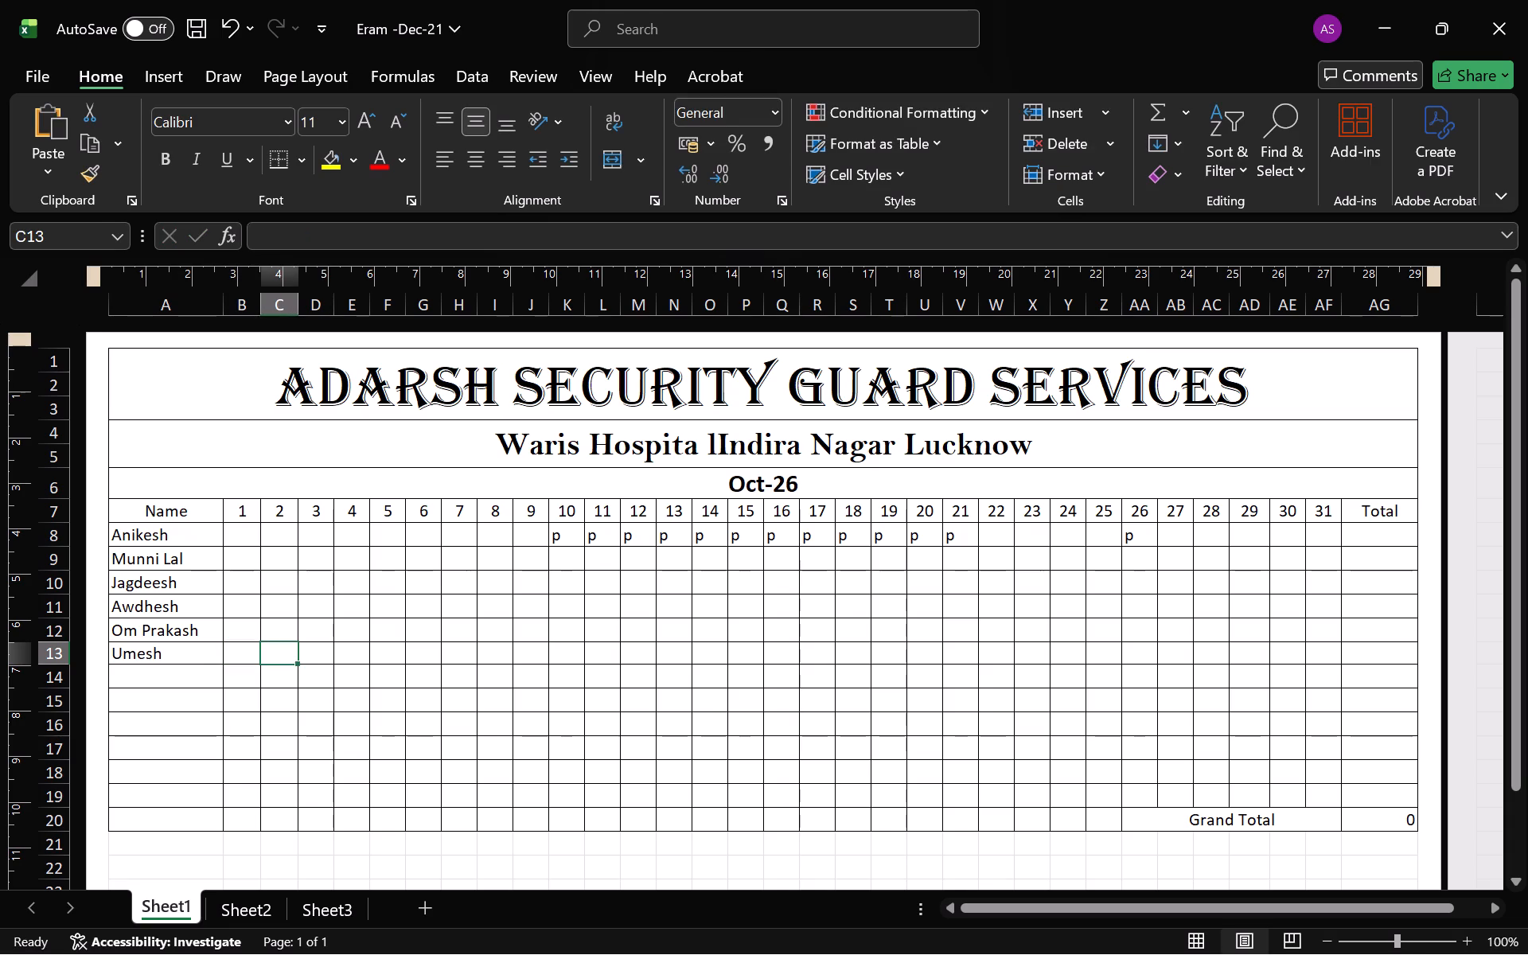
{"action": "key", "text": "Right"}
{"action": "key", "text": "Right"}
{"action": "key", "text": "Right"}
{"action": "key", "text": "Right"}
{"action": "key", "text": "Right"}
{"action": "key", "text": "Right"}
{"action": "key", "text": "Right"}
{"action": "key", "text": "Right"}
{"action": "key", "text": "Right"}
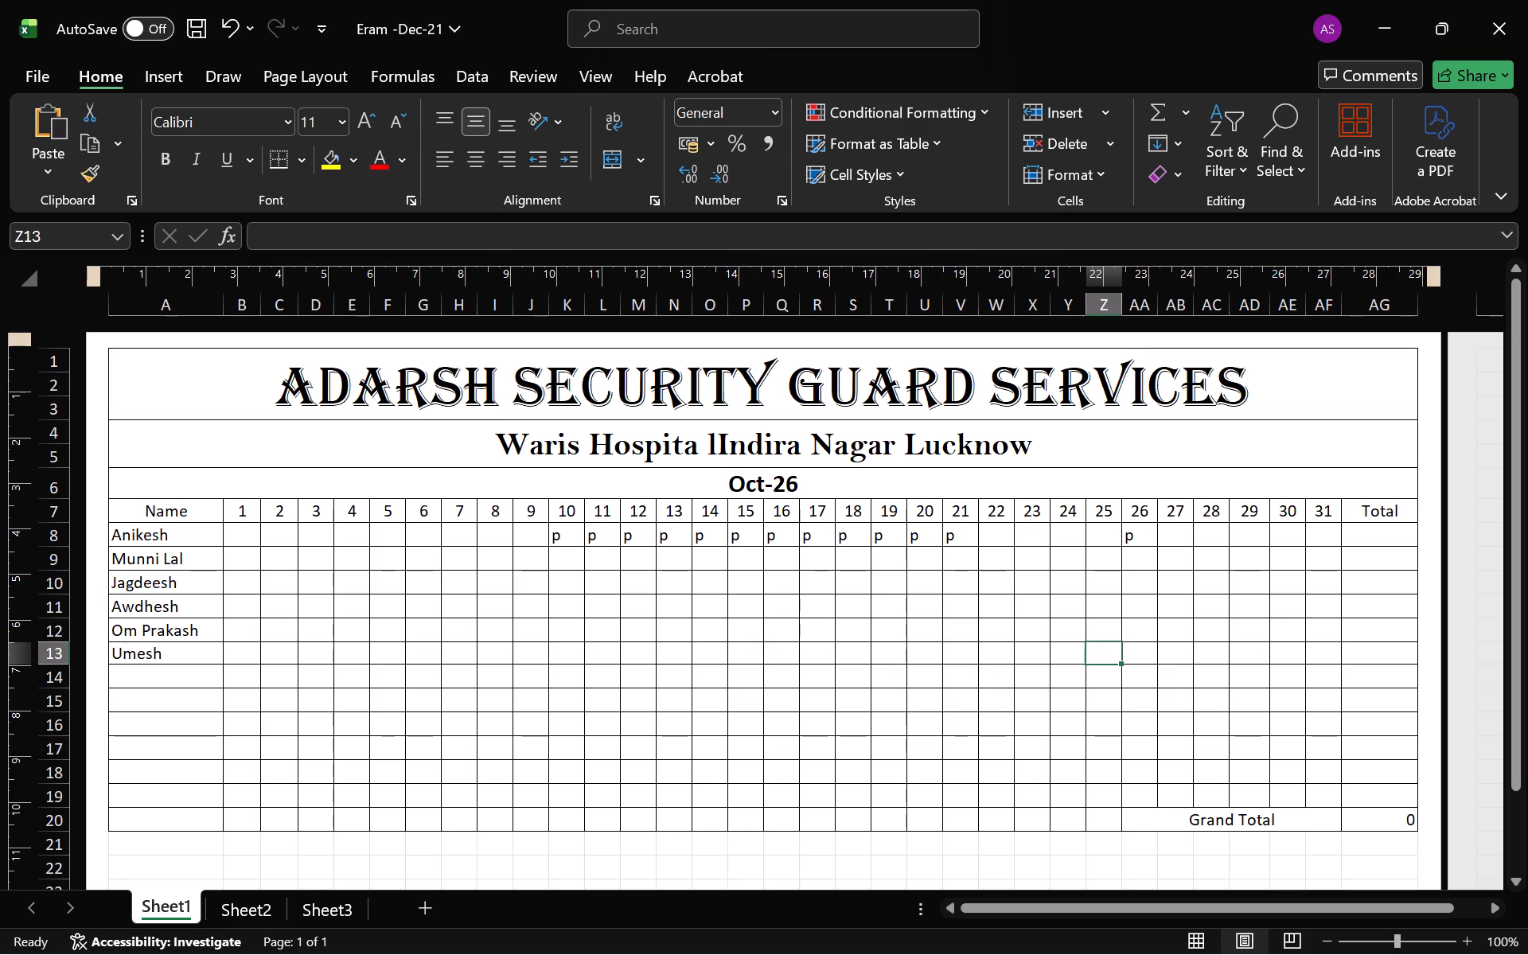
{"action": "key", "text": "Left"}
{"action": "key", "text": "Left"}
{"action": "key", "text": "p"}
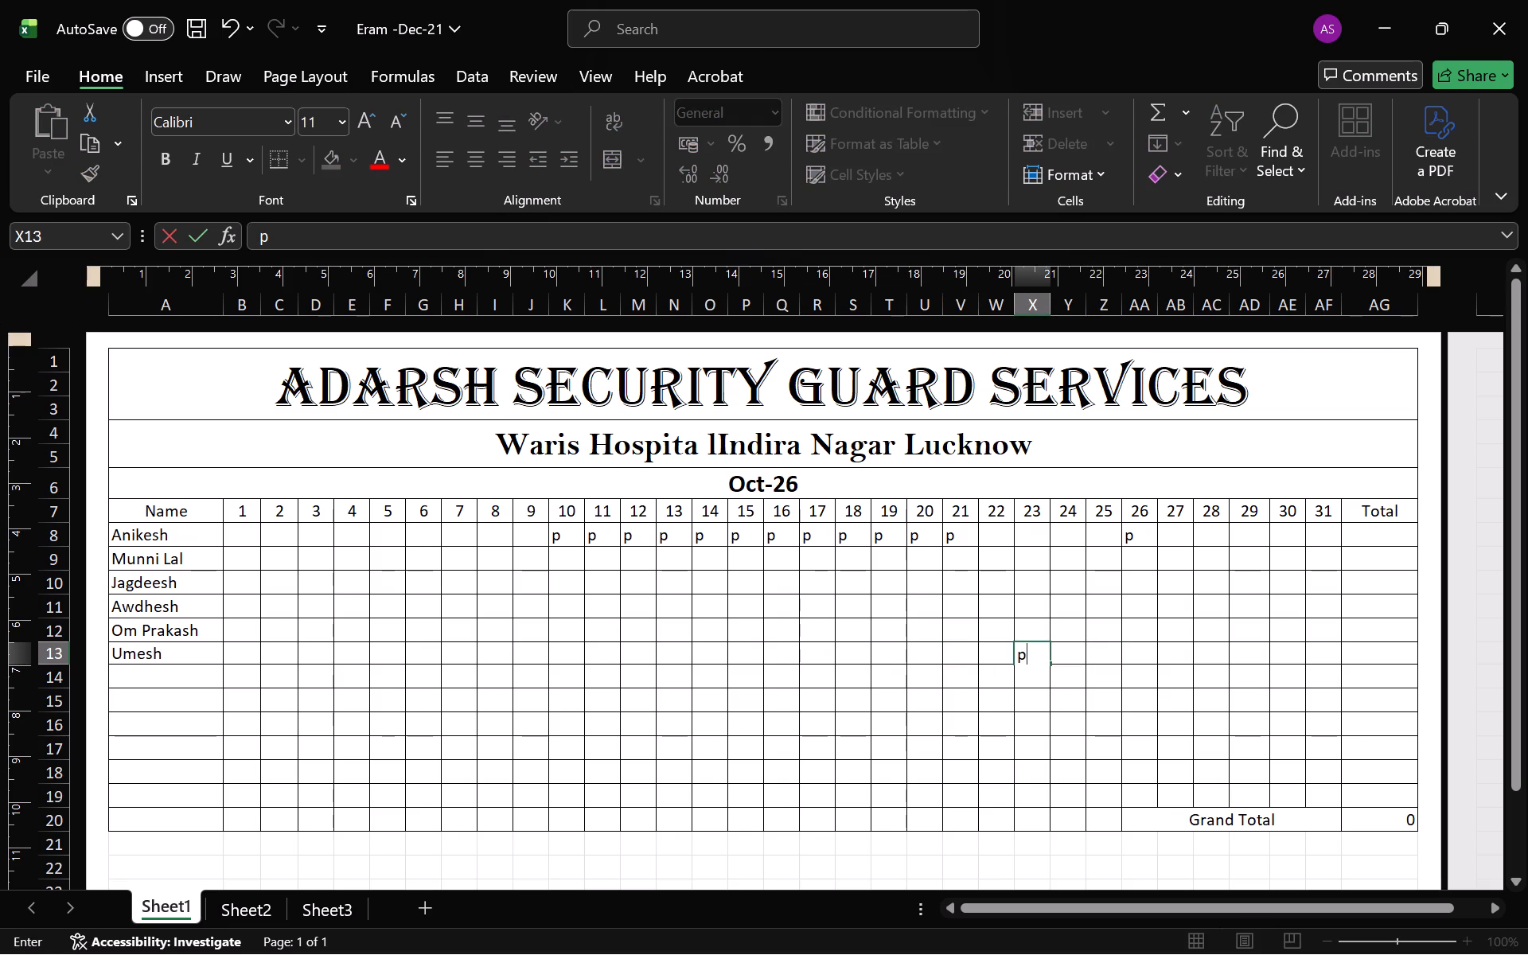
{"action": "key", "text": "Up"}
Mark the guard in row 9 present with "p" for each day from 10 to 28.
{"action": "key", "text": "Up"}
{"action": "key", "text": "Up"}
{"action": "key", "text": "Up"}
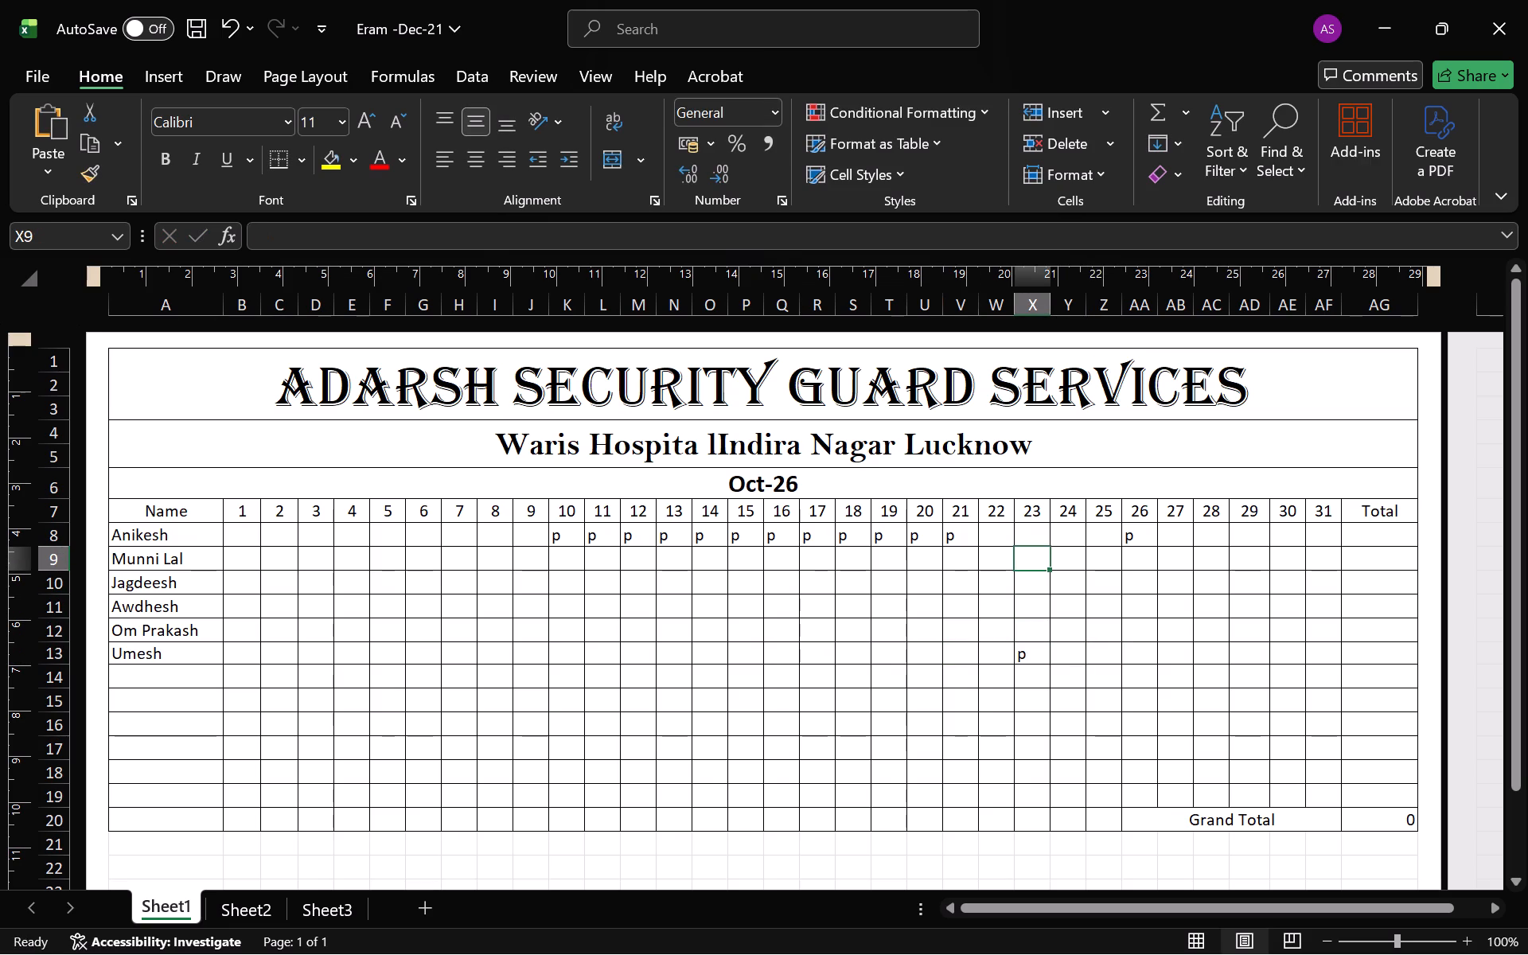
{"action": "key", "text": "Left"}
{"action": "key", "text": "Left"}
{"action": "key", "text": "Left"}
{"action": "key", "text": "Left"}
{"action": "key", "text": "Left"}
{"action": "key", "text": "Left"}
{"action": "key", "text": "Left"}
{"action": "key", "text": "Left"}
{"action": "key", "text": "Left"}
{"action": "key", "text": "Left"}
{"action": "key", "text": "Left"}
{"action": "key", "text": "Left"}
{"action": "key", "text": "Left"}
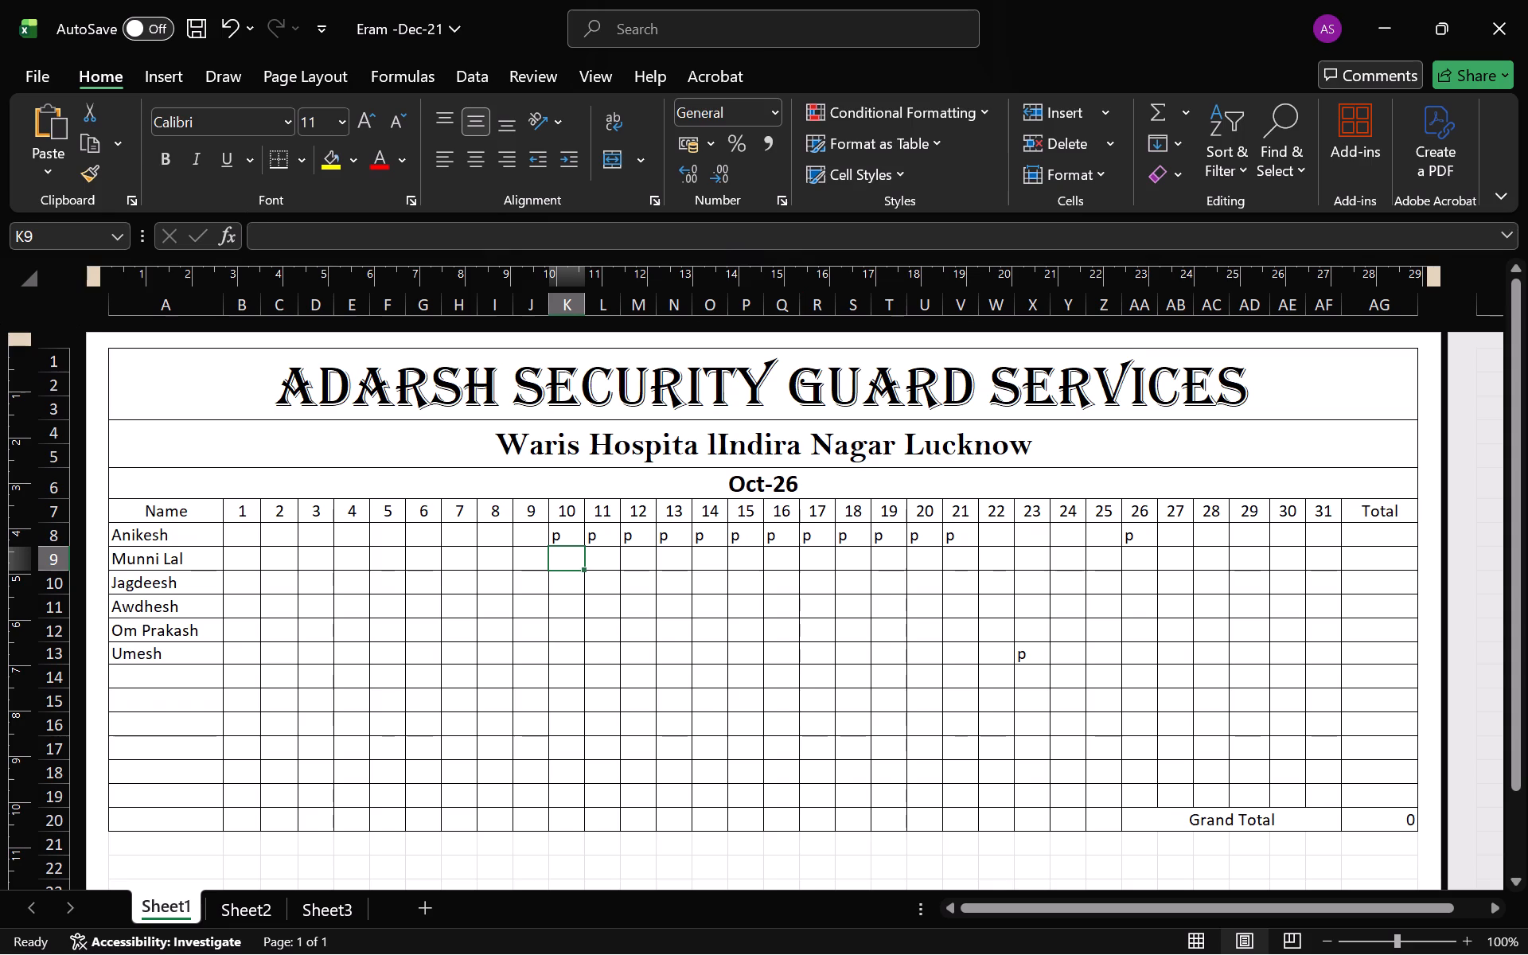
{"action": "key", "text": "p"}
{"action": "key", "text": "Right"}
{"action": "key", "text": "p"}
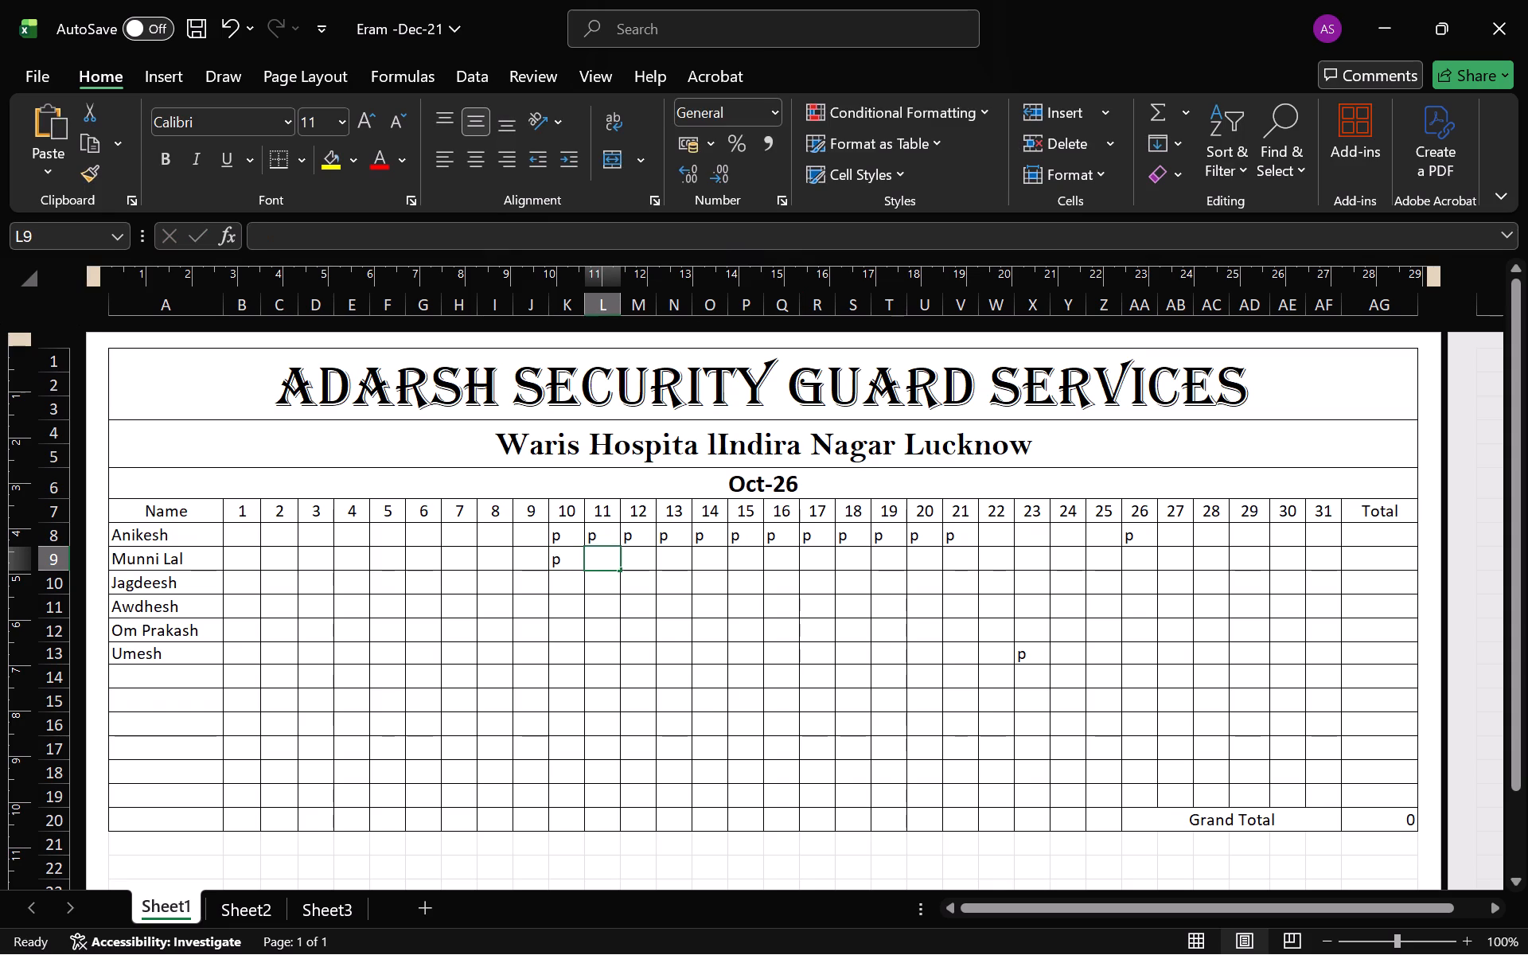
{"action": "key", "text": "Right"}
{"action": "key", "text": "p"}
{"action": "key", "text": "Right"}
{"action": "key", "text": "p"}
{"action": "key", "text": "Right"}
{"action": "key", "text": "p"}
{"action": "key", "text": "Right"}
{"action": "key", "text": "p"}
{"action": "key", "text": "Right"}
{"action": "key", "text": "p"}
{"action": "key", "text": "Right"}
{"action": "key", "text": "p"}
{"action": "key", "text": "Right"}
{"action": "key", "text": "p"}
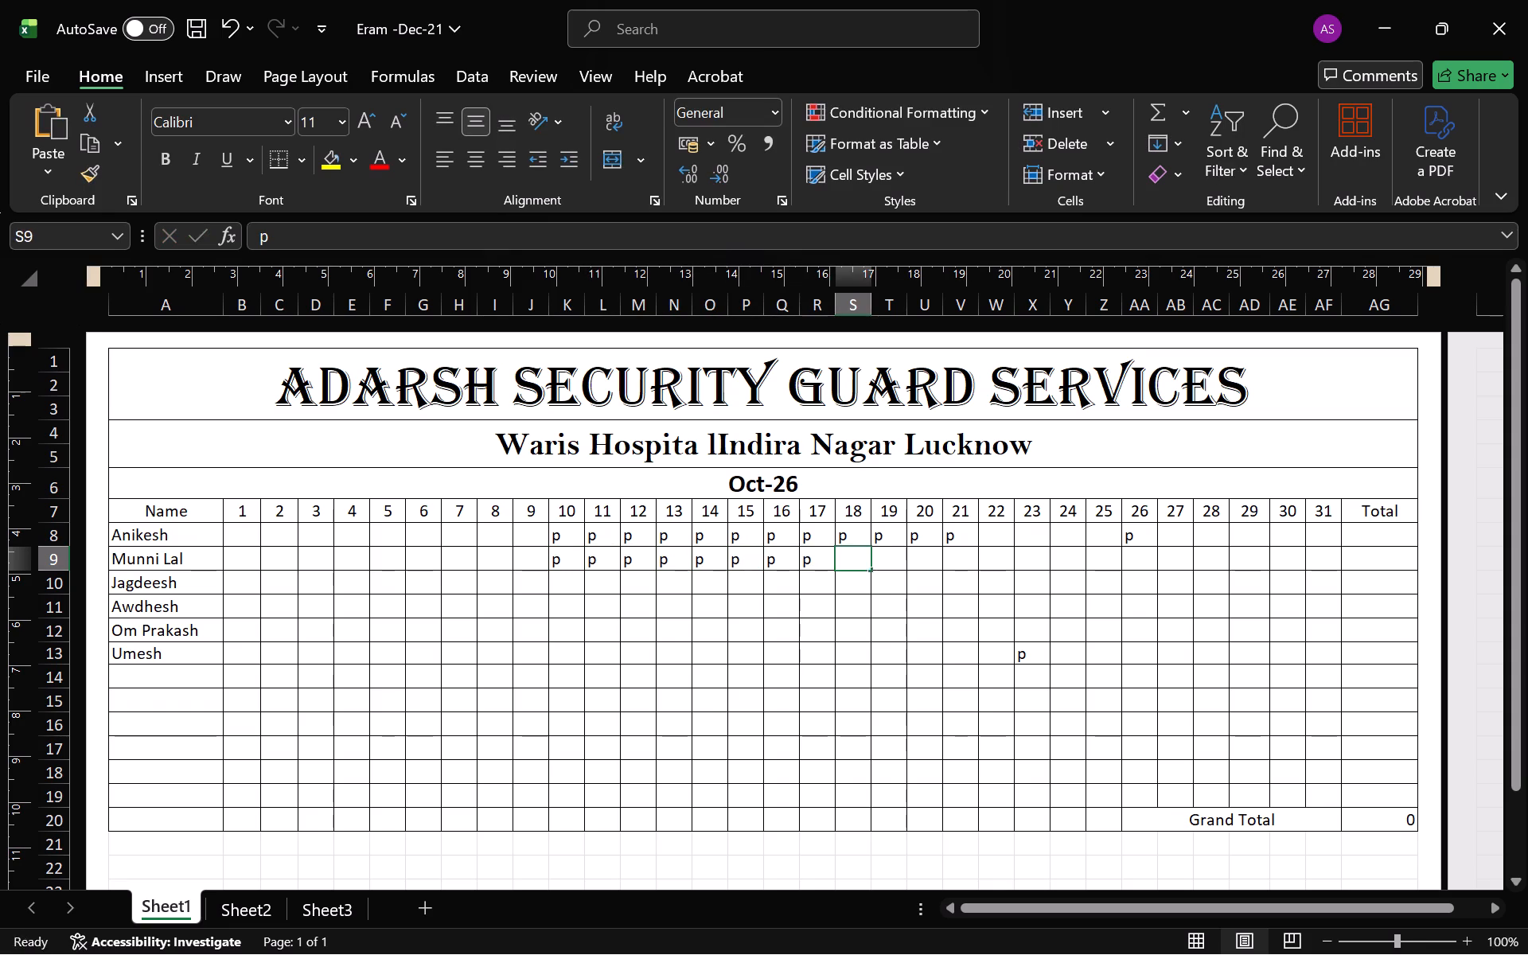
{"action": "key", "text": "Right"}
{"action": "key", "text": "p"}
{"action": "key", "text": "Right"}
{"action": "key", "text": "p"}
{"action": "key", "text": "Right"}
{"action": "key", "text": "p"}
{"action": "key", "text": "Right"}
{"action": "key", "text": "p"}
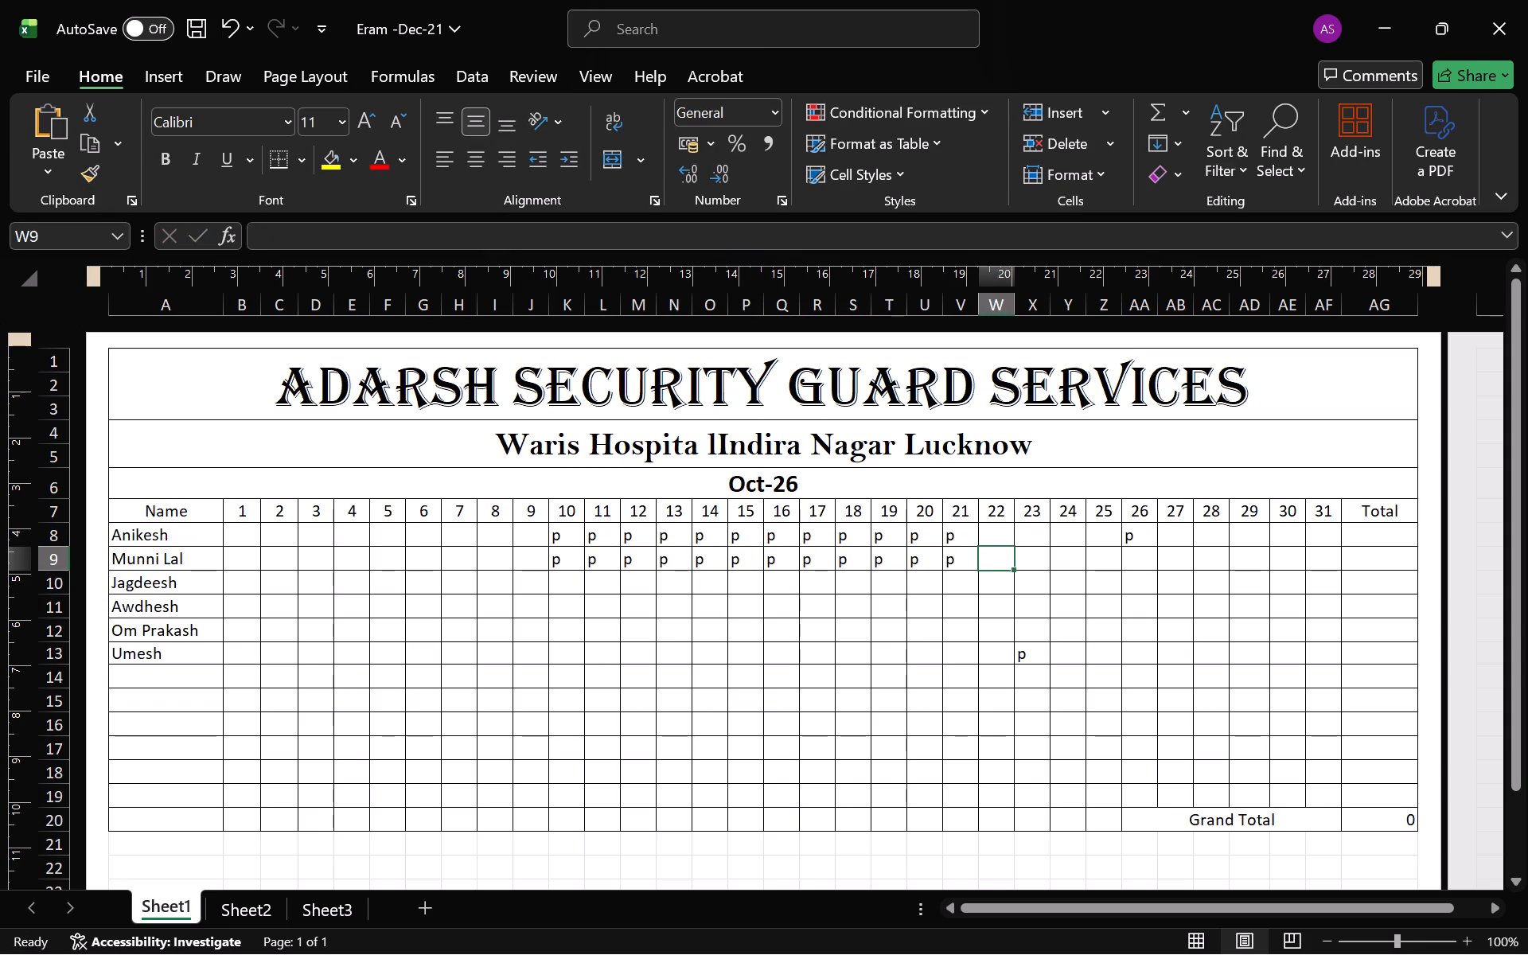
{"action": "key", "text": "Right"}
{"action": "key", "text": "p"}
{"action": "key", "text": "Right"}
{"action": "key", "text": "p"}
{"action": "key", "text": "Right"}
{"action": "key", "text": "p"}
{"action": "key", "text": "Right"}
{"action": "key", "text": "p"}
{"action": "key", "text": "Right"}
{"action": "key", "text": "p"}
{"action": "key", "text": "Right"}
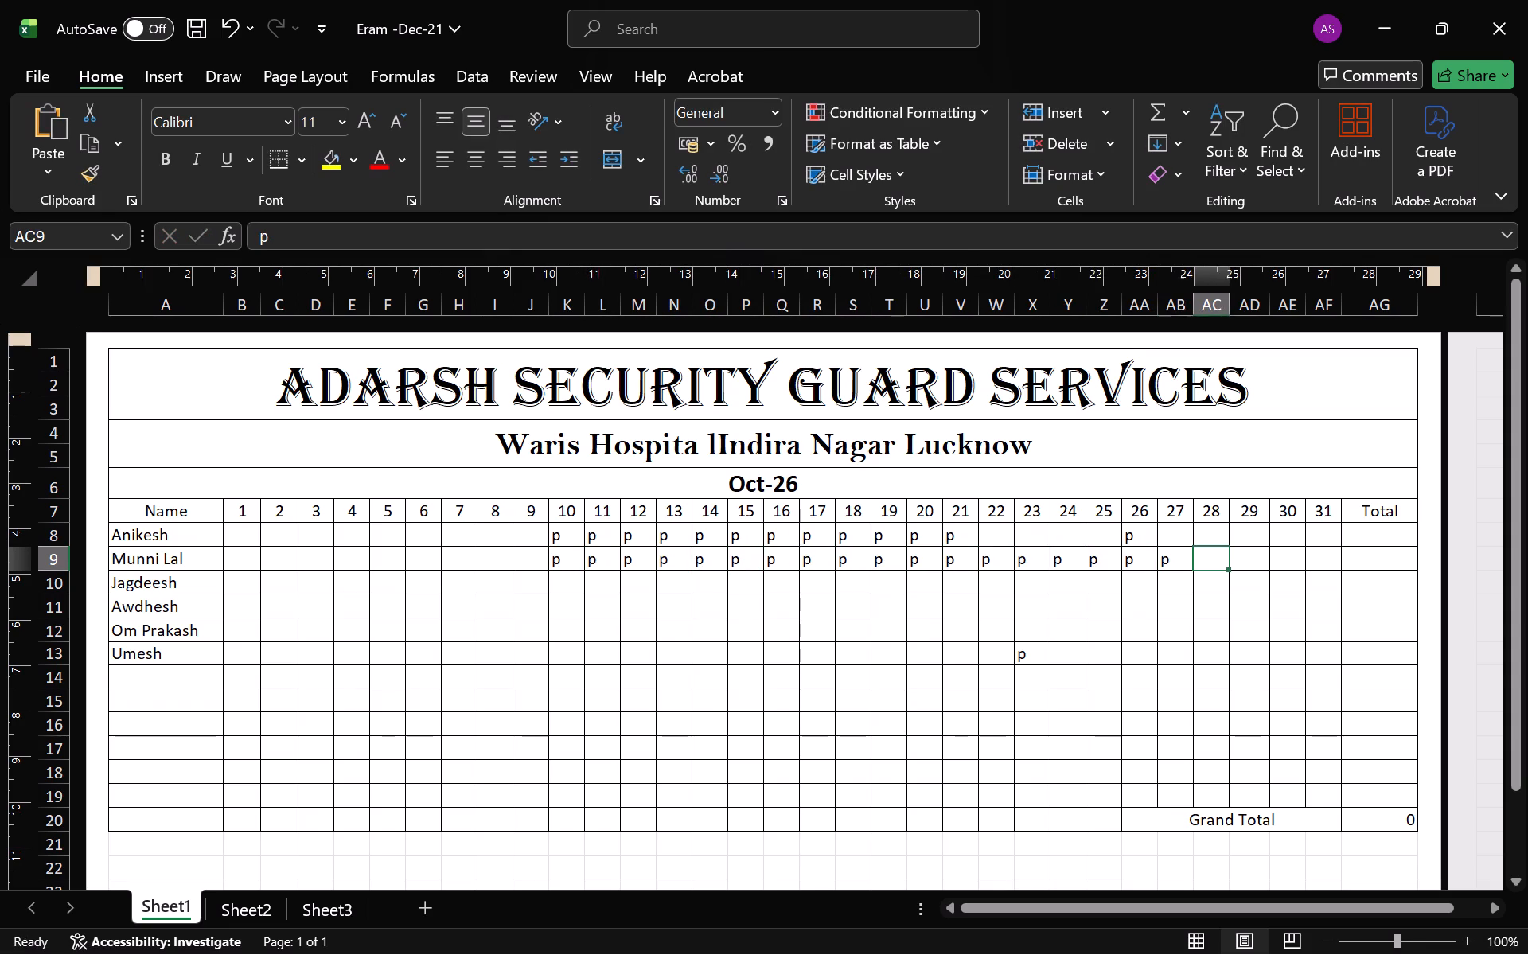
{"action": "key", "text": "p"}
Clear the attendance mark on day 15 for the guard in row 9.
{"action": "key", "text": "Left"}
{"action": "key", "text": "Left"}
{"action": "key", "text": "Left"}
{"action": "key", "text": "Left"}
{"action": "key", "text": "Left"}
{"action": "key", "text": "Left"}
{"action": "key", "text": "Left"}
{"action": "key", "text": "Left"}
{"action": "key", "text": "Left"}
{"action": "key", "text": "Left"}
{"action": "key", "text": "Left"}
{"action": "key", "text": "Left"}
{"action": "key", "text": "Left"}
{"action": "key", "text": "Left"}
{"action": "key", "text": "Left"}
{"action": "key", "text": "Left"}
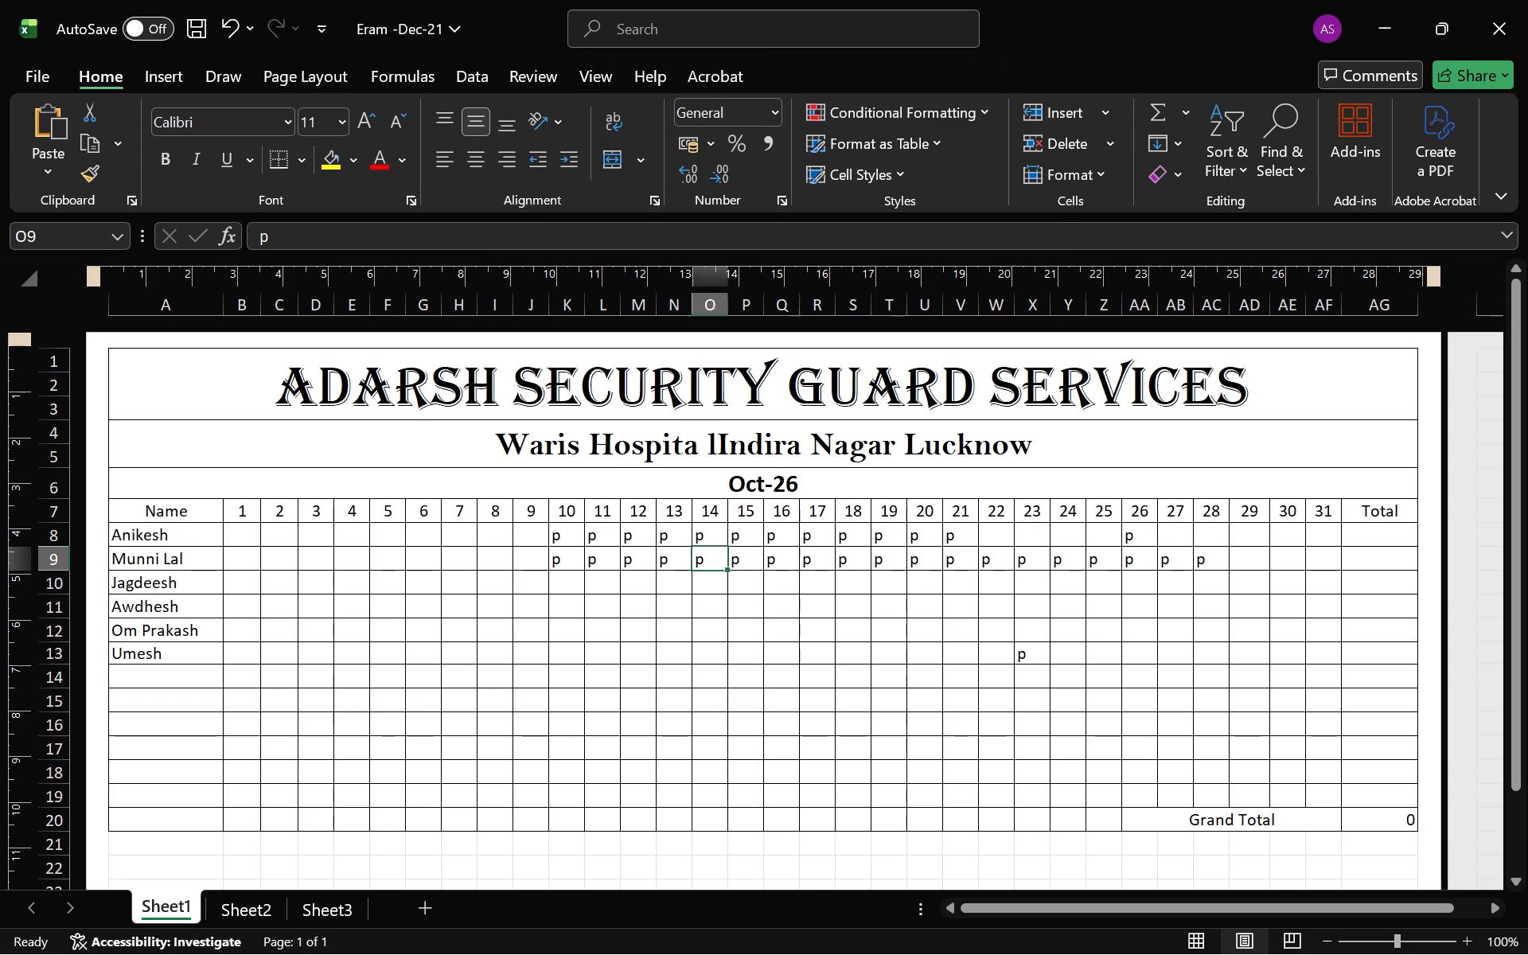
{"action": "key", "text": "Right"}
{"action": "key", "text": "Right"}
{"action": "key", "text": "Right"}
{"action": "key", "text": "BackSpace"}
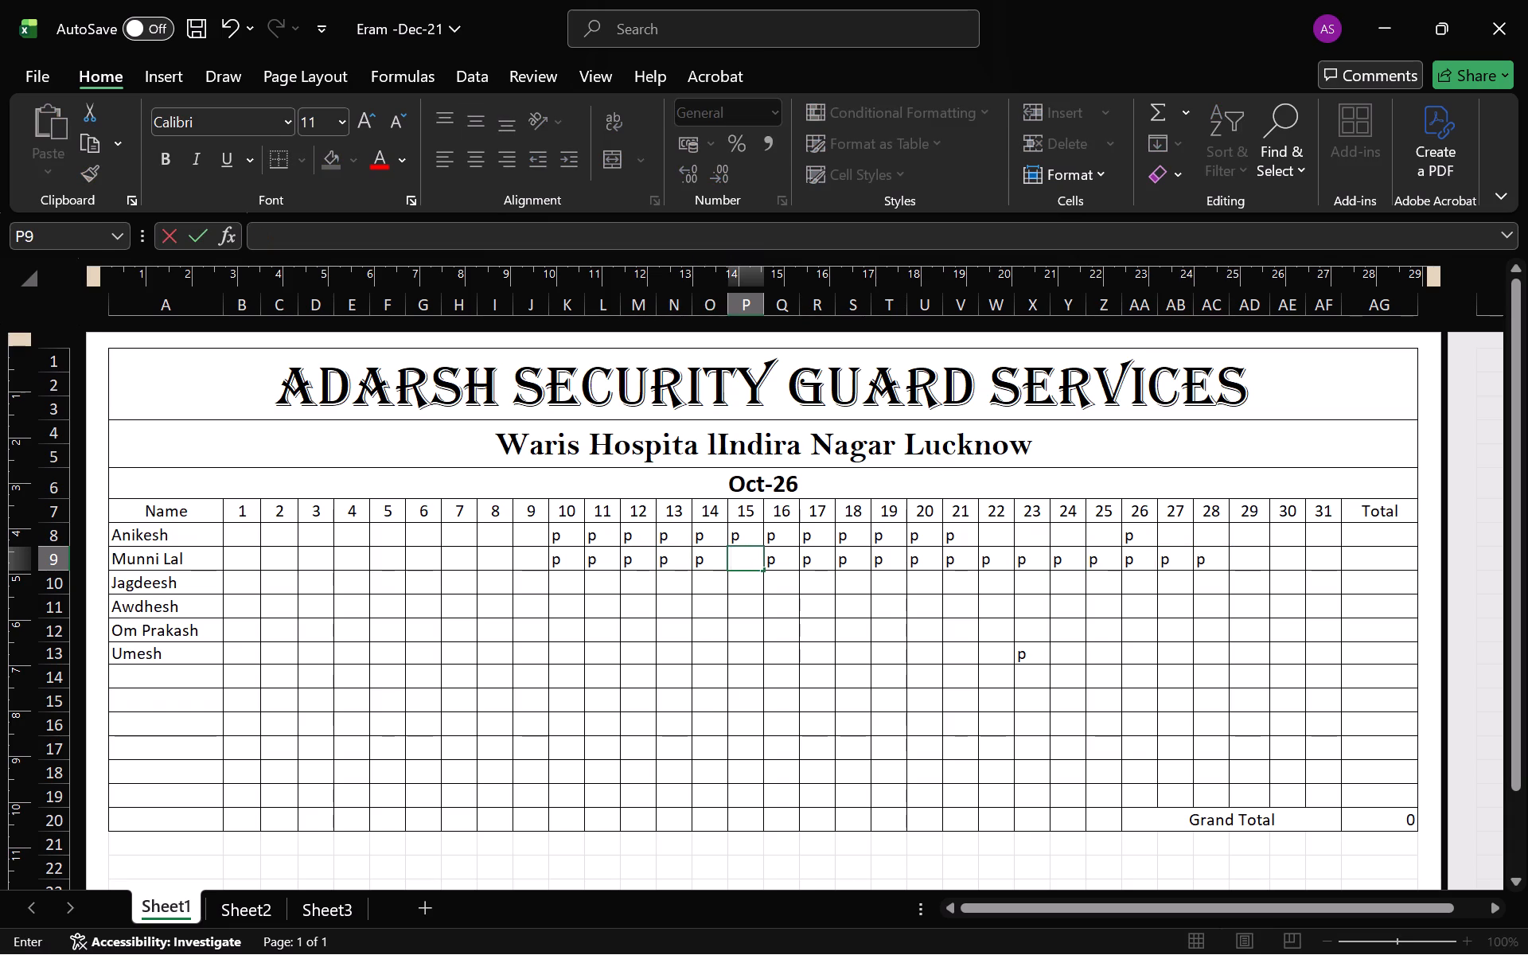
Mark the guard in row 9 present with "p" on day 31.
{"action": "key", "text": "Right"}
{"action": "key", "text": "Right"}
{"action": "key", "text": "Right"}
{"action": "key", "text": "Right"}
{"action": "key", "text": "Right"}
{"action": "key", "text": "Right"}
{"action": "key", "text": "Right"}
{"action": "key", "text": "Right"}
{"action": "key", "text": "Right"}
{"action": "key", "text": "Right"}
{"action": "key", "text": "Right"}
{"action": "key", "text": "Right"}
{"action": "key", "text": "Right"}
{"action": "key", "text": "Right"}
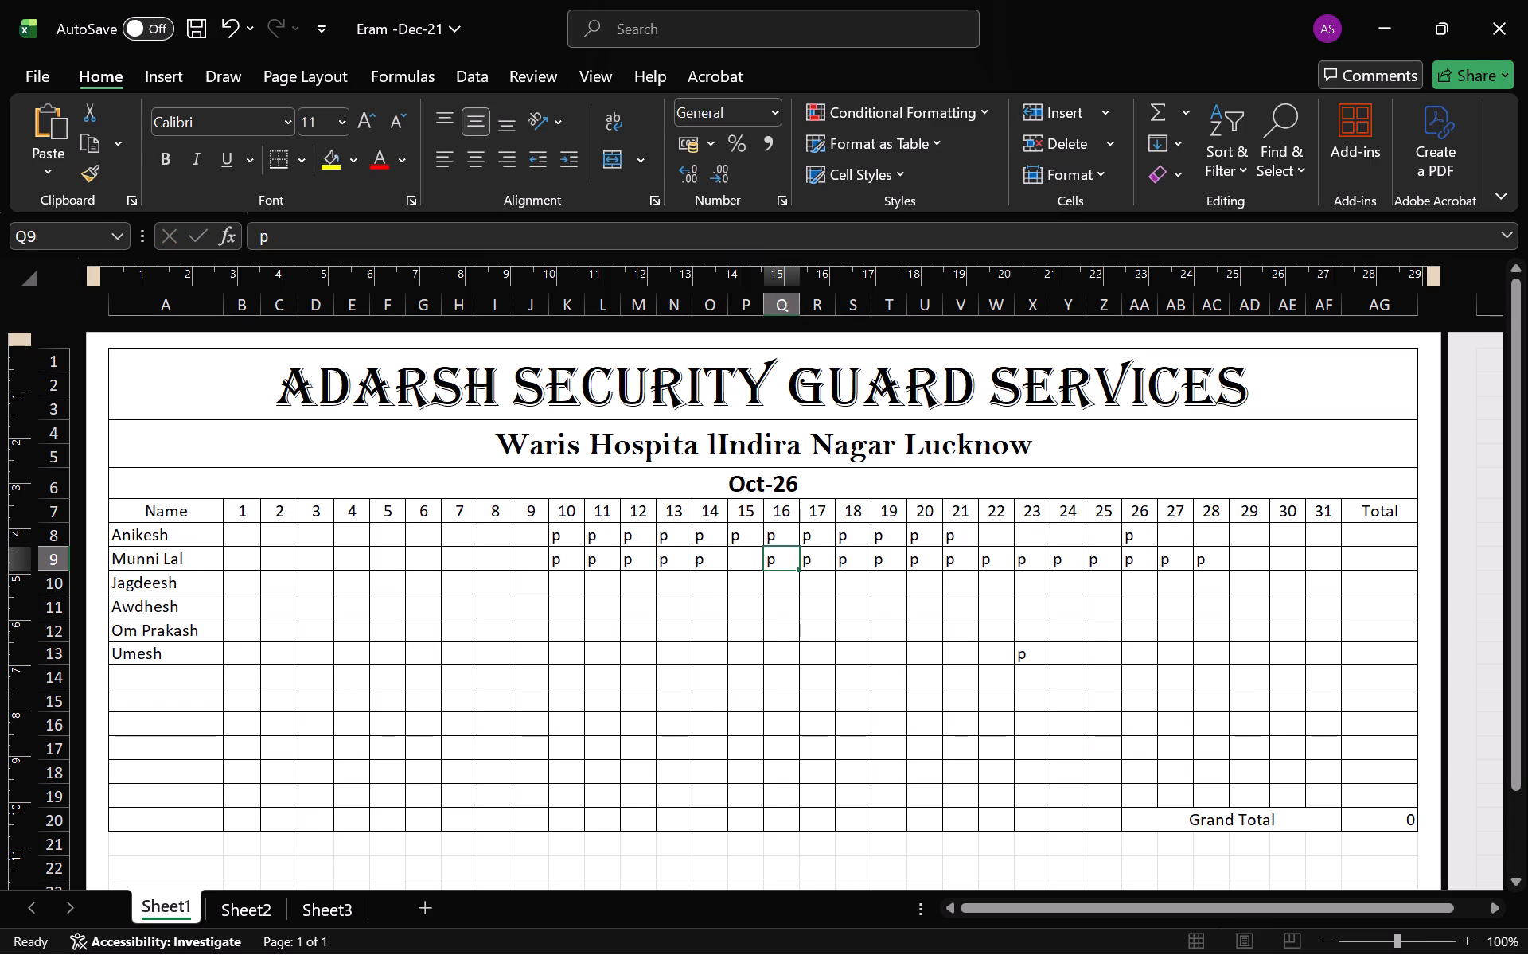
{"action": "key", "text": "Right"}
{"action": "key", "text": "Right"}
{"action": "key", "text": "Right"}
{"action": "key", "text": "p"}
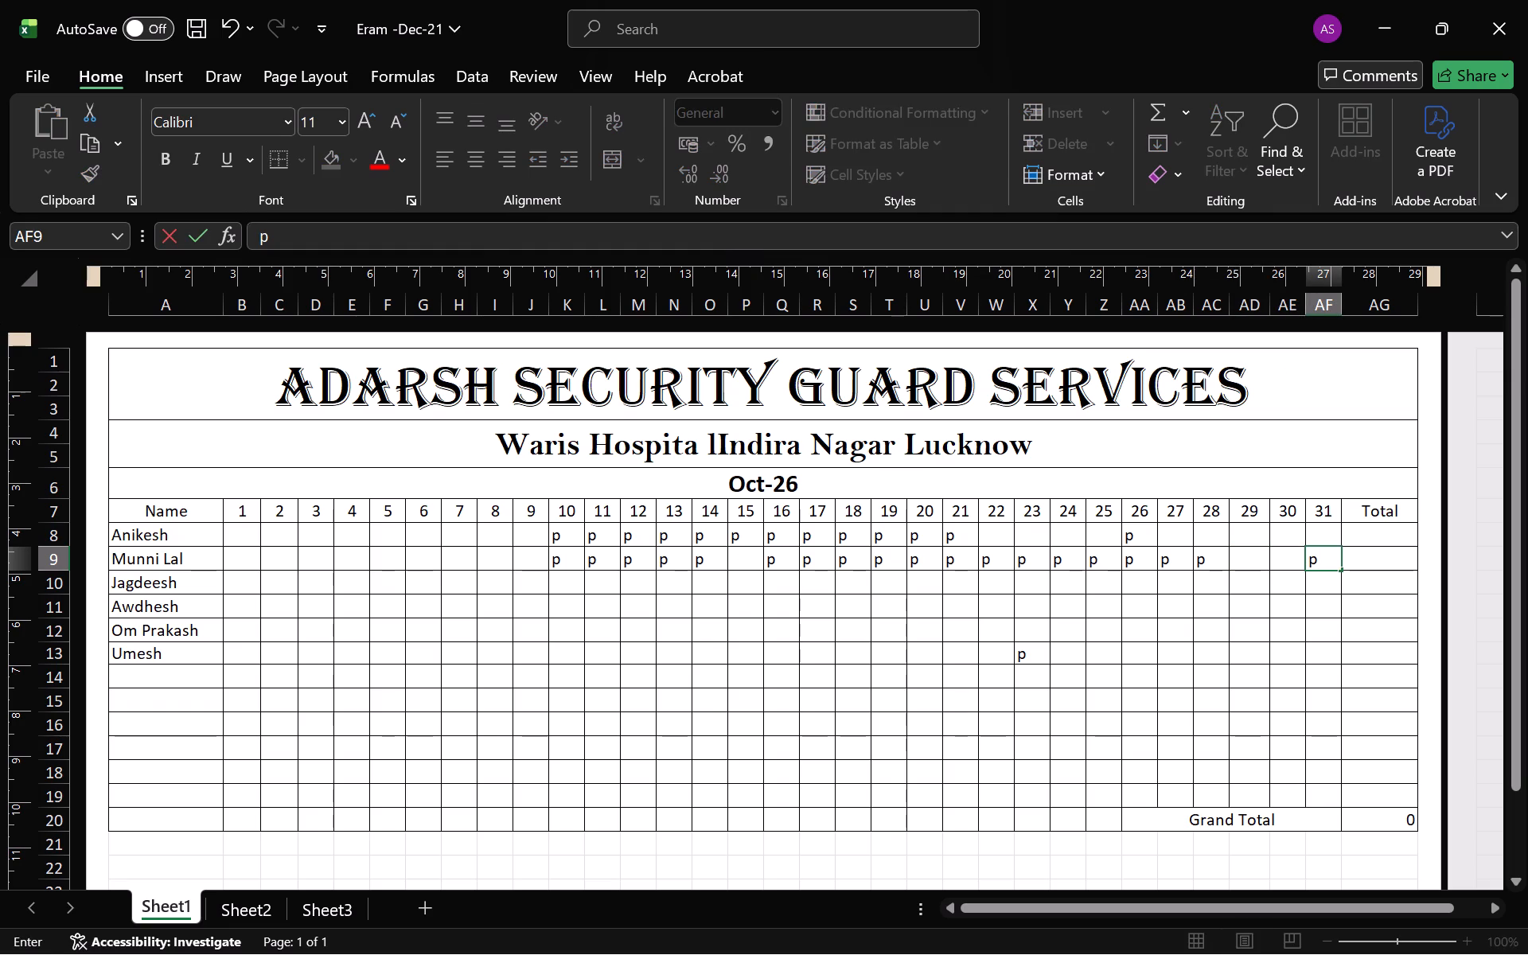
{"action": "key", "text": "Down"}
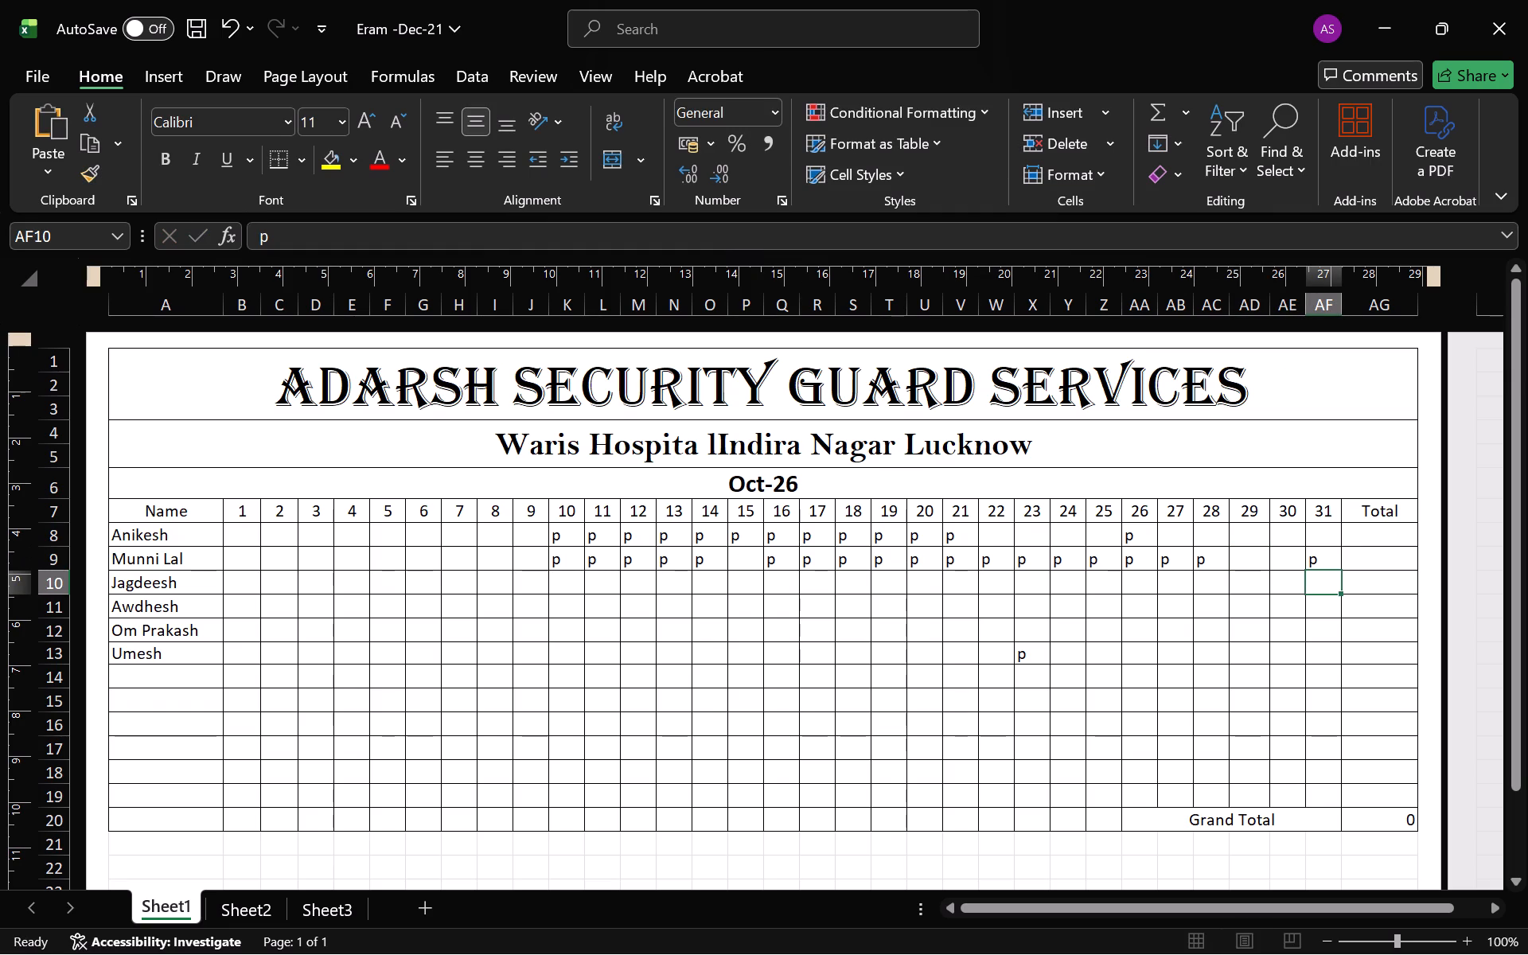
Mark Jagdeesh present with "p" on day 15.
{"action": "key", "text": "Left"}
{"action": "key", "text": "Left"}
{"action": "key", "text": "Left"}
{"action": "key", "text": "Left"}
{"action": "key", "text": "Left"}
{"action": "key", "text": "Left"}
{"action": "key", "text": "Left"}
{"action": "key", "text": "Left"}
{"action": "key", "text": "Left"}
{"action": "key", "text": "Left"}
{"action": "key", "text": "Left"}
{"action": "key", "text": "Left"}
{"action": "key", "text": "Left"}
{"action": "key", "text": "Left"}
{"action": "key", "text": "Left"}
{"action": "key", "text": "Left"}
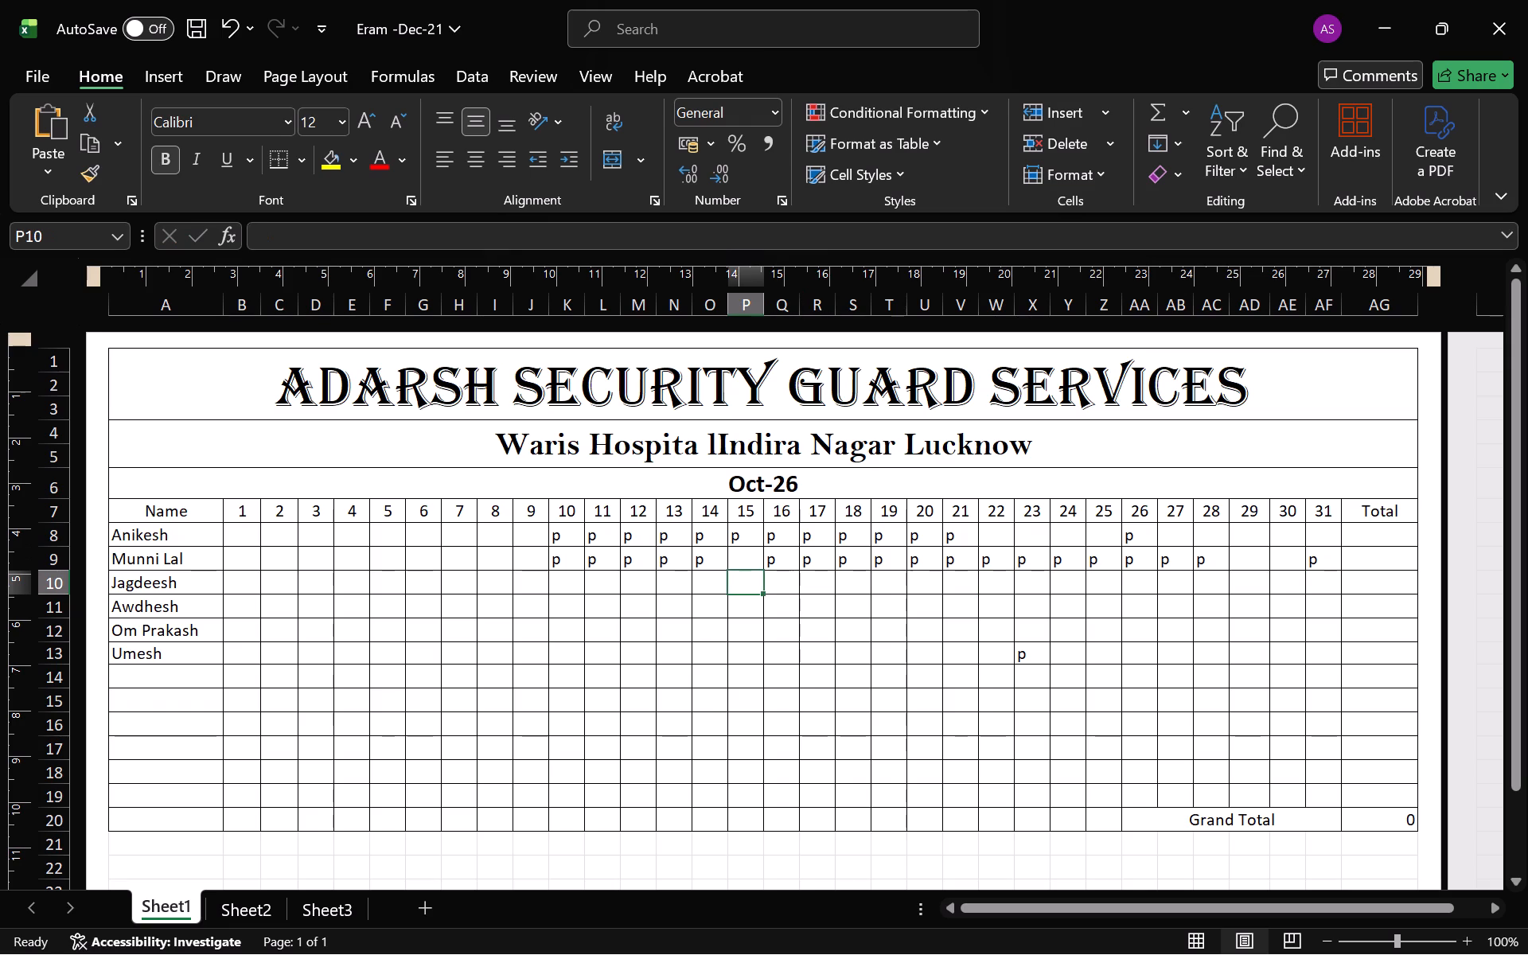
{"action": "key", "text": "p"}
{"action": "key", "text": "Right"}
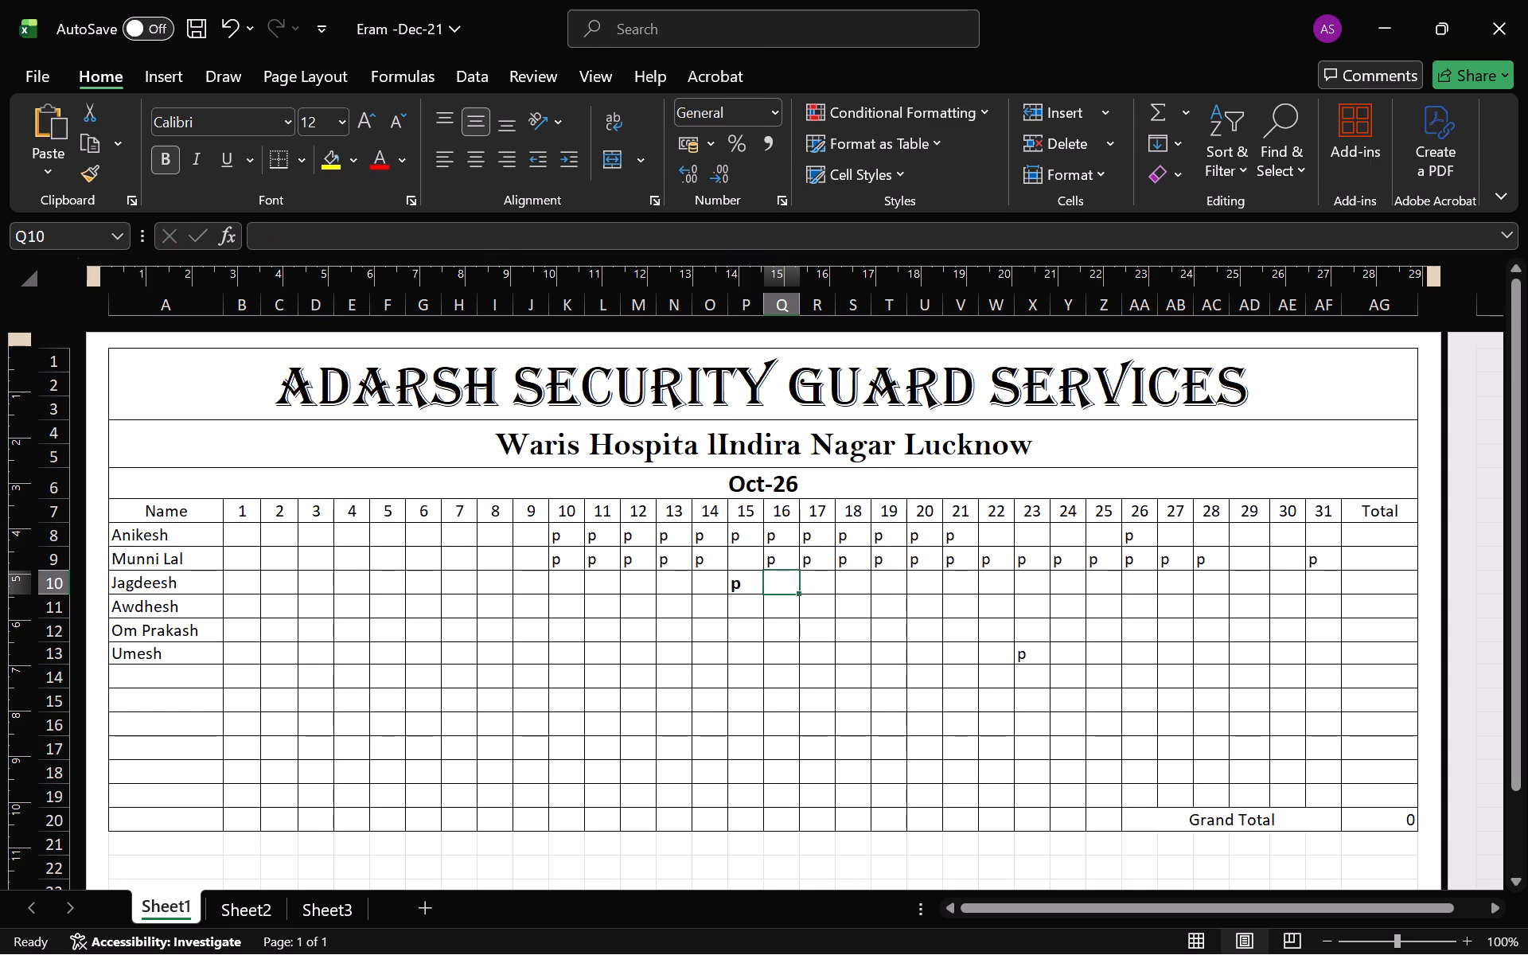
Remove the bold formatting from Jagdeesh's day 15 mark.
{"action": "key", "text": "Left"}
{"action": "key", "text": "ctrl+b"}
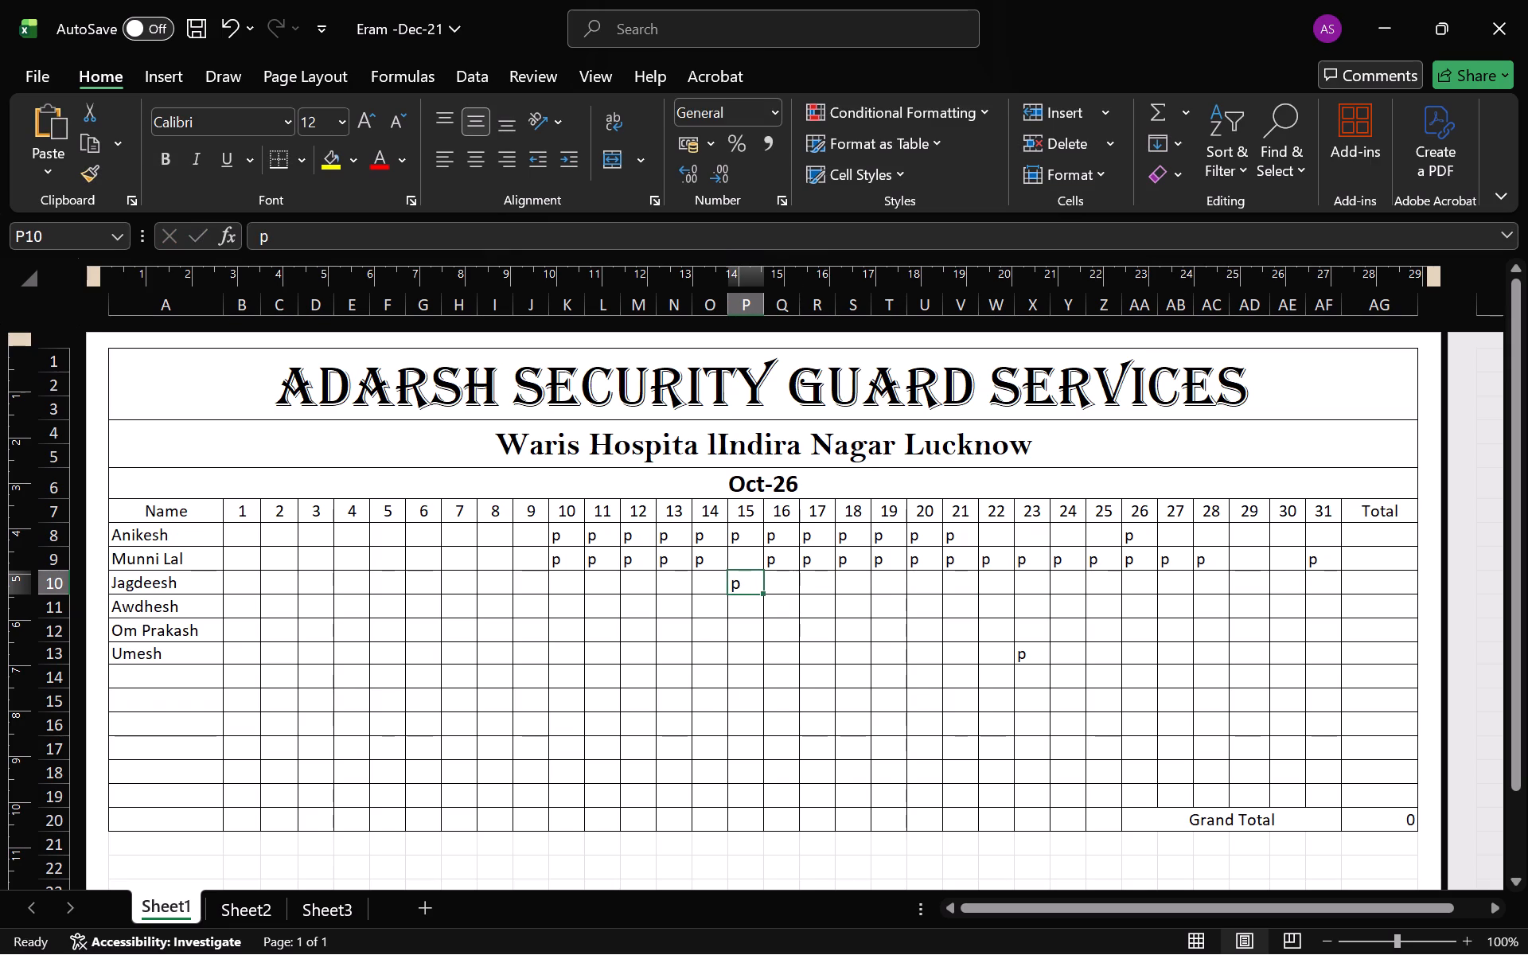
Mark Awdhesh present with "p" for each day from 27 to 31.
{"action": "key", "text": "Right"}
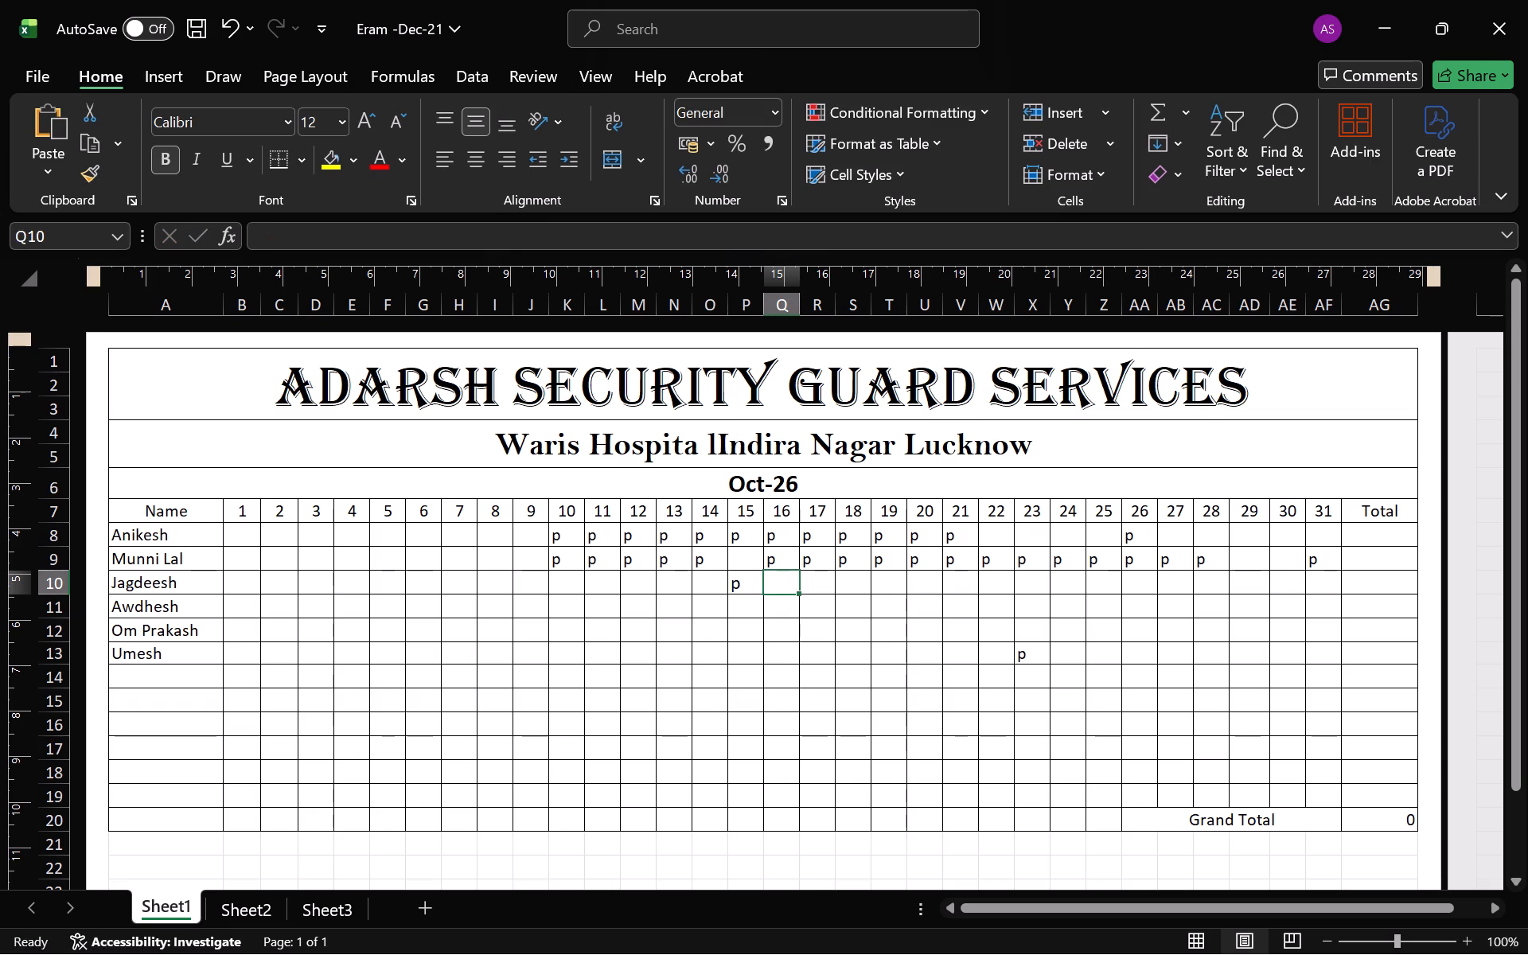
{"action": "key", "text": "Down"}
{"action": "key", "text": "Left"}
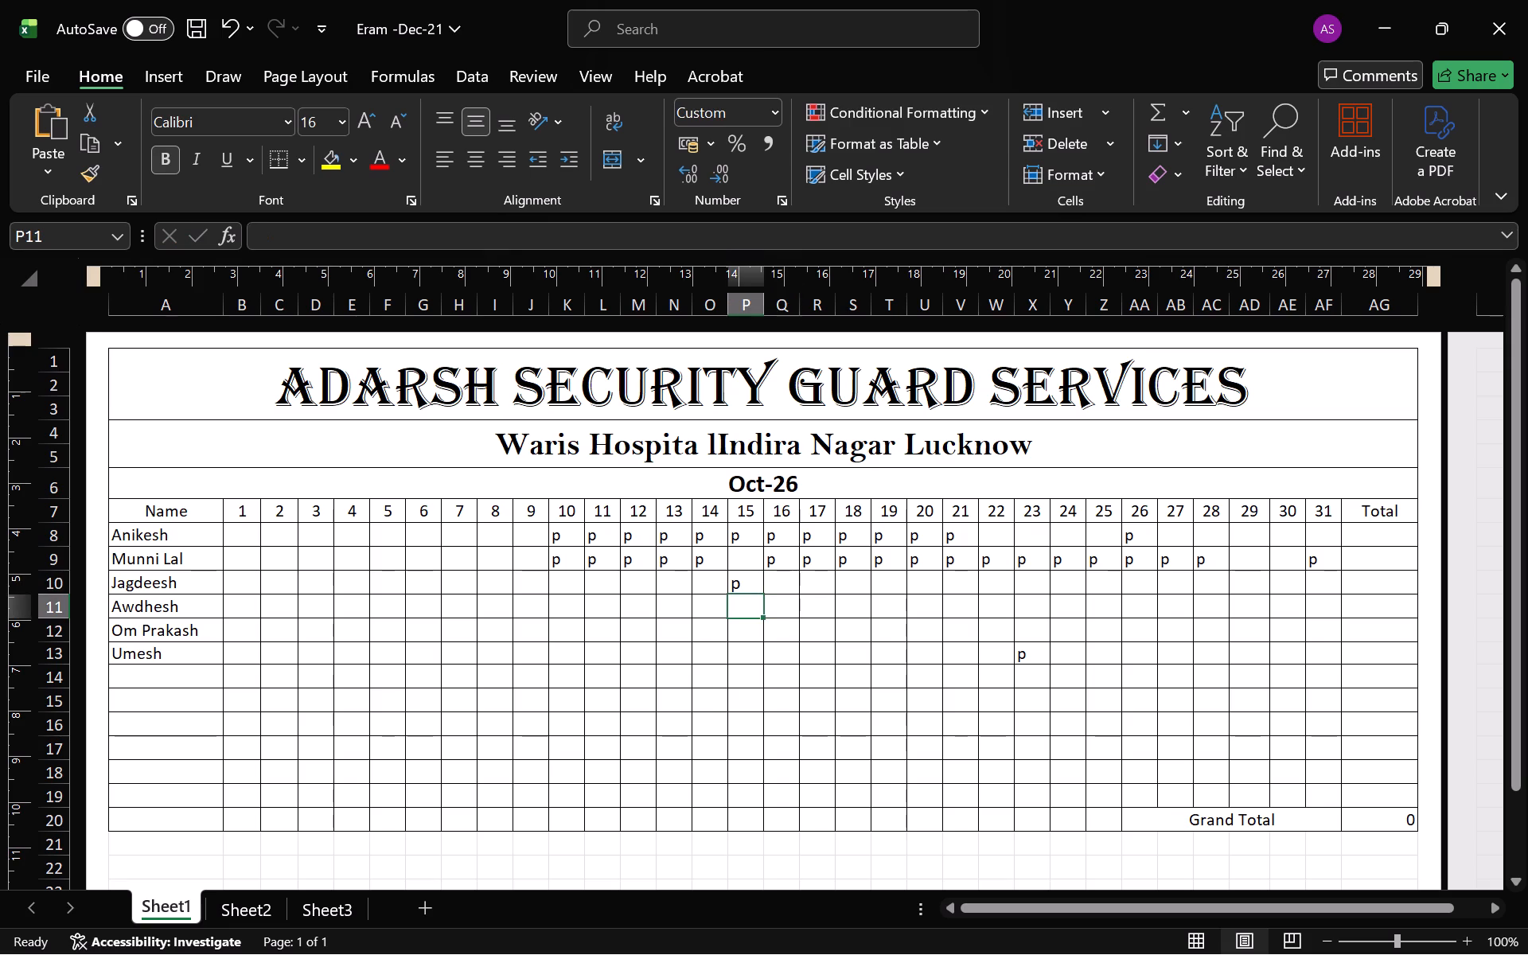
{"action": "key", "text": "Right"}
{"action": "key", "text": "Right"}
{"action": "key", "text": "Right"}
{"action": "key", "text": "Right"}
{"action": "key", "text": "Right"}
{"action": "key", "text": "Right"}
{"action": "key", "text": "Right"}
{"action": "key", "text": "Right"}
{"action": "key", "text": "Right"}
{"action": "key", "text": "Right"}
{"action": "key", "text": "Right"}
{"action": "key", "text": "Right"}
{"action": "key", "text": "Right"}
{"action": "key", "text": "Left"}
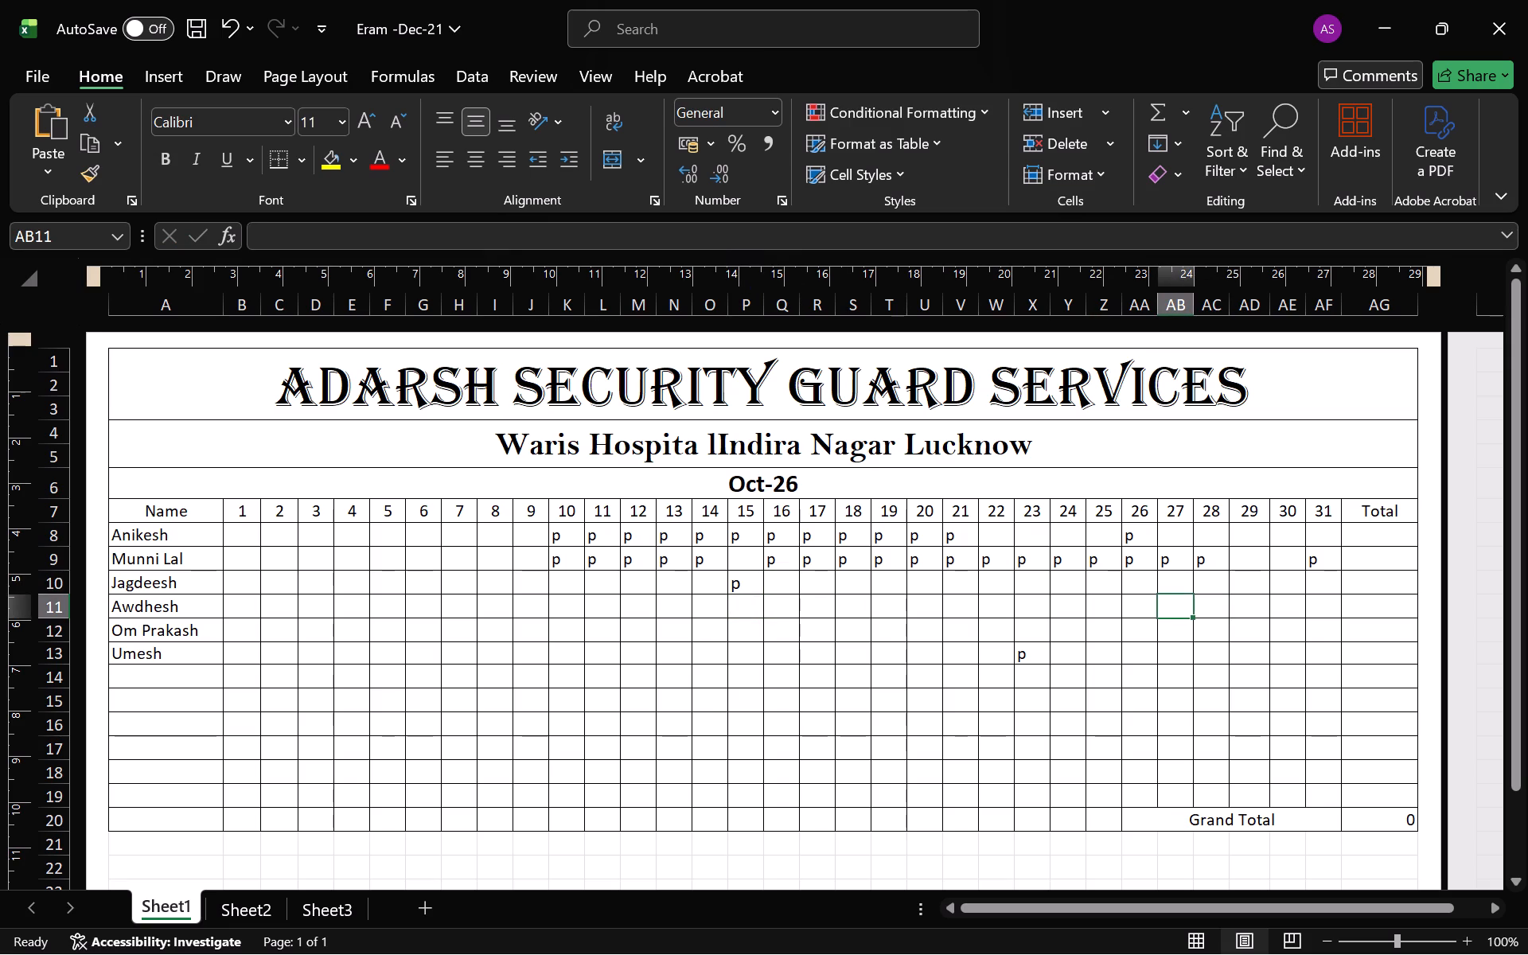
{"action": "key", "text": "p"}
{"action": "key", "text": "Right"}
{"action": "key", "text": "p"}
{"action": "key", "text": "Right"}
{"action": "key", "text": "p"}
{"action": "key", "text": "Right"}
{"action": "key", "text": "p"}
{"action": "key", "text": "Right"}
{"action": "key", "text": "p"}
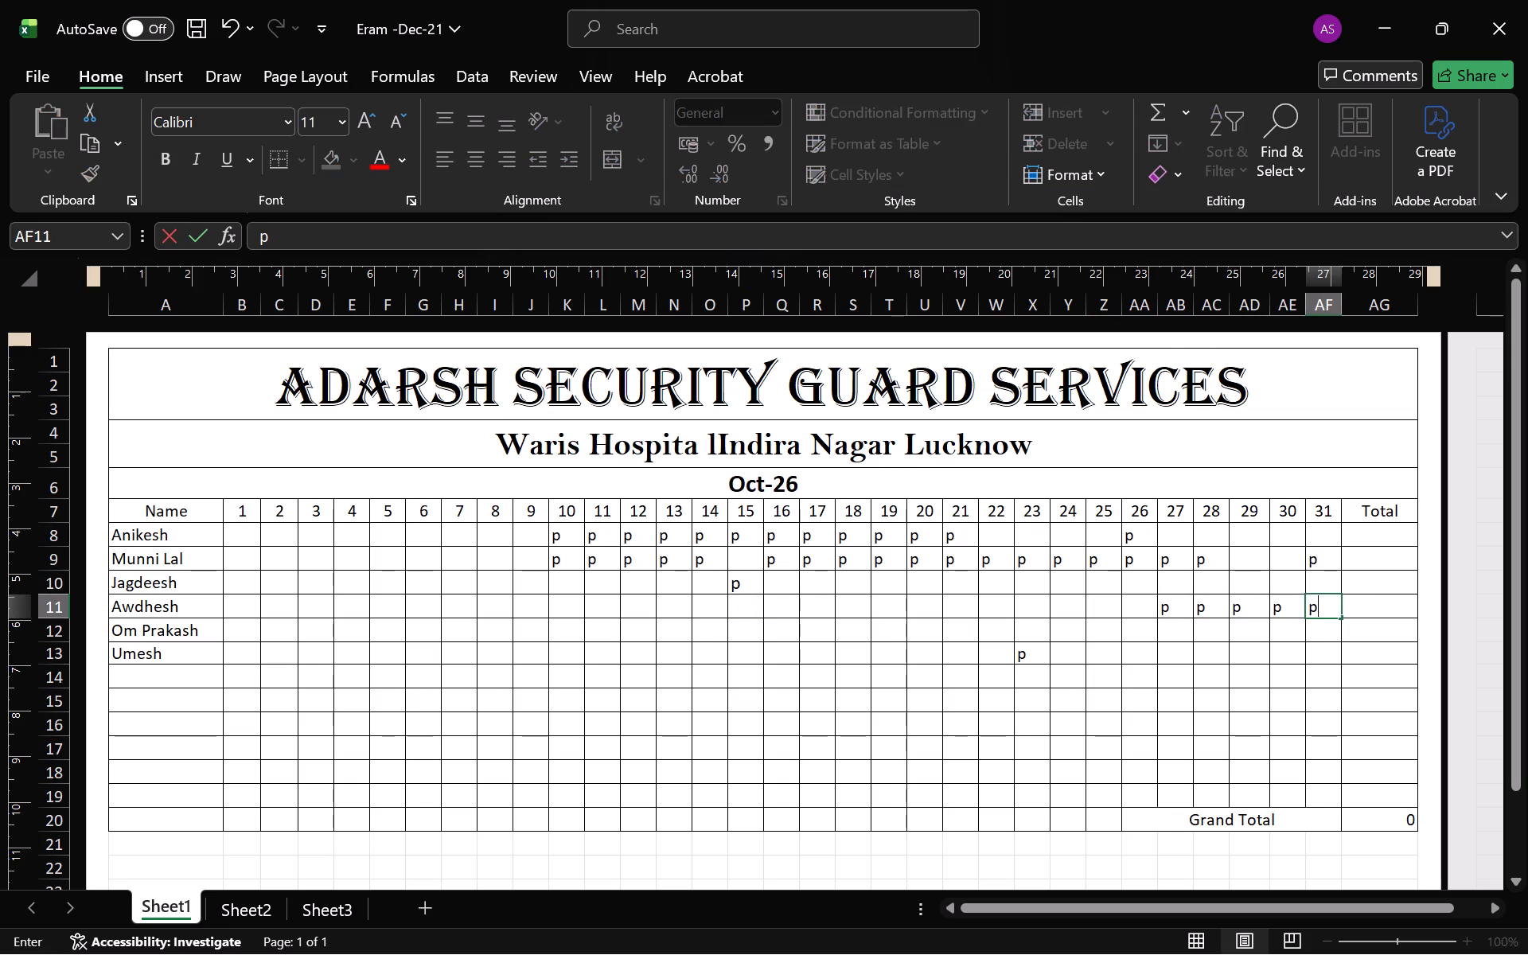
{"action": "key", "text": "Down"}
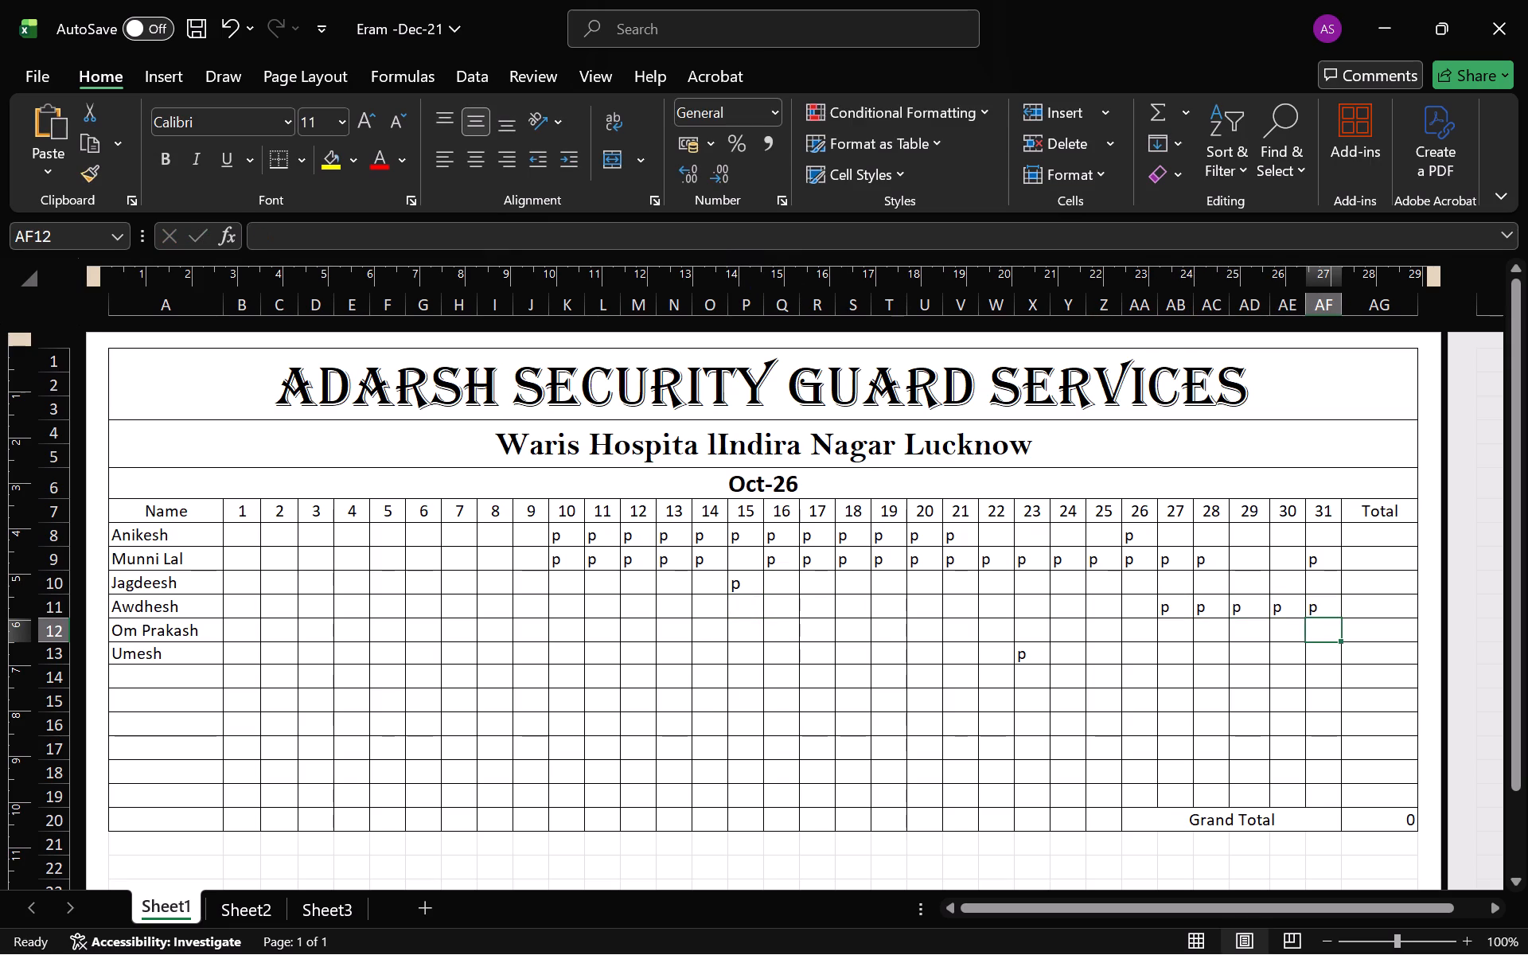
Mark the guard in row 12 present with "p" on days 29 and 30.
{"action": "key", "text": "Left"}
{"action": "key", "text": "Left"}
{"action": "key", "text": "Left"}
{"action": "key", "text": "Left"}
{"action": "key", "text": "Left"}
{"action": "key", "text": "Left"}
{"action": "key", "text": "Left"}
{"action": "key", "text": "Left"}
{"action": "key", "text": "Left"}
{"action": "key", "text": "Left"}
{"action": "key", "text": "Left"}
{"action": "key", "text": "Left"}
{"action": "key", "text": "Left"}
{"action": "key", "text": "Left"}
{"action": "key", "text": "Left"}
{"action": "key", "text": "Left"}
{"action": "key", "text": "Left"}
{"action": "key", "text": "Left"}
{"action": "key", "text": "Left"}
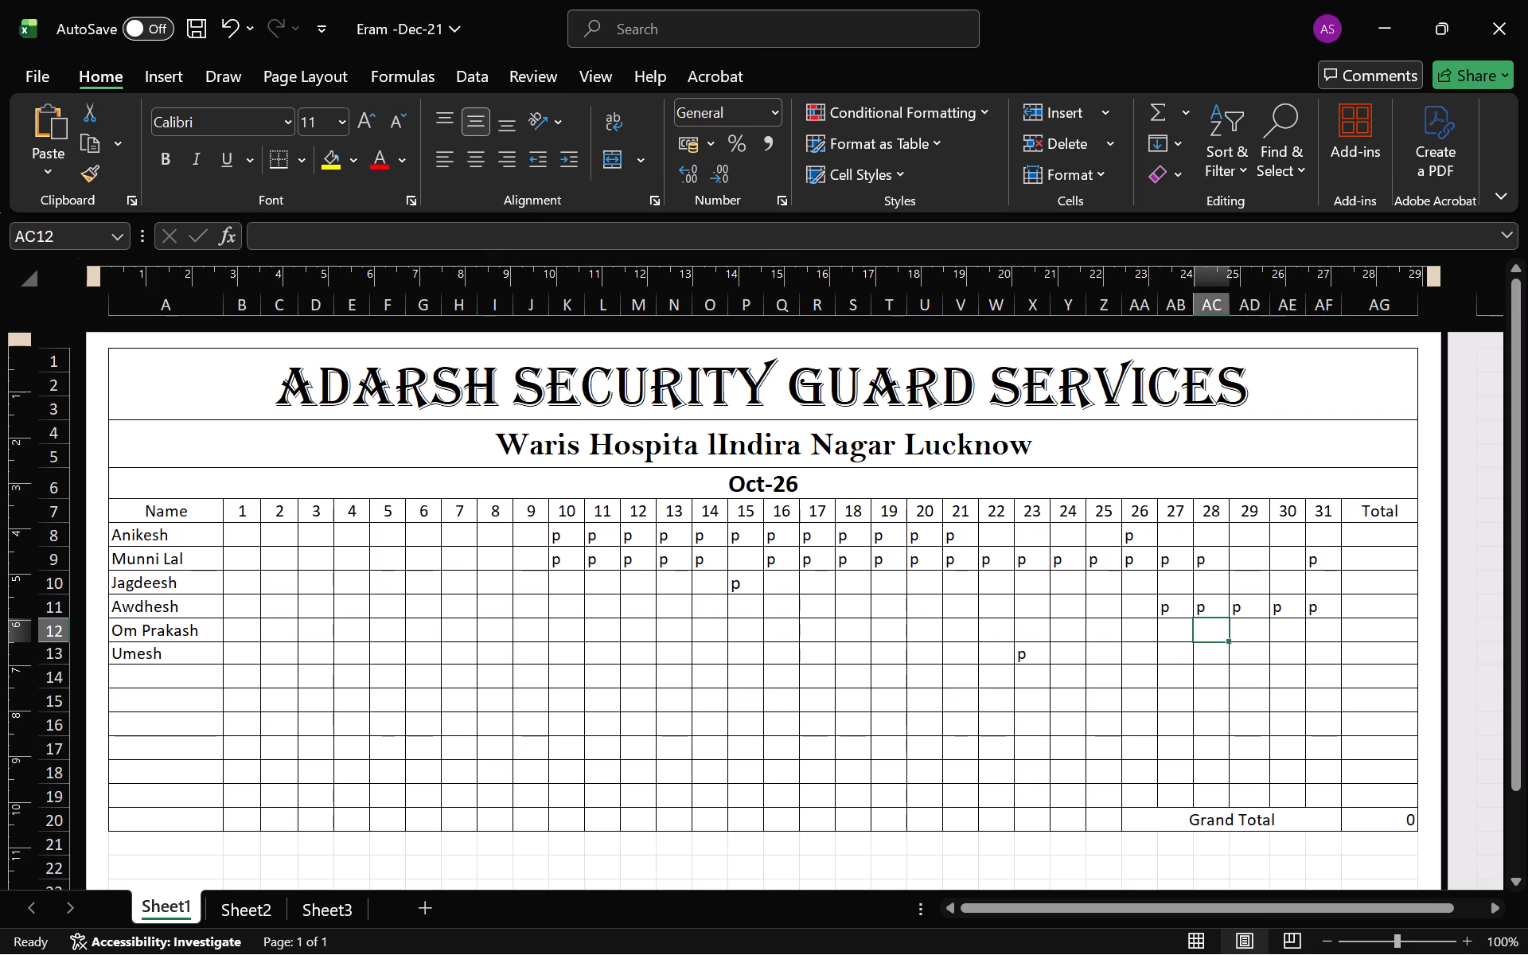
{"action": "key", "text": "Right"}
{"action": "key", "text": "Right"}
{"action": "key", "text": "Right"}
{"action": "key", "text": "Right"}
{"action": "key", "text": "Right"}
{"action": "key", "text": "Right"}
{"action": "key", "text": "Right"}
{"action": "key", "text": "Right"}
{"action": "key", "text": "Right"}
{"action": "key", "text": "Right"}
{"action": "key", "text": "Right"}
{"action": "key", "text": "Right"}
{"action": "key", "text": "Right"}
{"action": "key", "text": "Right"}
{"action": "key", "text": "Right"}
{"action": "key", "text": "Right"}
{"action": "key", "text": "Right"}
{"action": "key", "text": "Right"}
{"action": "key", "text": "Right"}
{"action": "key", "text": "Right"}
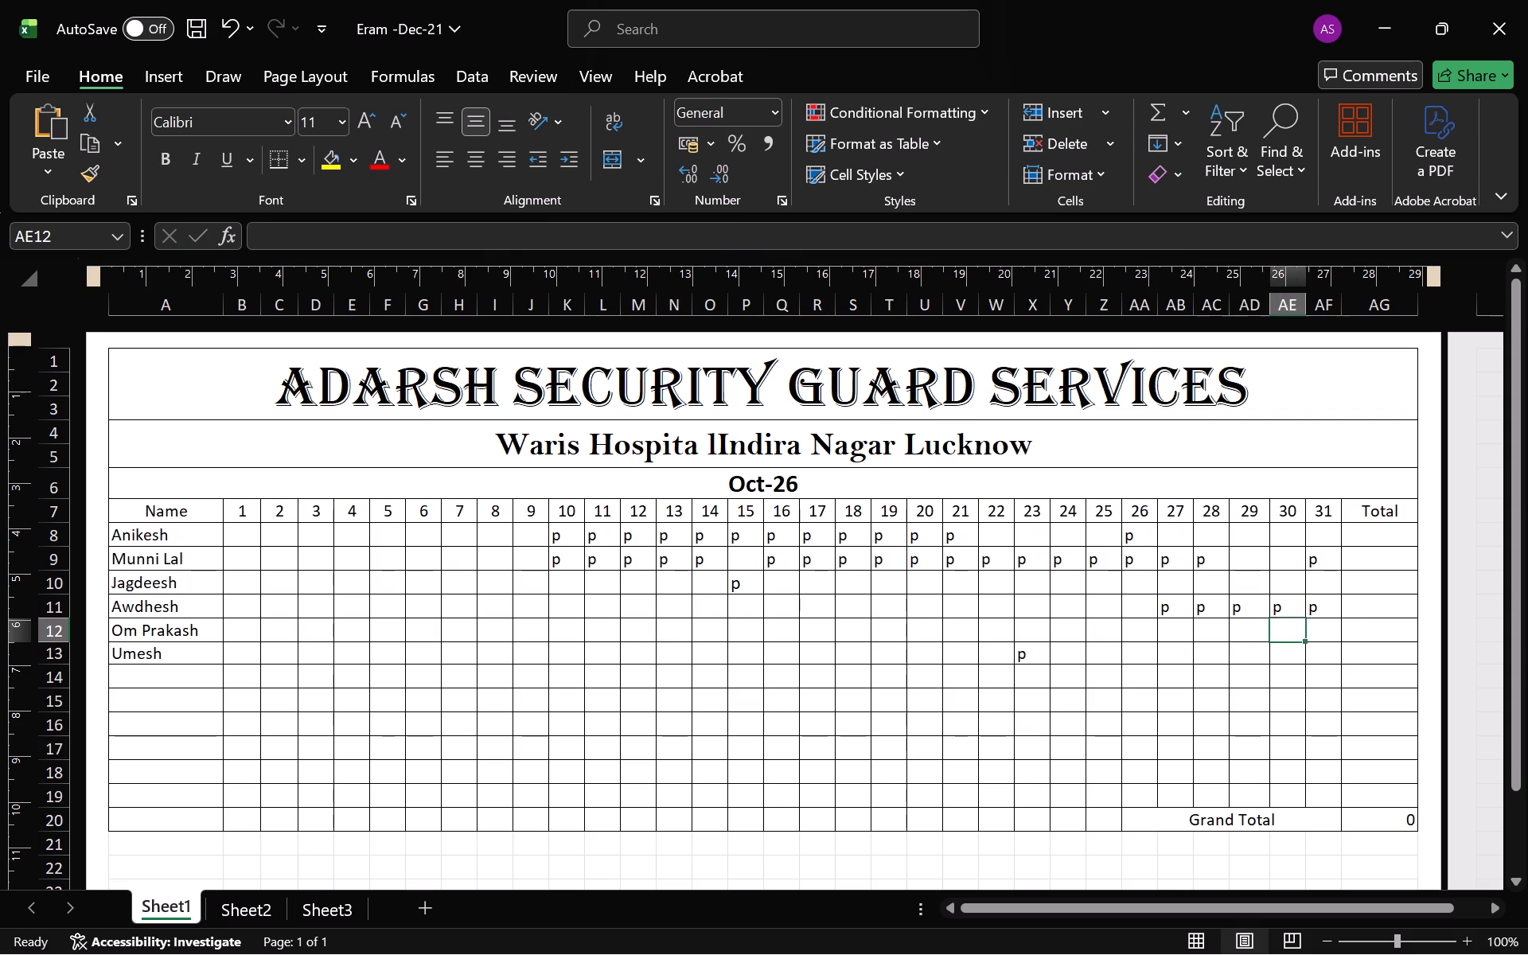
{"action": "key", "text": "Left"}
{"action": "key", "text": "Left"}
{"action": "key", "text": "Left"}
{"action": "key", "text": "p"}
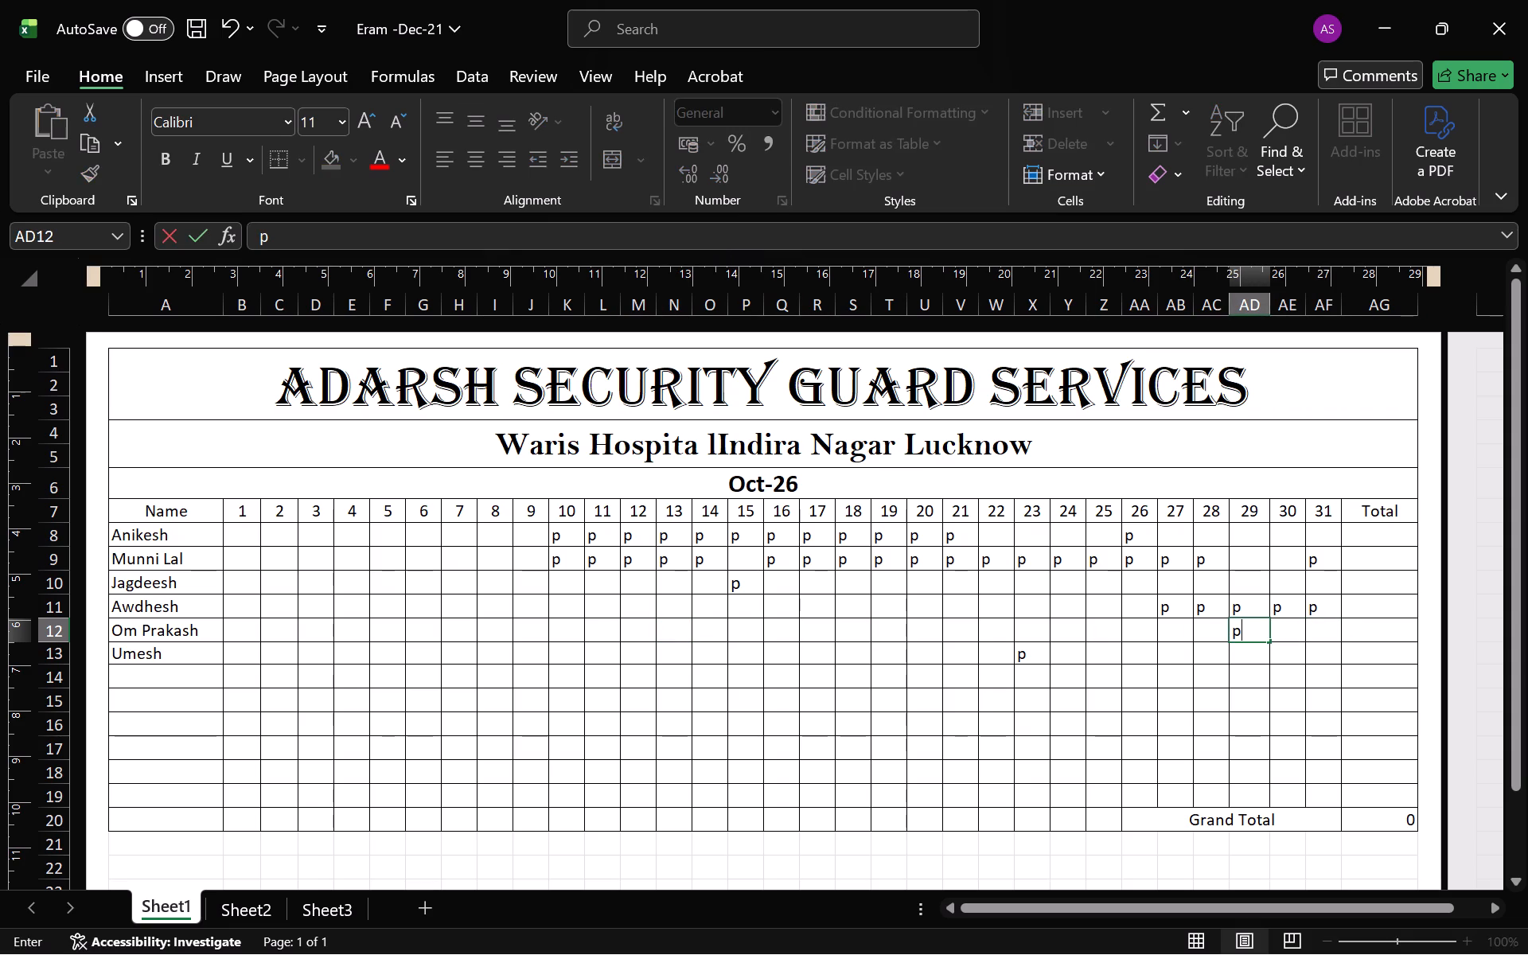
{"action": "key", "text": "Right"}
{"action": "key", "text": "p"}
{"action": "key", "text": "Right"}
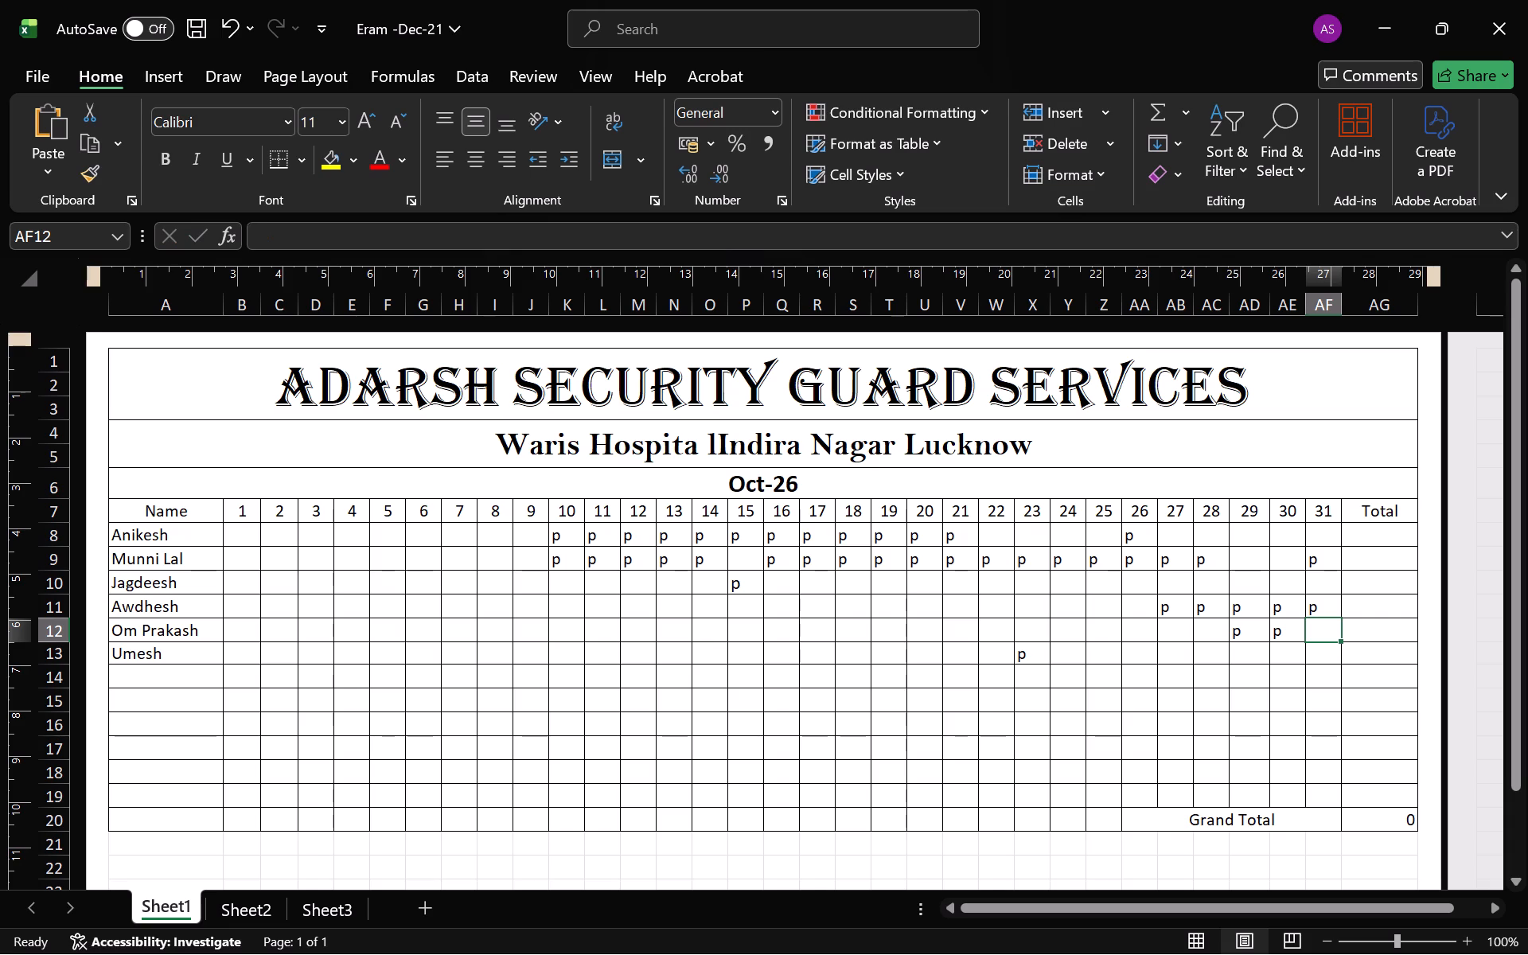
Count Anikesh's attendance marks and enter 13 as his total.
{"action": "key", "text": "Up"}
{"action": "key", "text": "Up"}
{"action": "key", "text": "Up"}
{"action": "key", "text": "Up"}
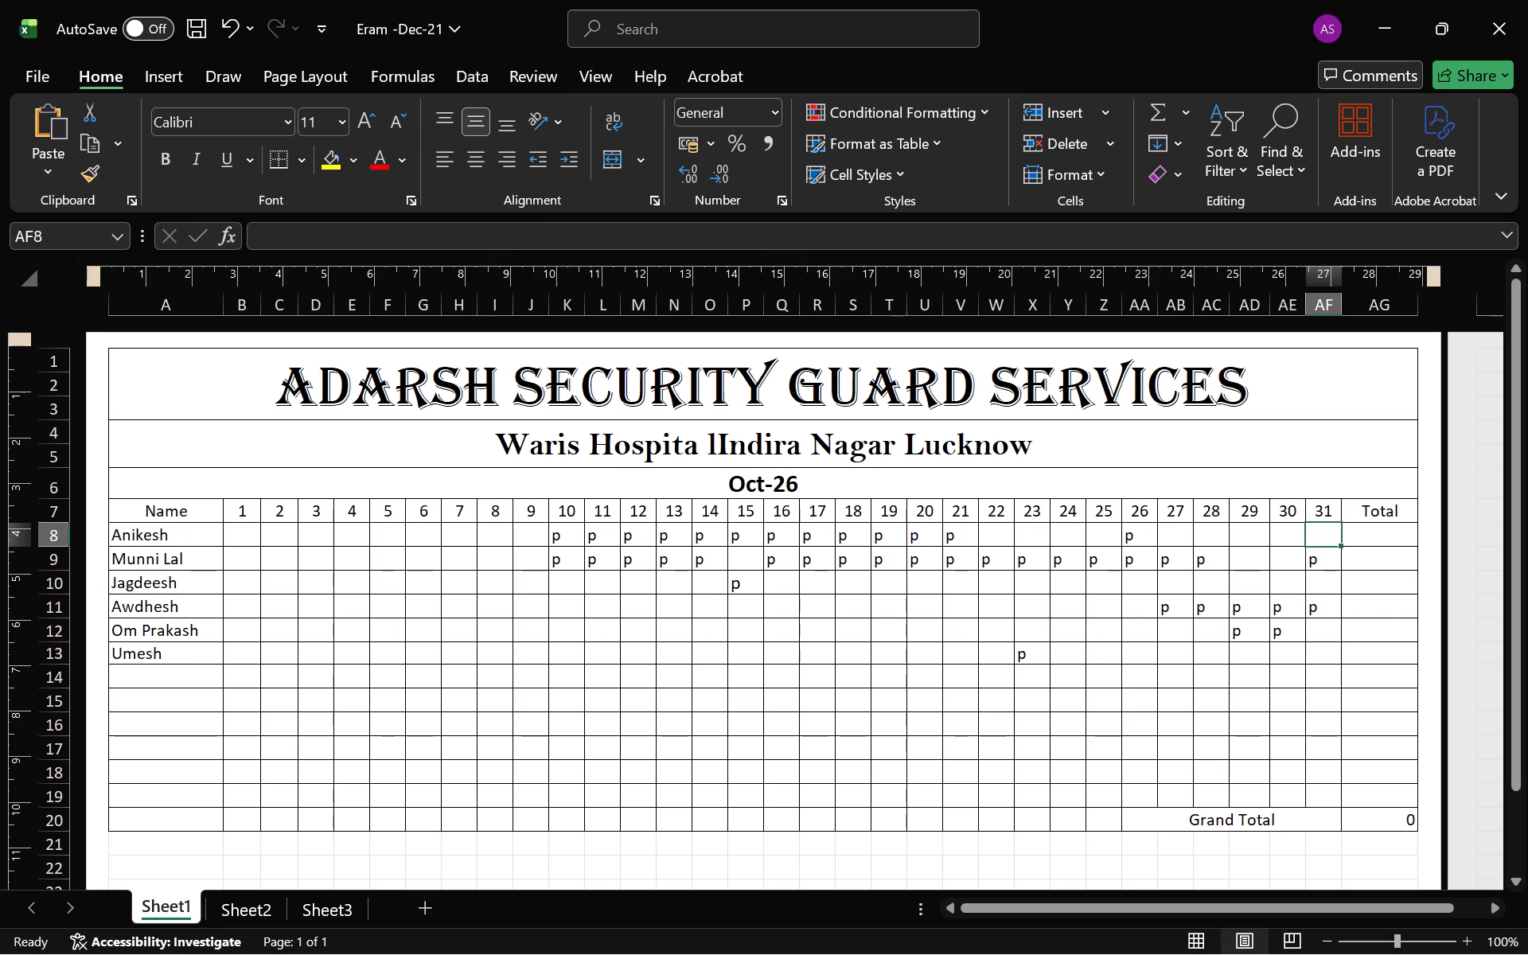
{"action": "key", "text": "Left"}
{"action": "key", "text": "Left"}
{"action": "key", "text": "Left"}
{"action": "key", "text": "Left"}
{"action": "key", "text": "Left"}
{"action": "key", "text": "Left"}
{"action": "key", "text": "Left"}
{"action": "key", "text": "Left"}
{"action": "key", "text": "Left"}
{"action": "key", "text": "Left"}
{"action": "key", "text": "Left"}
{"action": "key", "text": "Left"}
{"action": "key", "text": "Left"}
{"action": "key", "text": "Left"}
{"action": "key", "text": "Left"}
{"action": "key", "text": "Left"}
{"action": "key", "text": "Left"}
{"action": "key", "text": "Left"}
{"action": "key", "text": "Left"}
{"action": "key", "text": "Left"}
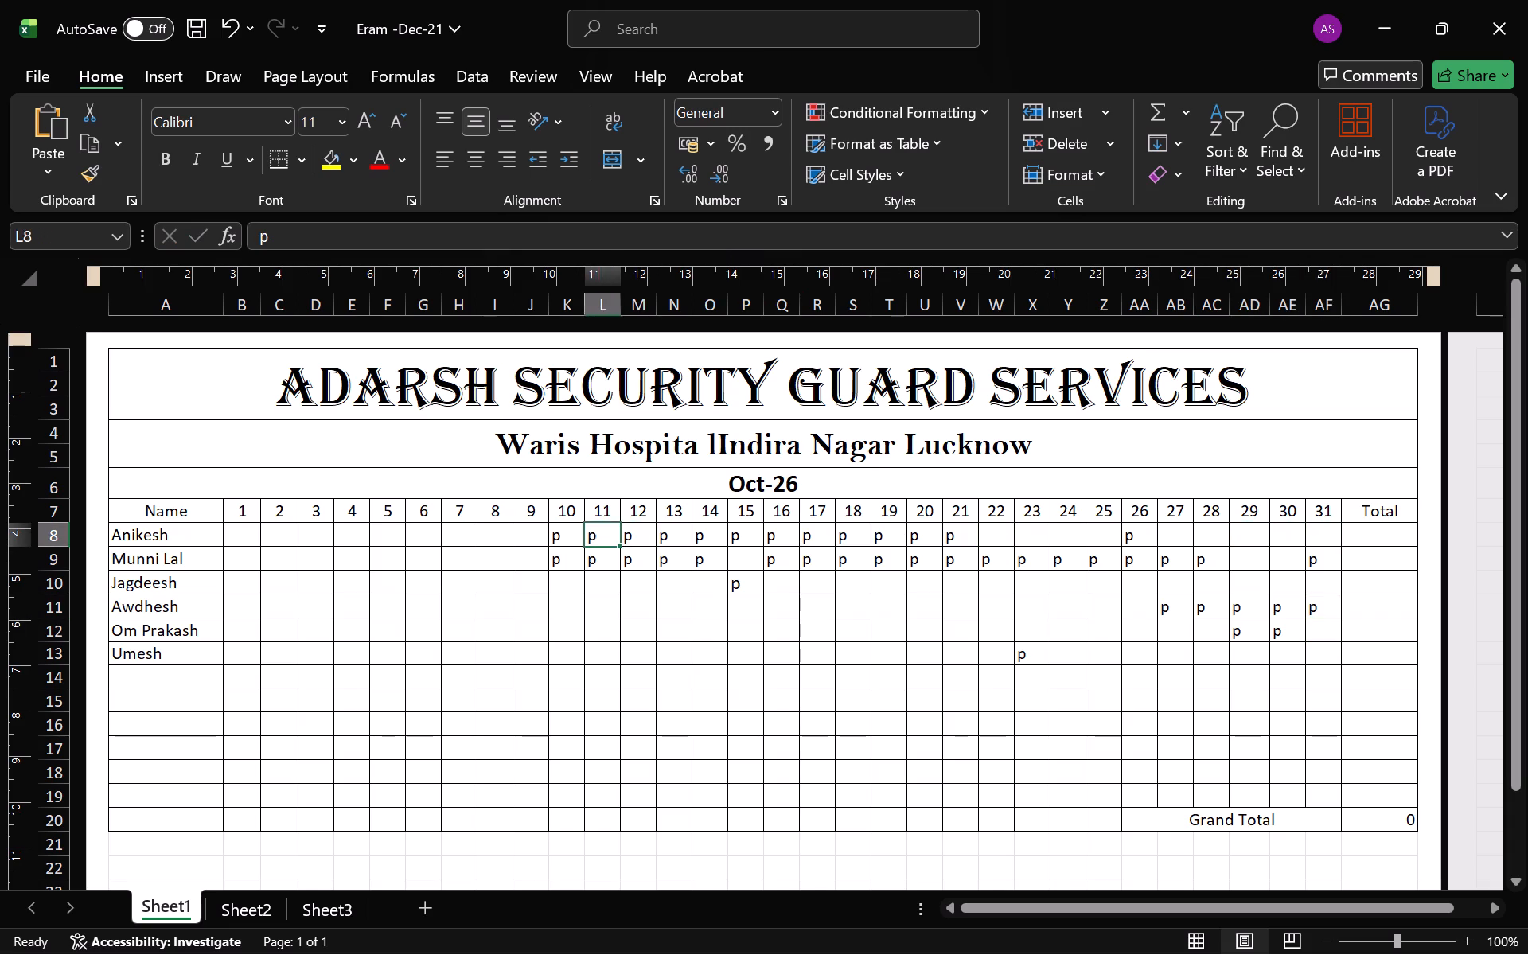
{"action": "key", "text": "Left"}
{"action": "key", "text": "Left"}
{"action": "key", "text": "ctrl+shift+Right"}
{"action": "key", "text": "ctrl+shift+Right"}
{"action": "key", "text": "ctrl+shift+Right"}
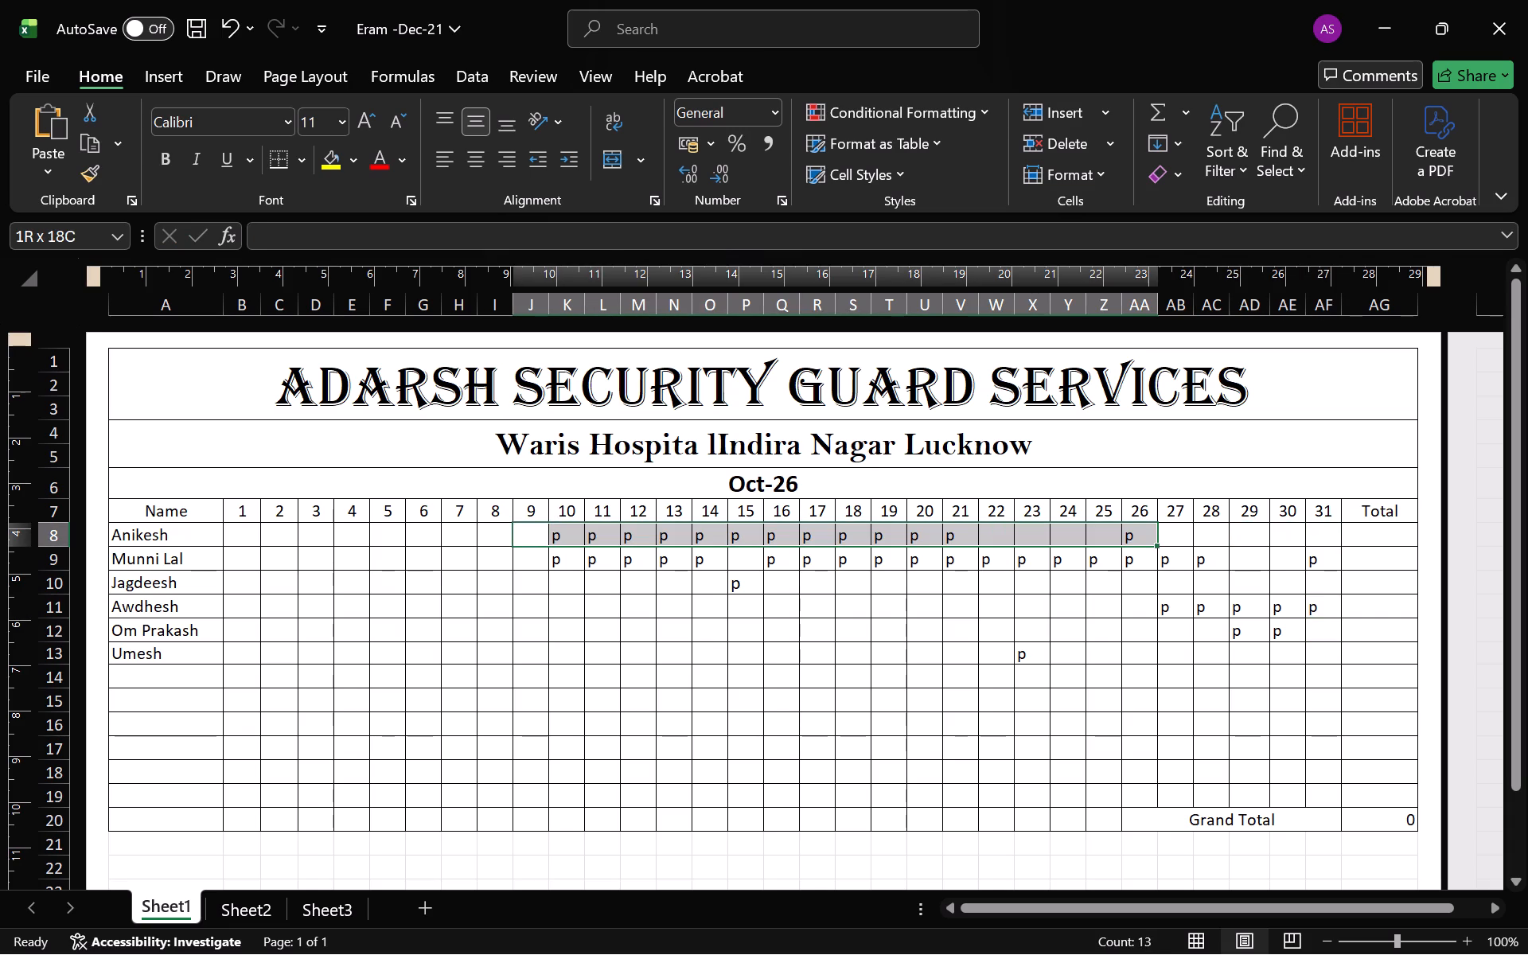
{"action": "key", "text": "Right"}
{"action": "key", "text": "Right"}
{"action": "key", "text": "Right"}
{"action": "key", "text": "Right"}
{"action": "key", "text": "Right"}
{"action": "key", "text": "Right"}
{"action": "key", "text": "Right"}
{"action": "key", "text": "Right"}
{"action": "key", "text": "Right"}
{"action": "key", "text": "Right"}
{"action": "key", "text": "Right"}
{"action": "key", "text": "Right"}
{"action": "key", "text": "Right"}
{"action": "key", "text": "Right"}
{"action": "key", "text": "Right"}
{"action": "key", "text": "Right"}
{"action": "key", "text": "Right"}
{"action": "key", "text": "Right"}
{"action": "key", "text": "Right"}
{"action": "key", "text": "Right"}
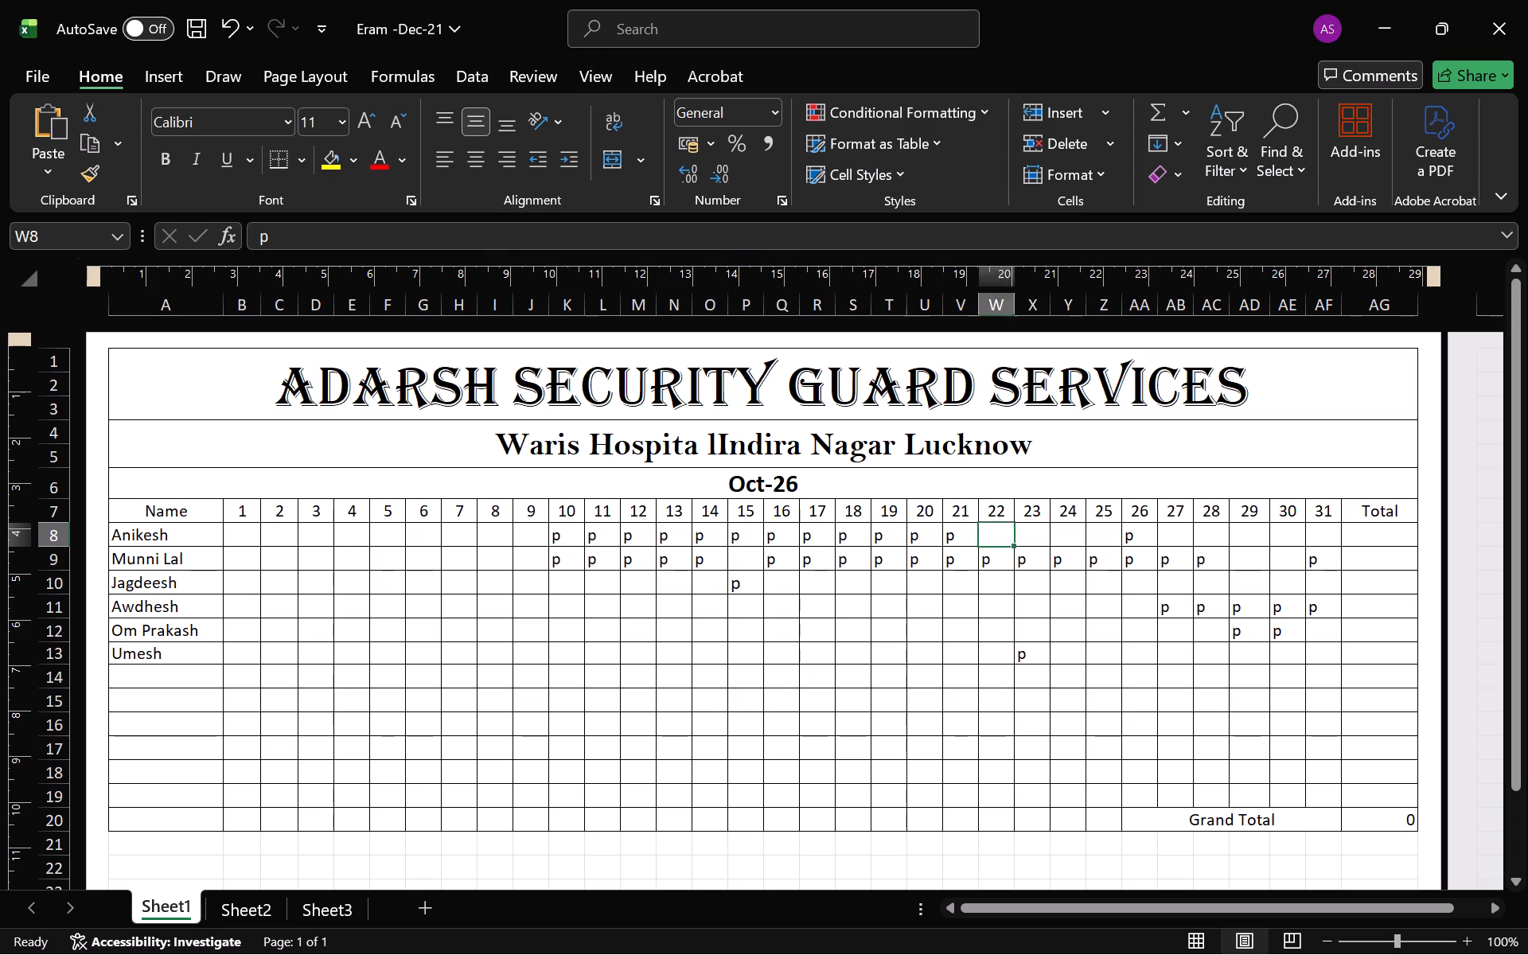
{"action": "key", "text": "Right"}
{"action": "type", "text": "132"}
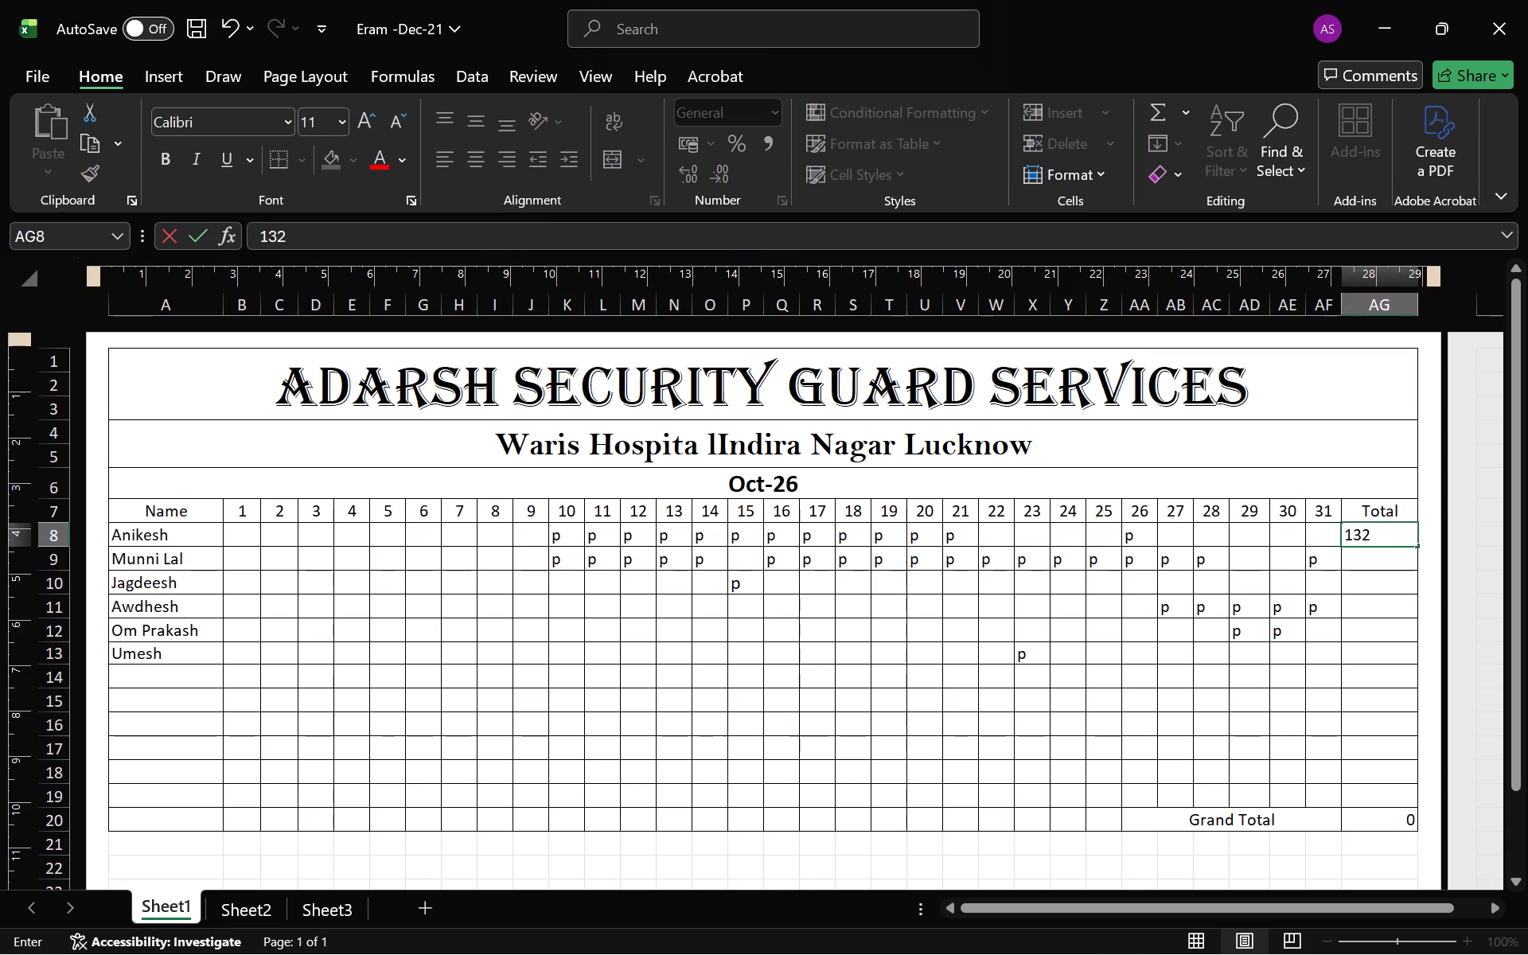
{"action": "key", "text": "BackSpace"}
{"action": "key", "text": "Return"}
Count the attendance marks of the guard in row 9 and enter 19 as the total.
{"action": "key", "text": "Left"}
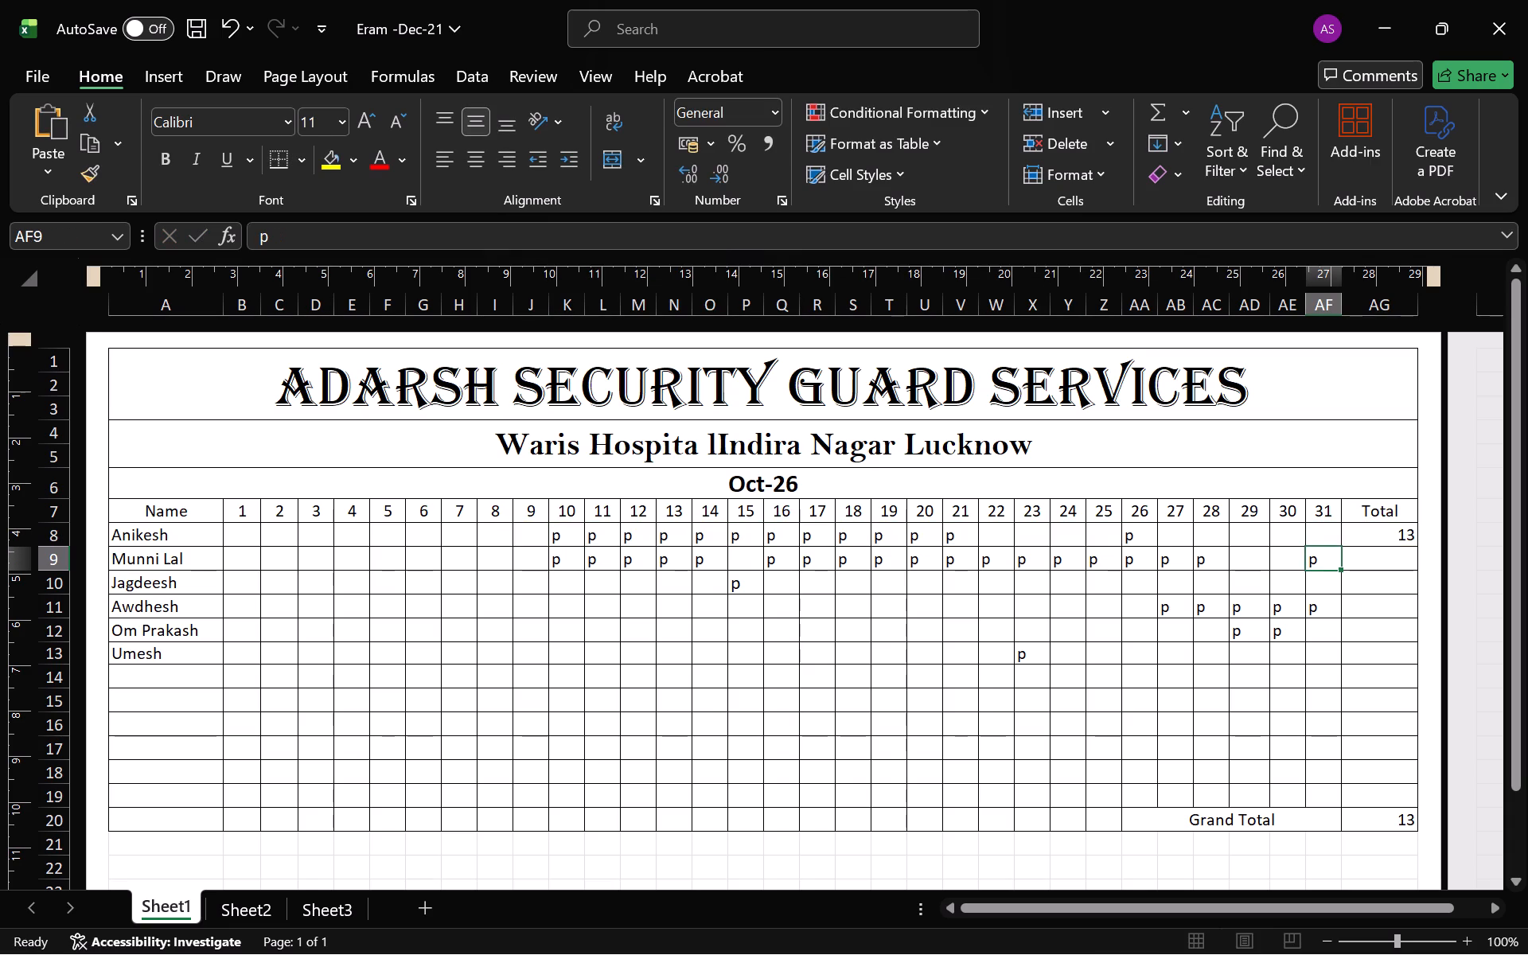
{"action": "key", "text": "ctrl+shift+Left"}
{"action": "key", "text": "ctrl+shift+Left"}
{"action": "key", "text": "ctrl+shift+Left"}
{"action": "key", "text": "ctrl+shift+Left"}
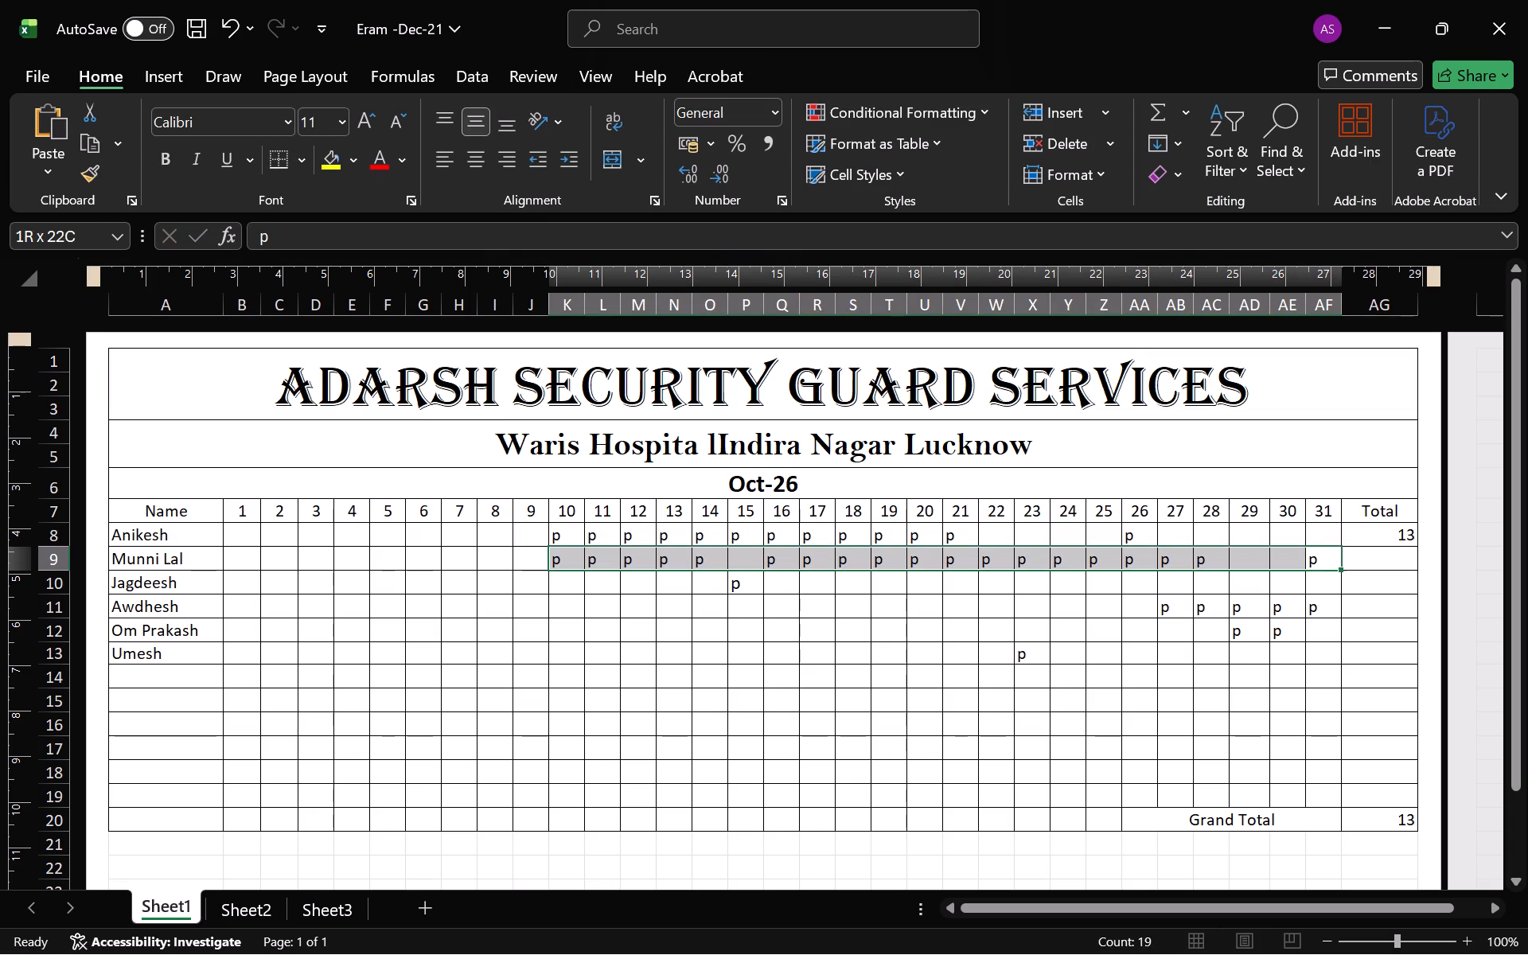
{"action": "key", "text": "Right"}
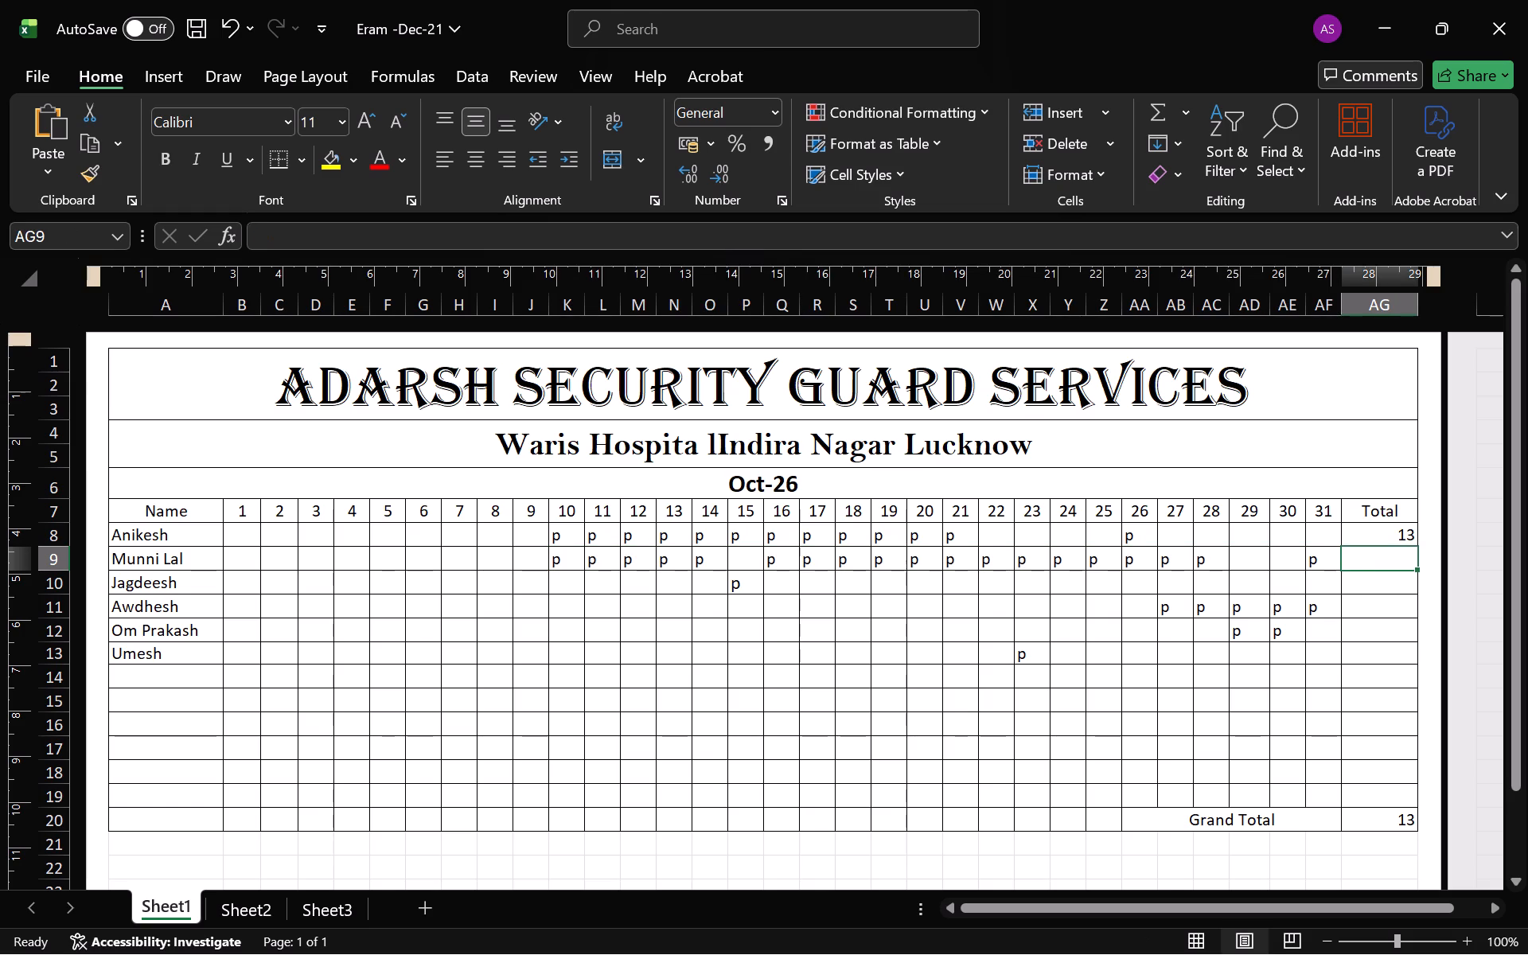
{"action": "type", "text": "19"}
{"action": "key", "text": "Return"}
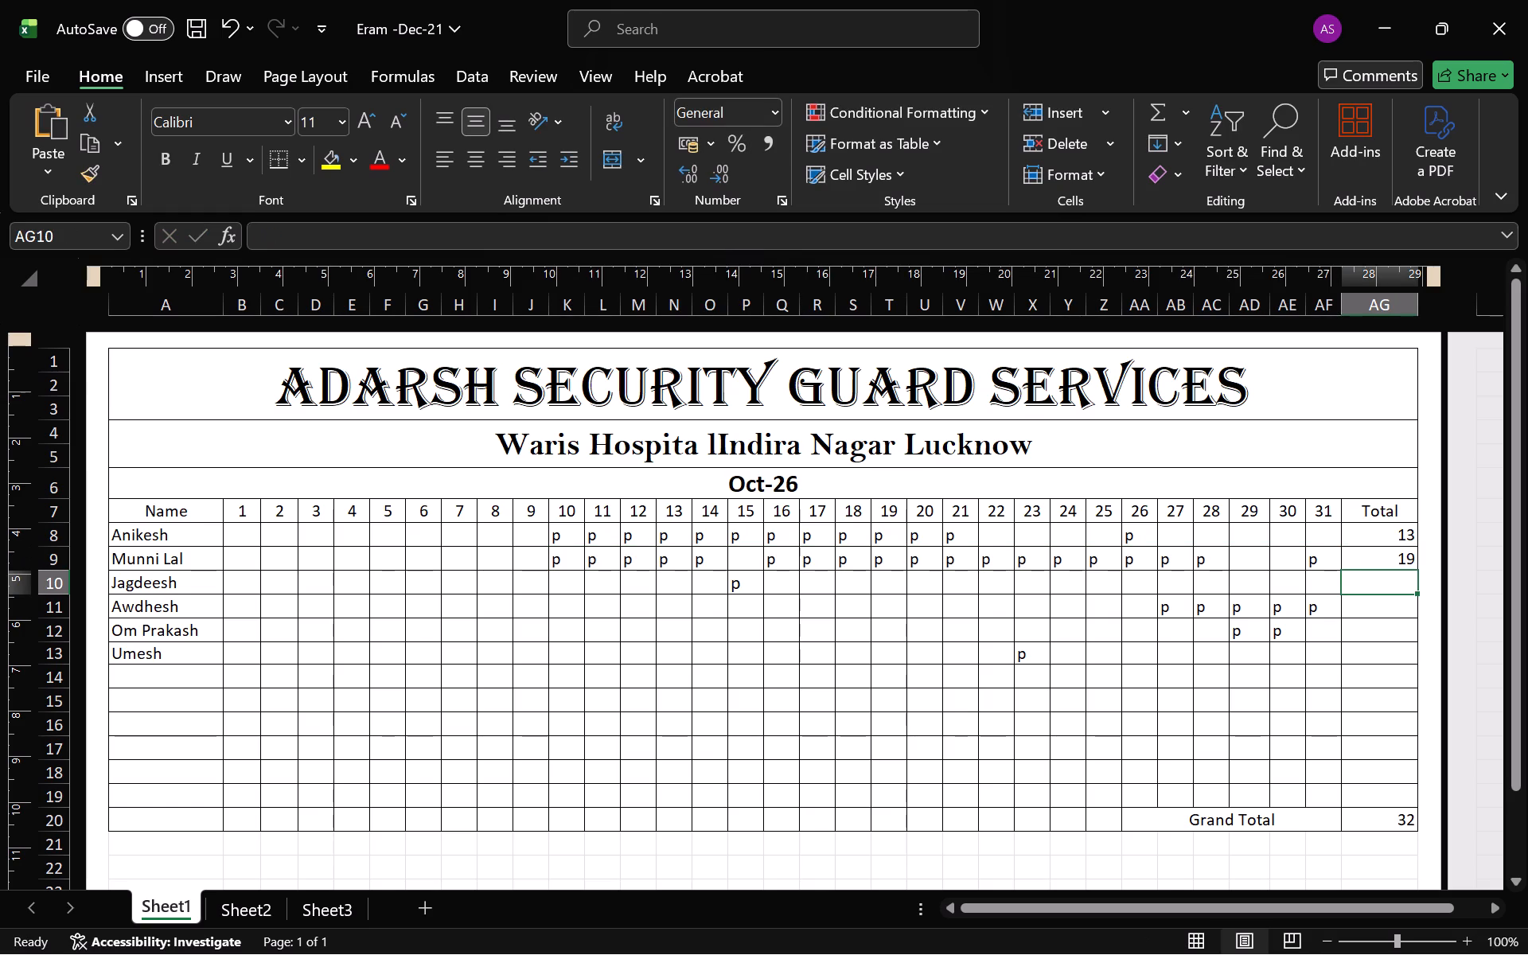
Enter attendance totals of 1 for Jagdeesh and 5 for Awdhesh.
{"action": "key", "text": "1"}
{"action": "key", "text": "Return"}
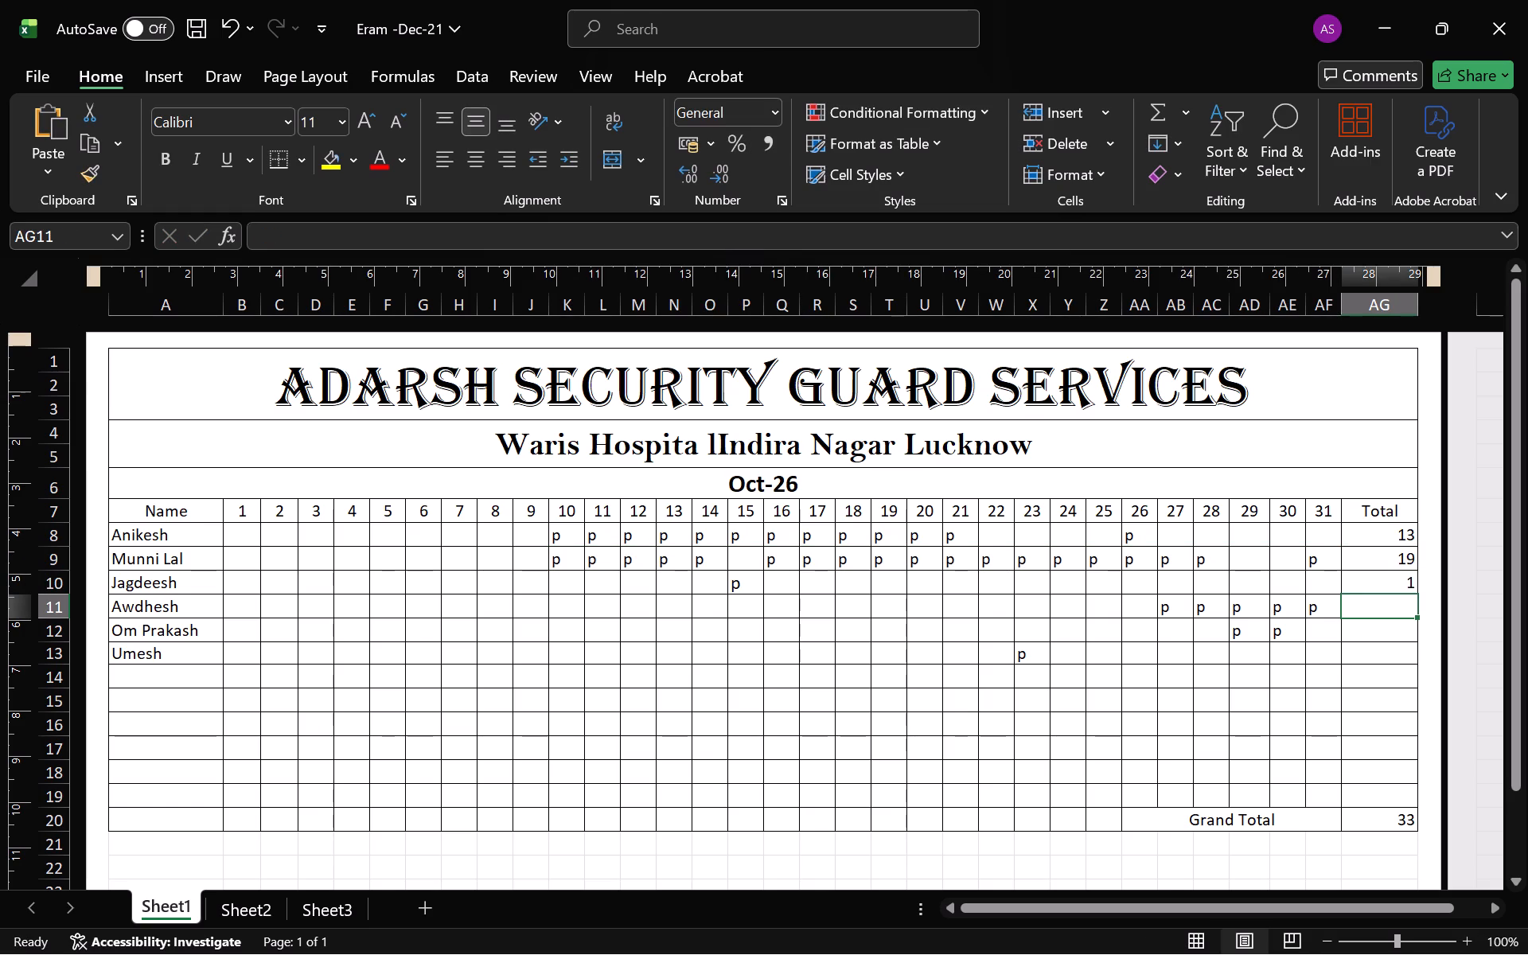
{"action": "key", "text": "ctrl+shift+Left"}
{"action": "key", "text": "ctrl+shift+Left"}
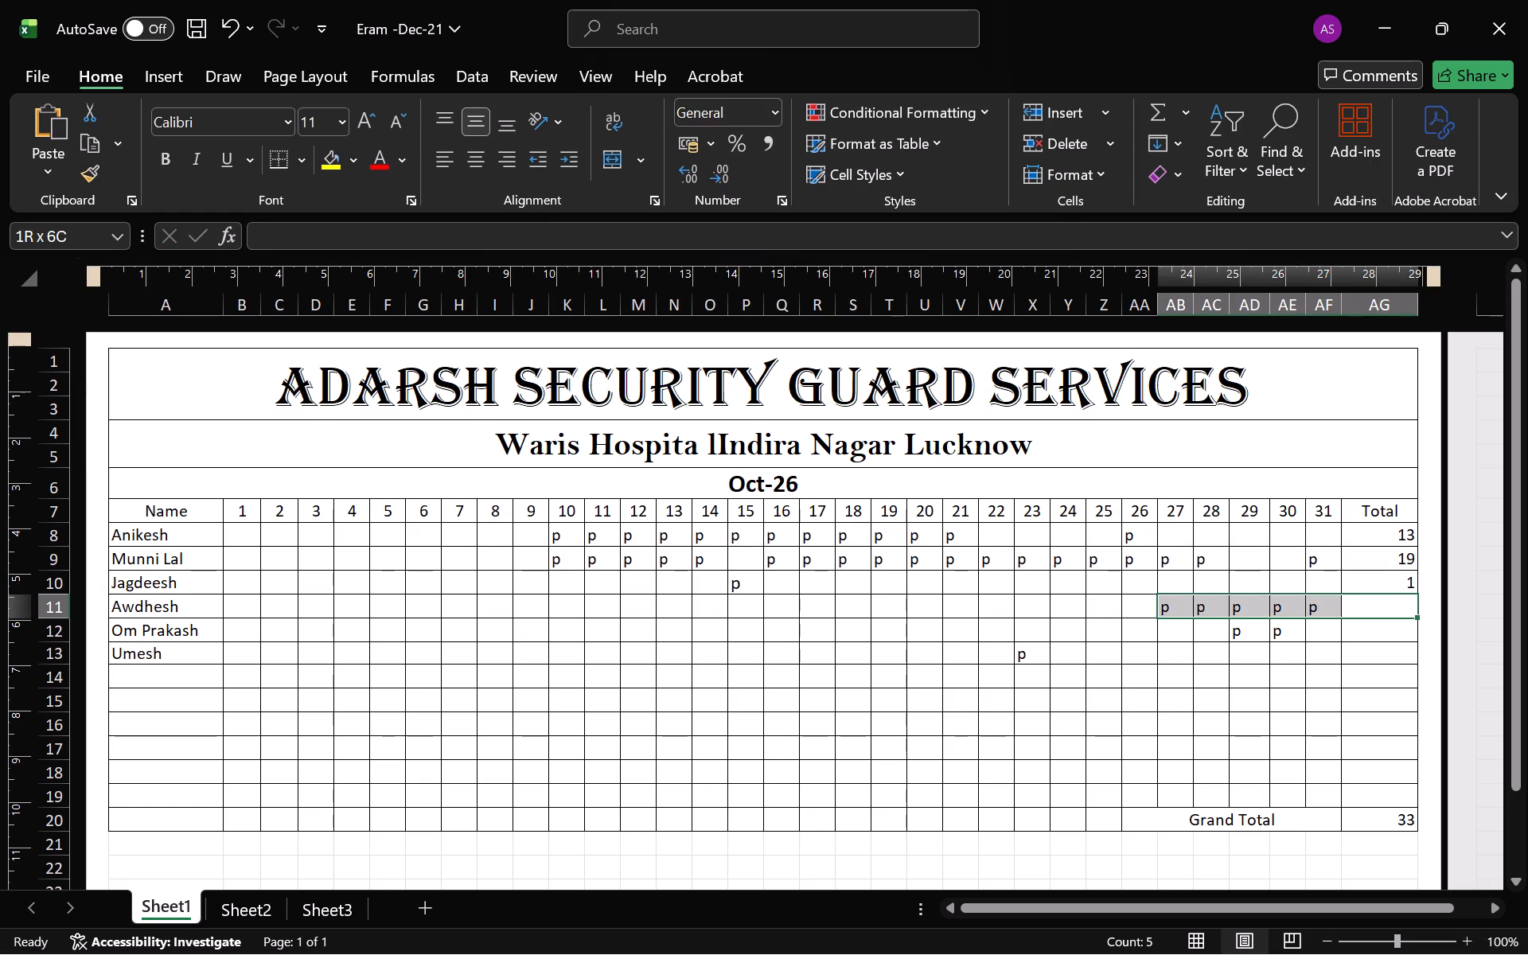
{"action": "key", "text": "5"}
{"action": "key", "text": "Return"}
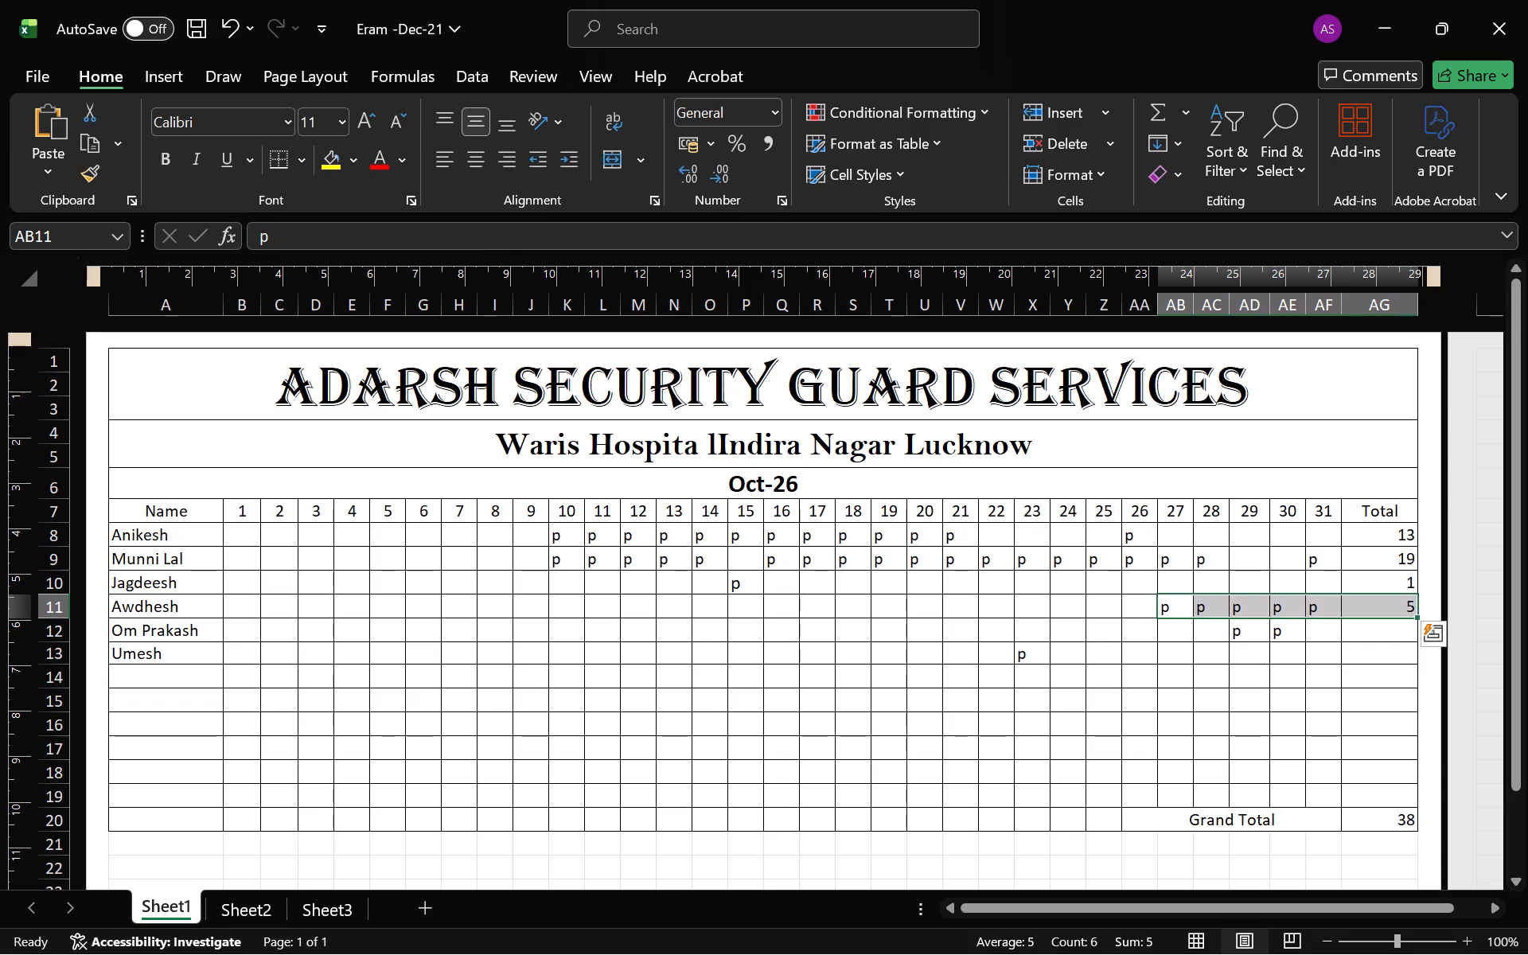
Enter attendance totals of 2 for the guard in row 12 and 1 for Umesh.
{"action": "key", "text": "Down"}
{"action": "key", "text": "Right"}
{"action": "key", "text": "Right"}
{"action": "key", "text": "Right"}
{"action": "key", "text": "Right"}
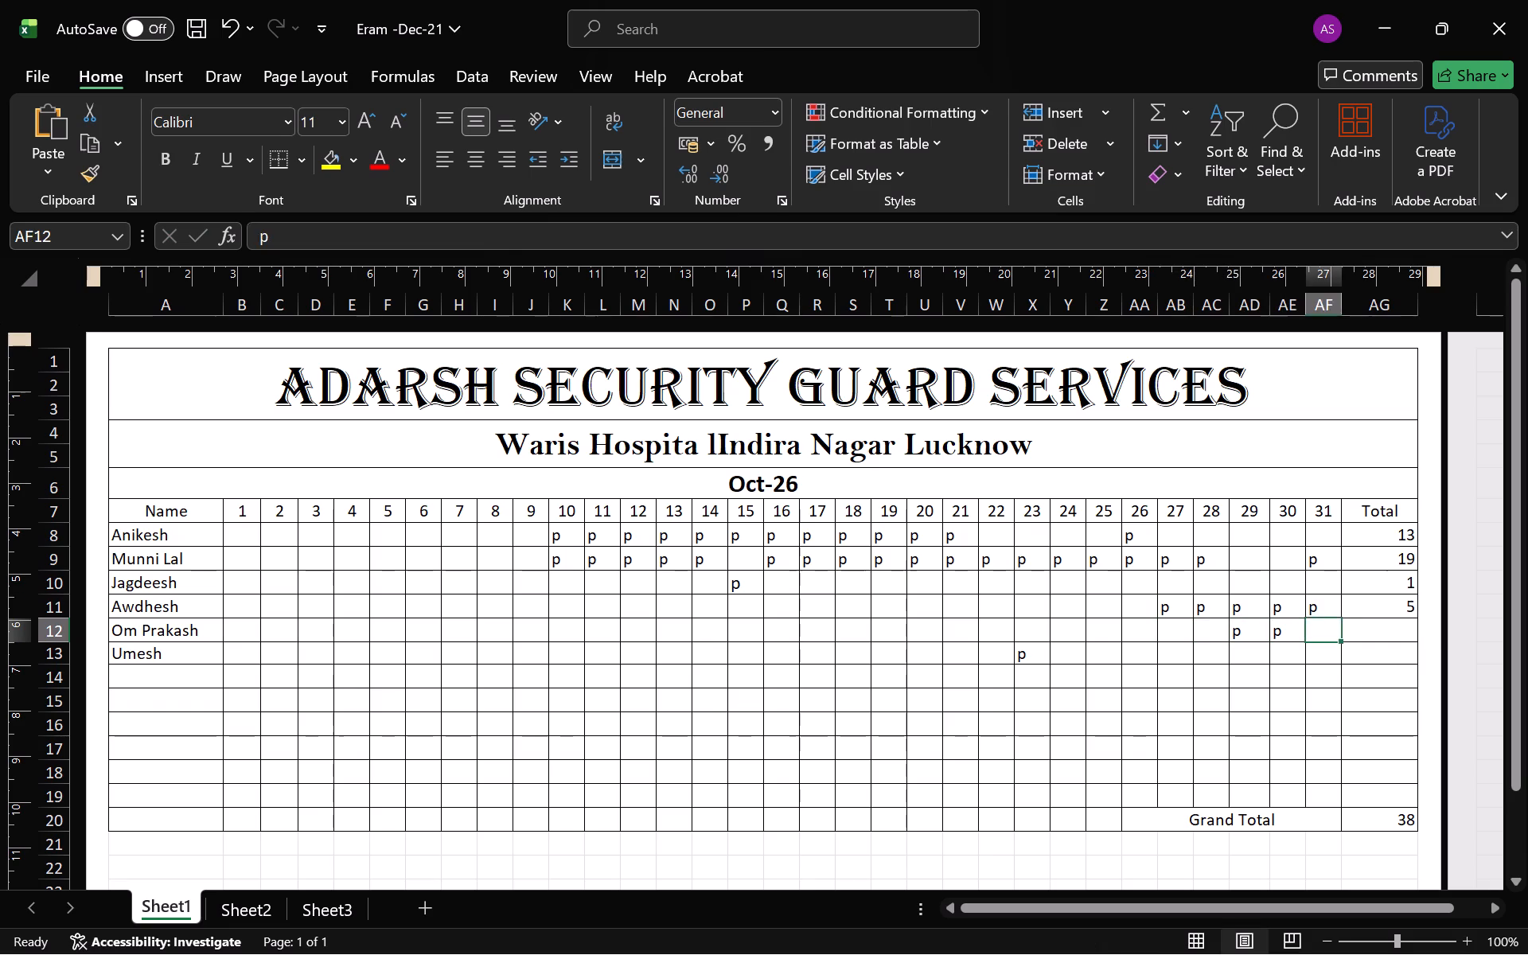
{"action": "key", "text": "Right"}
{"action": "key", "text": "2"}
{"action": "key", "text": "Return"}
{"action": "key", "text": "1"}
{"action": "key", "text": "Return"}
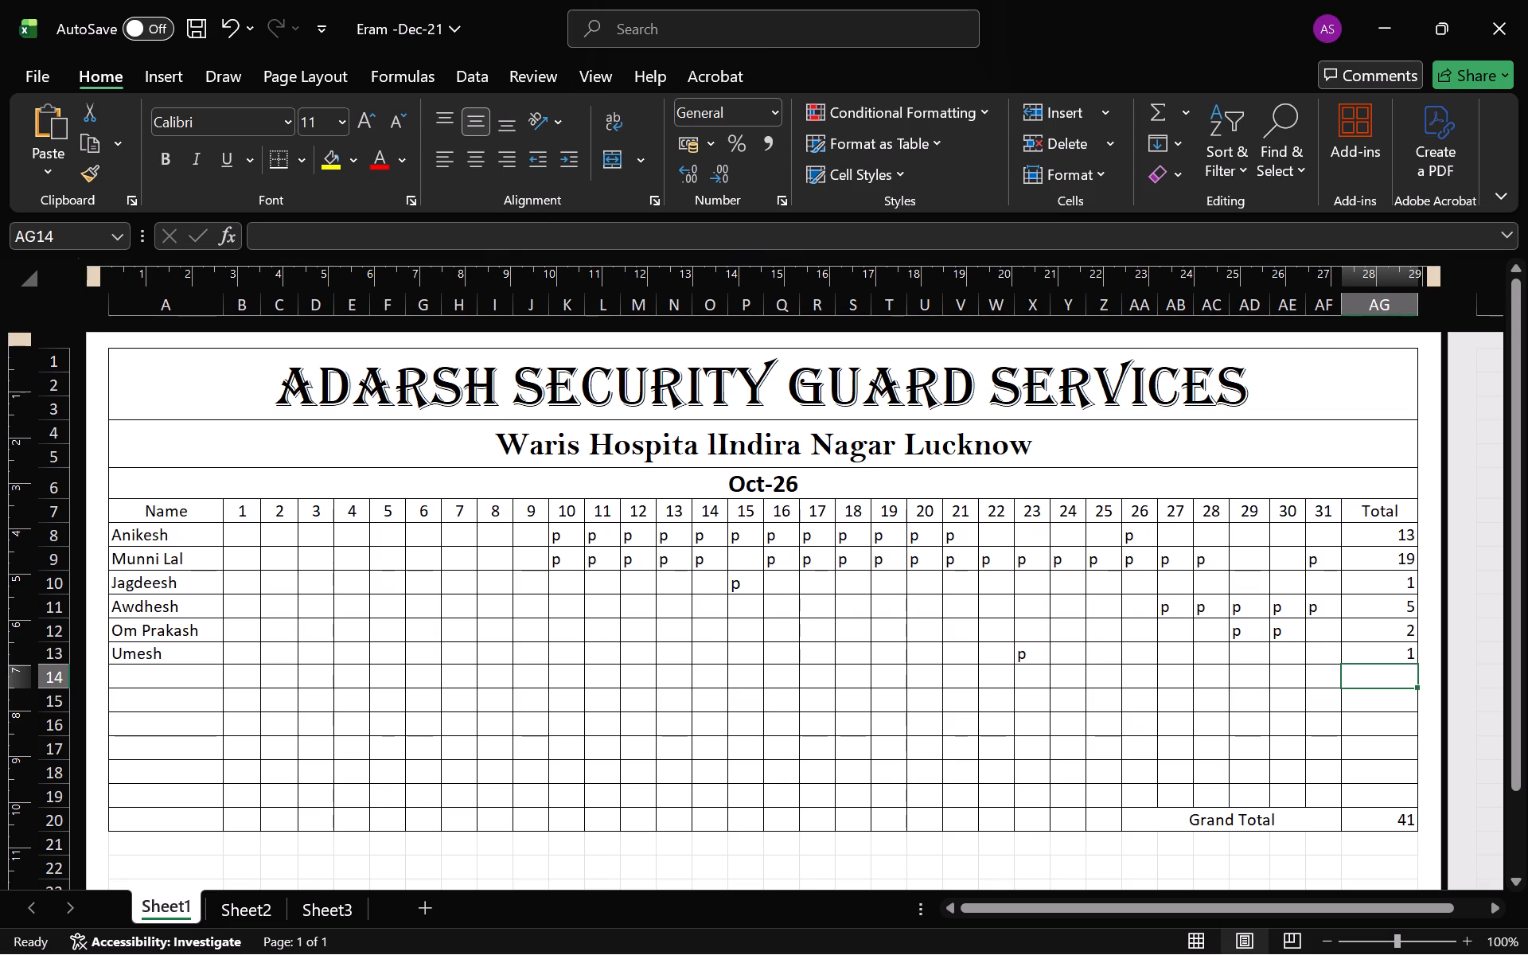
Correct the spacing in the attendance sheet's client heading so it reads "Waris Hospital Indira Nagar Lucknow".
{"action": "left_click", "coordinate": [444, 433]}
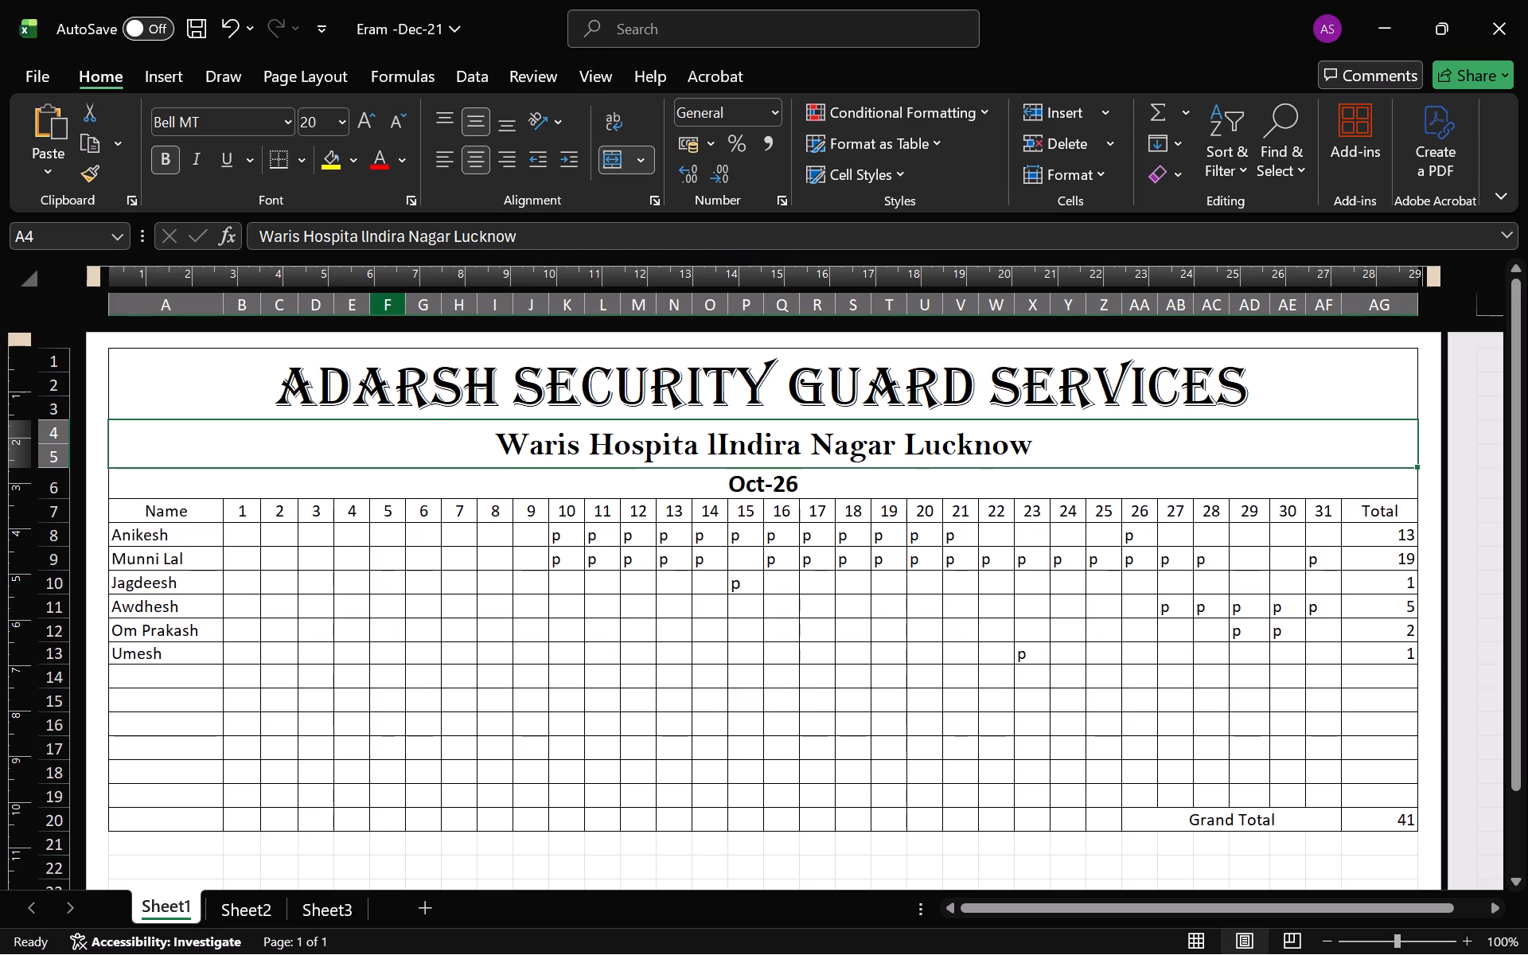
{"action": "left_click", "coordinate": [363, 232]}
{"action": "key", "text": "Right"}
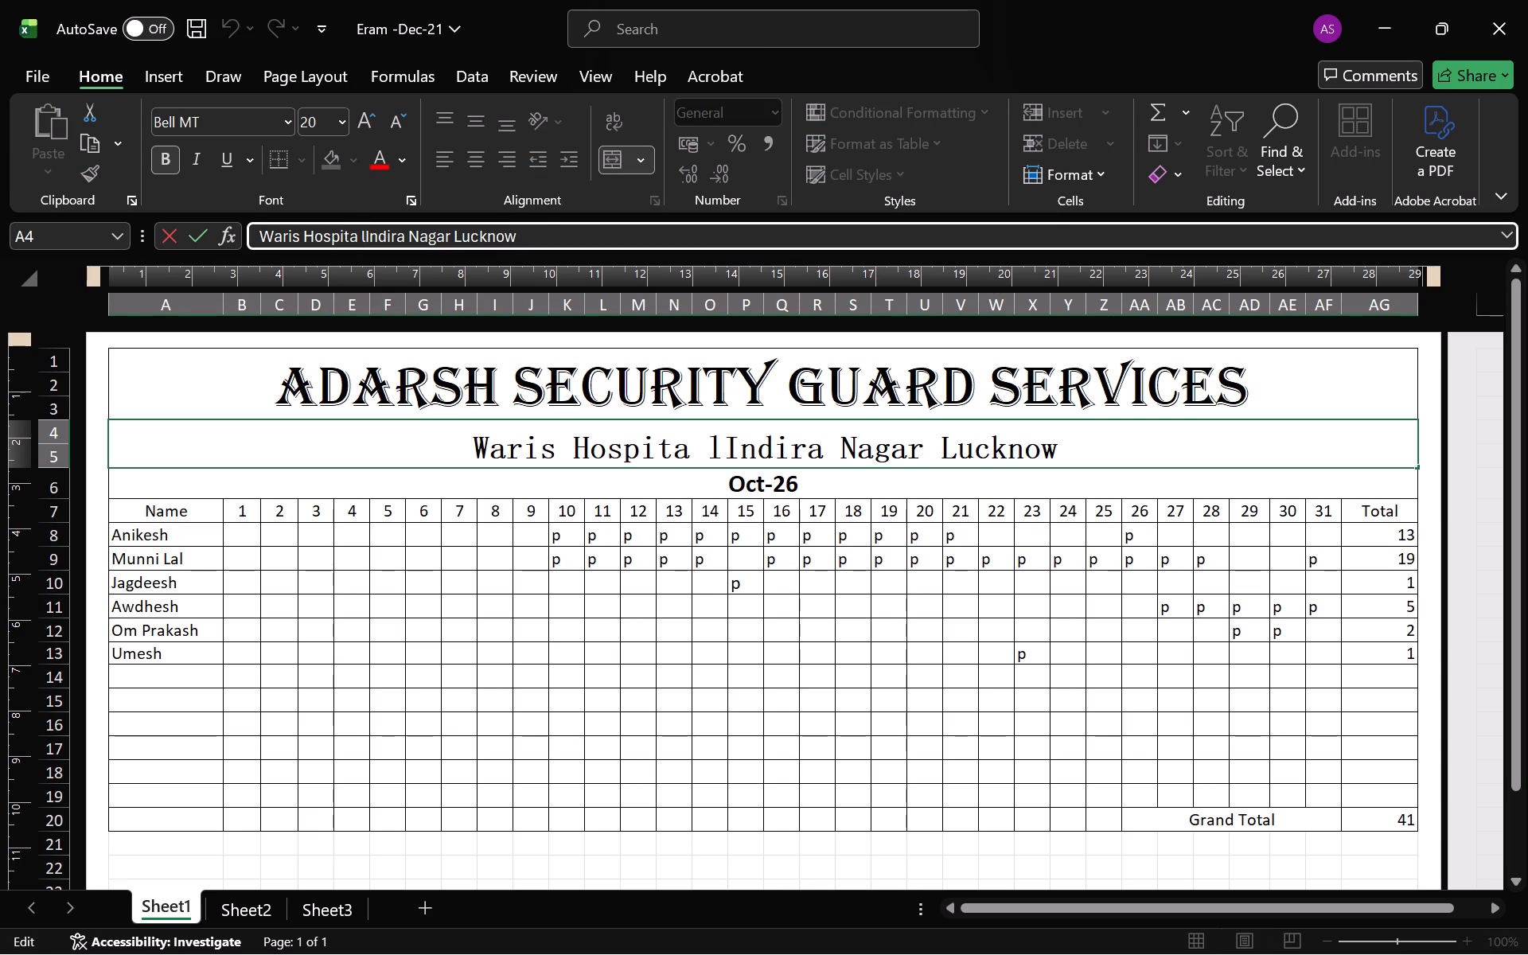
{"action": "key", "text": "Left"}
{"action": "key", "text": "BackSpace"}
{"action": "key", "text": "Right"}
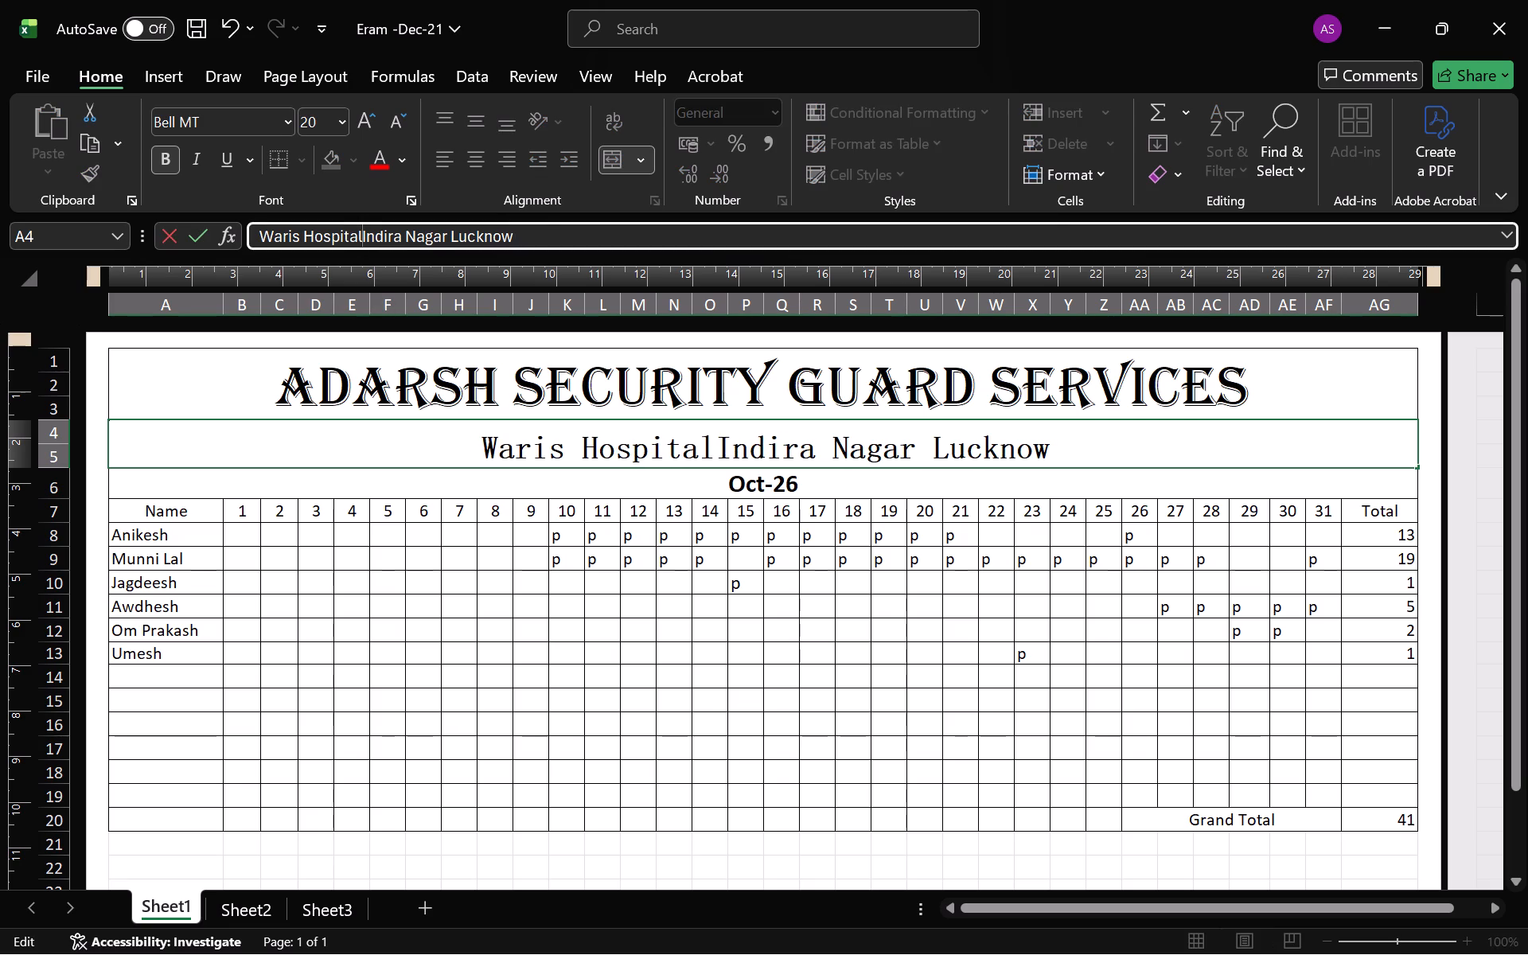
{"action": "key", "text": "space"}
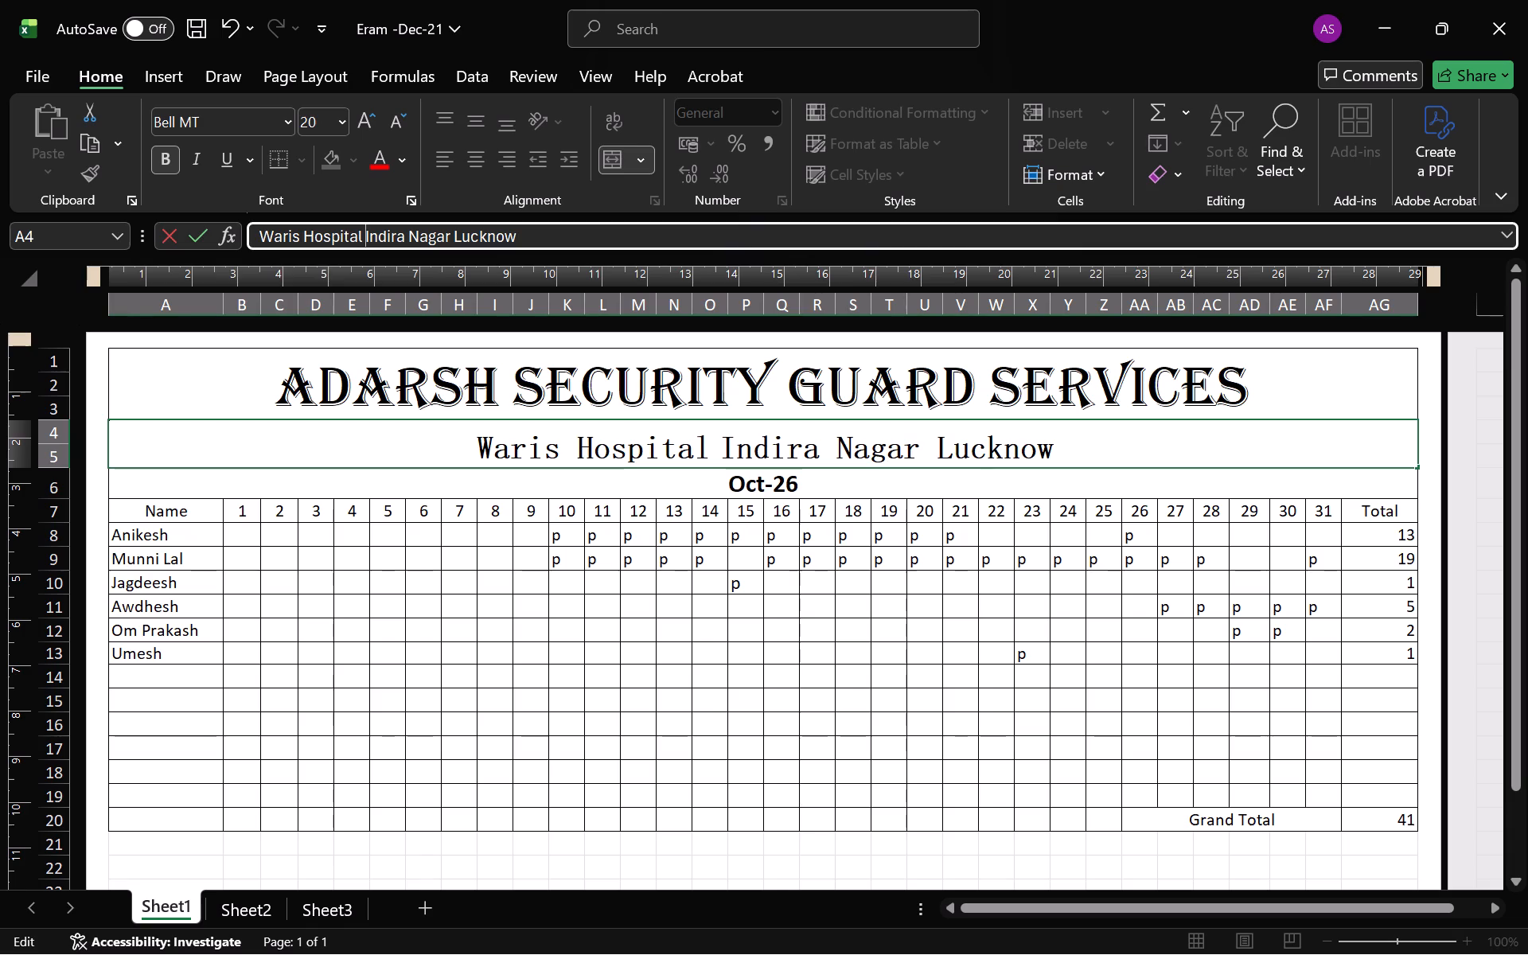
{"action": "left_click", "coordinate": [583, 614]}
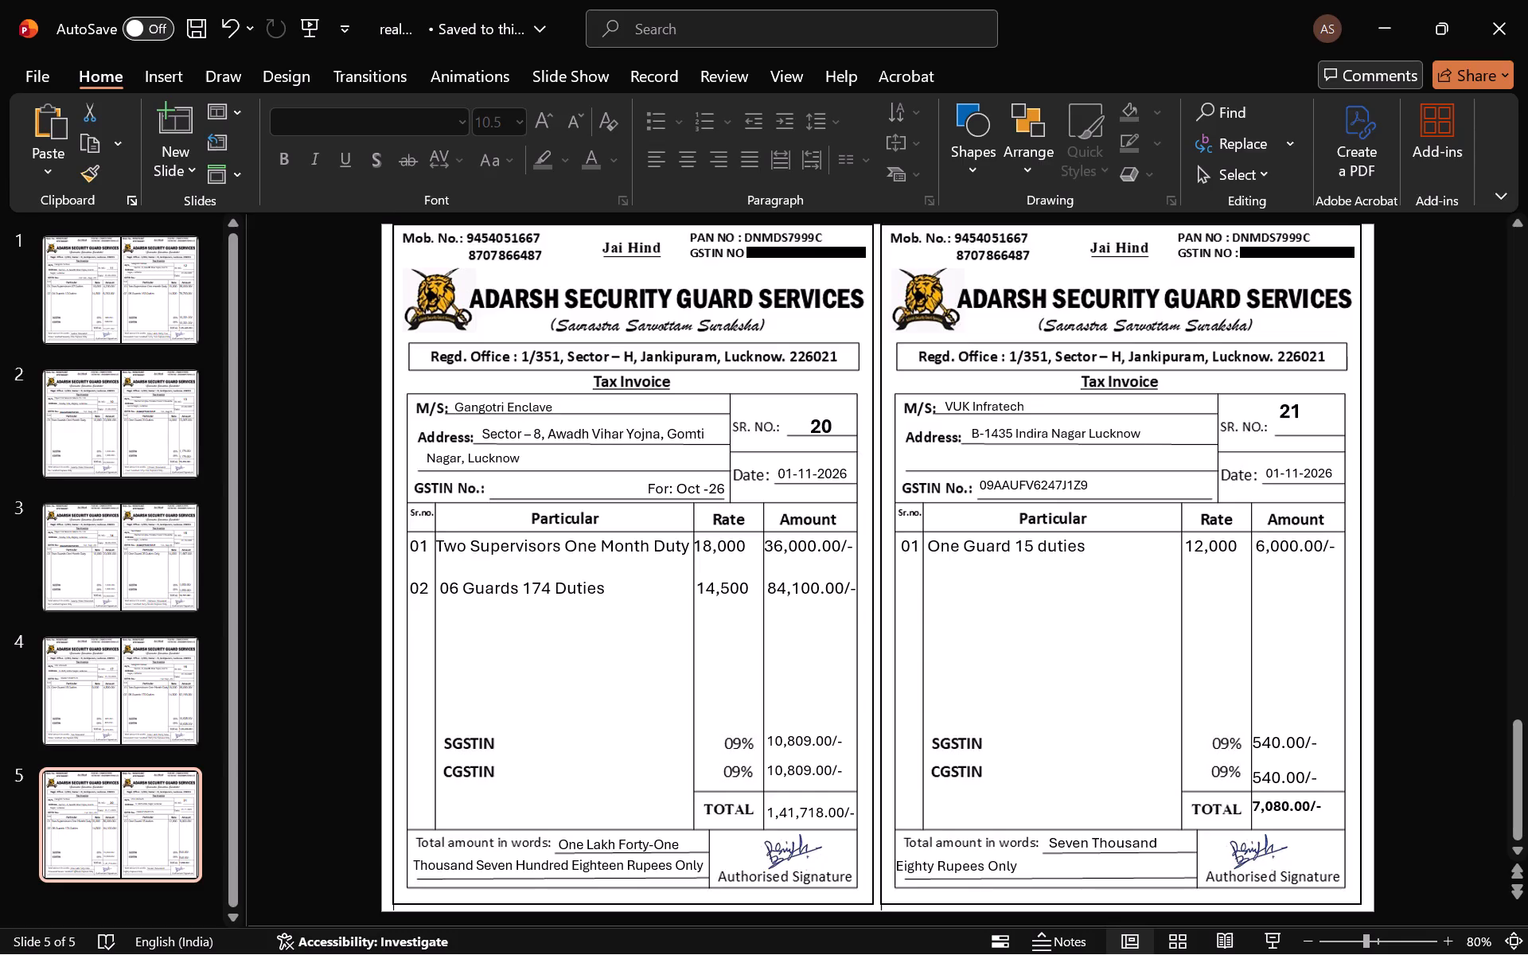
Switch to PowerPoint and close the tax invoice presentation, accepting the default choice.
{"action": "left_click", "coordinate": [1527, 2]}
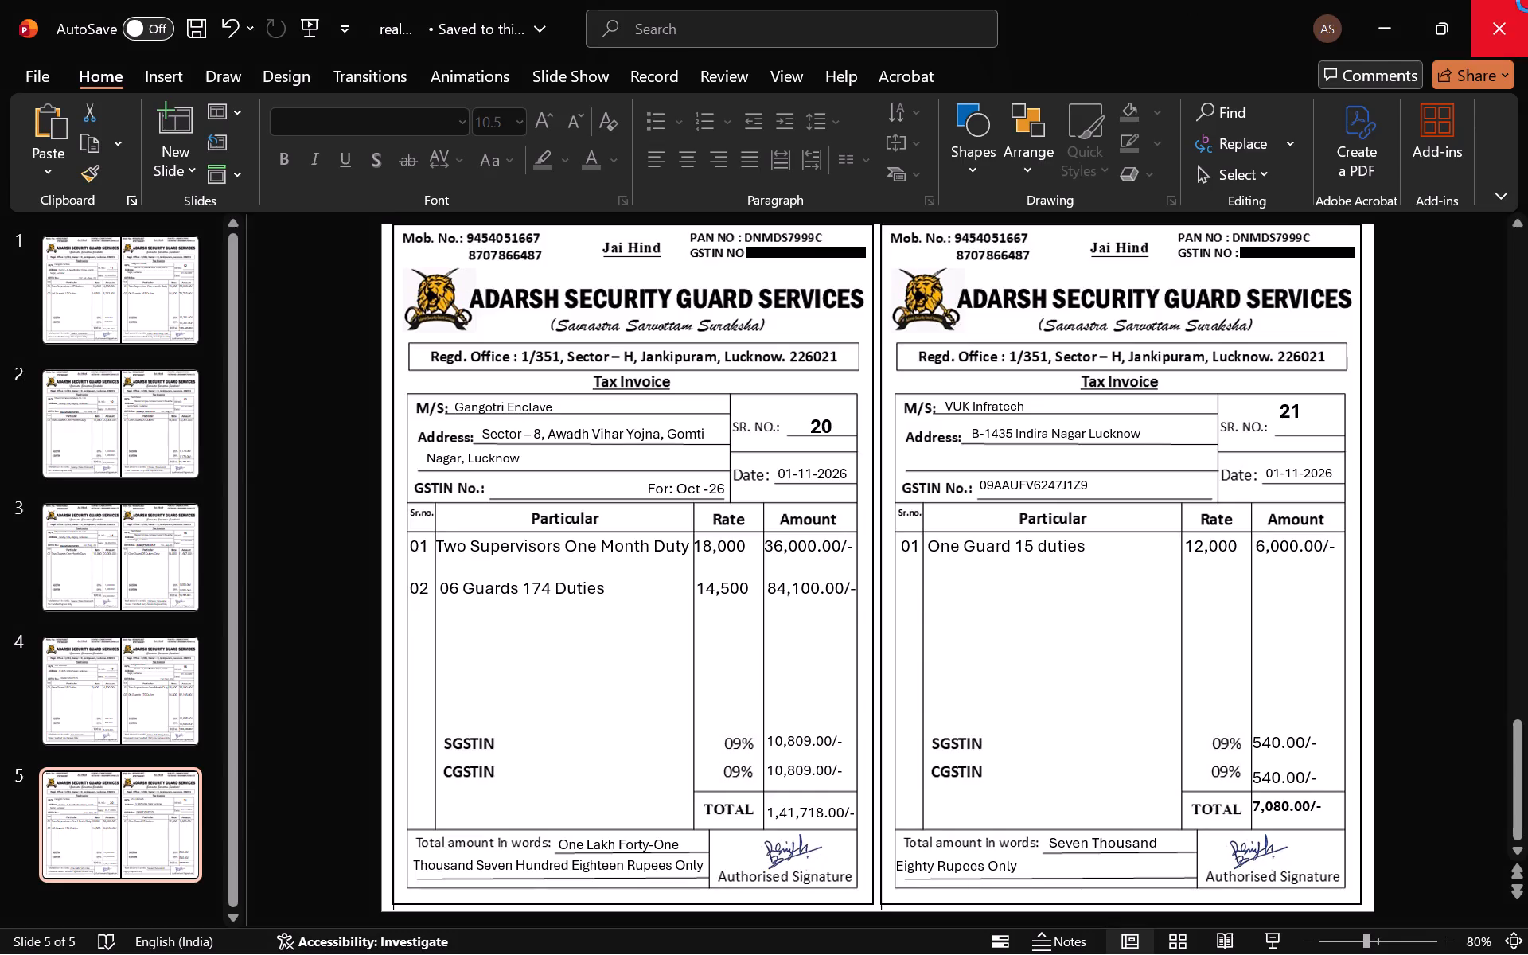
{"action": "key", "text": "Return"}
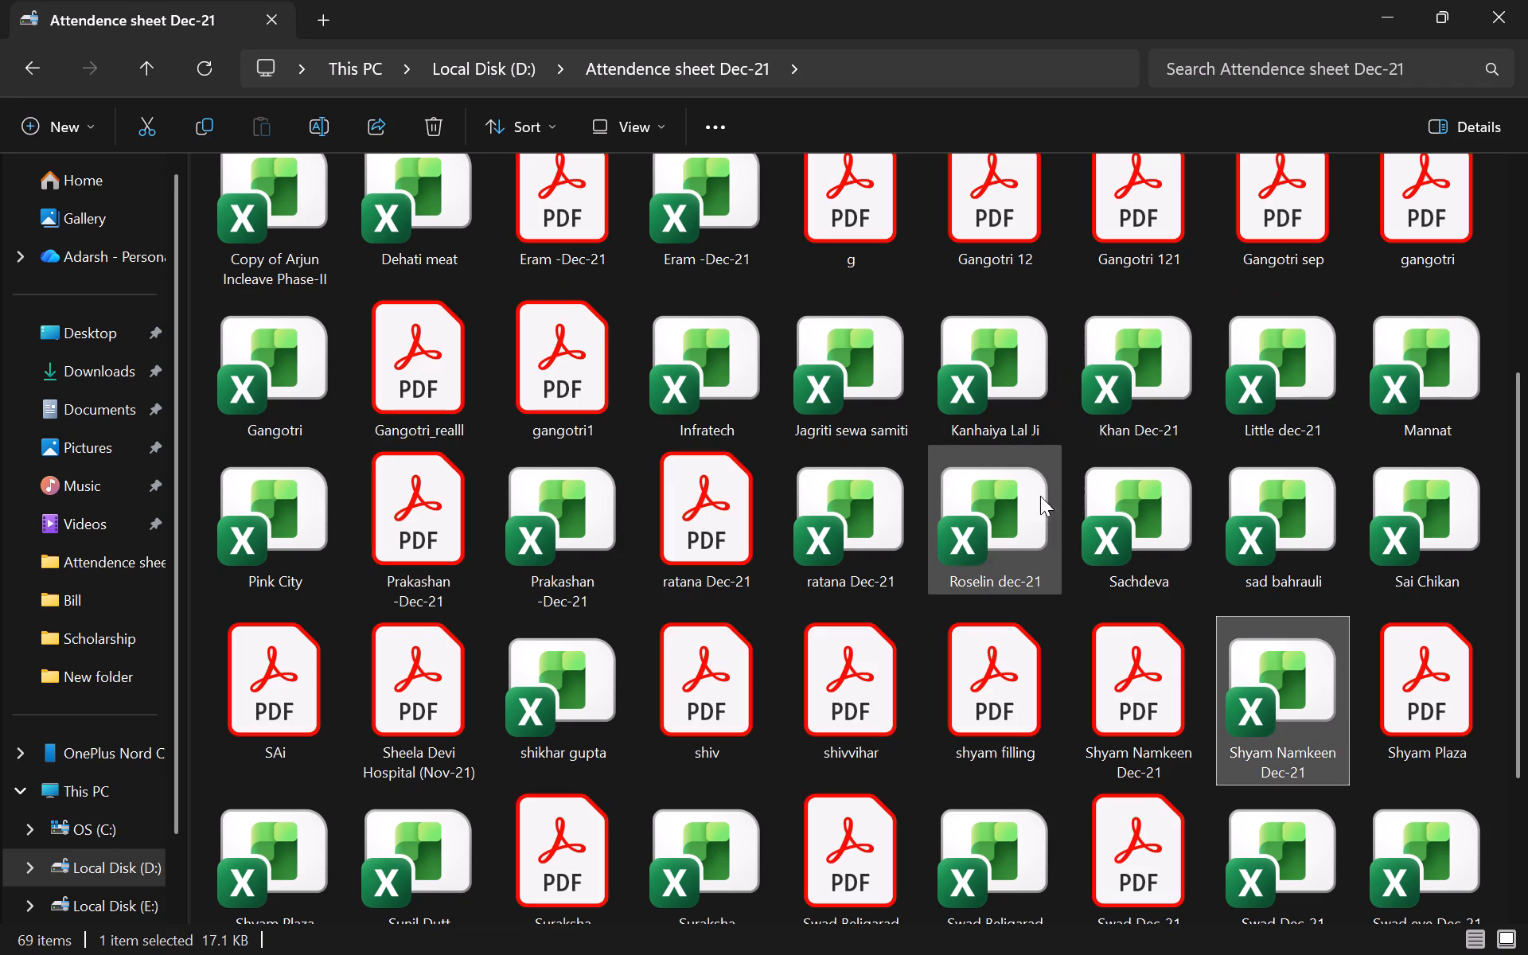
Open the Memo_Real presentation from the Bill folder on Local Disk (D:).
{"action": "left_click", "coordinate": [477, 66]}
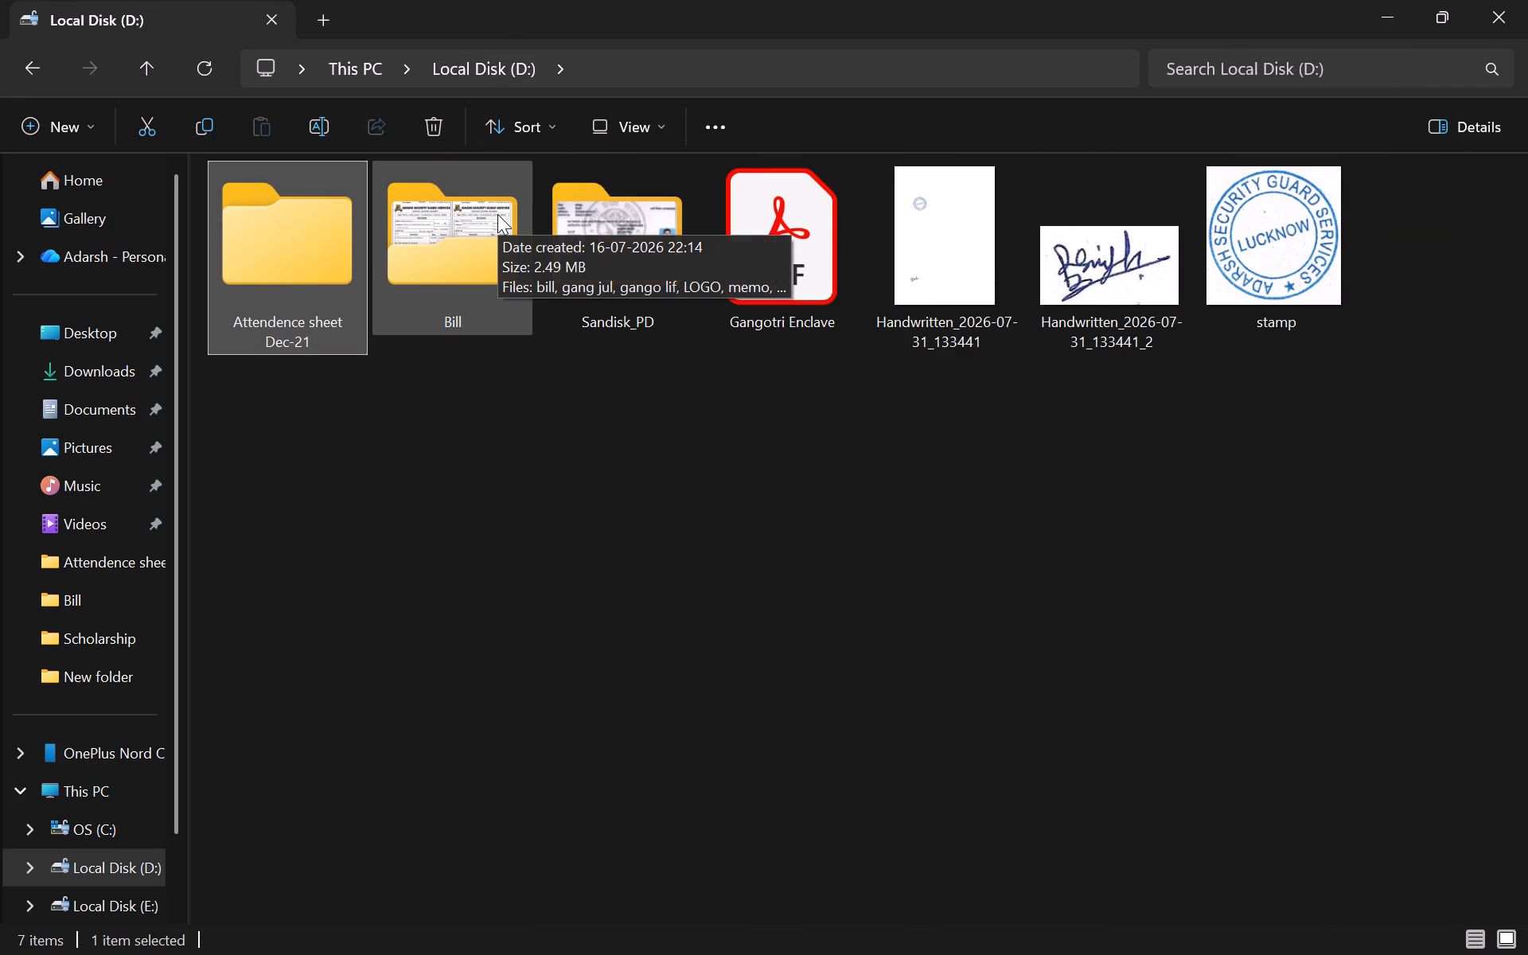
{"action": "double_click", "coordinate": [497, 214]}
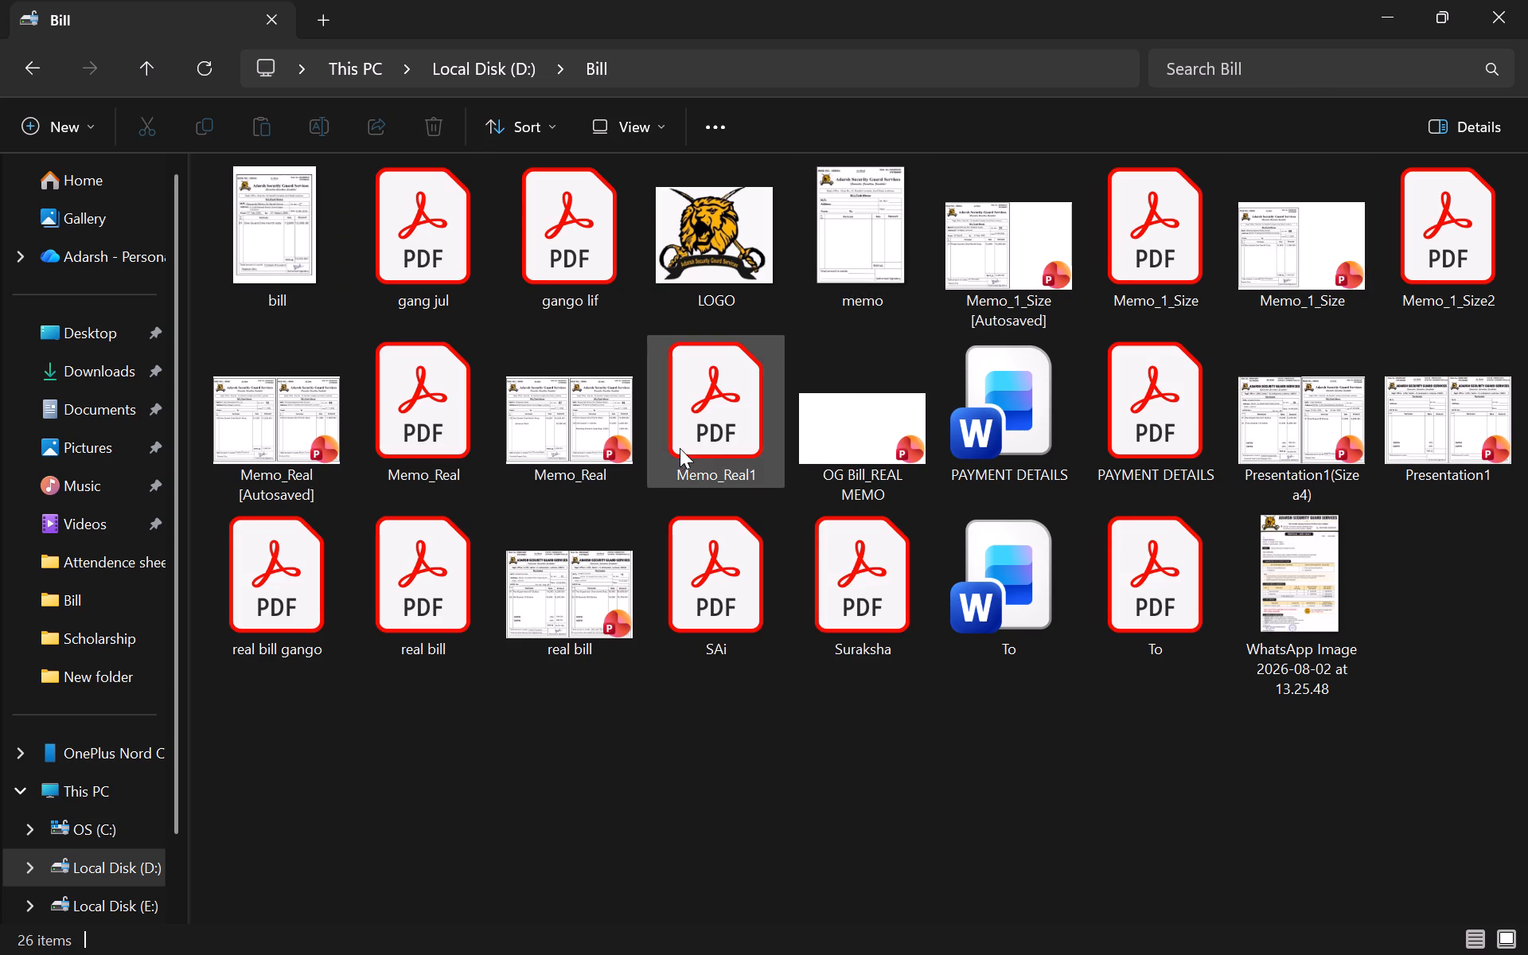
{"action": "double_click", "coordinate": [562, 430]}
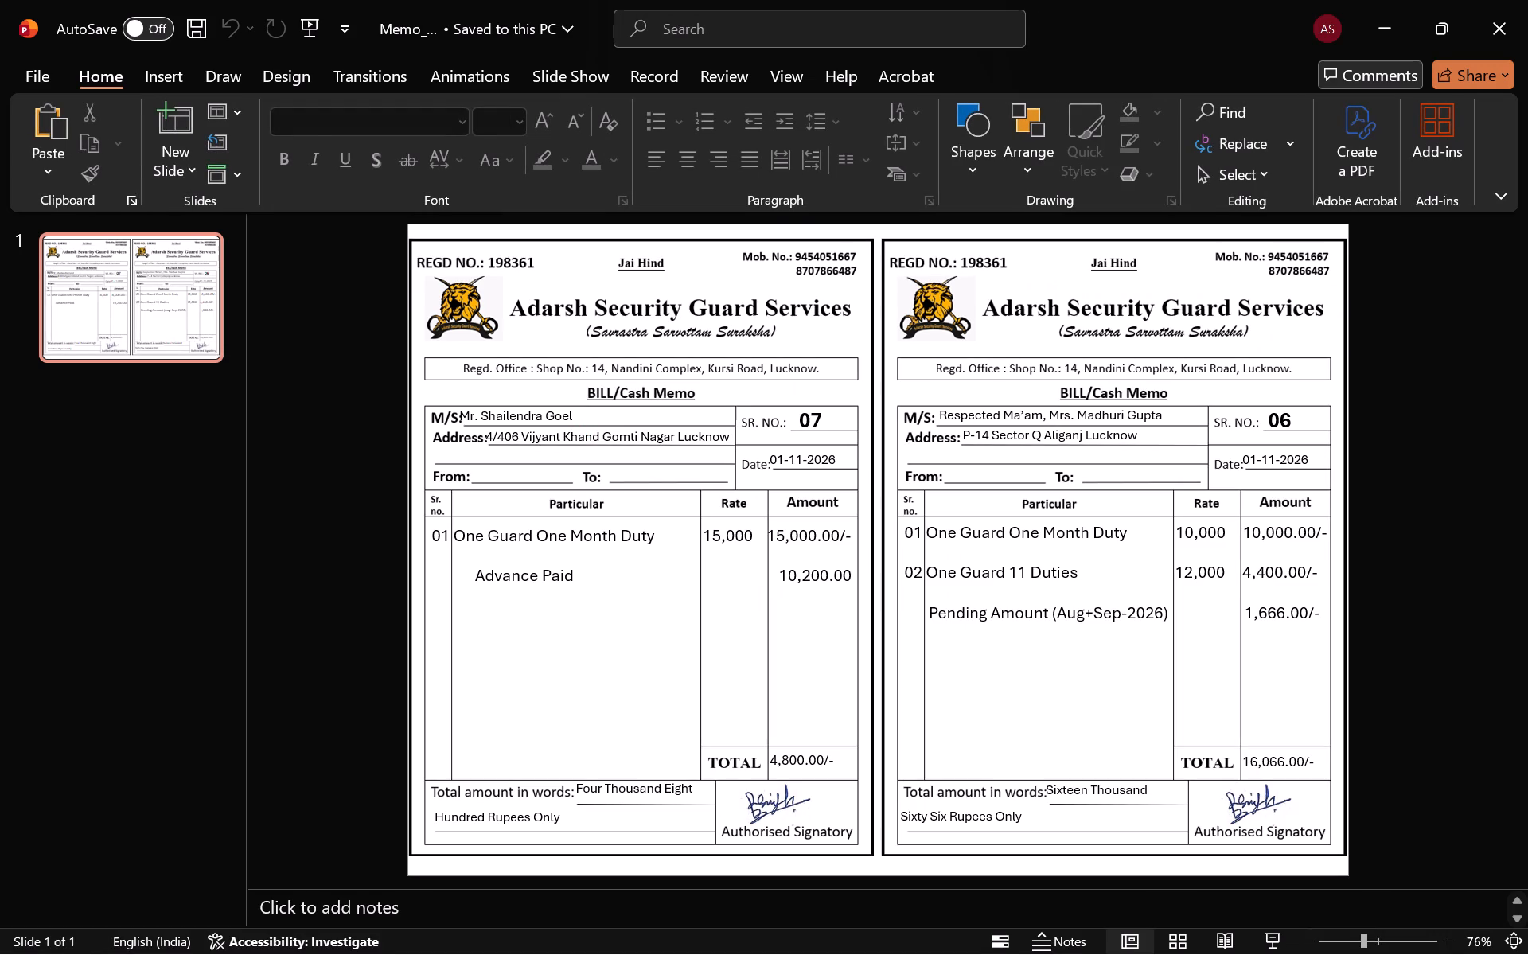
Replace the client name in the M/S field of cash memo 07 with "Waris Hospital".
{"action": "left_click", "coordinate": [533, 420]}
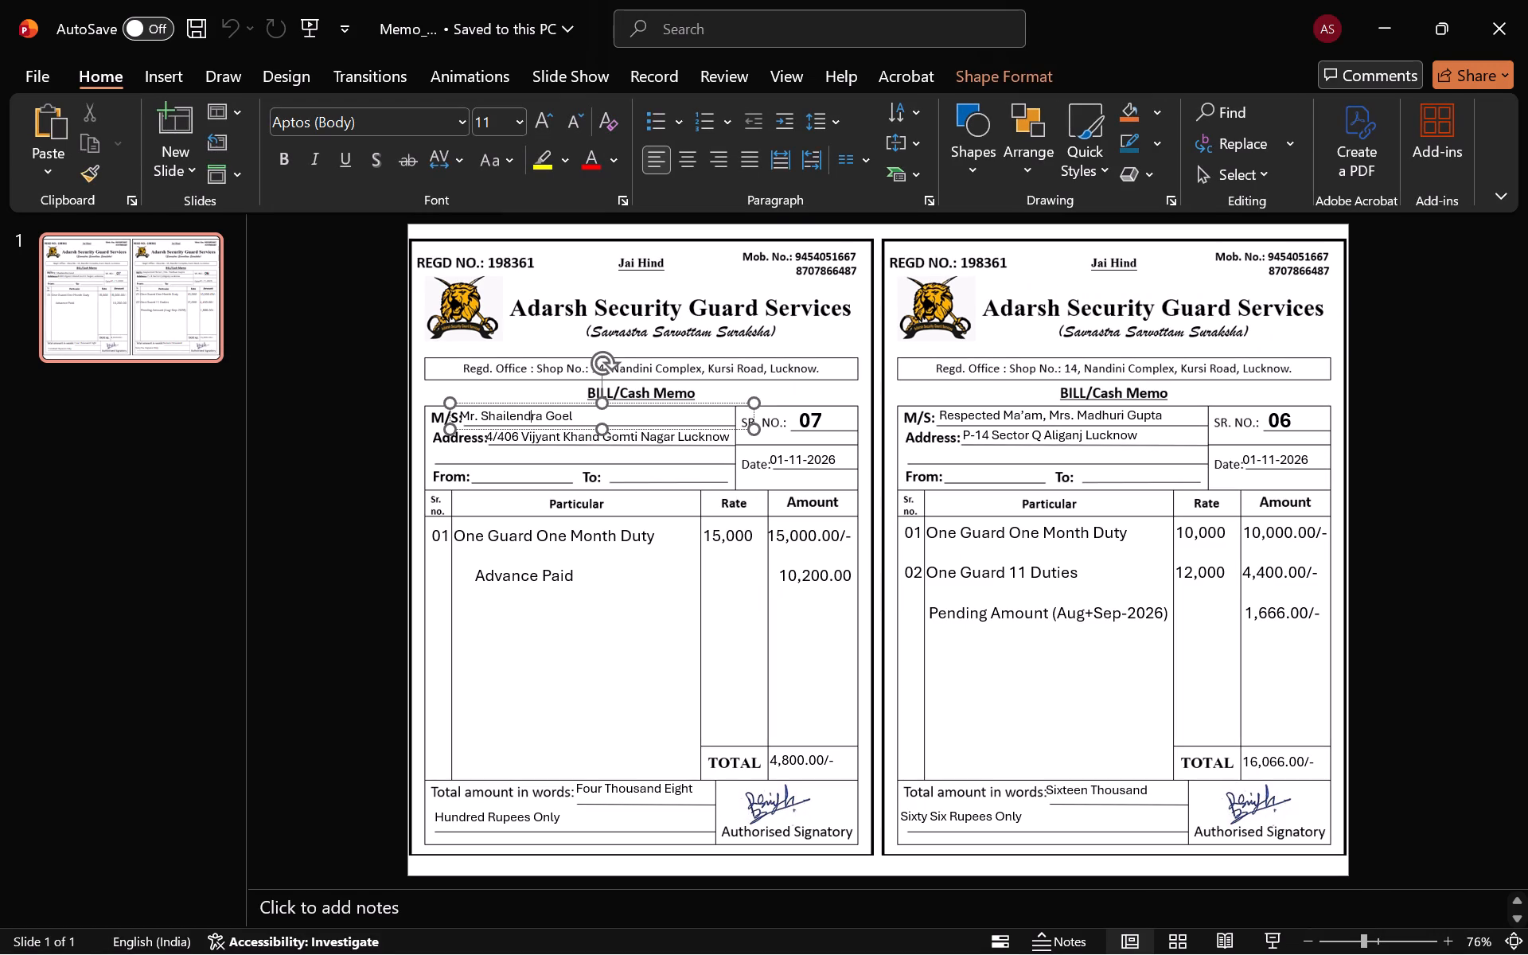
{"action": "key", "text": "ctrl+a"}
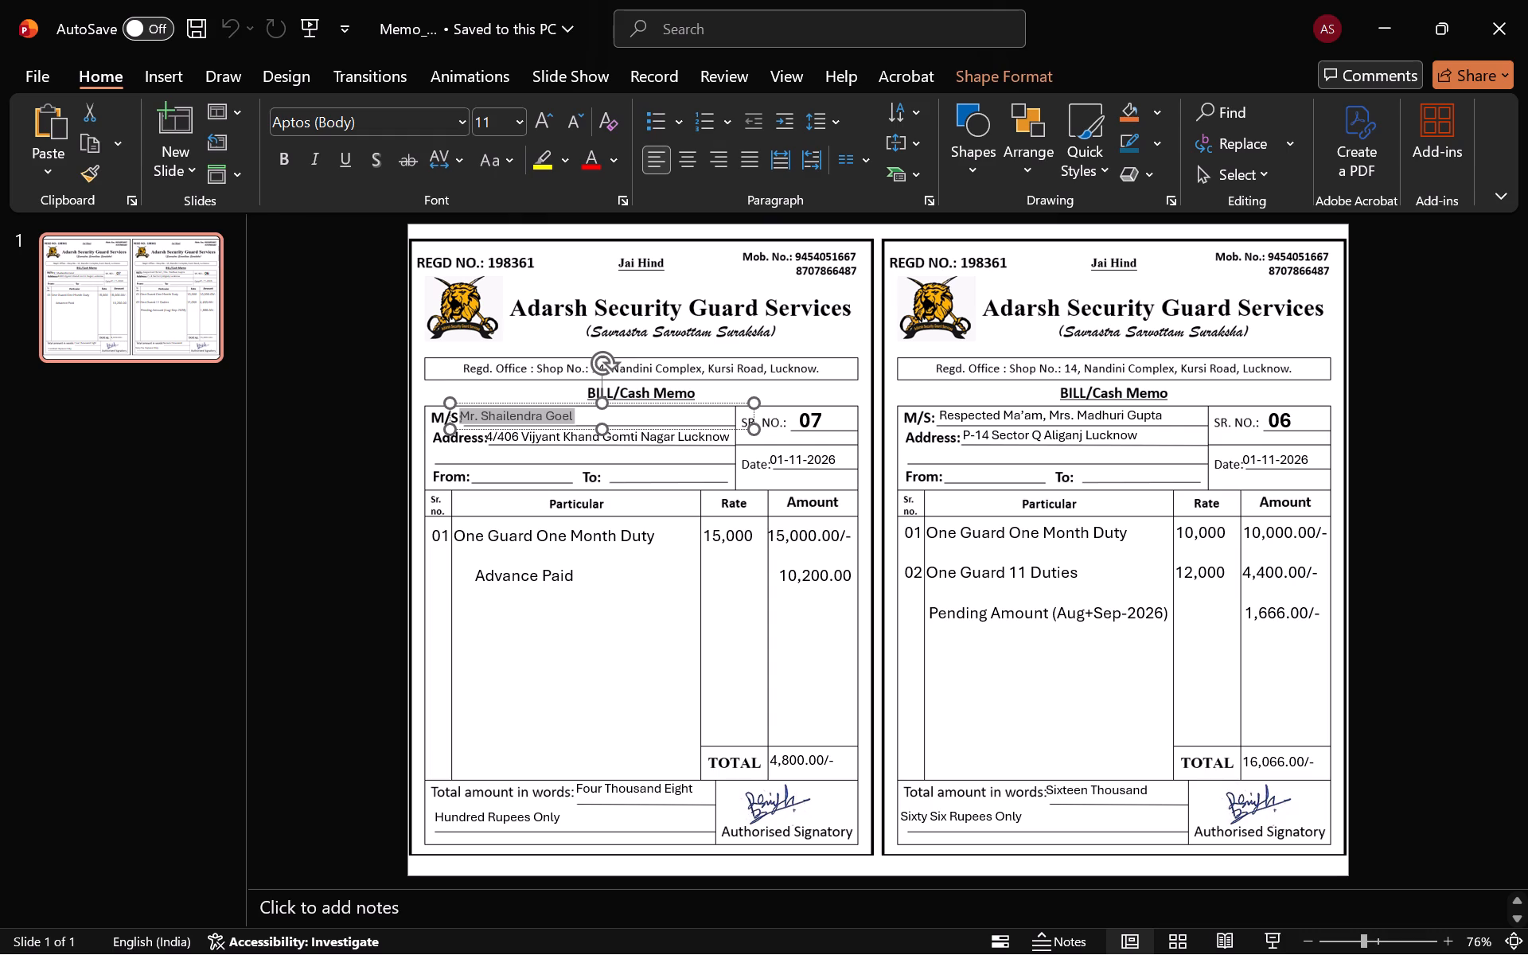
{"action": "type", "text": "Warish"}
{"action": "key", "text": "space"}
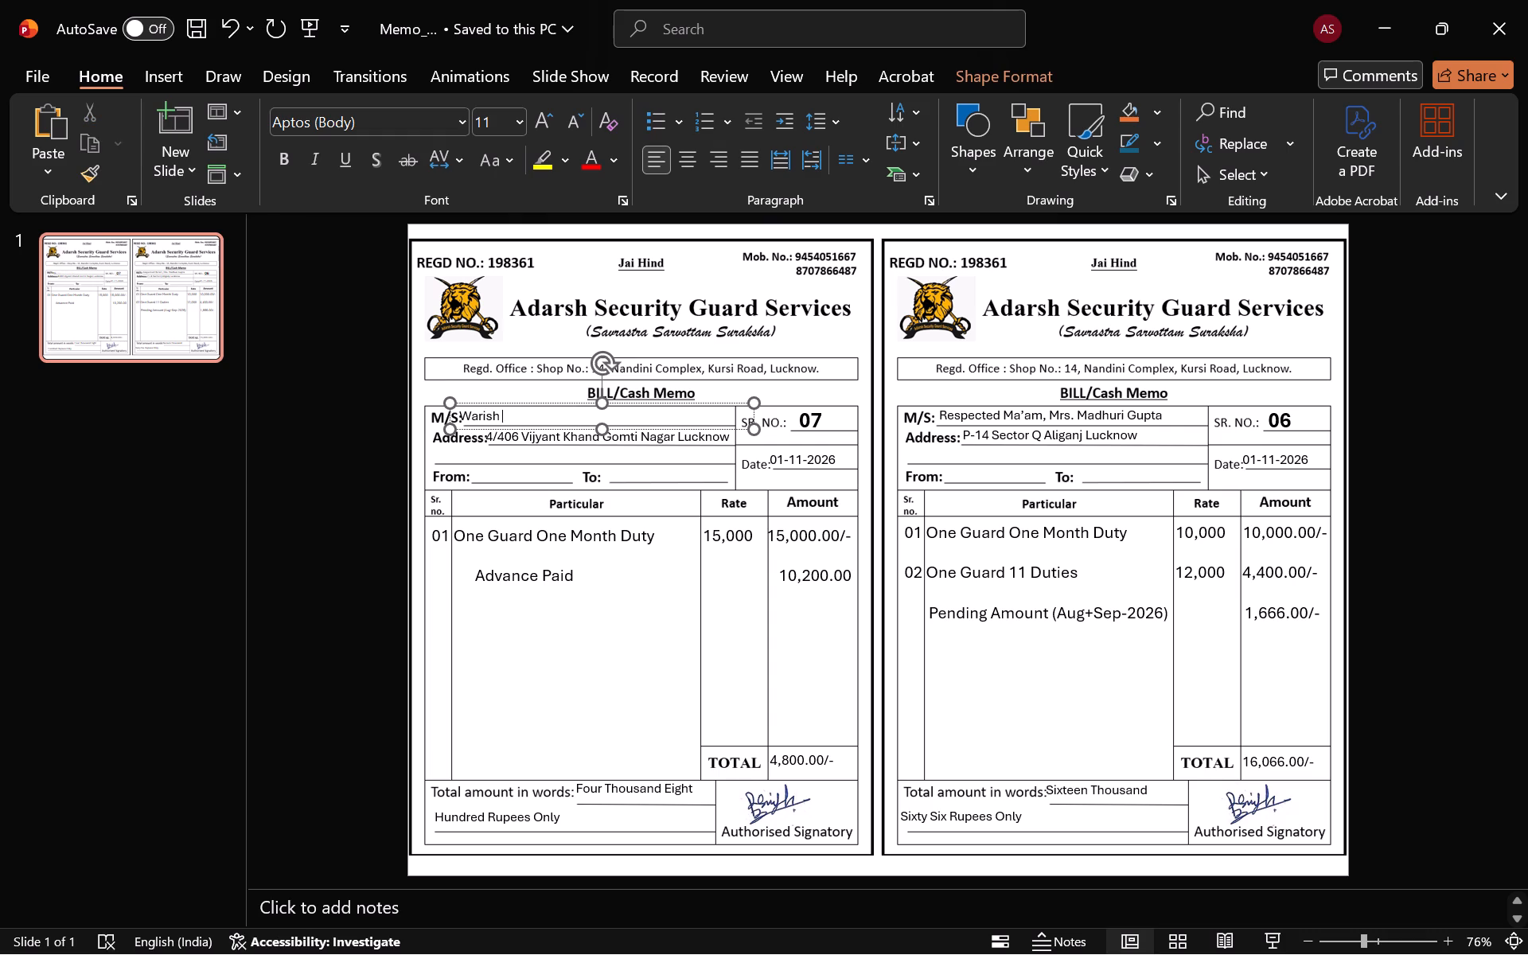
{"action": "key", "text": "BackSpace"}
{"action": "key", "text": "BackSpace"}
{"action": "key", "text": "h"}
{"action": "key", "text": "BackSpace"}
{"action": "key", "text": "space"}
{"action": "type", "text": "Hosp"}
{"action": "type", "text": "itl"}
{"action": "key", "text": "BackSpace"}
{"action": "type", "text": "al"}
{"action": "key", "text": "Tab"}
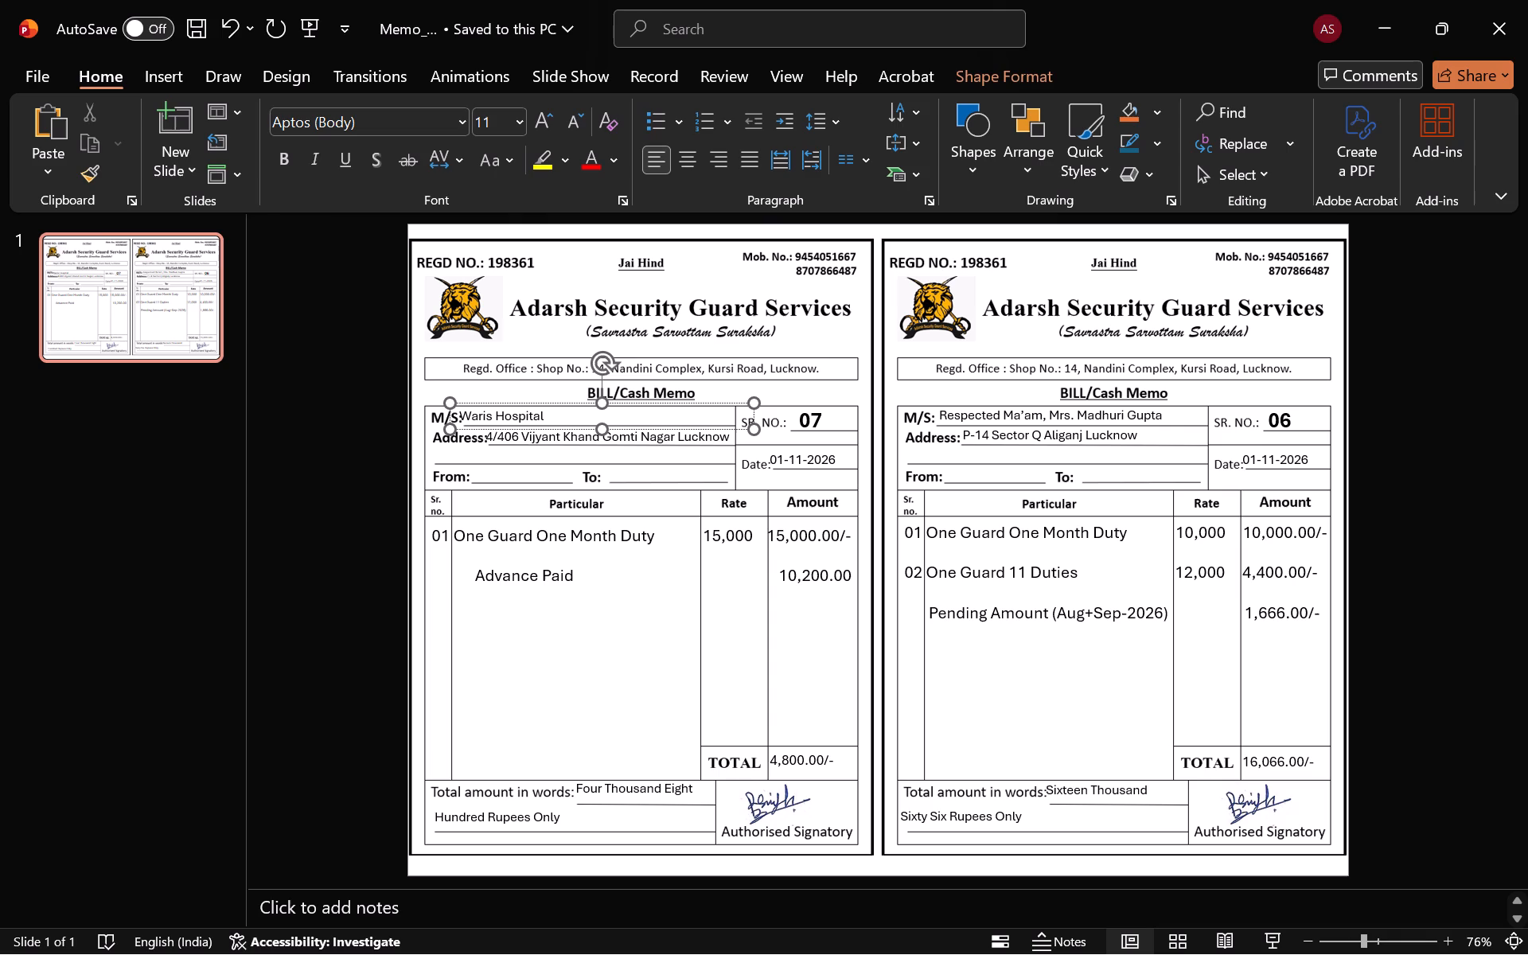
Change the address on the Waris Hospital cash memo to "Indira Nagar Lucknow", keeping the existing "Nagar Lucknow" ending.
{"action": "left_click", "coordinate": [594, 439]}
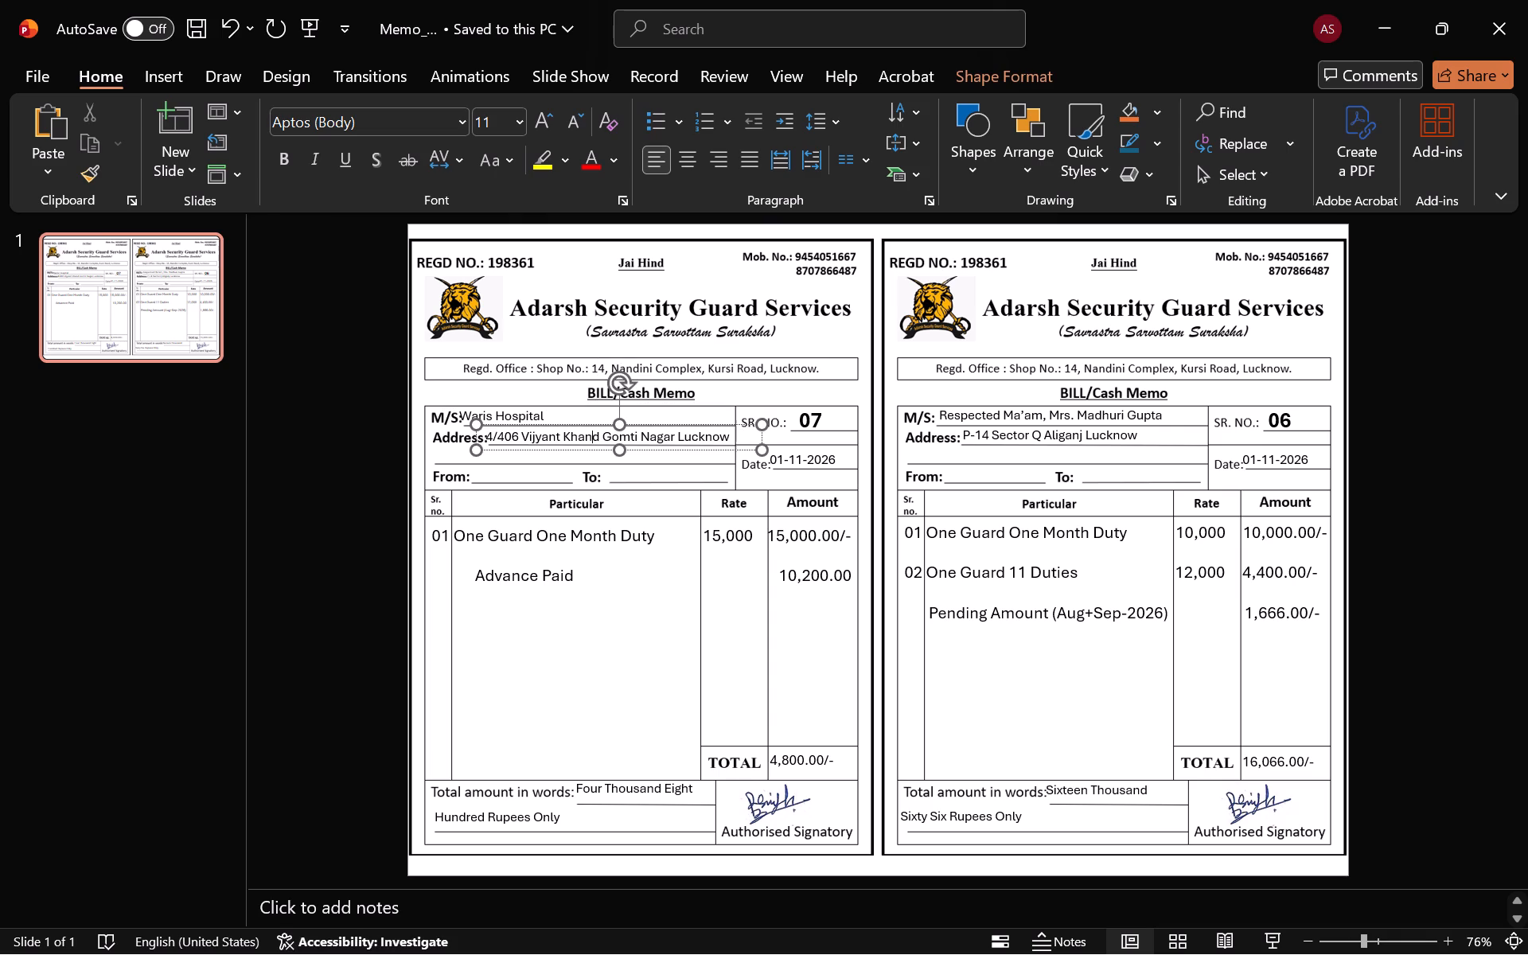
{"action": "key", "text": "Right"}
{"action": "key", "text": "Right"}
{"action": "key", "text": "Right"}
{"action": "key", "text": "Right"}
{"action": "key", "text": "Right"}
{"action": "key", "text": "Right"}
{"action": "key", "text": "Right"}
{"action": "key", "text": "Right"}
{"action": "key", "text": "Right"}
{"action": "key", "text": "Left"}
{"action": "key", "text": "Left"}
{"action": "key", "text": "ctrl+BackSpace"}
{"action": "key", "text": "ctrl+BackSpace"}
{"action": "key", "text": "ctrl+BackSpace"}
{"action": "key", "text": "ctrl+BackSpace"}
{"action": "key", "text": "ctrl+BackSpace"}
{"action": "key", "text": "ctrl+BackSpace"}
{"action": "key", "text": "ctrl+BackSpace"}
{"action": "key", "text": "ctrl+BackSpace"}
{"action": "key", "text": "ctrl+BackSpace"}
{"action": "key", "text": "ctrl+BackSpace"}
{"action": "key", "text": "ctrl+BackSpace"}
{"action": "key", "text": "ctrl+BackSpace"}
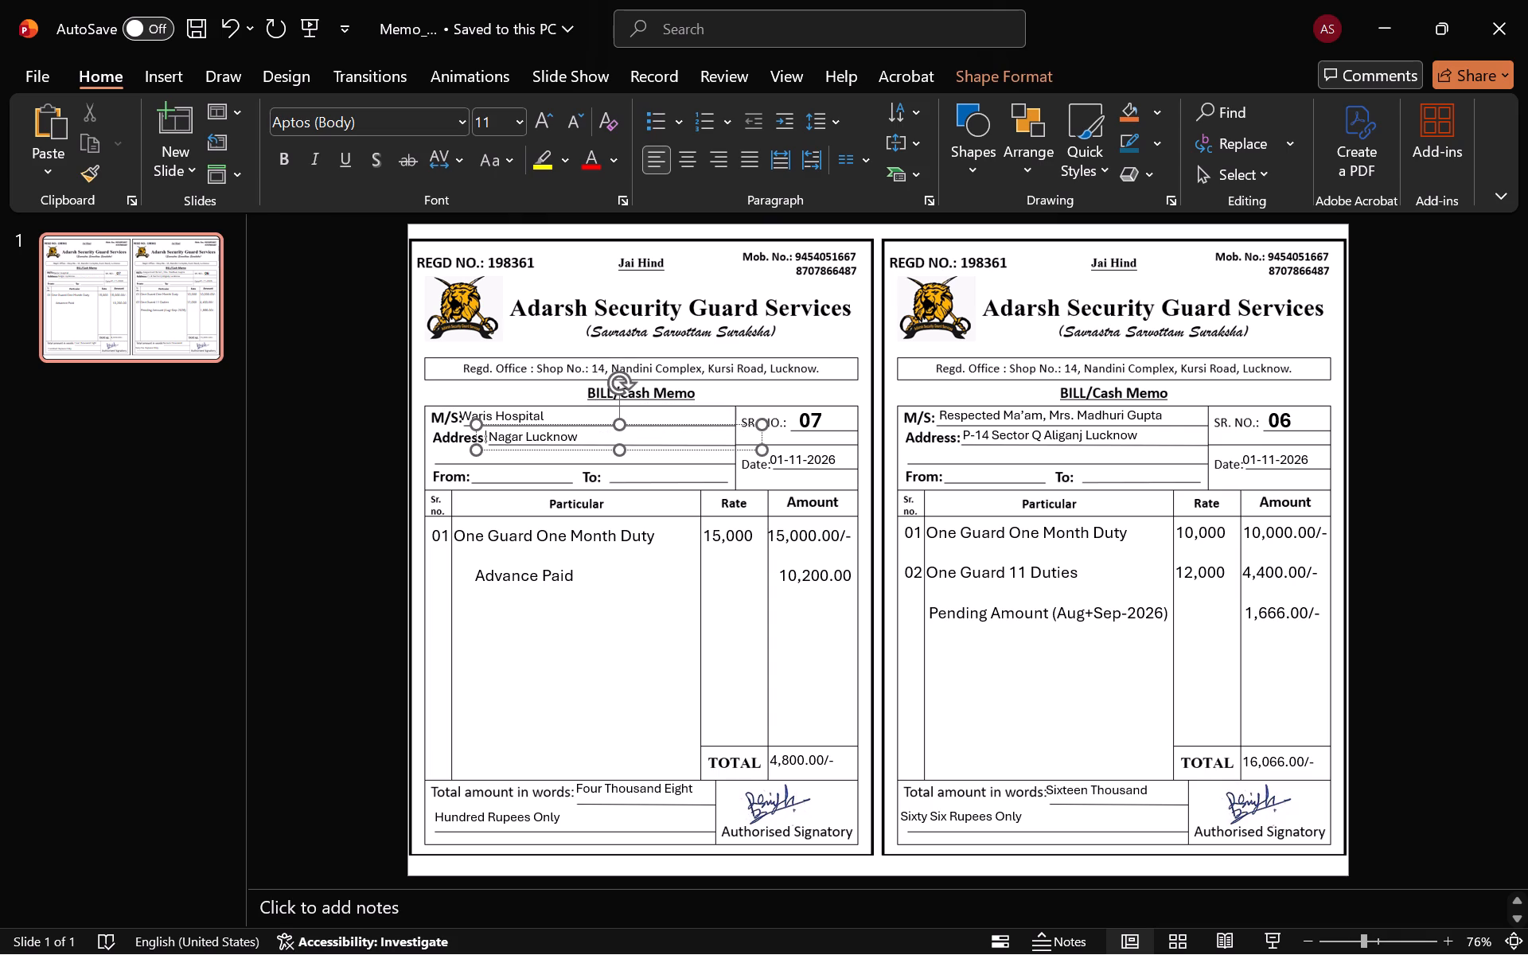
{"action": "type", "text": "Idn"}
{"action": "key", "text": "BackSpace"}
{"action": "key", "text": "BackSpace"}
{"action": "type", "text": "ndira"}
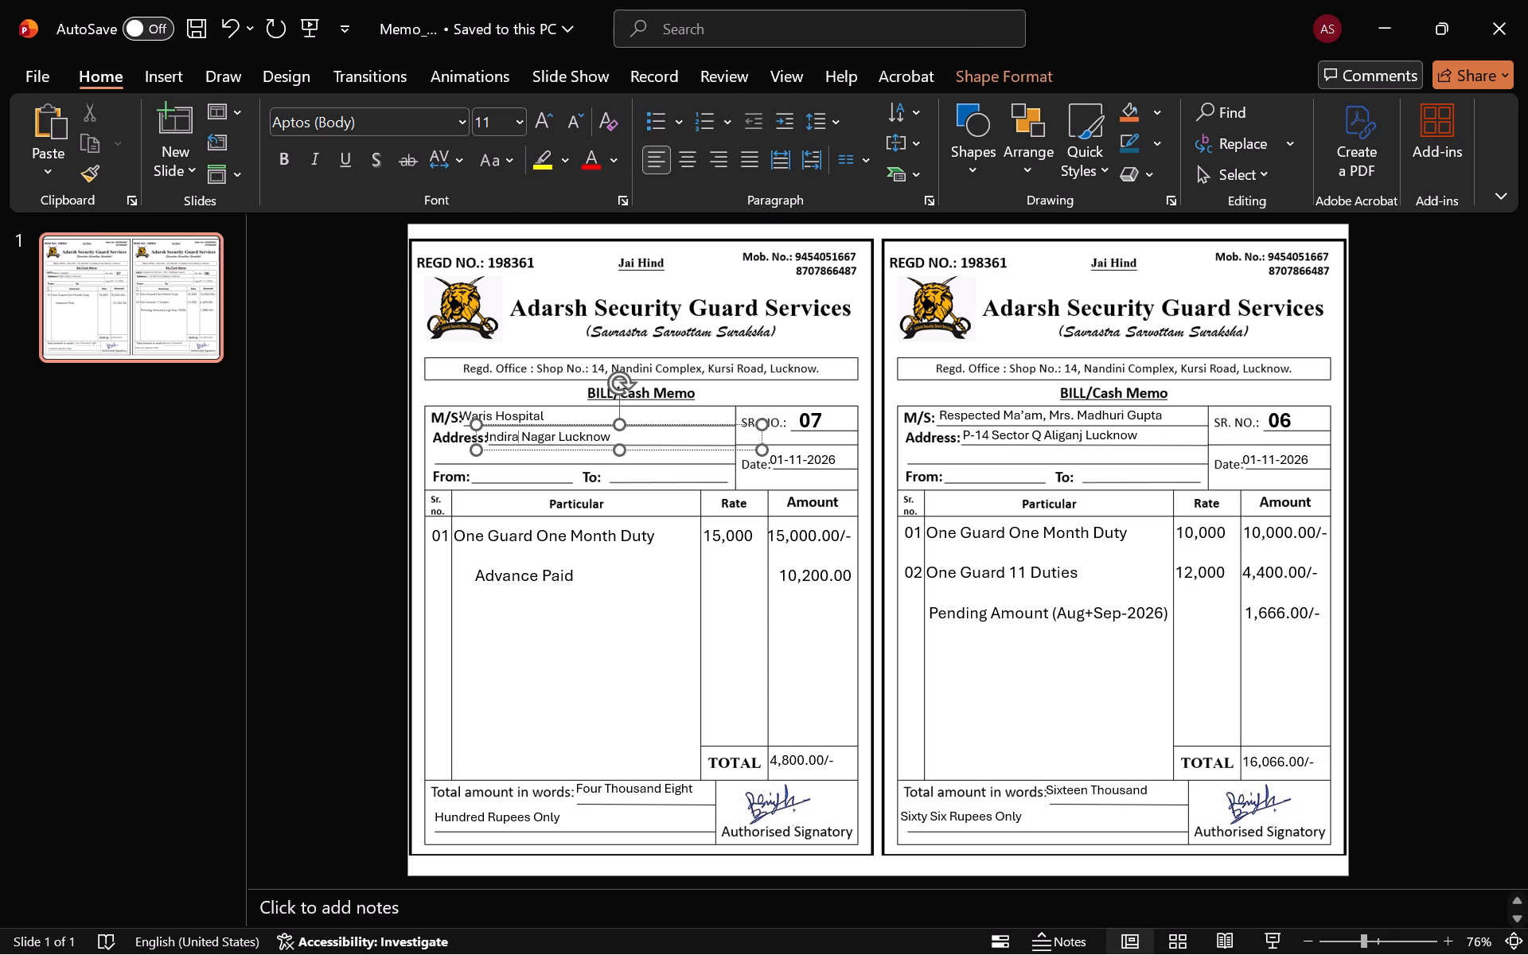
Set the serial number of the Waris Hospital cash memo to 19.
{"action": "left_click", "coordinate": [815, 458]}
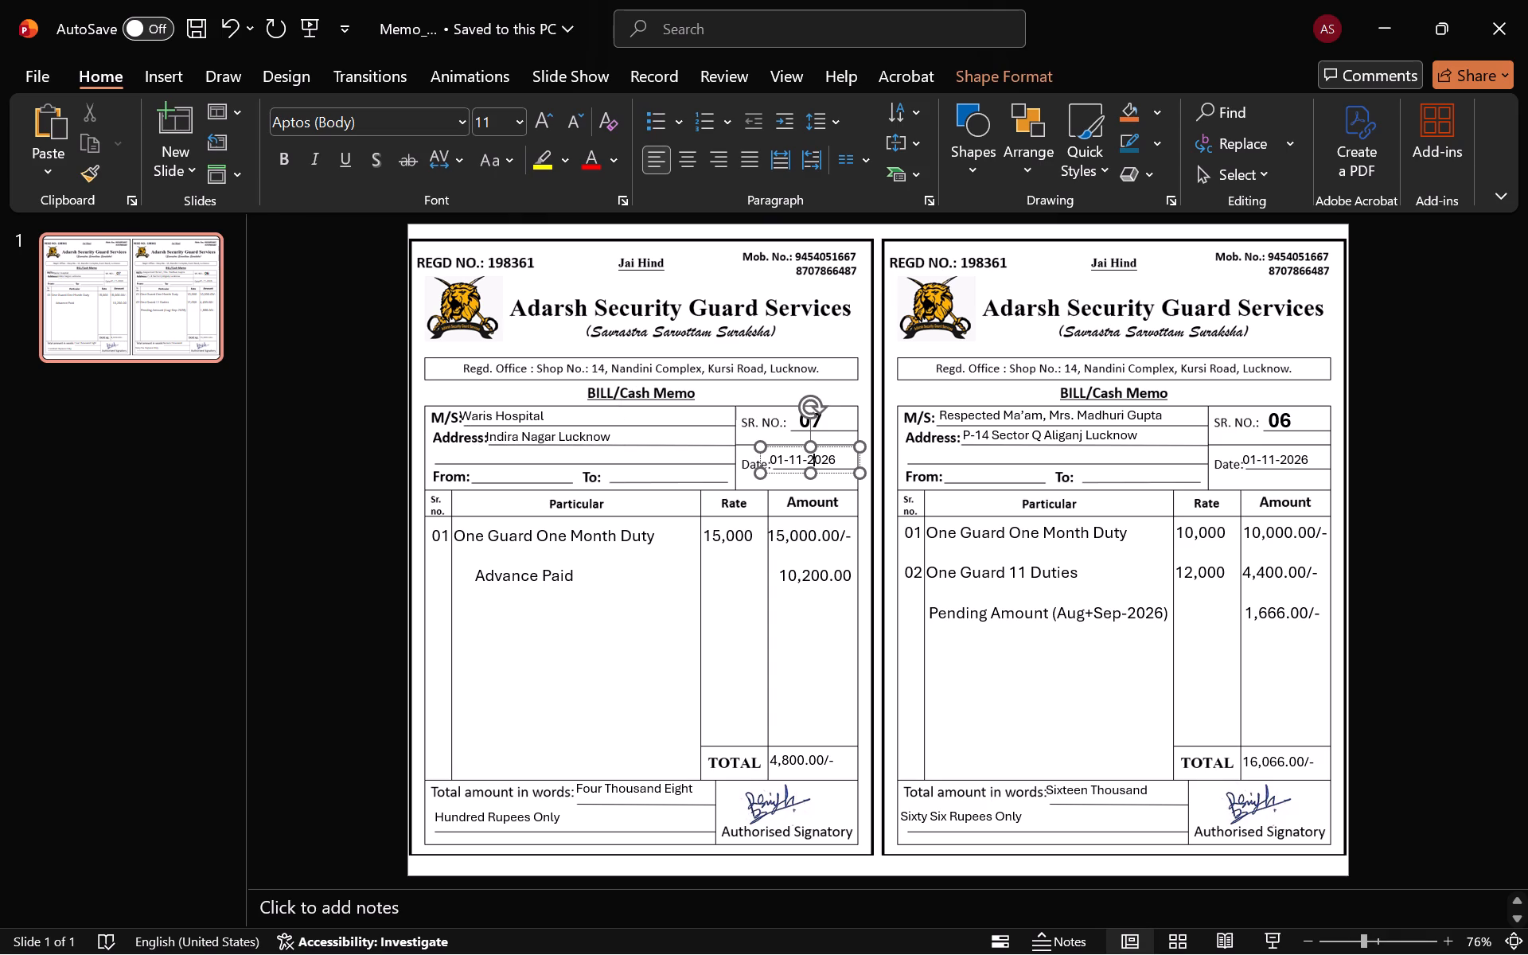
{"action": "left_click", "coordinate": [833, 420]}
{"action": "left_click", "coordinate": [803, 419]}
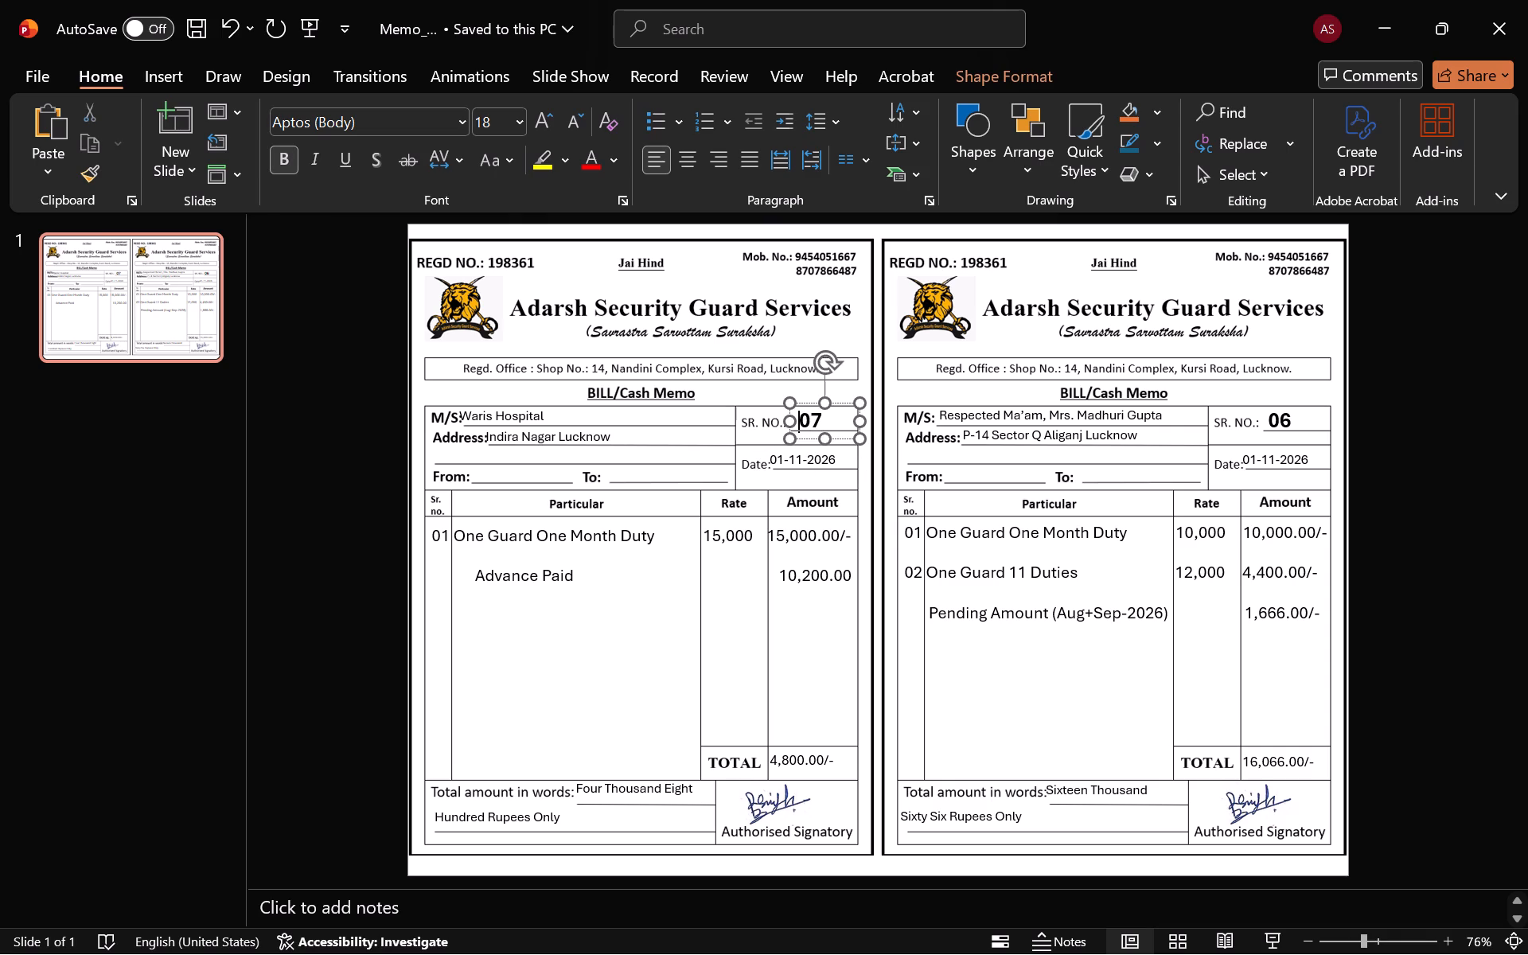
{"action": "key", "text": "Right"}
{"action": "key", "text": "Delete"}
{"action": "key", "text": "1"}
{"action": "key", "text": "BackSpace"}
{"action": "key", "text": "BackSpace"}
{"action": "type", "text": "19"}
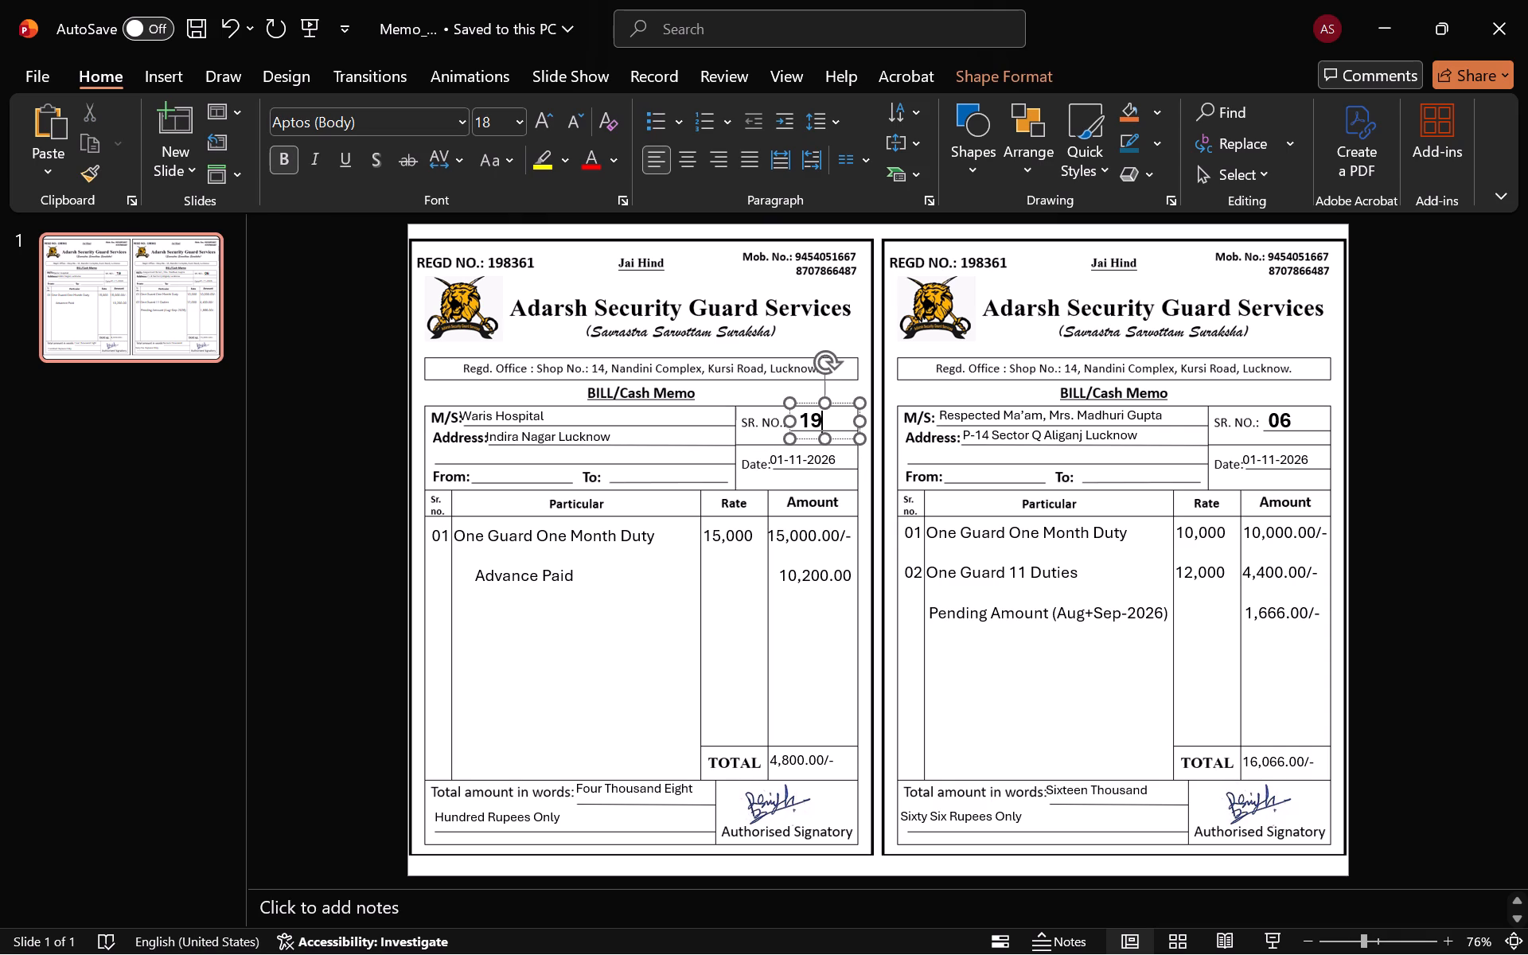
{"action": "left_click", "coordinate": [799, 458]}
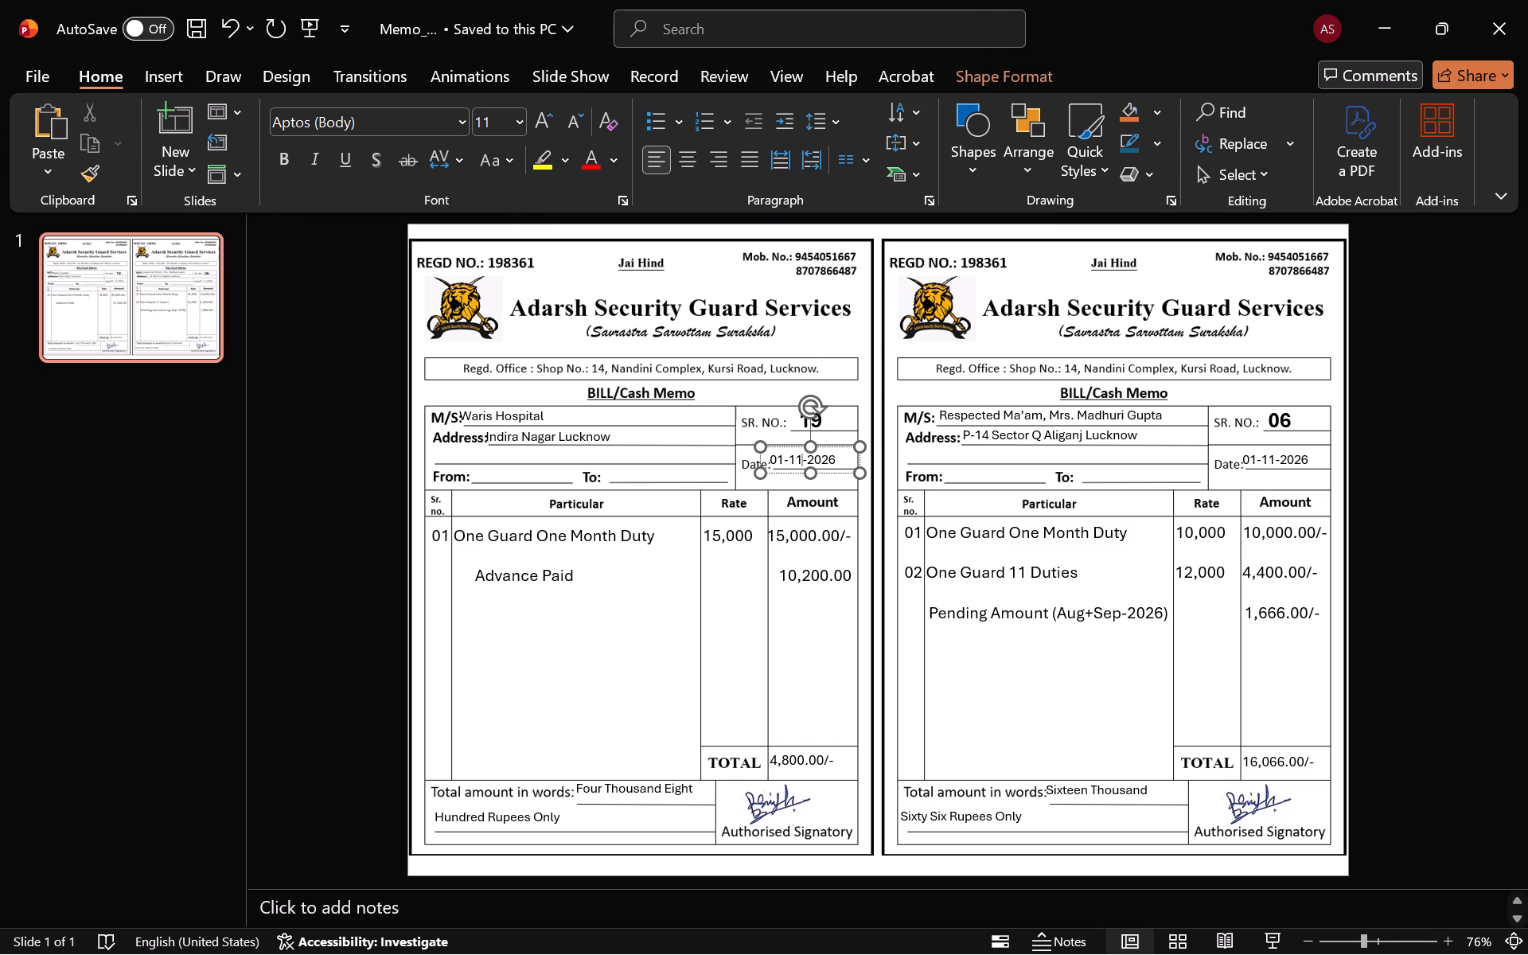
Delete the "Advance Paid" line and its amount from the Waris Hospital cash memo.
{"action": "left_click", "coordinate": [848, 578]}
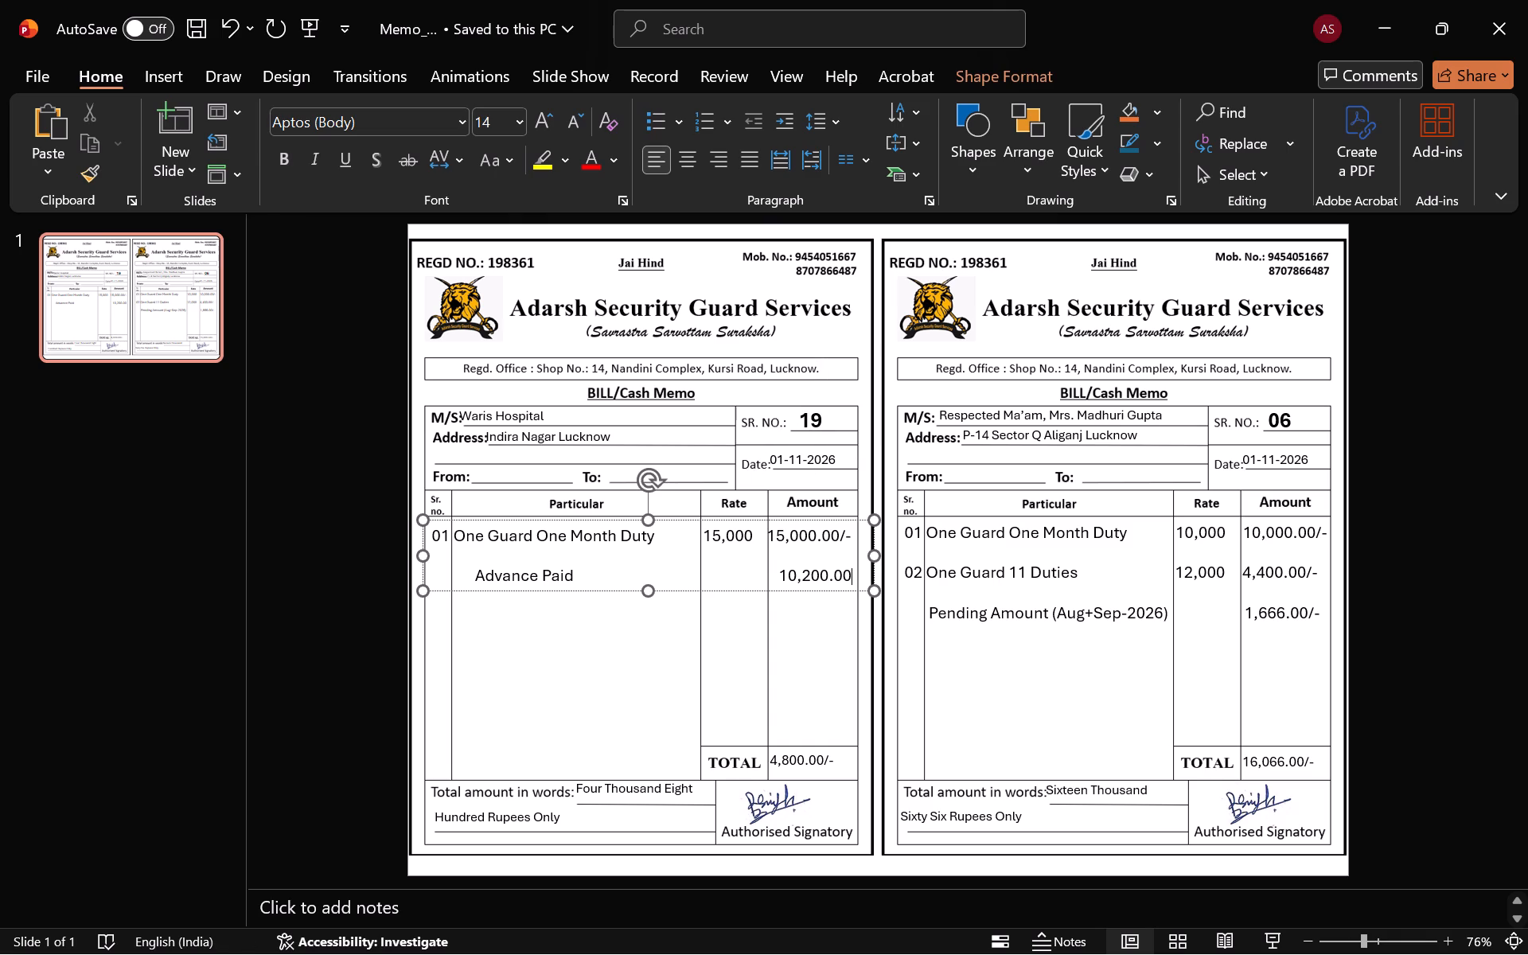
{"action": "key", "text": "ctrl+BackSpace"}
{"action": "key", "text": "ctrl+BackSpace"}
{"action": "key", "text": "ctrl+BackSpace"}
{"action": "key", "text": "ctrl+BackSpace"}
{"action": "key", "text": "ctrl+BackSpace"}
{"action": "key", "text": "ctrl+BackSpace"}
{"action": "key", "text": "ctrl+BackSpace"}
{"action": "key", "text": "ctrl+BackSpace"}
{"action": "key", "text": "ctrl+BackSpace"}
{"action": "key", "text": "ctrl+BackSpace"}
{"action": "key", "text": "ctrl+BackSpace"}
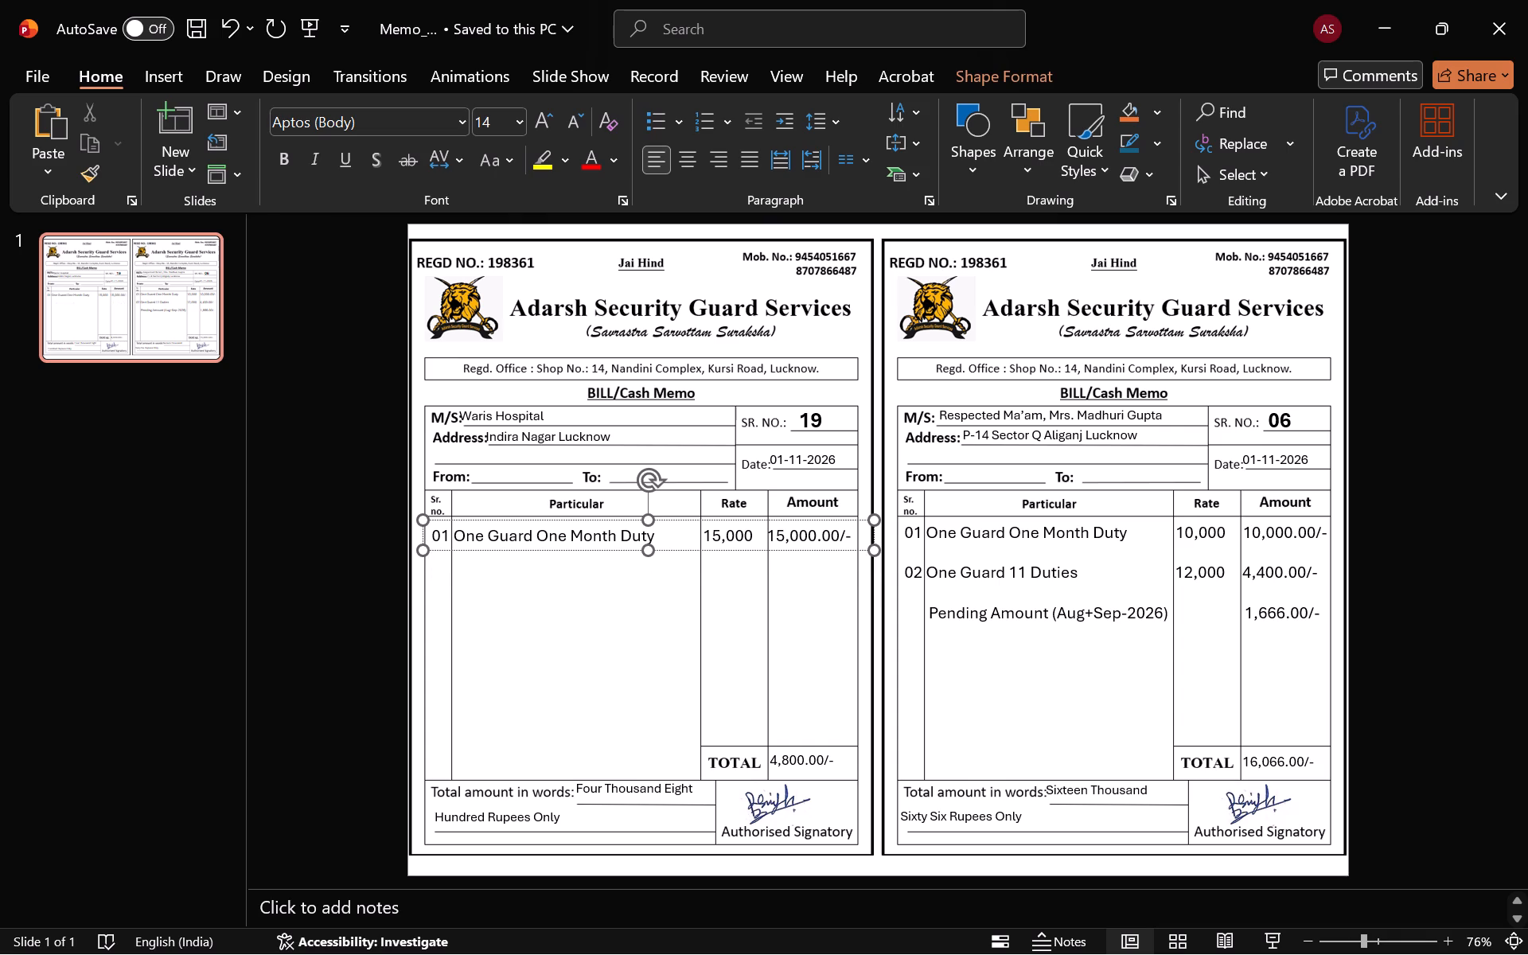
Set the rate of line 01 on the Waris Hospital cash memo to 12,000.
{"action": "key", "text": "Left"}
{"action": "key", "text": "Left"}
{"action": "key", "text": "Left"}
{"action": "key", "text": "Left"}
{"action": "key", "text": "Left"}
{"action": "key", "text": "Left"}
{"action": "key", "text": "Left"}
{"action": "key", "text": "Left"}
{"action": "key", "text": "Left"}
{"action": "key", "text": "Left"}
{"action": "key", "text": "Left"}
{"action": "key", "text": "Left"}
{"action": "key", "text": "Left"}
{"action": "key", "text": "Left"}
{"action": "key", "text": "Left"}
{"action": "key", "text": "Left"}
{"action": "key", "text": "Left"}
{"action": "key", "text": "Left"}
{"action": "key", "text": "Left"}
{"action": "key", "text": "BackSpace"}
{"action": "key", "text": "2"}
Replace "One Month" with "41" in the particular of line 01 on the Waris Hospital cash memo.
{"action": "key", "text": "Left"}
{"action": "key", "text": "Left"}
{"action": "key", "text": "Left"}
{"action": "key", "text": "Left"}
{"action": "key", "text": "Left"}
{"action": "key", "text": "Left"}
{"action": "key", "text": "Left"}
{"action": "key", "text": "Left"}
{"action": "key", "text": "Left"}
{"action": "key", "text": "Left"}
{"action": "key", "text": "Left"}
{"action": "key", "text": "Left"}
{"action": "key", "text": "Left"}
{"action": "key", "text": "Left"}
{"action": "key", "text": "Left"}
{"action": "key", "text": "Left"}
{"action": "key", "text": "Left"}
{"action": "key", "text": "Left"}
{"action": "key", "text": "Left"}
{"action": "key", "text": "Left"}
{"action": "key", "text": "Delete"}
{"action": "key", "text": "Delete"}
{"action": "key", "text": "Delete"}
{"action": "key", "text": "Delete"}
{"action": "key", "text": "Delete"}
{"action": "key", "text": "Delete"}
{"action": "key", "text": "Delete"}
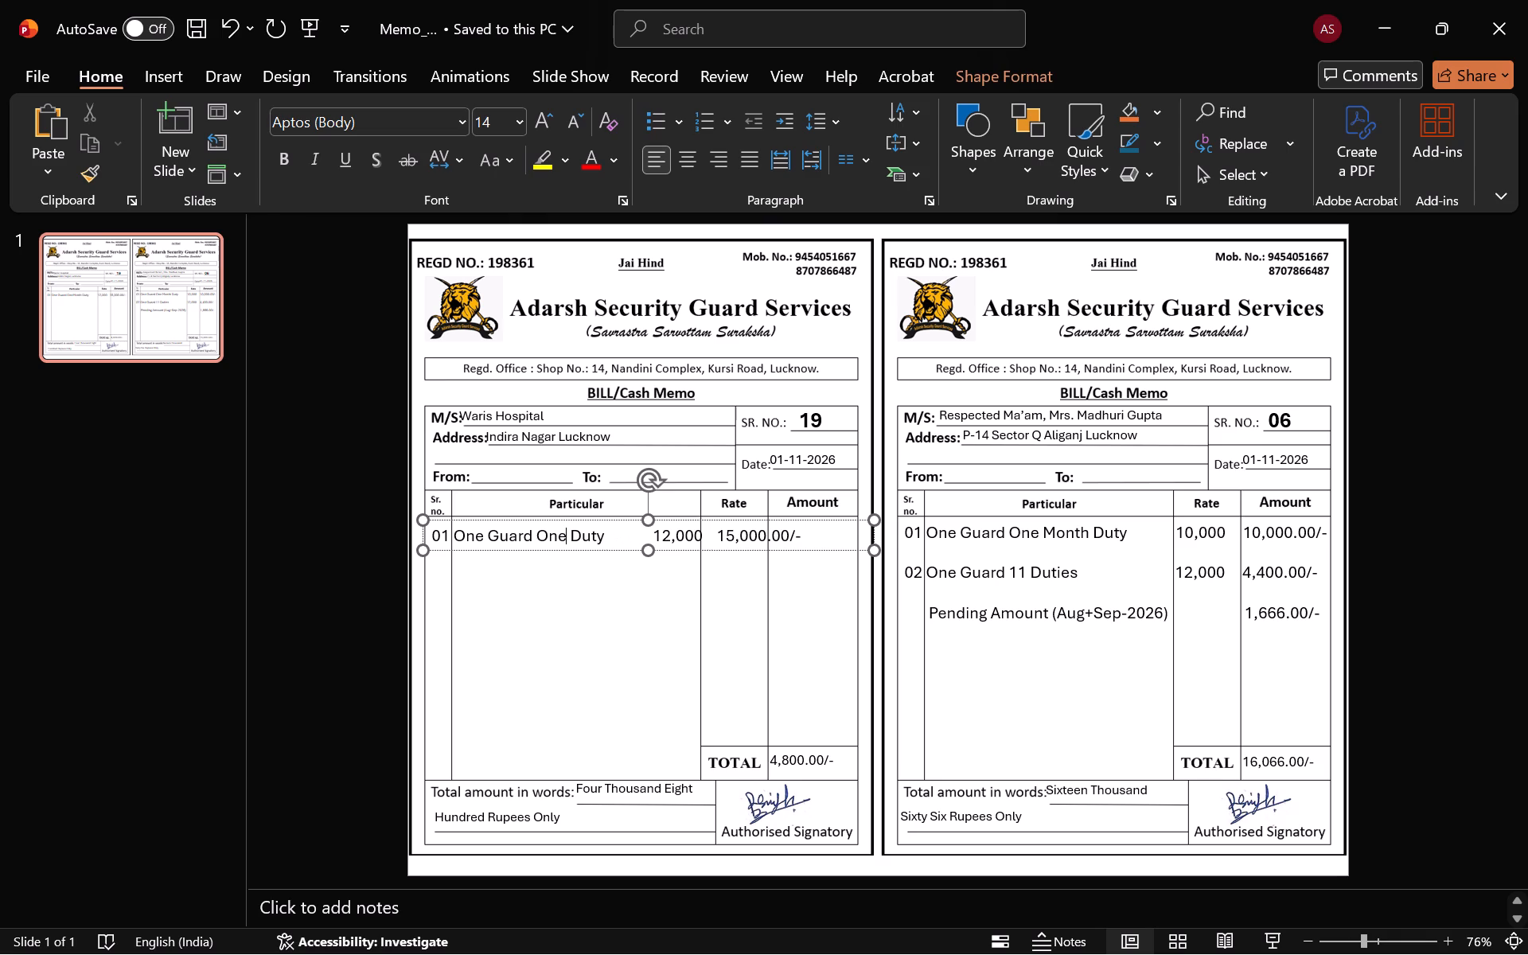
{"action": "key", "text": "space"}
{"action": "key", "text": "Left"}
{"action": "key", "text": "BackSpace"}
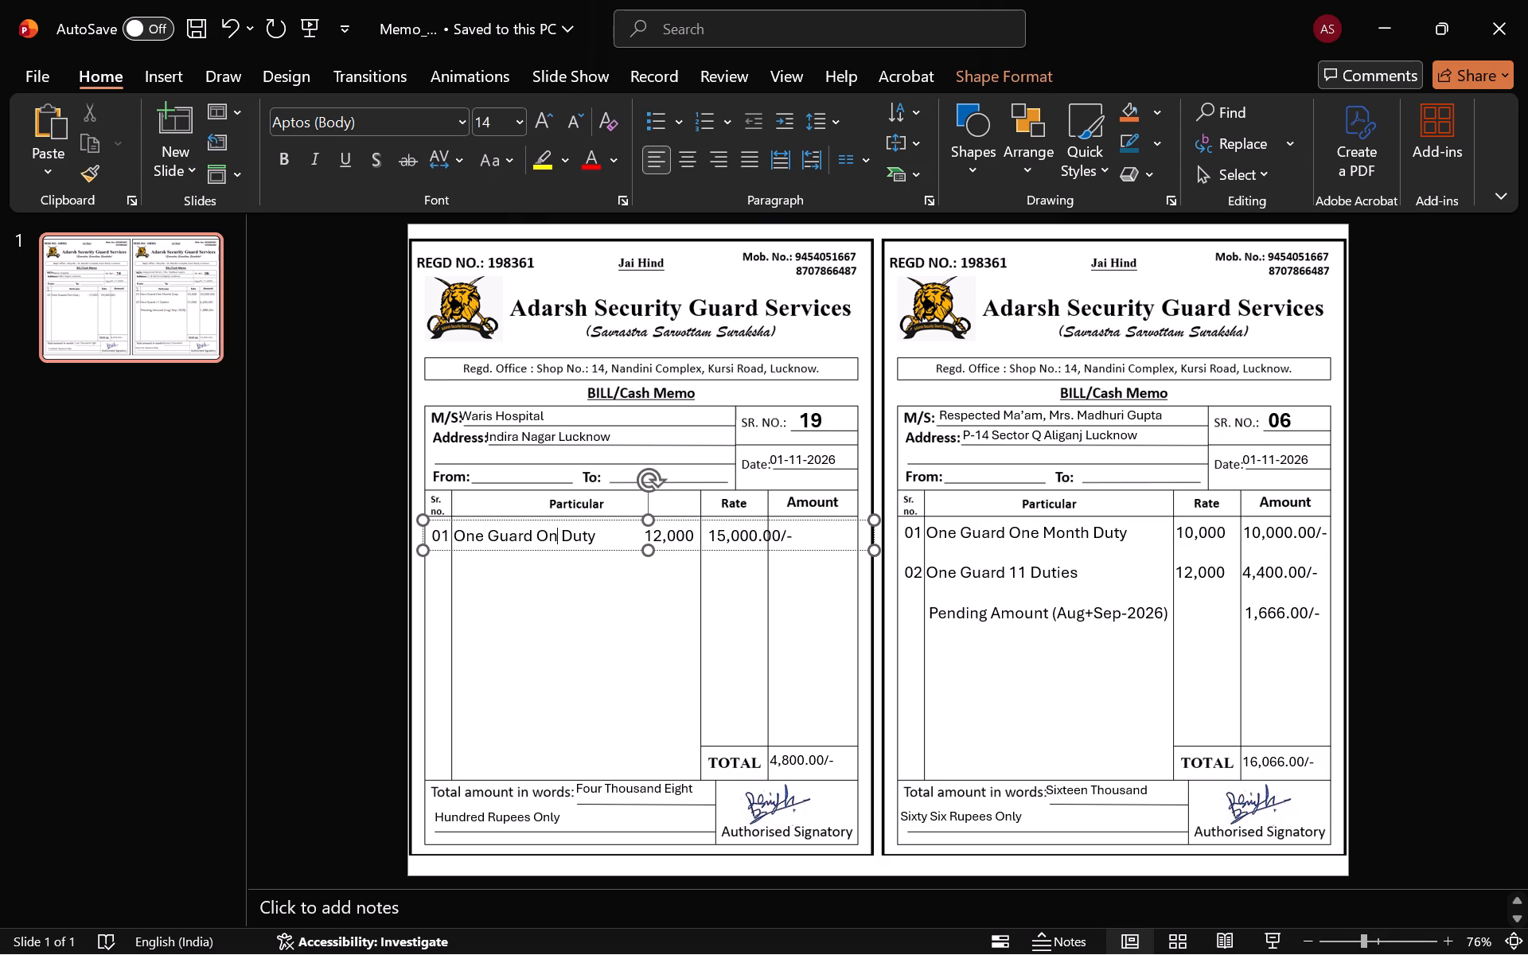
{"action": "key", "text": "BackSpace"}
{"action": "key", "text": "BackSpace"}
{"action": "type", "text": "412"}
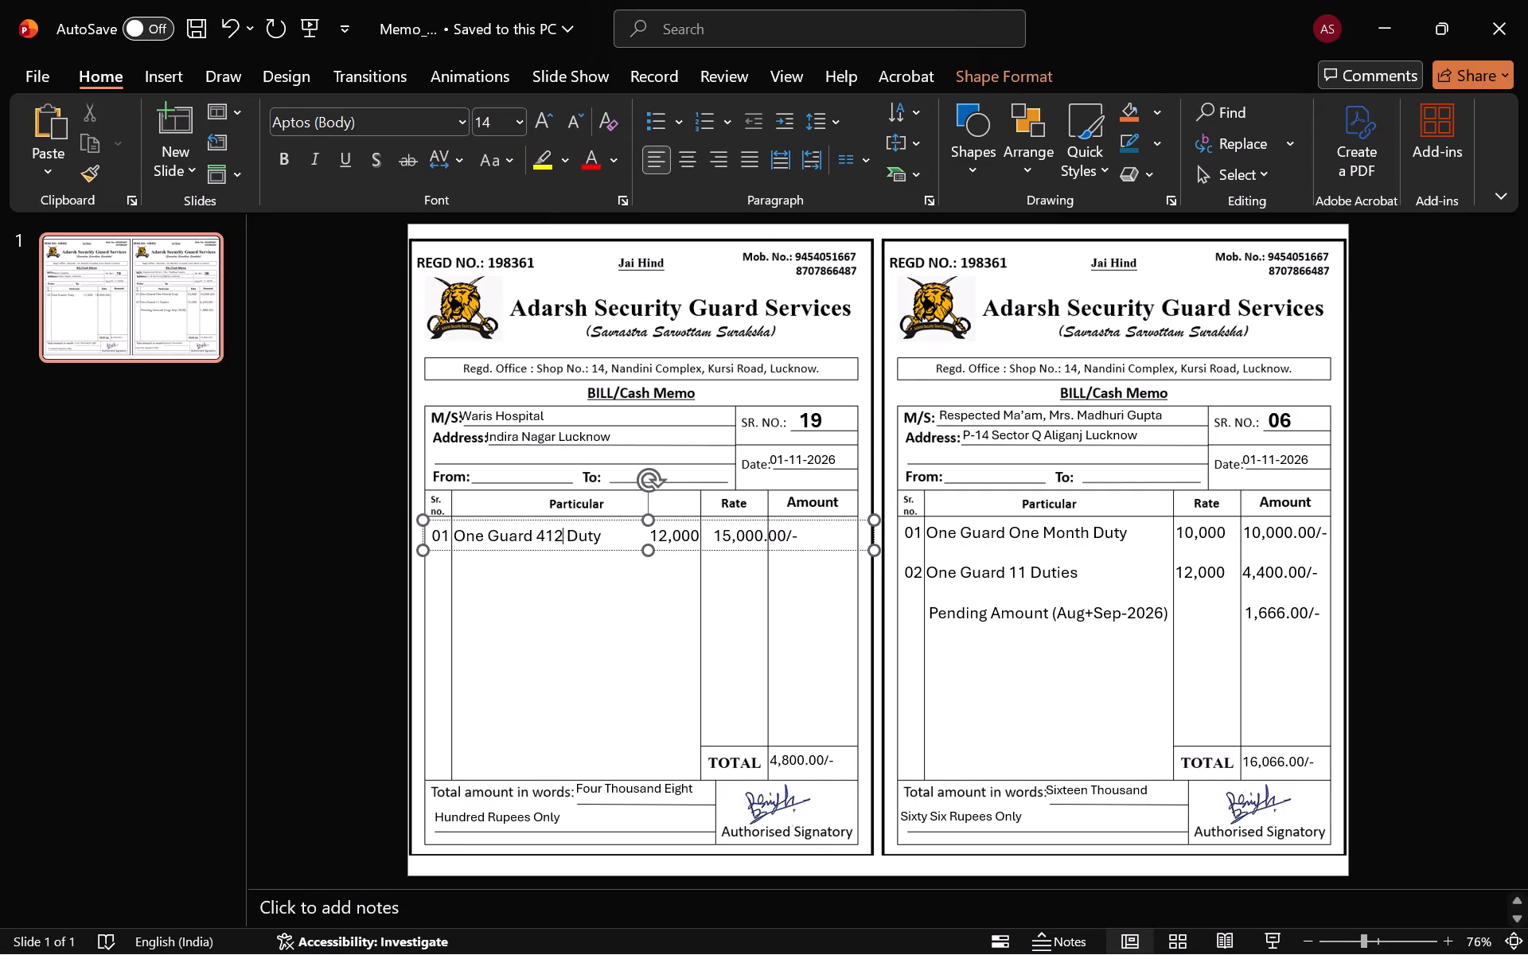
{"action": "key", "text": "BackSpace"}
Change "One Guard" to "Two Guards" in the particular of line 01 on the Waris Hospital cash memo.
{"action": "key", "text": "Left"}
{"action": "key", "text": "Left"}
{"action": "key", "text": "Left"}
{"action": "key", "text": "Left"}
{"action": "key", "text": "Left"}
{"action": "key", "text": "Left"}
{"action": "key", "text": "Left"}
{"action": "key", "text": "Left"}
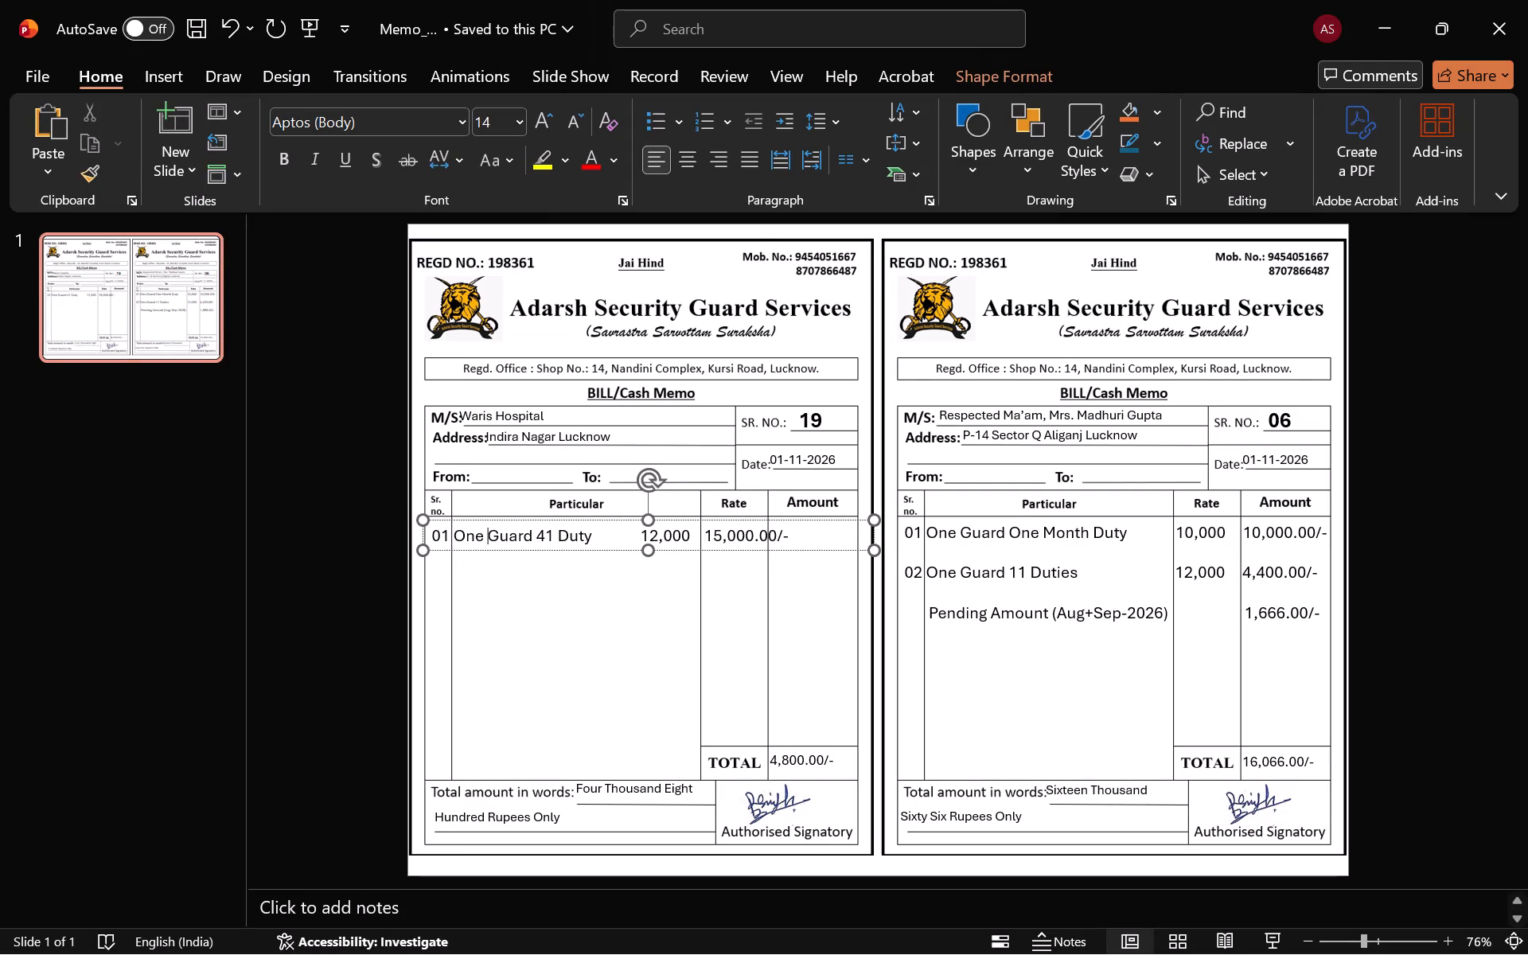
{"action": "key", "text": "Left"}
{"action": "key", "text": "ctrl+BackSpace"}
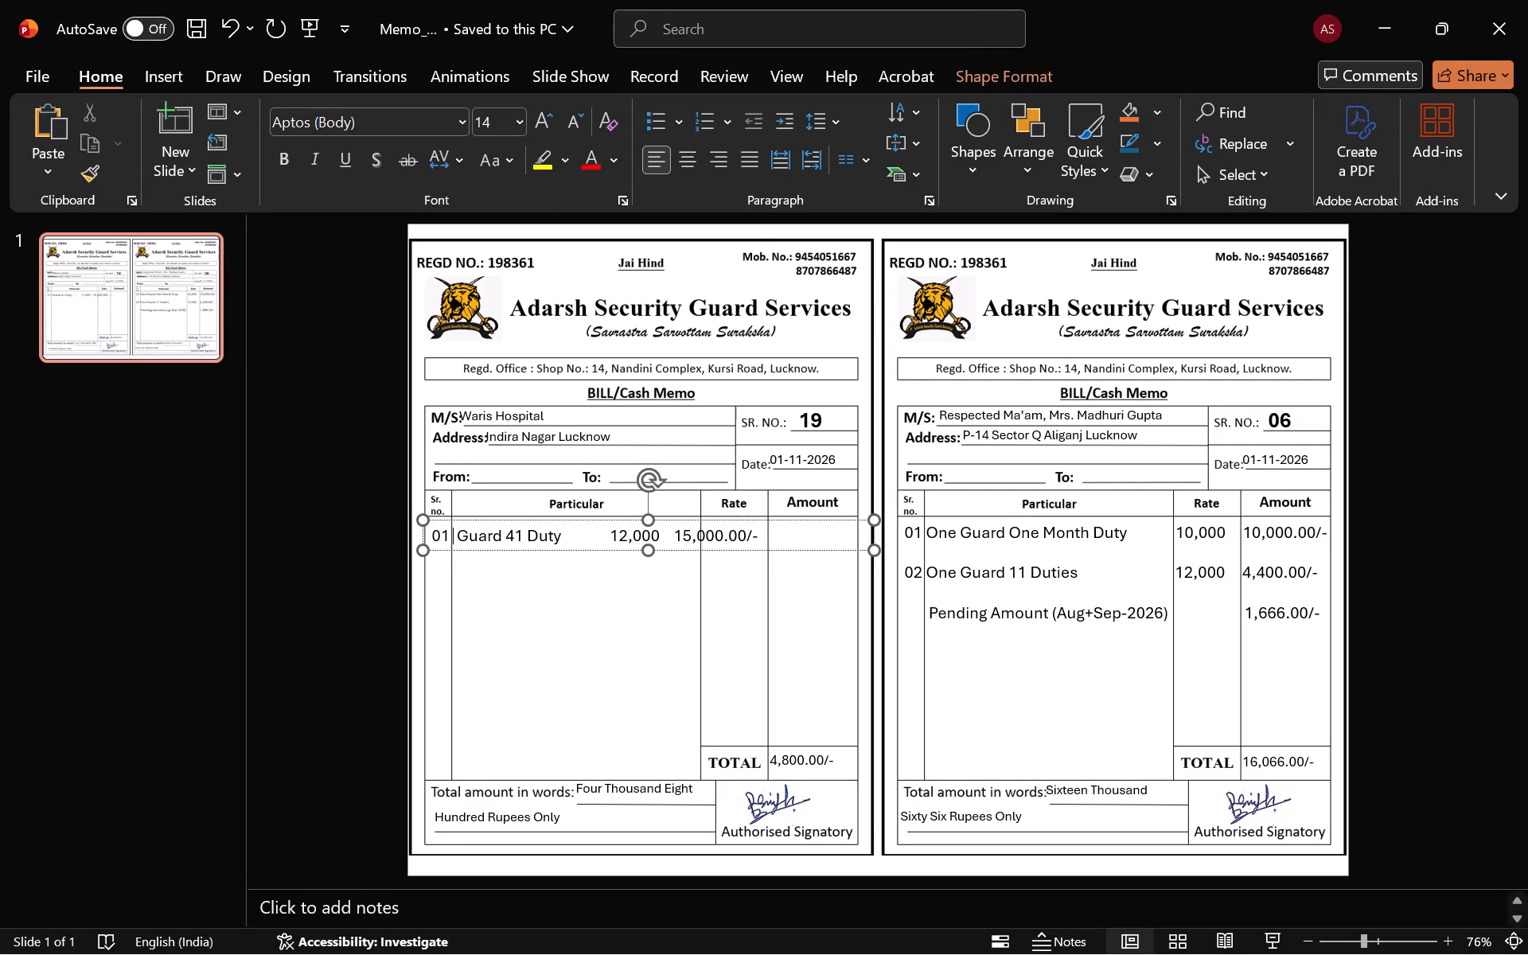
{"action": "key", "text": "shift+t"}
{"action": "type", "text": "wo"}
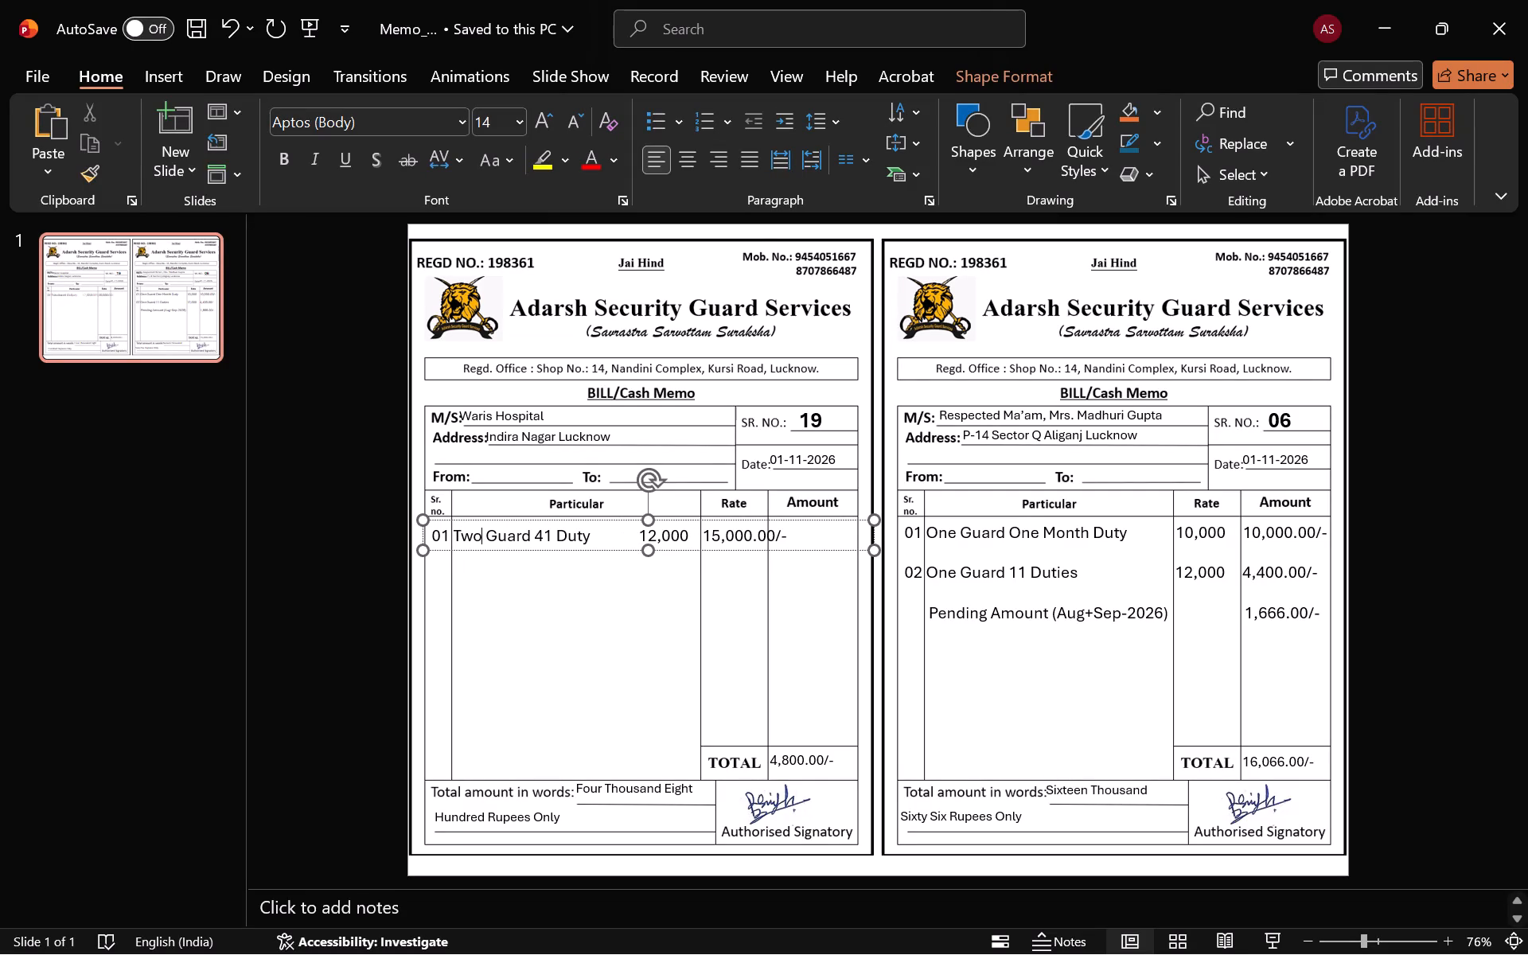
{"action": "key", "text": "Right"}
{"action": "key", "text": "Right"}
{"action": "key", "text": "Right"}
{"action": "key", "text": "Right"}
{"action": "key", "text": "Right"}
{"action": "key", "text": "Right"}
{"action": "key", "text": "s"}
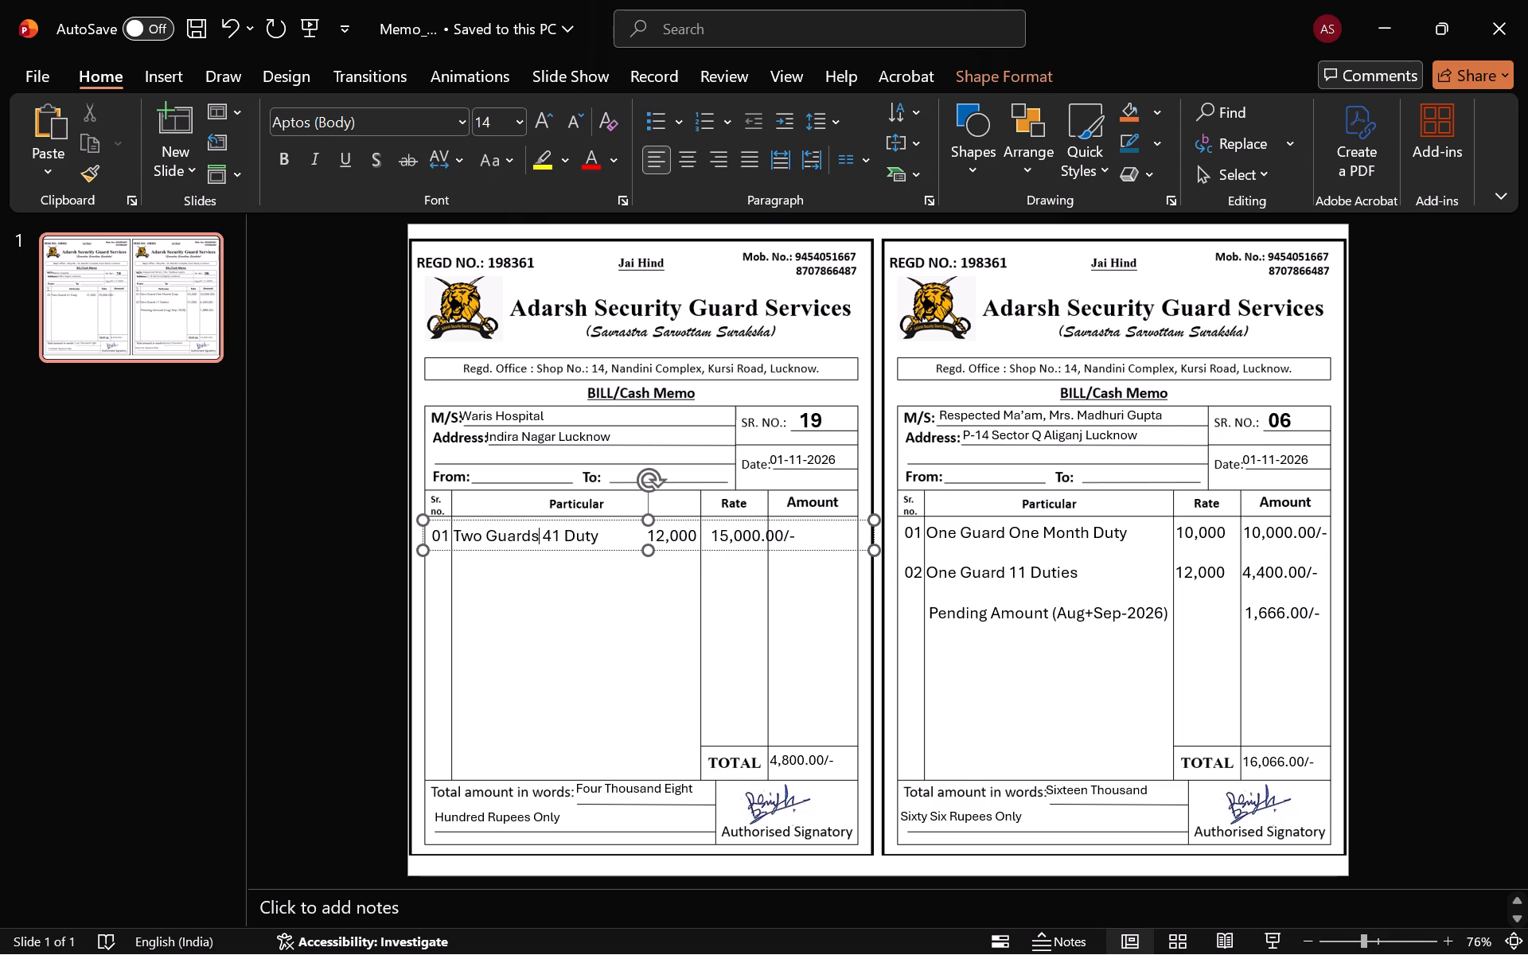
Change "Duty" to "Duties" in the particular of line 01 on the Waris Hospital cash memo.
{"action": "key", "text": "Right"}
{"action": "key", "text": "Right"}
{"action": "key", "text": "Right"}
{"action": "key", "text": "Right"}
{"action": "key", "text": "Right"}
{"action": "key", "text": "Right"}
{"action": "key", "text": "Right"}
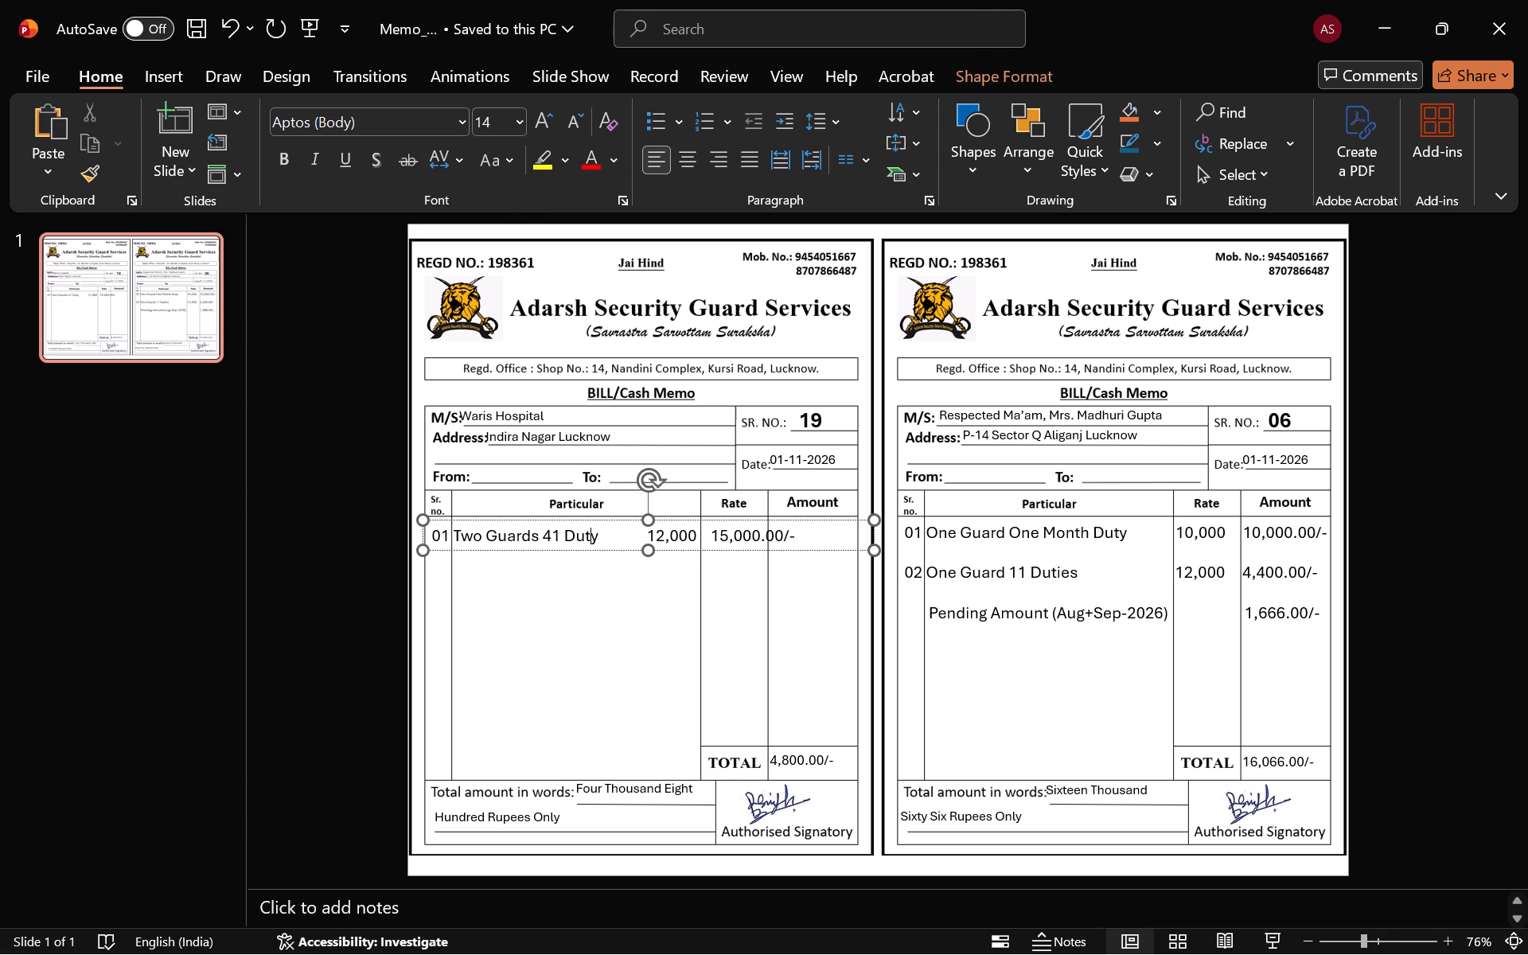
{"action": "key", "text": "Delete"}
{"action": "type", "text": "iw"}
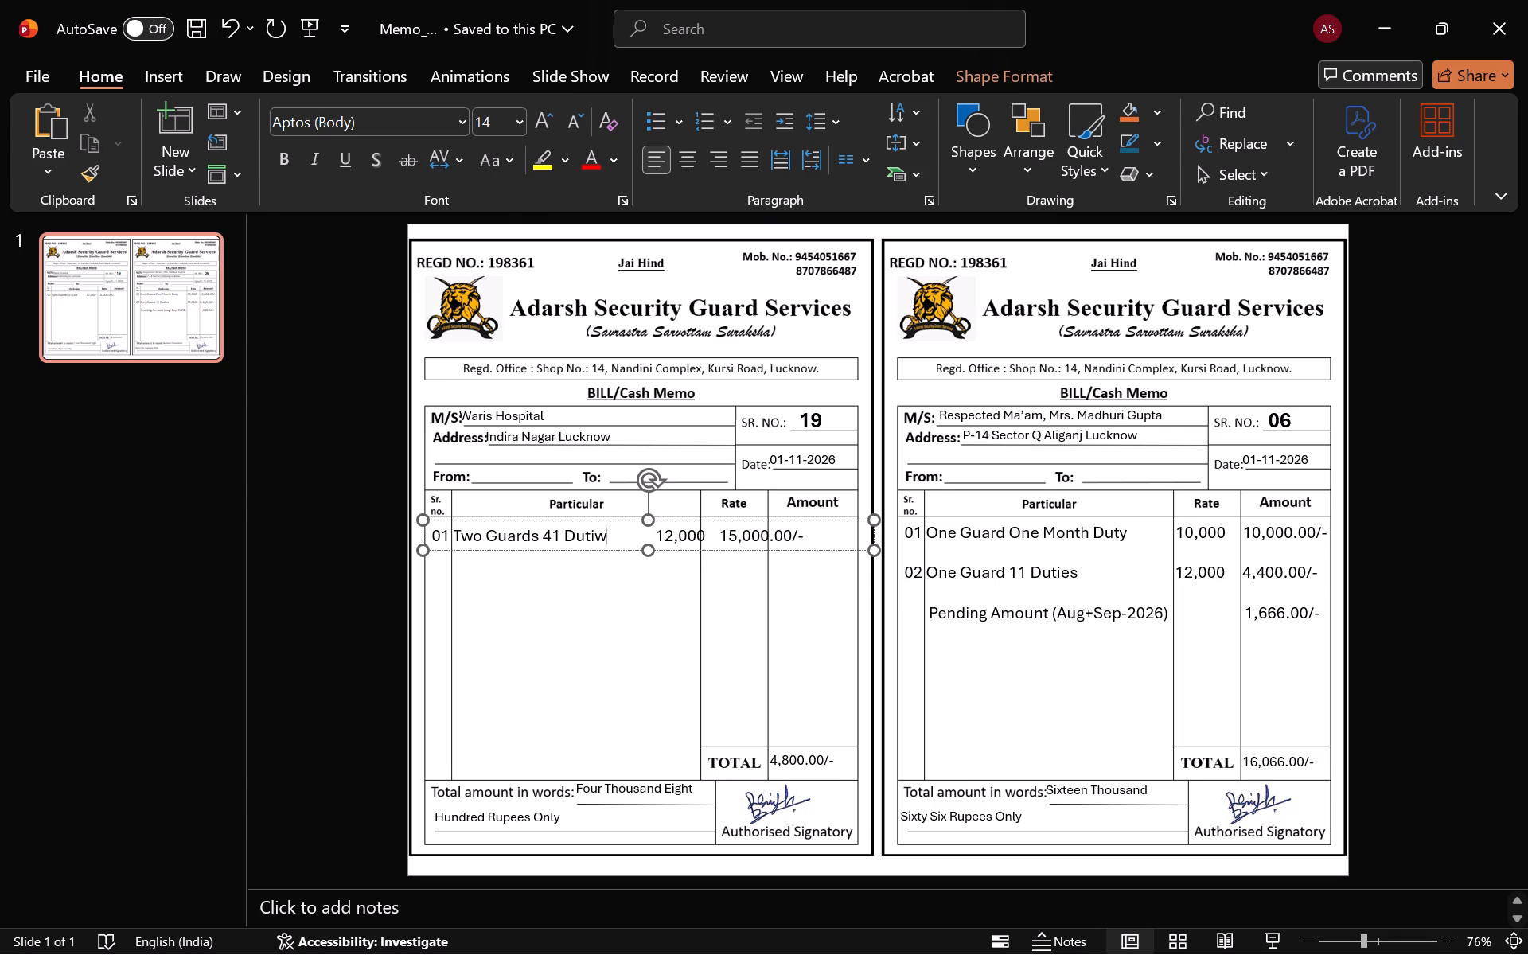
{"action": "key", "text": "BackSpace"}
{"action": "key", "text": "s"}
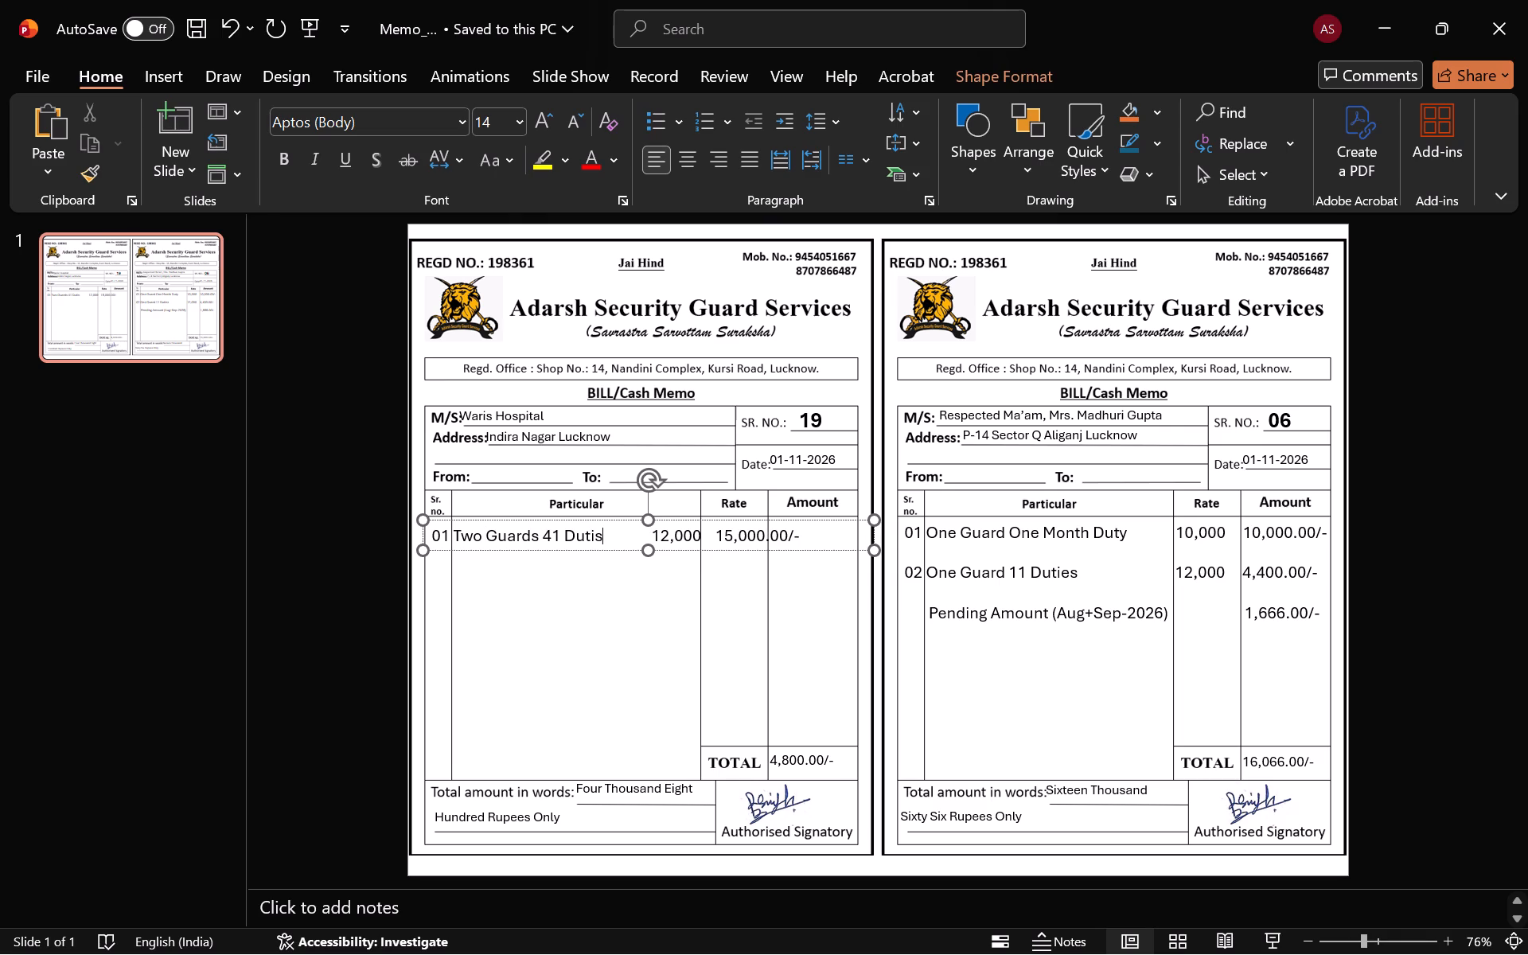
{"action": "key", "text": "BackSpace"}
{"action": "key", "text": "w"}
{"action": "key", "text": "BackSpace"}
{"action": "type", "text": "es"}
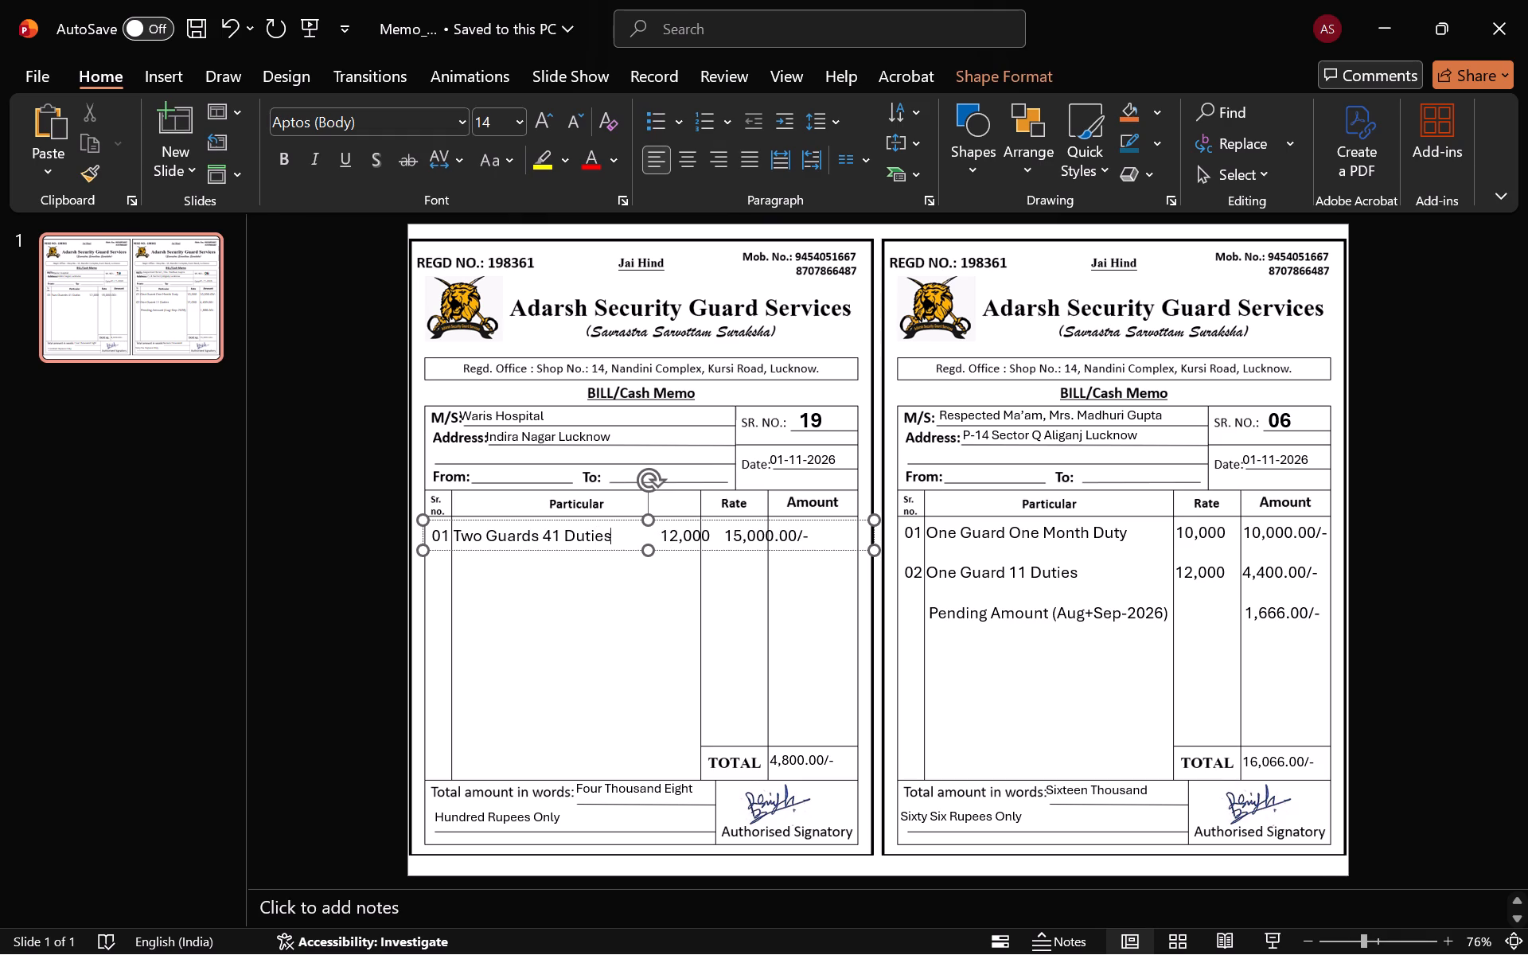
Add spacing after "Duties" in line 01 to realign the rate and amount with their columns.
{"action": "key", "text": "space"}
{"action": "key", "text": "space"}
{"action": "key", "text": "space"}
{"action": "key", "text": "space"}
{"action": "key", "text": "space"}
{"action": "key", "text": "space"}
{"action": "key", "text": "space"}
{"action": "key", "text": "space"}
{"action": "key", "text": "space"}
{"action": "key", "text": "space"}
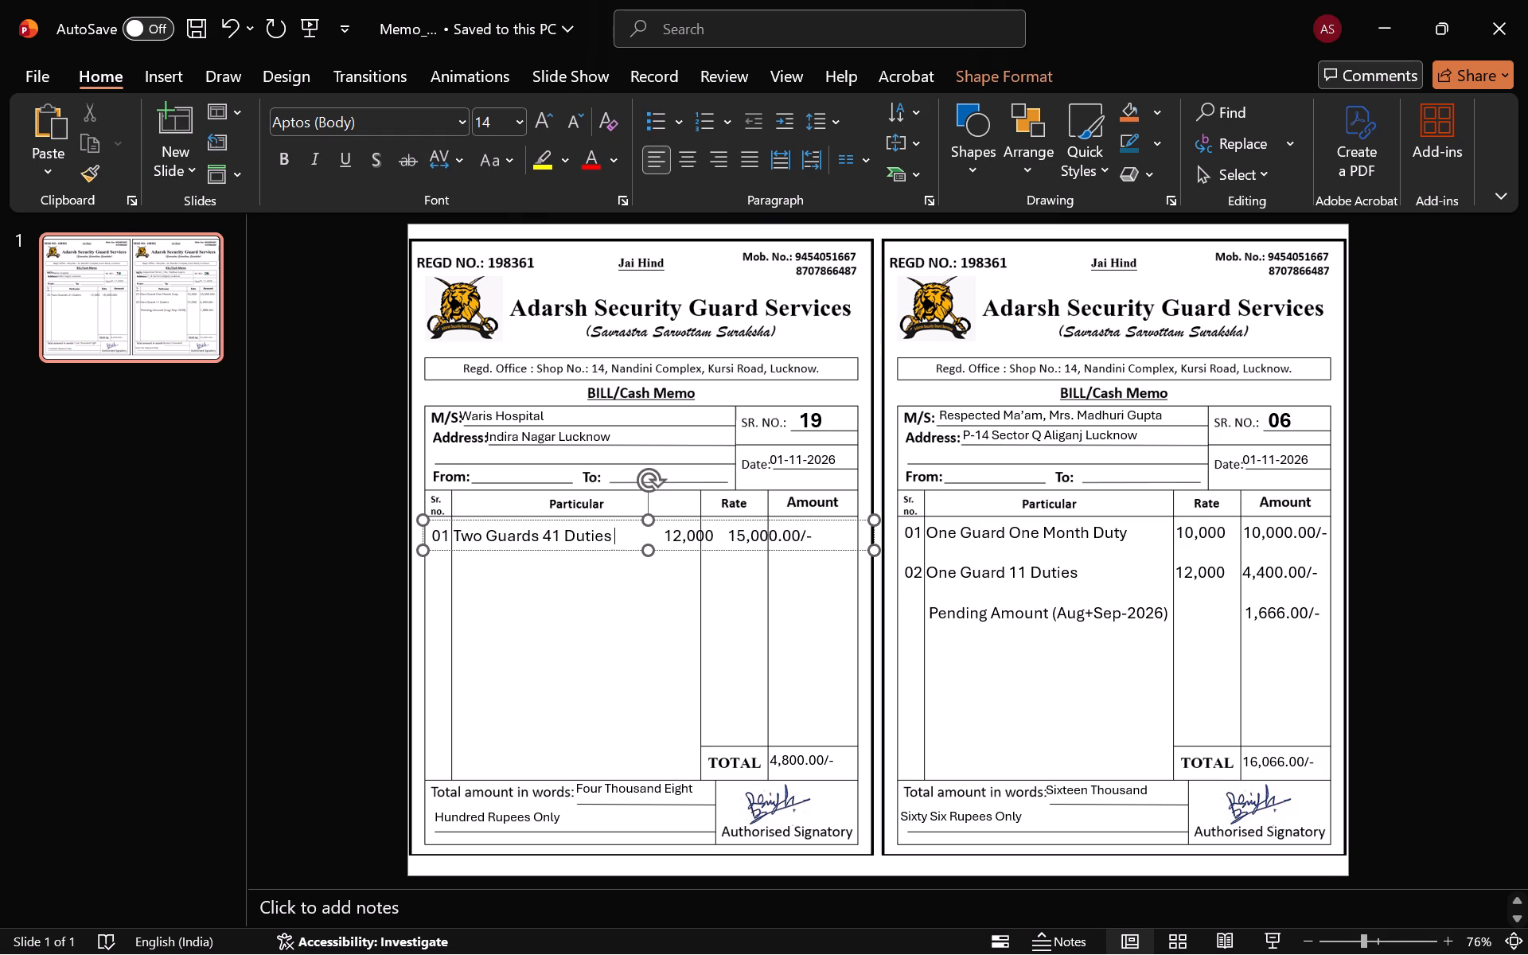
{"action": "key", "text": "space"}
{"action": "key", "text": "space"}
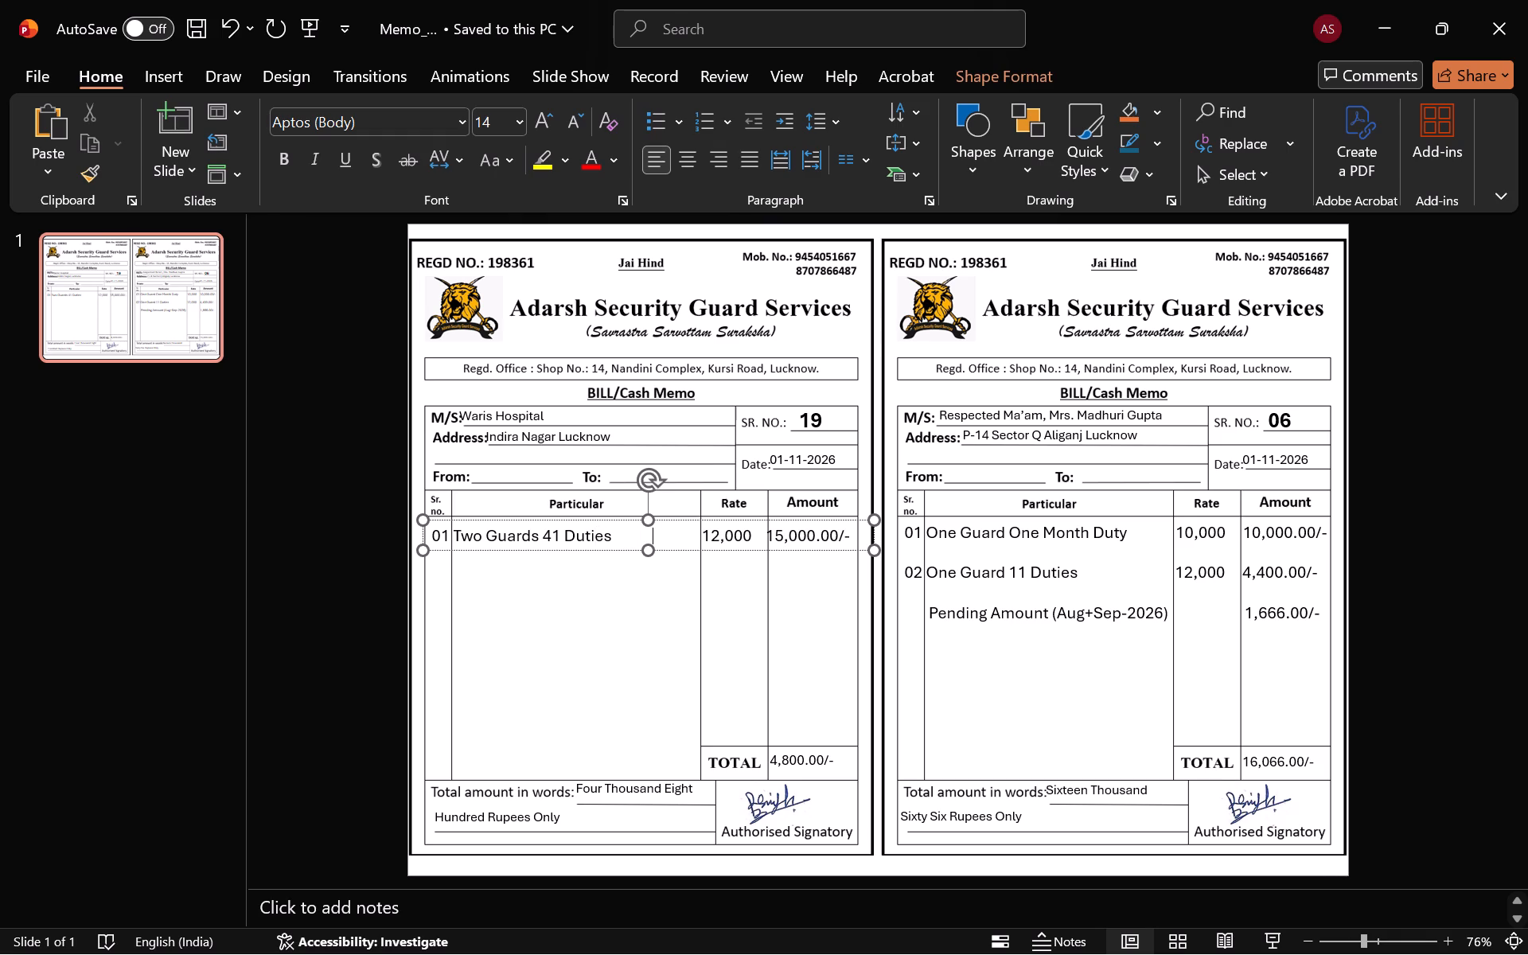
Set the amount of line 01 on the Waris Hospital cash memo to 16,400.00/-.
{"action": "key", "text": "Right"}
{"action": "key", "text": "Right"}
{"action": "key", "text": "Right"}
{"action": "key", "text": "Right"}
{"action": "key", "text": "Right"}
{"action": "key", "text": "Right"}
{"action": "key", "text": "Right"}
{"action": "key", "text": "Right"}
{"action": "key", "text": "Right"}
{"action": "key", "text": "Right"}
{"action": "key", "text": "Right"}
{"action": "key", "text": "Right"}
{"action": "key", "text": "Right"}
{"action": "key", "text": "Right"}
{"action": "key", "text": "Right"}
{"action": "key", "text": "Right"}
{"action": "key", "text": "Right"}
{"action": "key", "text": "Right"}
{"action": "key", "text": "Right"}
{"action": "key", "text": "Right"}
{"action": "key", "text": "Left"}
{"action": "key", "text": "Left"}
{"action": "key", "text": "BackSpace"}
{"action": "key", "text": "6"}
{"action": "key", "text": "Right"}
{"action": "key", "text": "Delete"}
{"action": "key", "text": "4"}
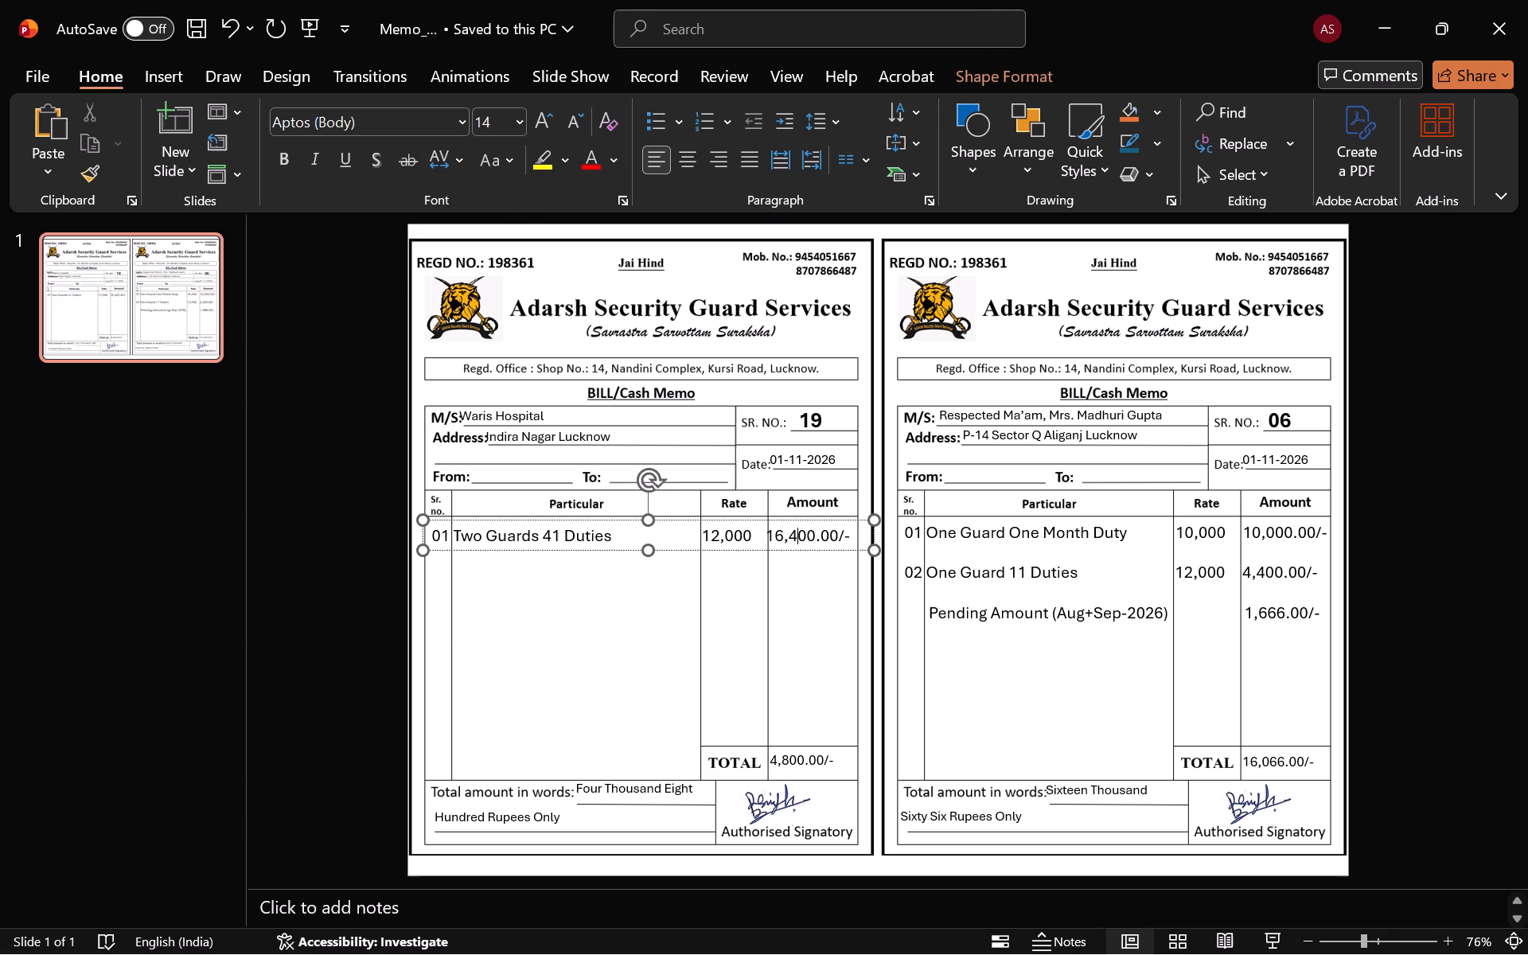
Set the TOTAL on the Waris Hospital cash memo to 16,400.00/-.
{"action": "left_click", "coordinate": [793, 762]}
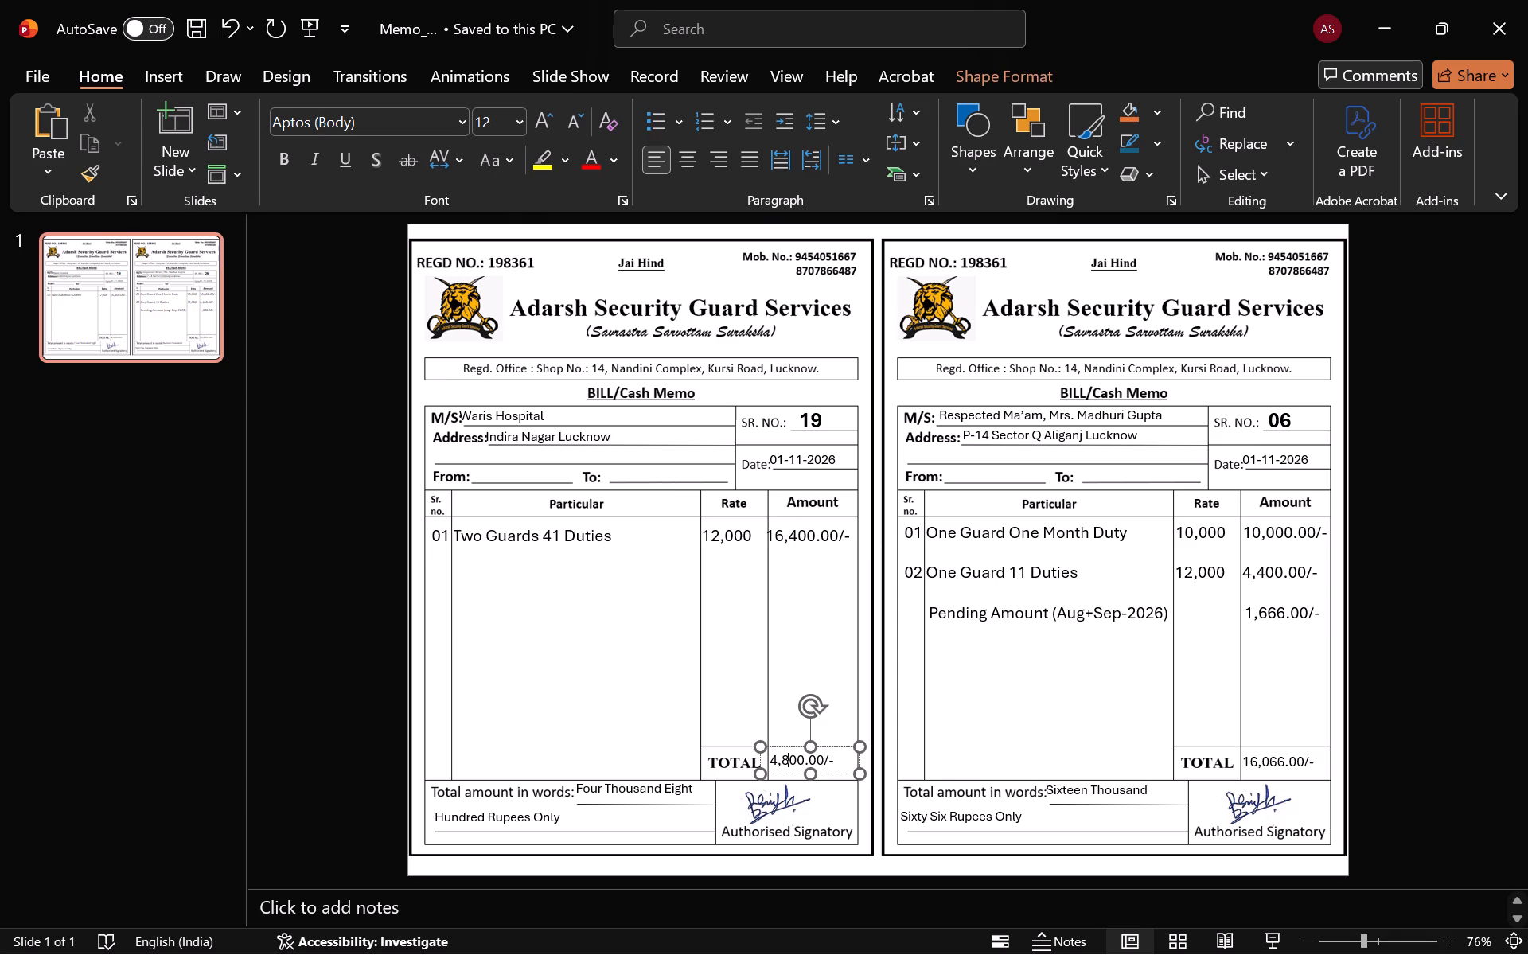
{"action": "key", "text": "BackSpace"}
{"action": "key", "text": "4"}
{"action": "key", "text": "Left"}
{"action": "key", "text": "BackSpace"}
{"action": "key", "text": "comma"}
{"action": "key", "text": "Left"}
{"action": "key", "text": "BackSpace"}
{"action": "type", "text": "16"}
Replace "Four" before "Thousand" with "Sixteen" in the Waris Hospital memo's total amount in words.
{"action": "left_click", "coordinate": [654, 789]}
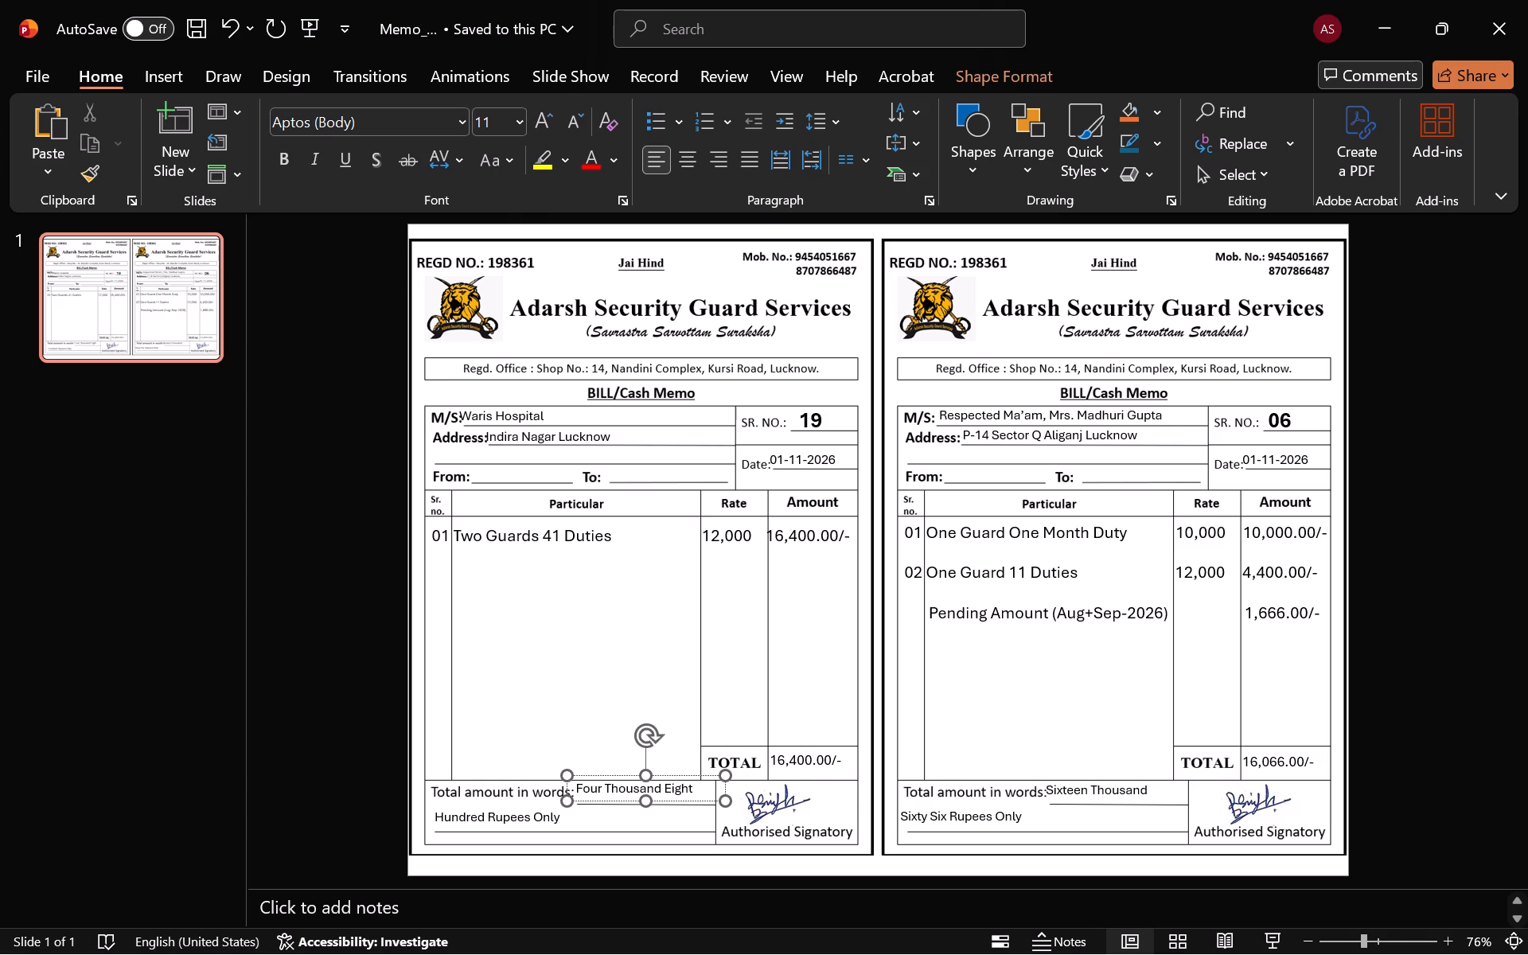
{"action": "key", "text": "Left"}
{"action": "key", "text": "Left"}
{"action": "key", "text": "Left"}
{"action": "key", "text": "Left"}
{"action": "key", "text": "Left"}
{"action": "key", "text": "Left"}
{"action": "key", "text": "Left"}
{"action": "key", "text": "Left"}
{"action": "key", "text": "BackSpace"}
{"action": "key", "text": "BackSpace"}
{"action": "key", "text": "BackSpace"}
{"action": "key", "text": "BackSpace"}
{"action": "key", "text": "BackSpace"}
{"action": "key", "text": "BackSpace"}
{"action": "key", "text": "BackSpace"}
{"action": "key", "text": "BackSpace"}
{"action": "key", "text": "BackSpace"}
{"action": "key", "text": "BackSpace"}
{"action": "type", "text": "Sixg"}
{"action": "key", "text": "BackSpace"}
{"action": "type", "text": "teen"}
Replace "Eight" with "Four" after "Thousand" in the Waris Hospital memo's total amount in words.
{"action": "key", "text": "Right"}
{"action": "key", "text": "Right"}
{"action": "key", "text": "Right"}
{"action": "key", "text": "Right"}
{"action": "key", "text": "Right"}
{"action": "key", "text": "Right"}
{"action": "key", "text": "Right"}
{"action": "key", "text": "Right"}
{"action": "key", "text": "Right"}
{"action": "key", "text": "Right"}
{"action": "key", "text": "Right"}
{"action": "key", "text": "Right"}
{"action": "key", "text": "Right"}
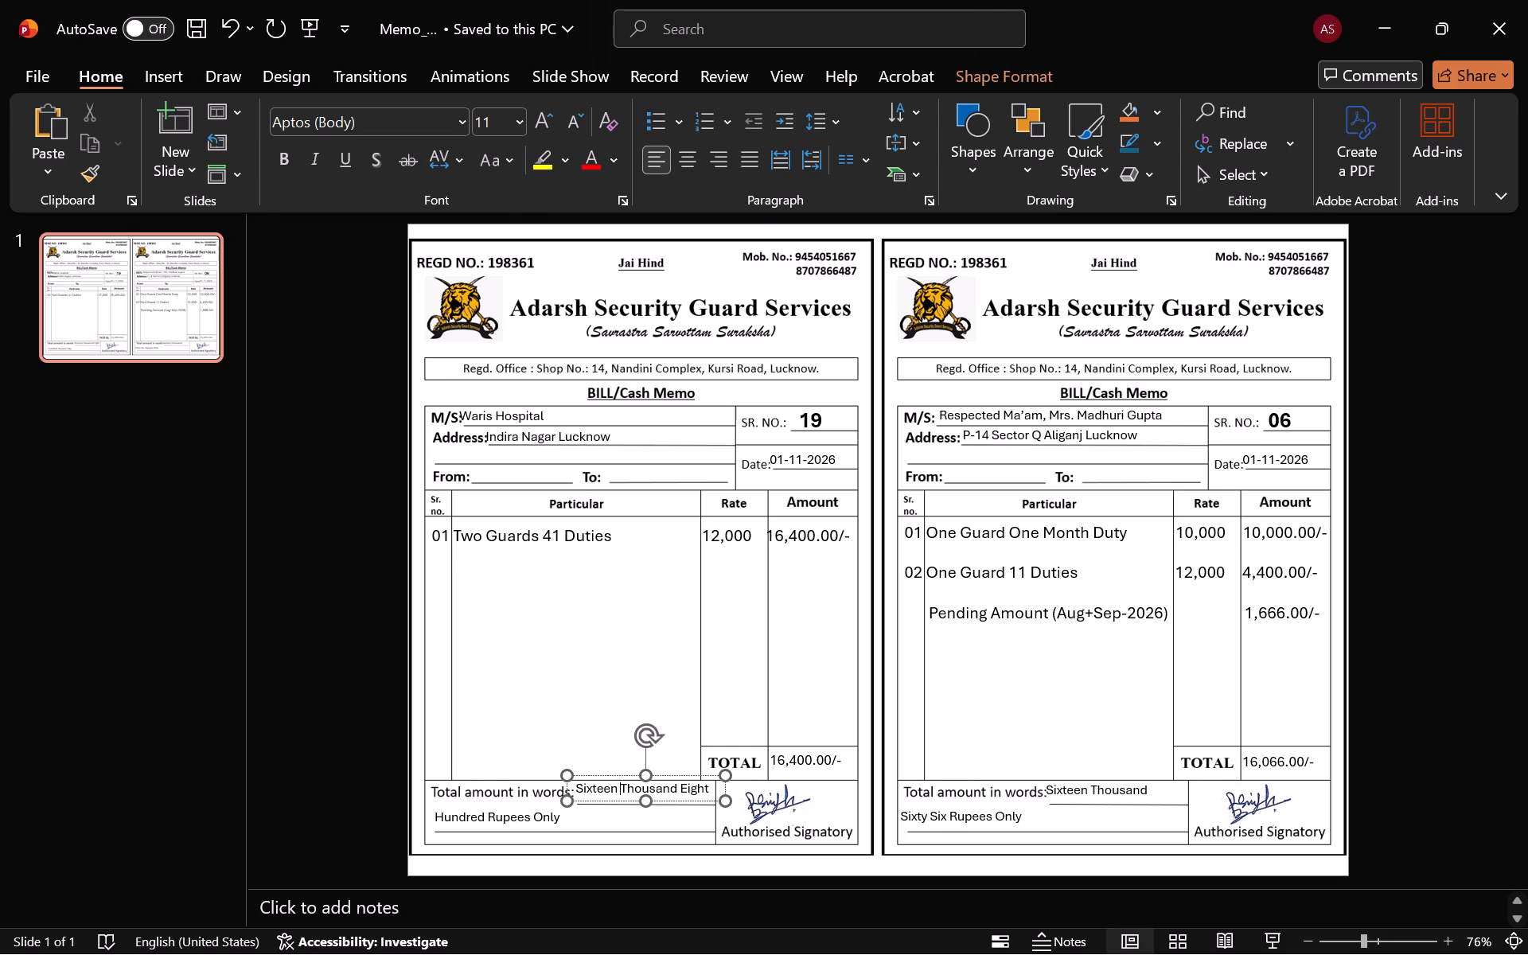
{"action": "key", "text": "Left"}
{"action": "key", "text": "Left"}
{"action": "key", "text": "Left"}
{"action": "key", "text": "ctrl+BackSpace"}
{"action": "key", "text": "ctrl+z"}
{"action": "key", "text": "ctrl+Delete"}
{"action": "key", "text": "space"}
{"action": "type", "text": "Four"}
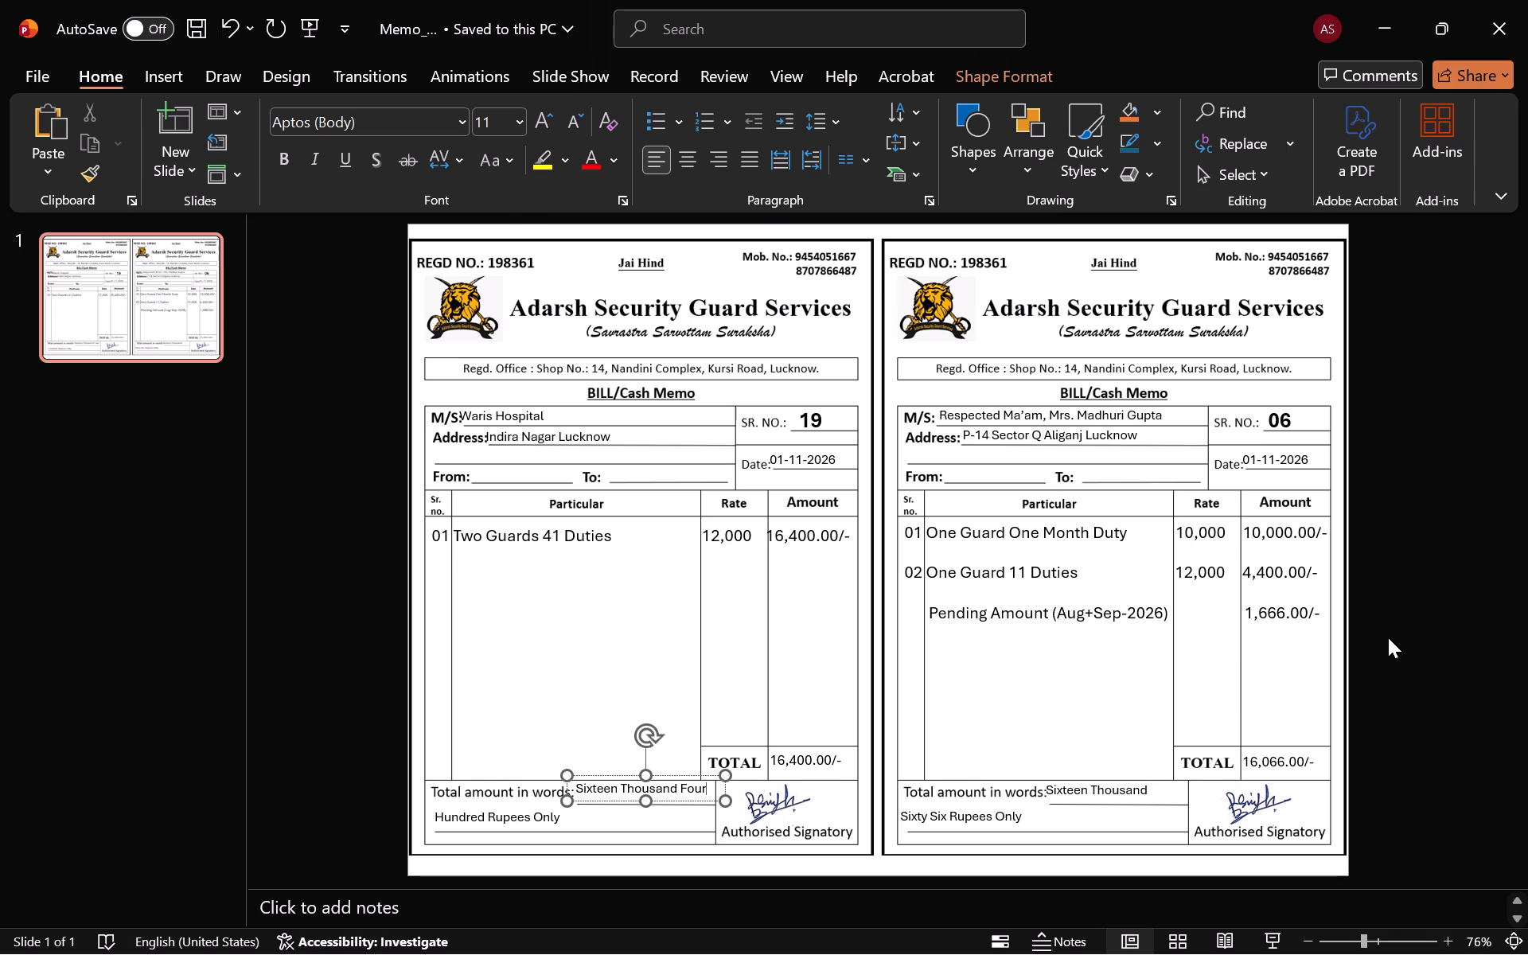
{"action": "left_click", "coordinate": [1417, 718]}
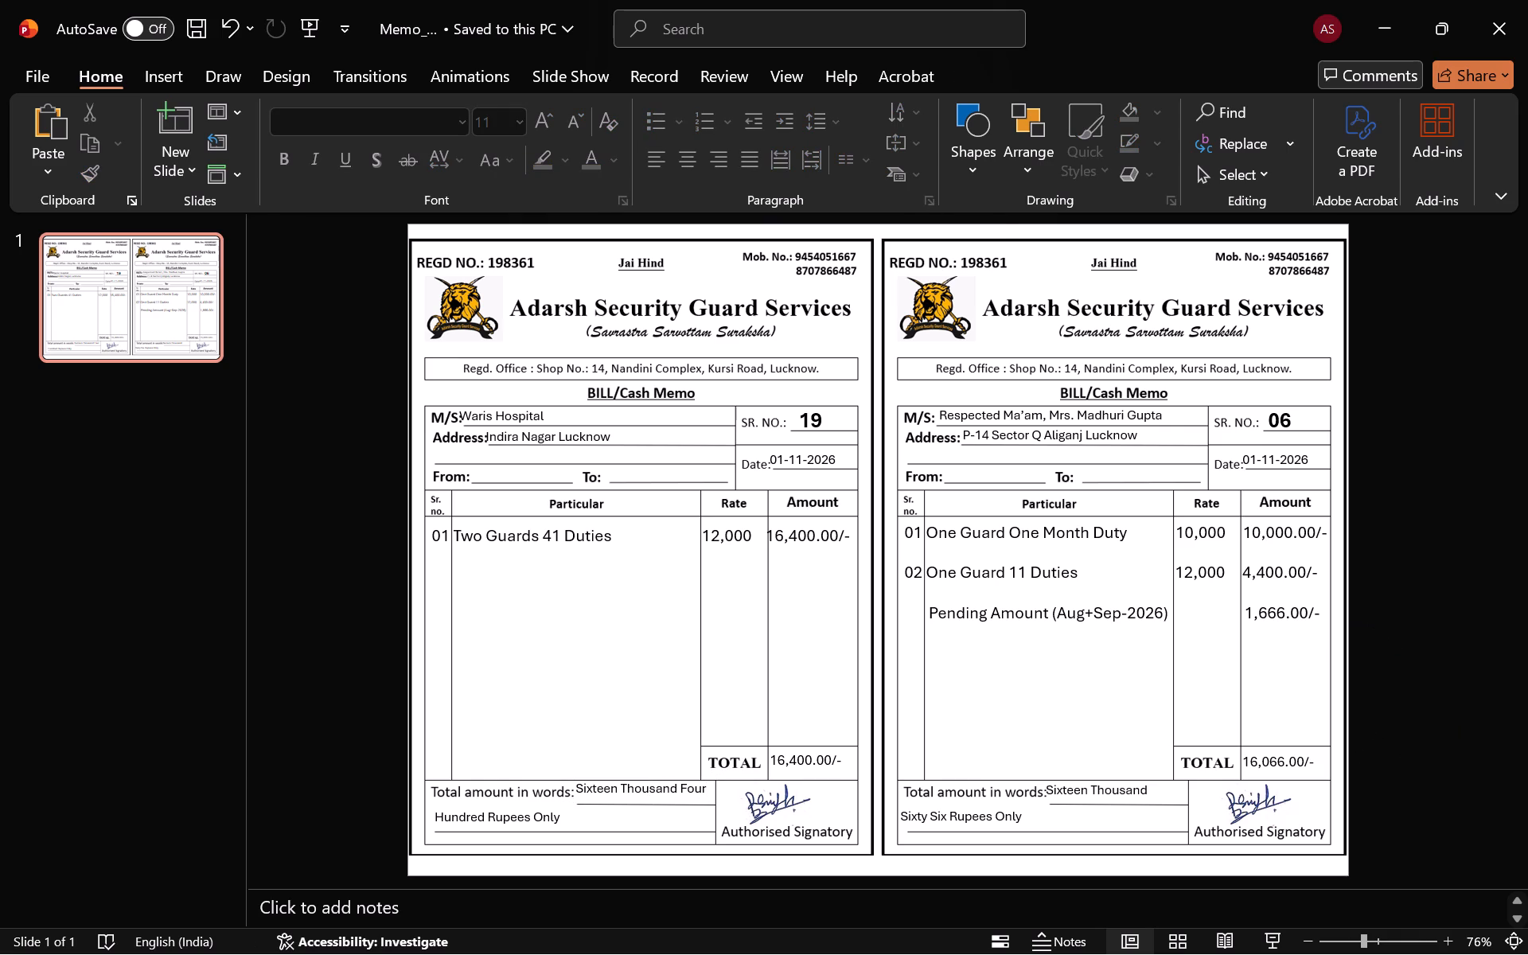
Draw a rectangle about 18.66 cm high and 13.63 cm wide covering the neighbouring cash memo 06.
{"action": "left_click", "coordinate": [979, 155]}
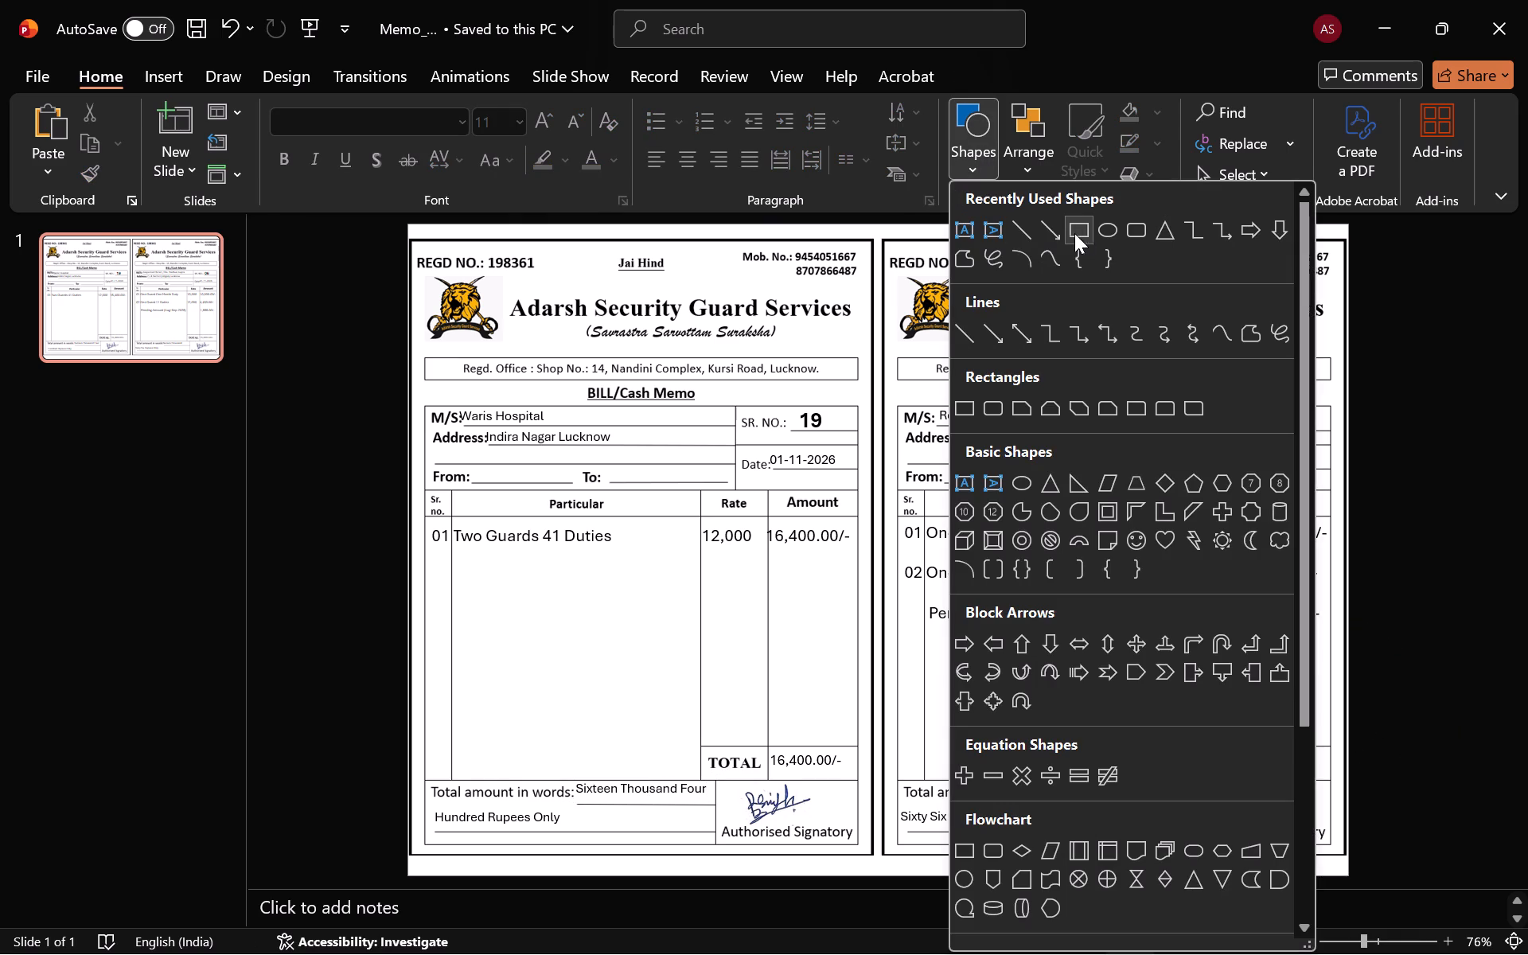
{"action": "left_click", "coordinate": [1089, 231]}
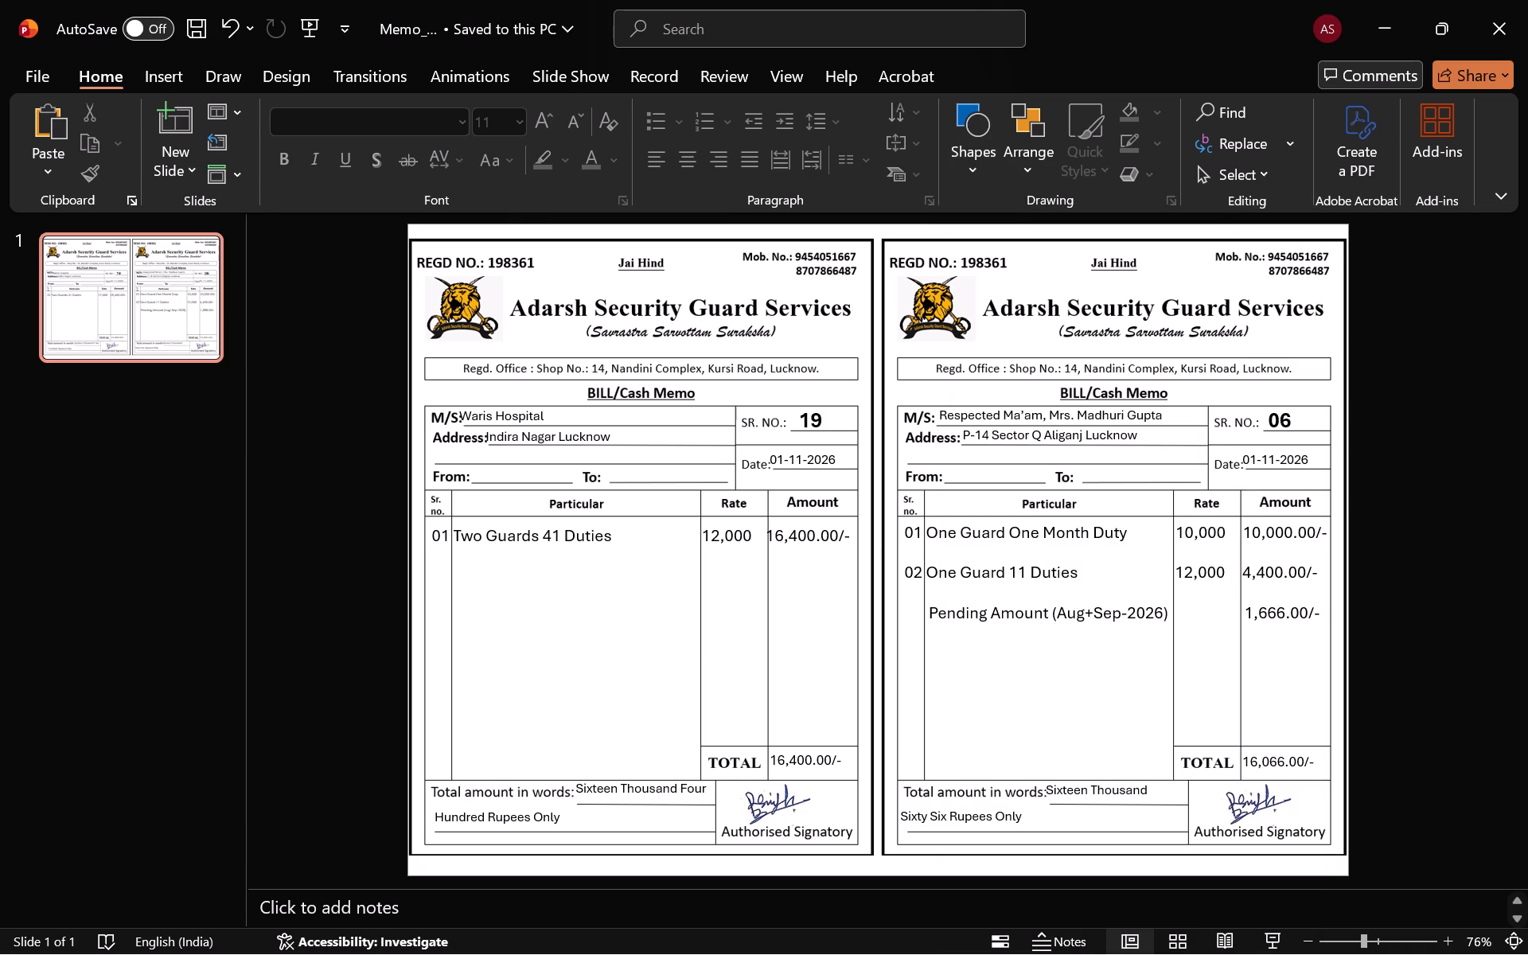
{"action": "left_click_drag", "start_coordinate": [879, 229], "coordinate": [1306, 801]}
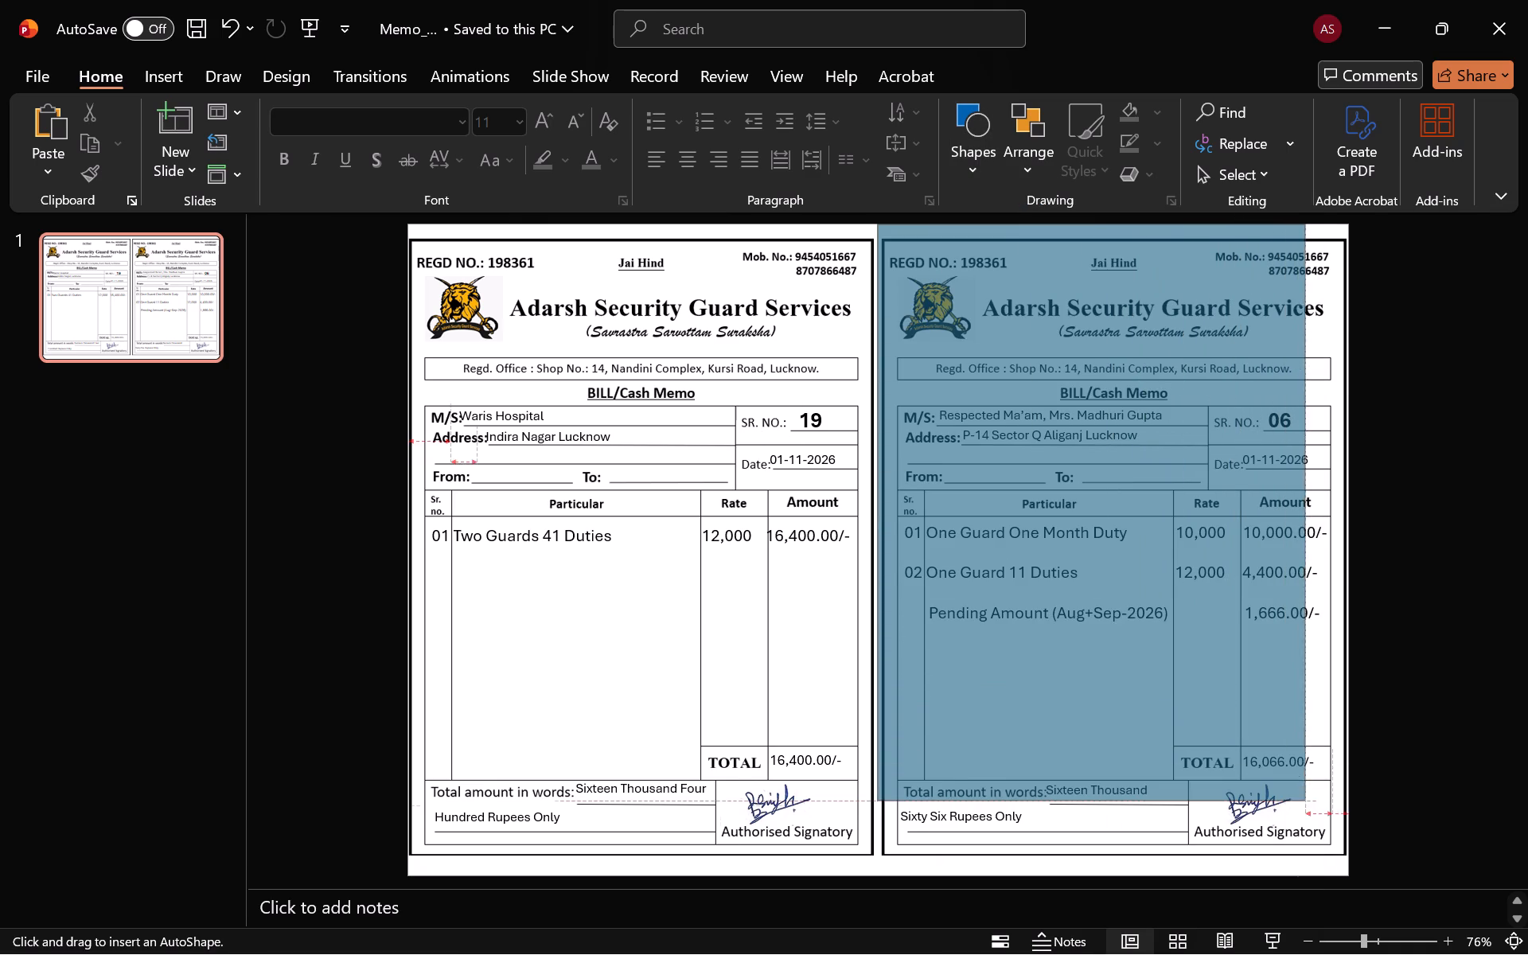
{"action": "left_click_drag", "start_coordinate": [1306, 801], "coordinate": [1349, 946]}
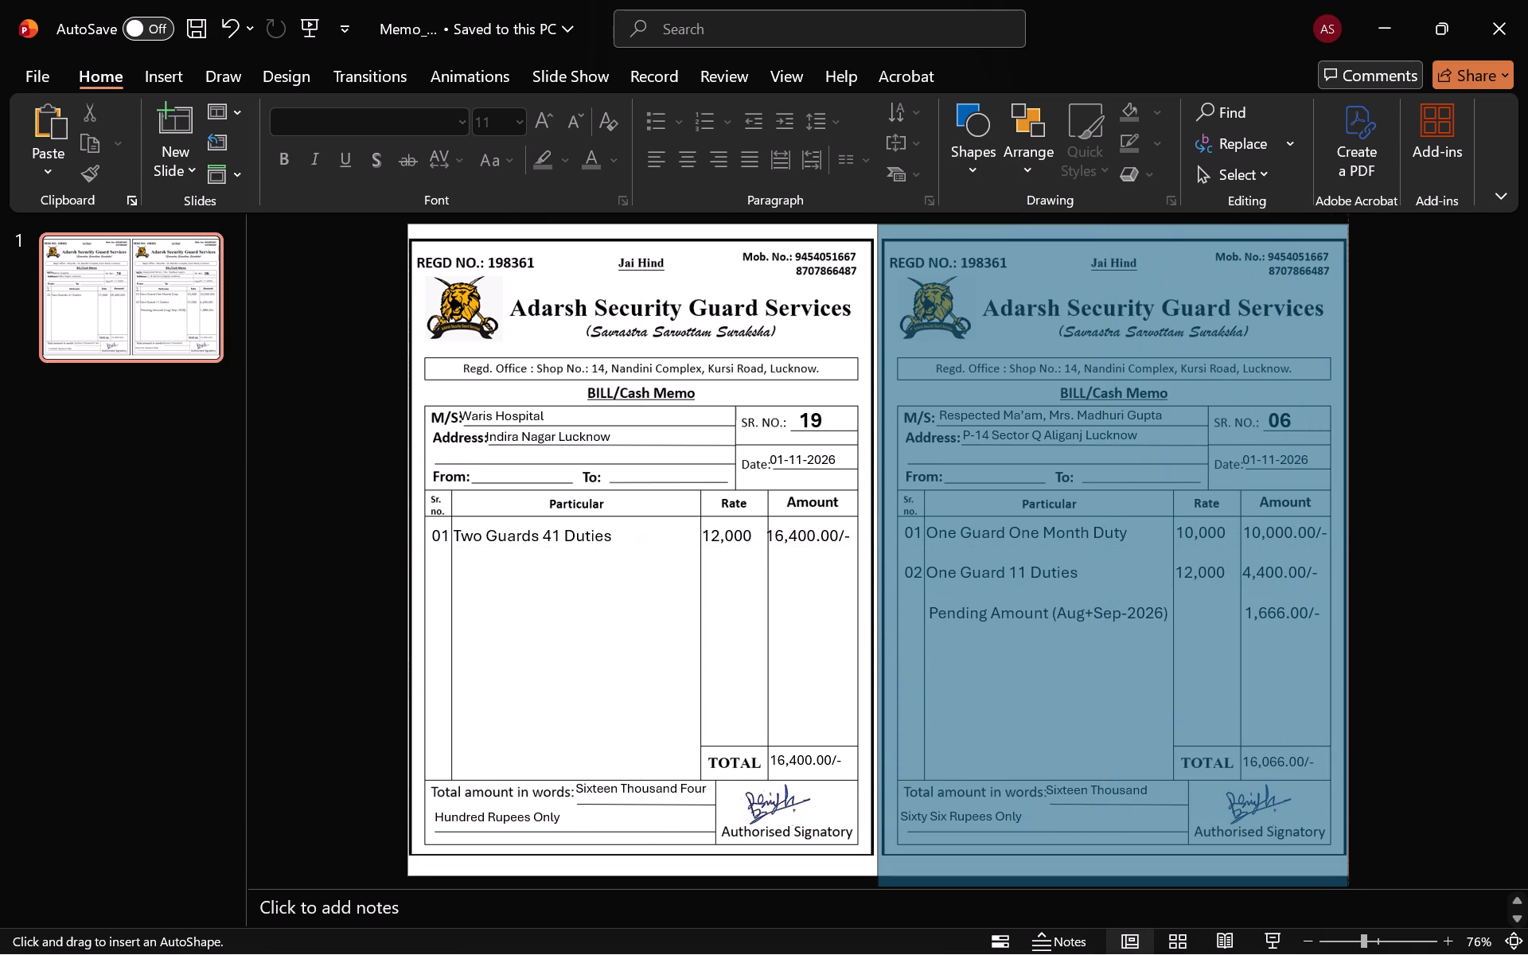
{"action": "left_click_drag", "start_coordinate": [1349, 946], "coordinate": [1345, 863]}
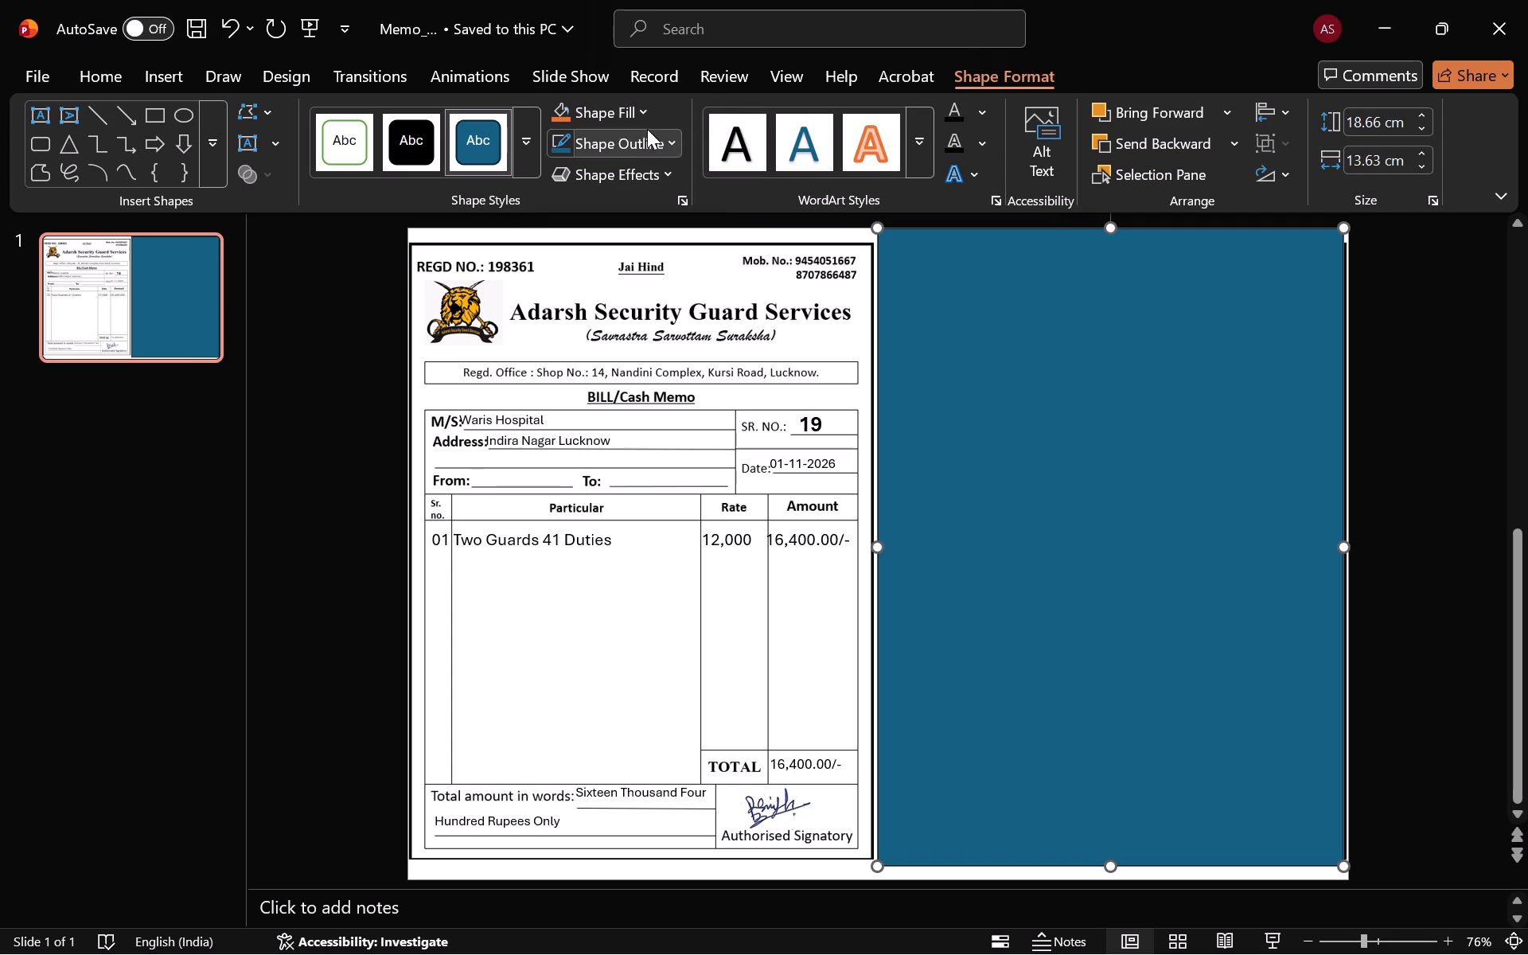
Set both the fill and the outline of the rectangle covering the neighbouring cash memo to white.
{"action": "left_click", "coordinate": [629, 114]}
{"action": "left_click", "coordinate": [560, 224]}
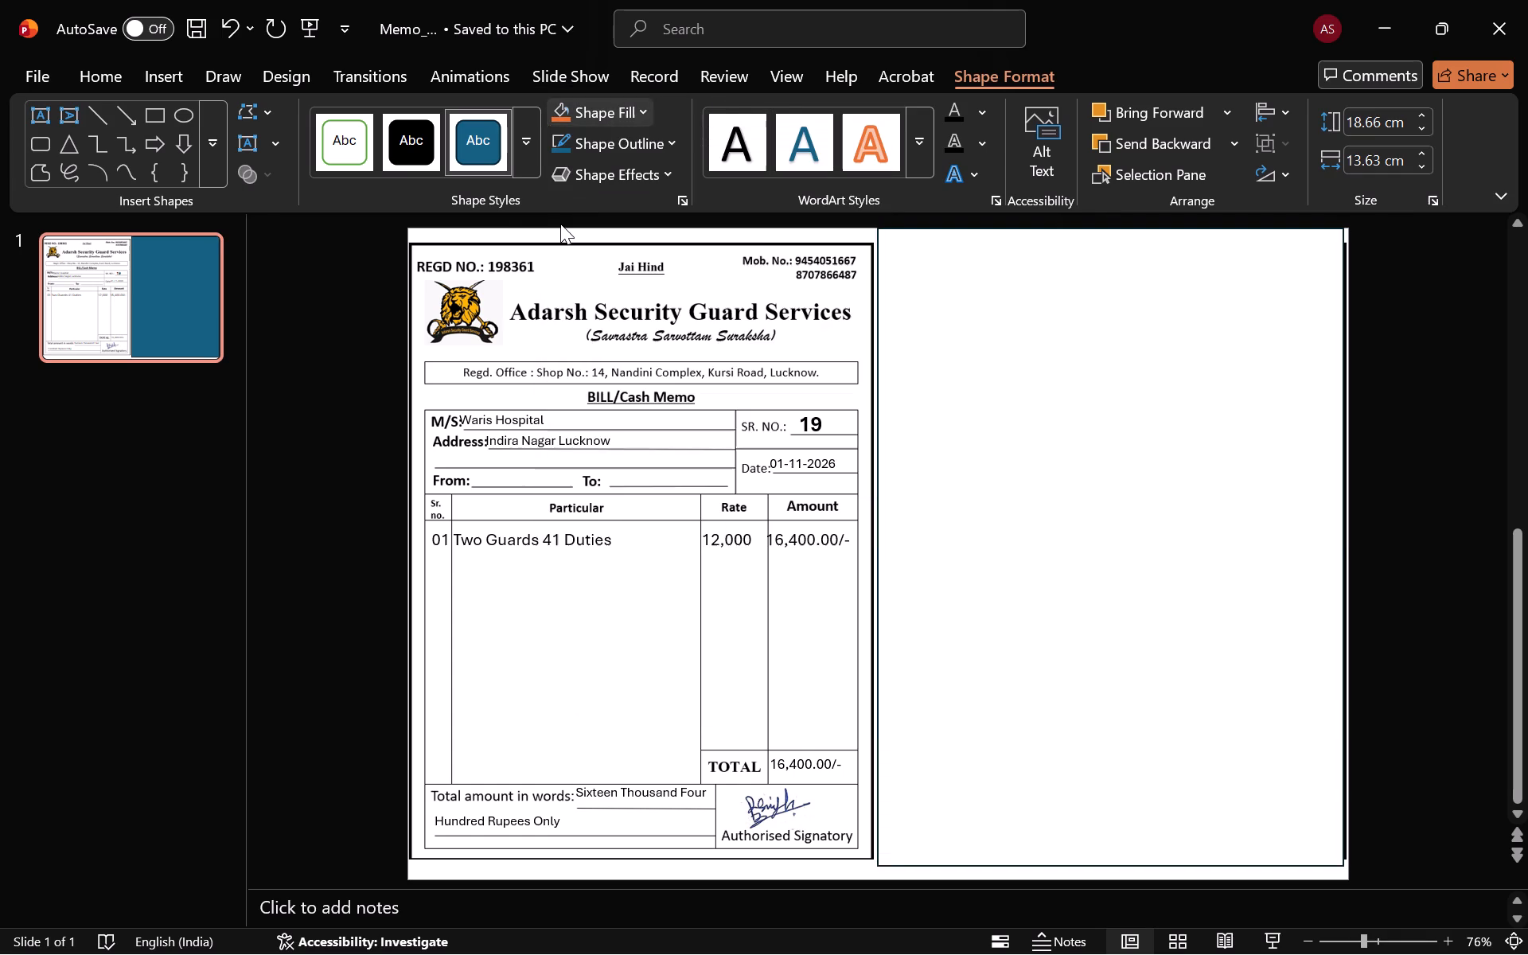
{"action": "left_click", "coordinate": [611, 139]}
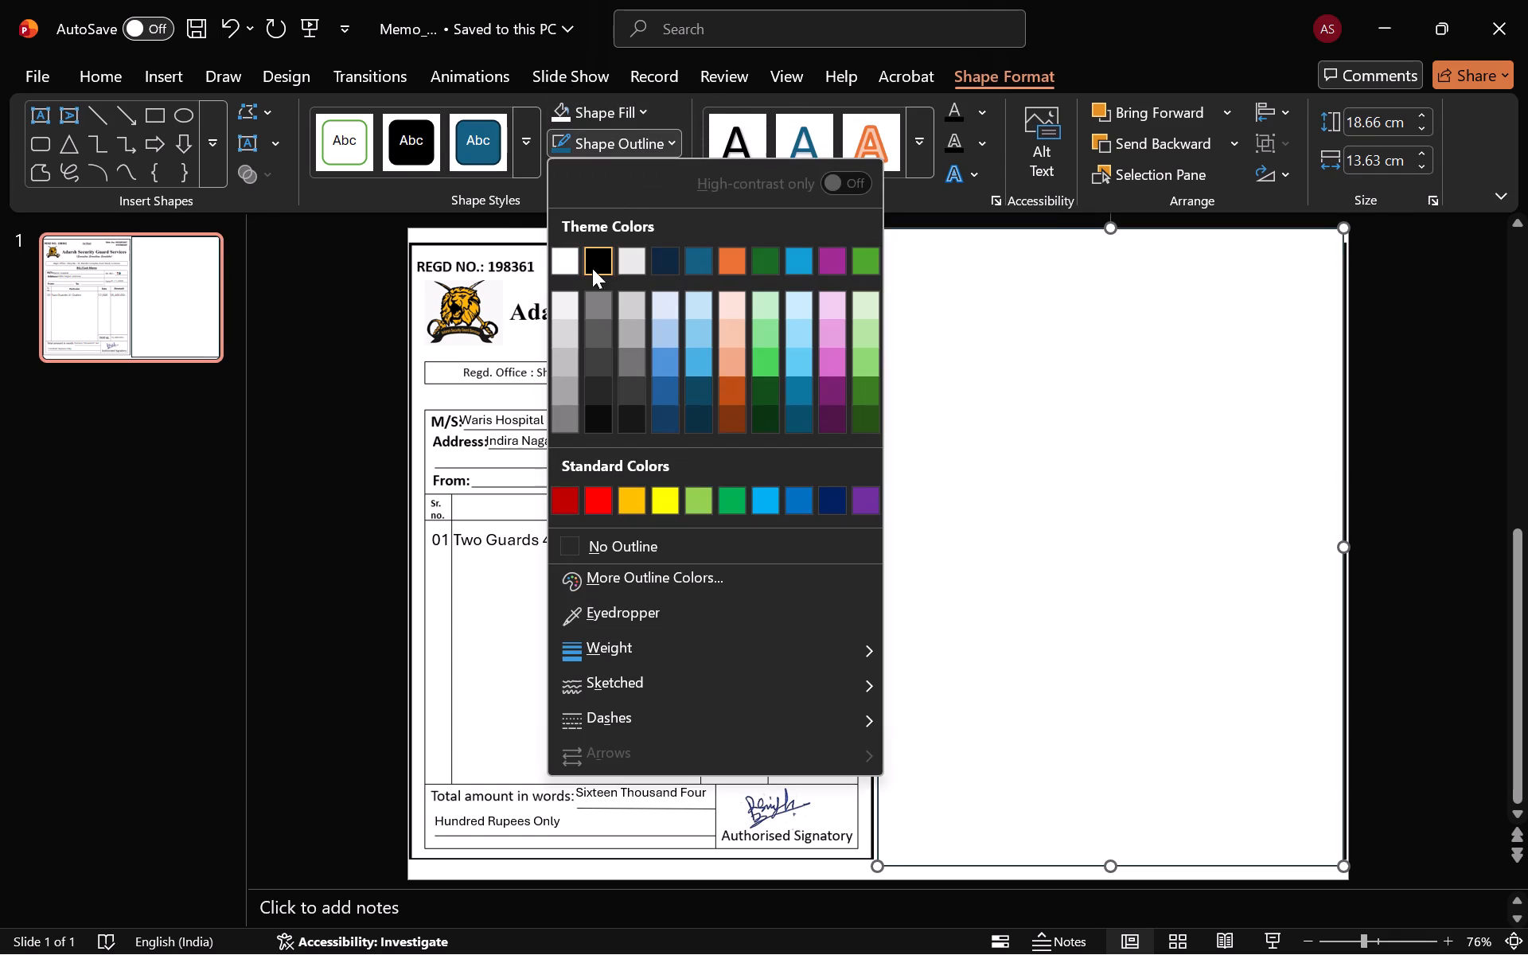
{"action": "left_click", "coordinate": [551, 259]}
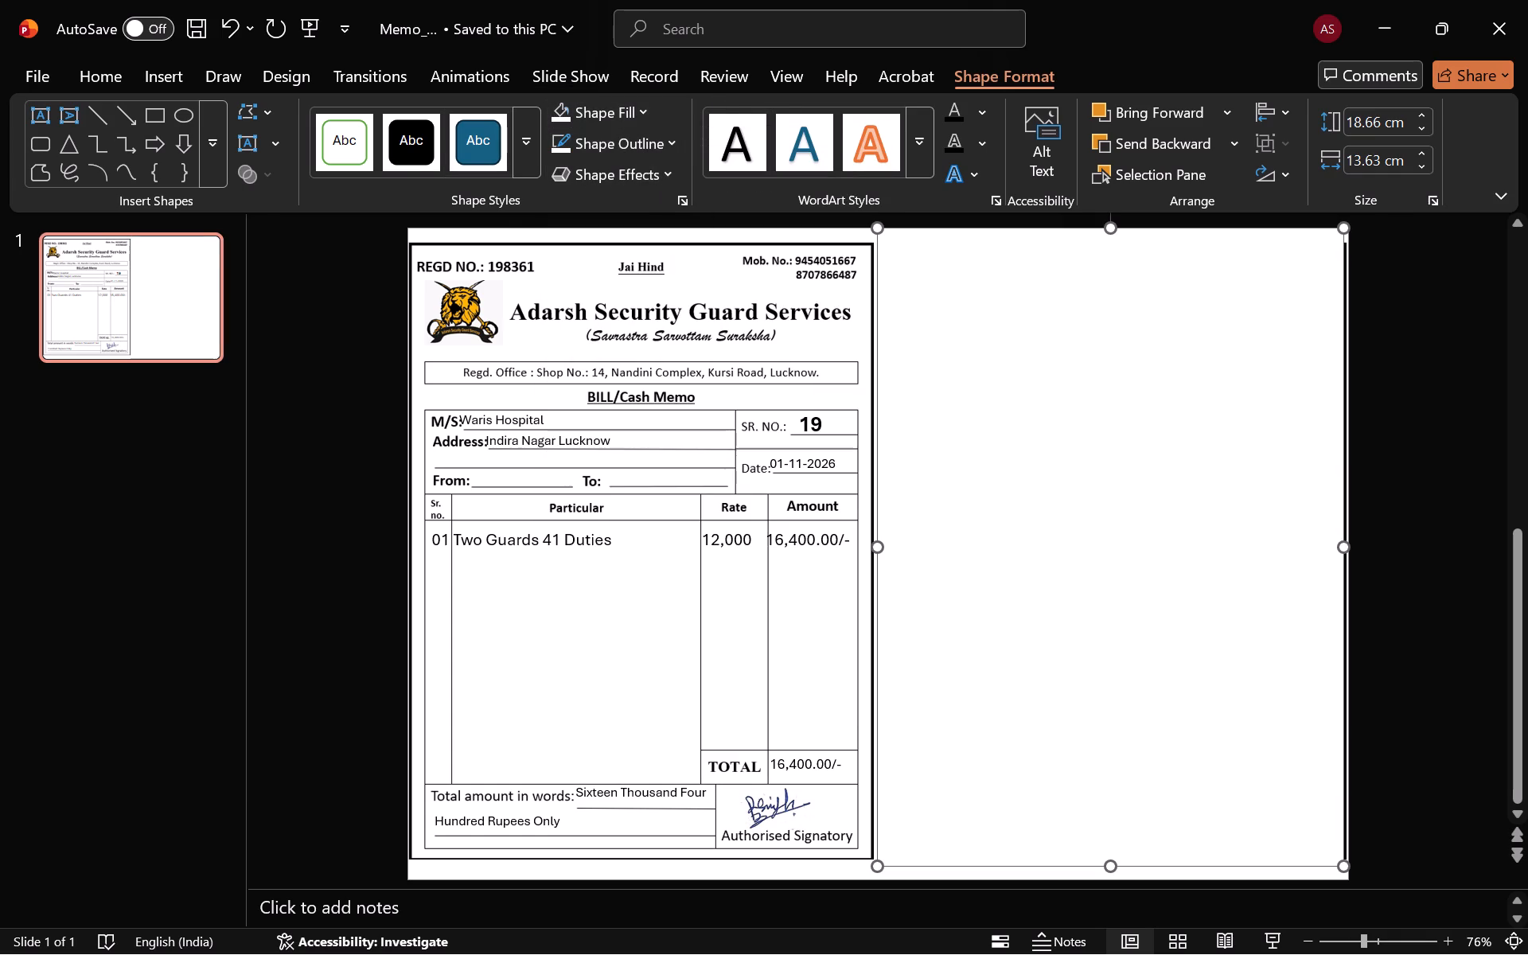
Widen the white covering rectangle to about 13.76 cm so it reaches the slide's outer edge.
{"action": "left_click", "coordinate": [1349, 546]}
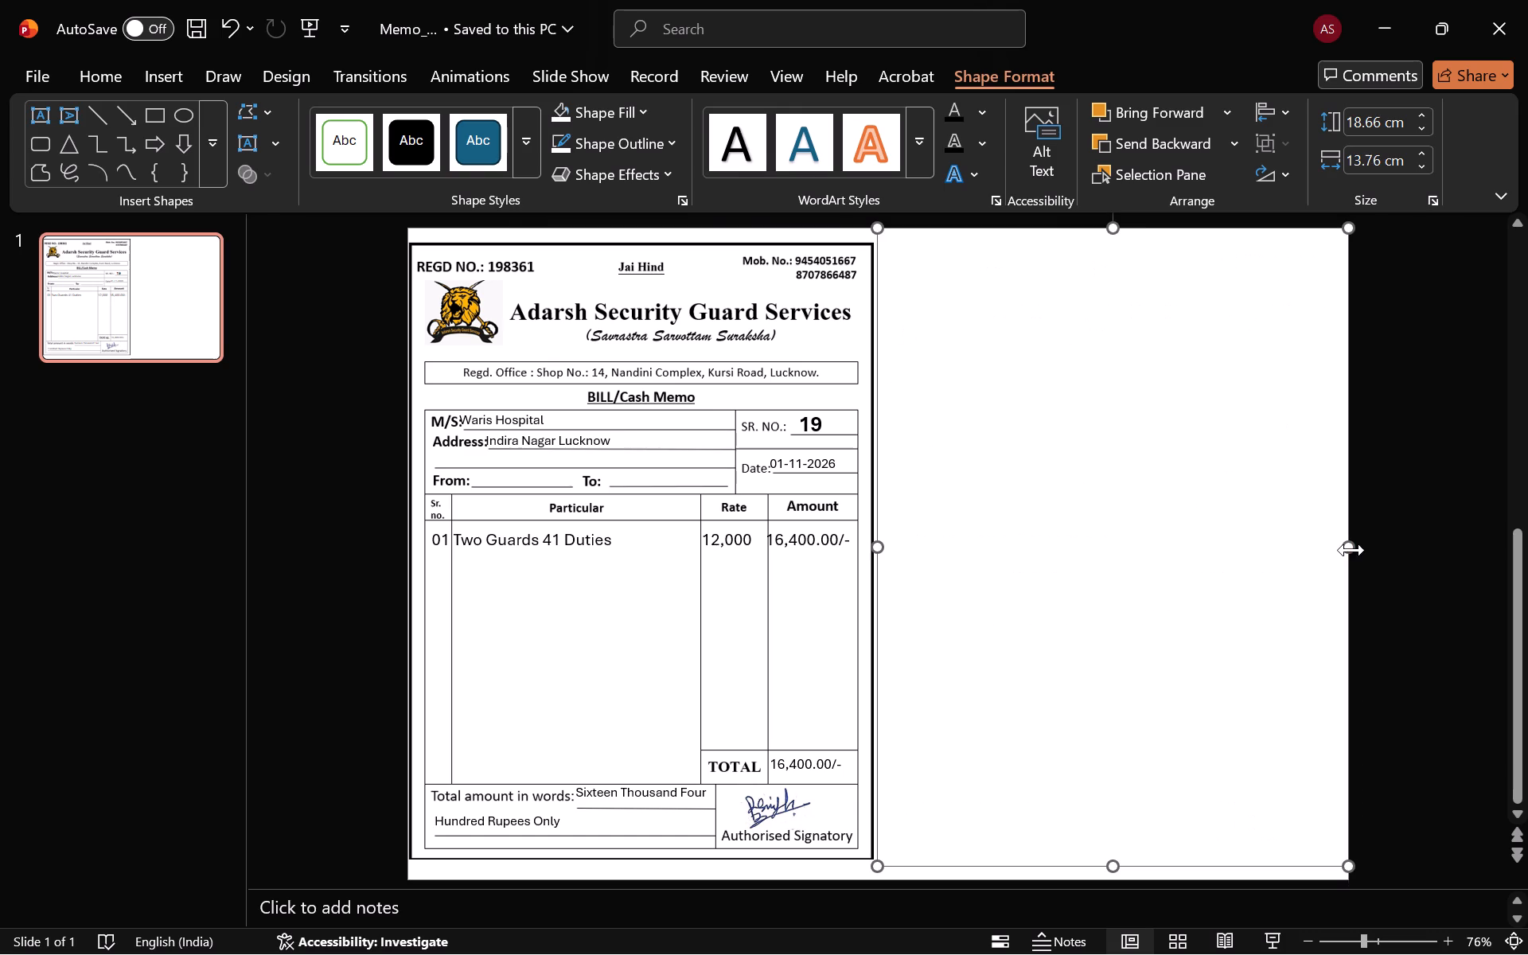
{"action": "left_click", "coordinate": [1415, 512]}
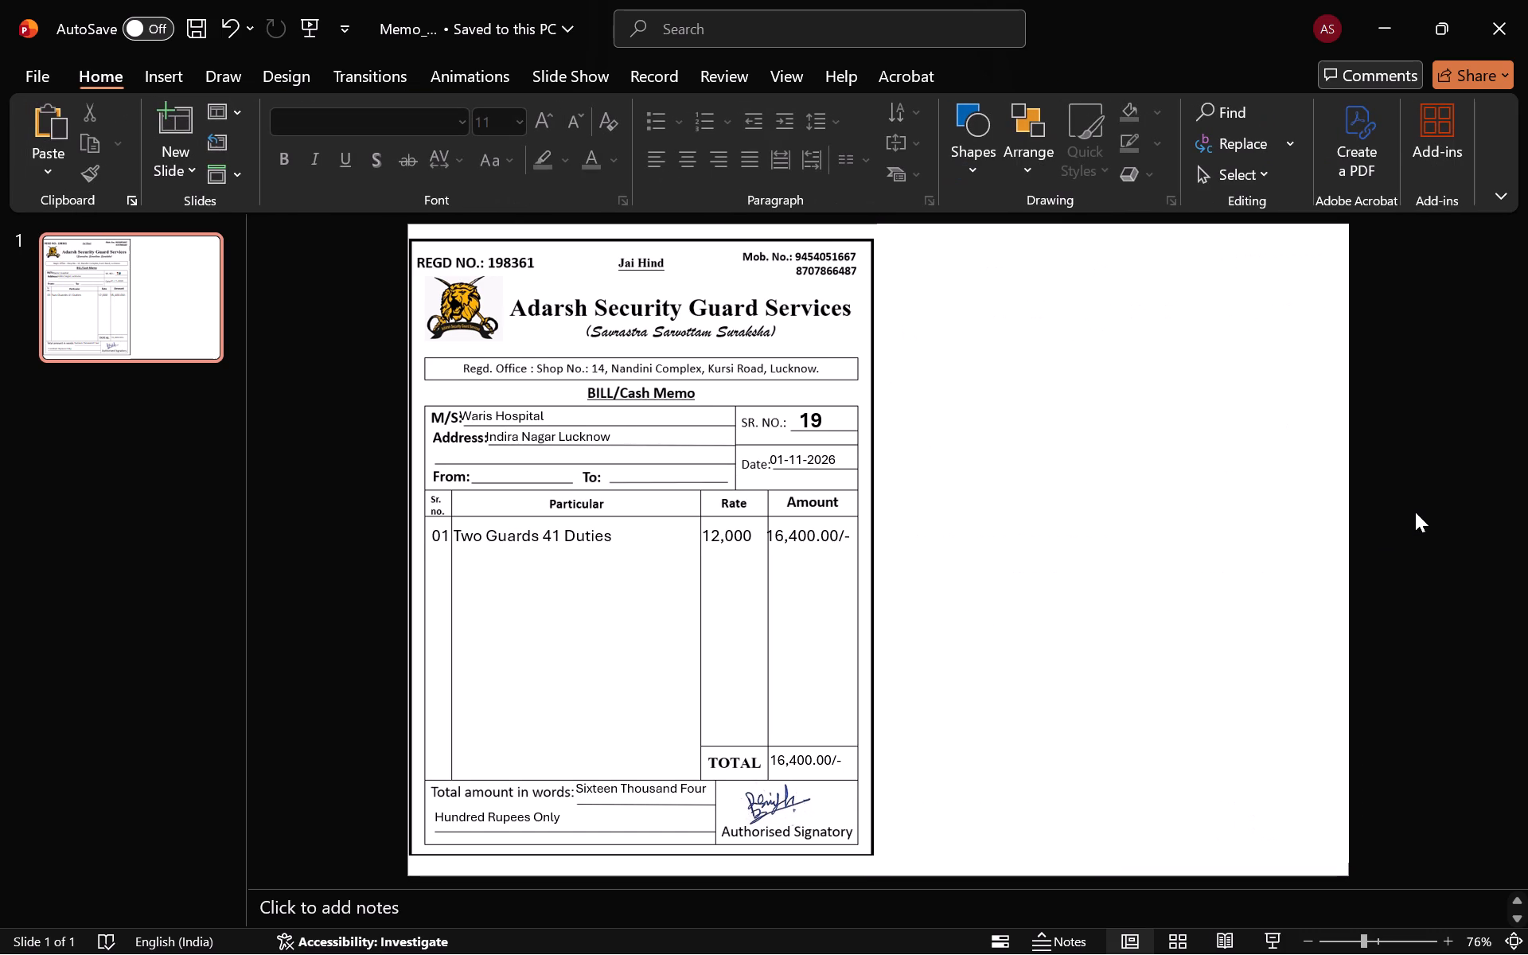
Open the print settings for the Waris Hospital cash memo.
{"action": "key", "text": "ctrl+p"}
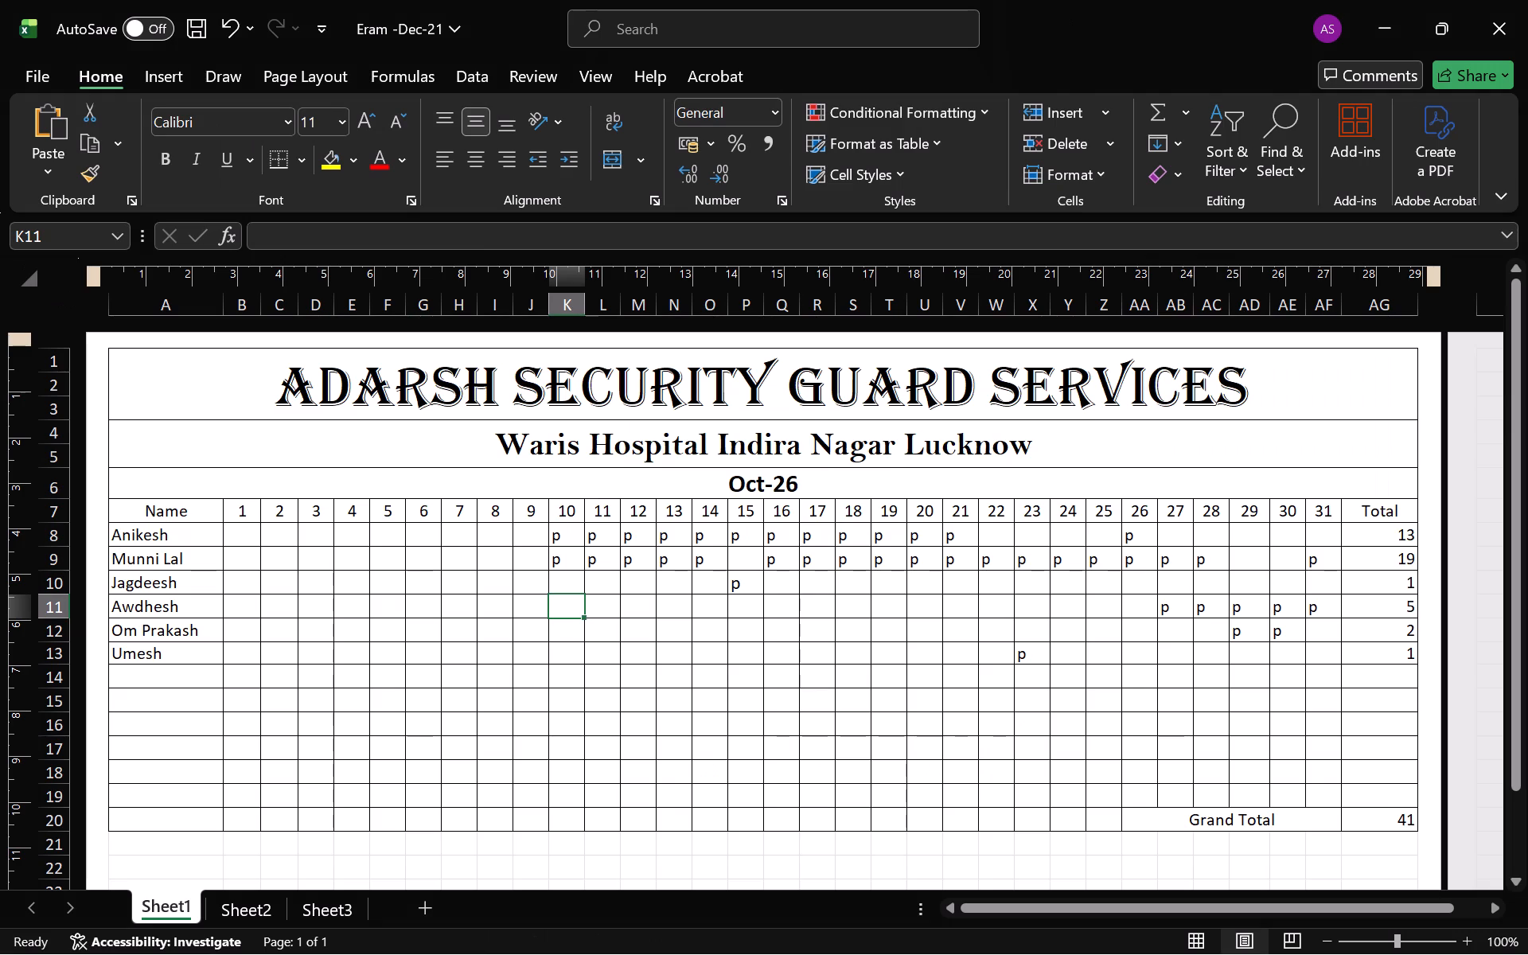
In Excel, open the print settings for the Waris Hospital Oct-26 attendance sheet.
{"action": "key", "text": "ctrl+p"}
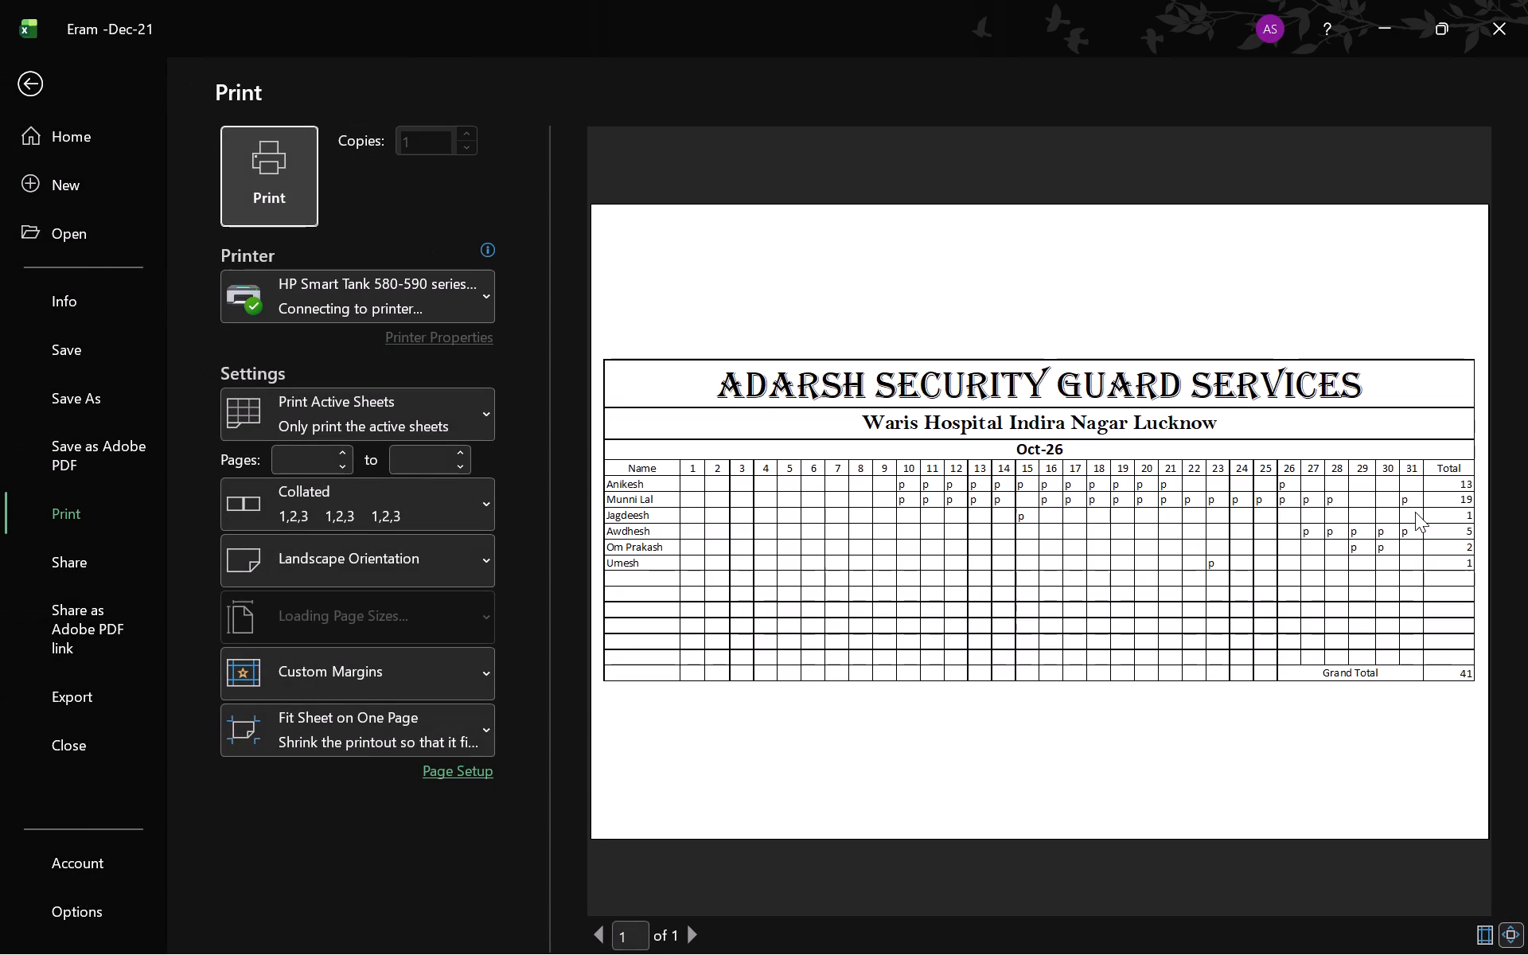
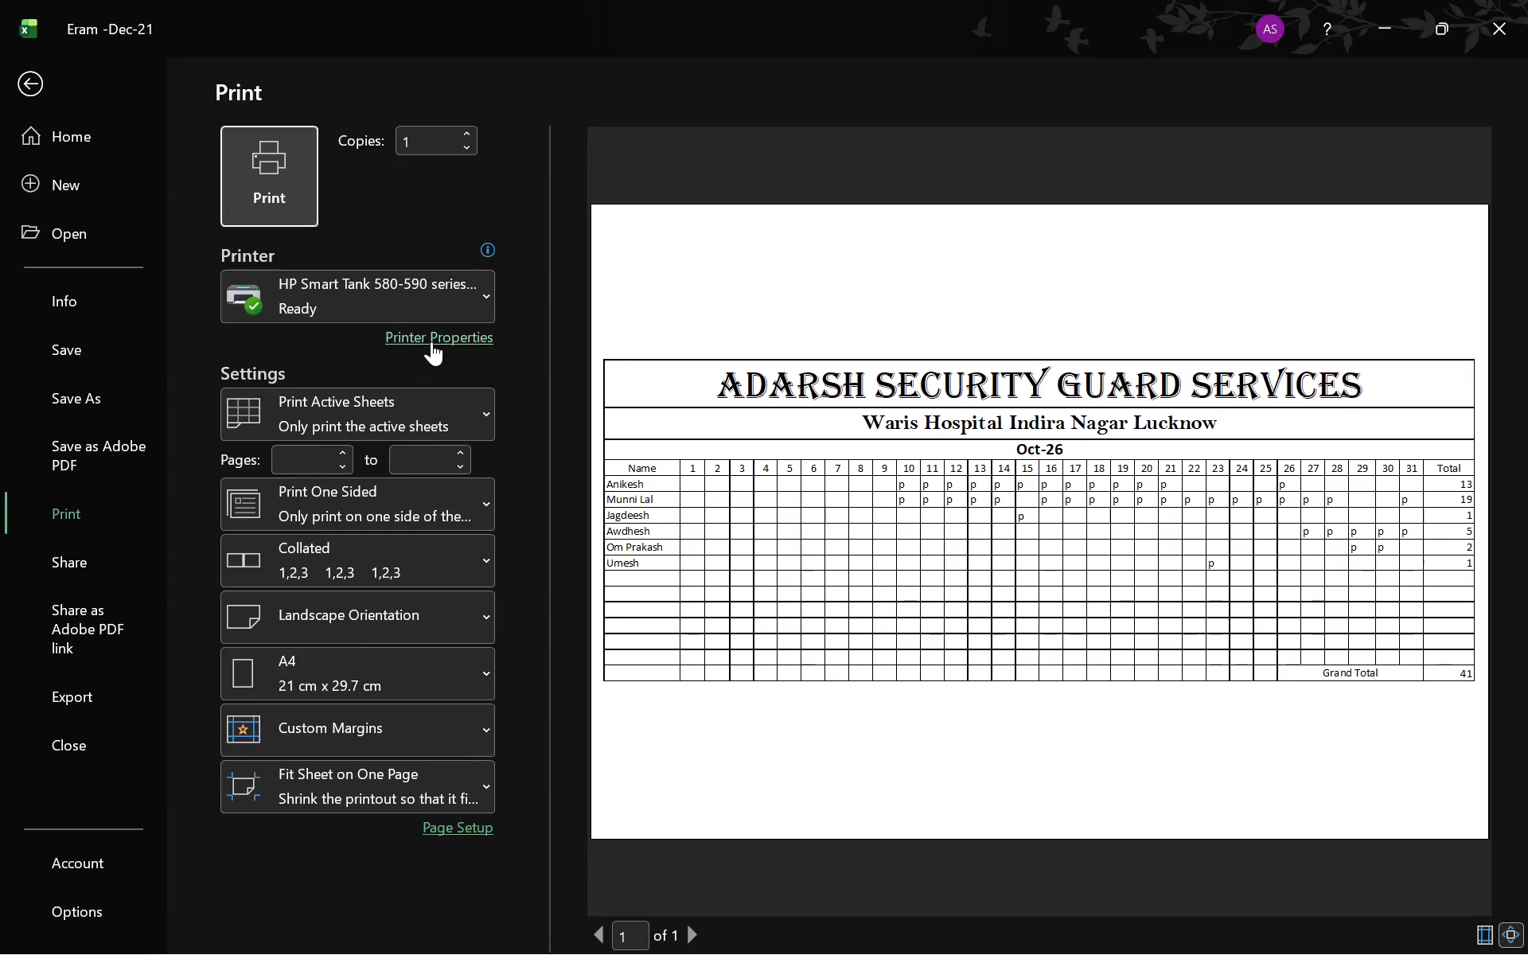
Configure the HP Smart Tank printer for Draft print quality and Plain Paper media for the Waris Hospital attendance sheet.
{"action": "left_click", "coordinate": [431, 336]}
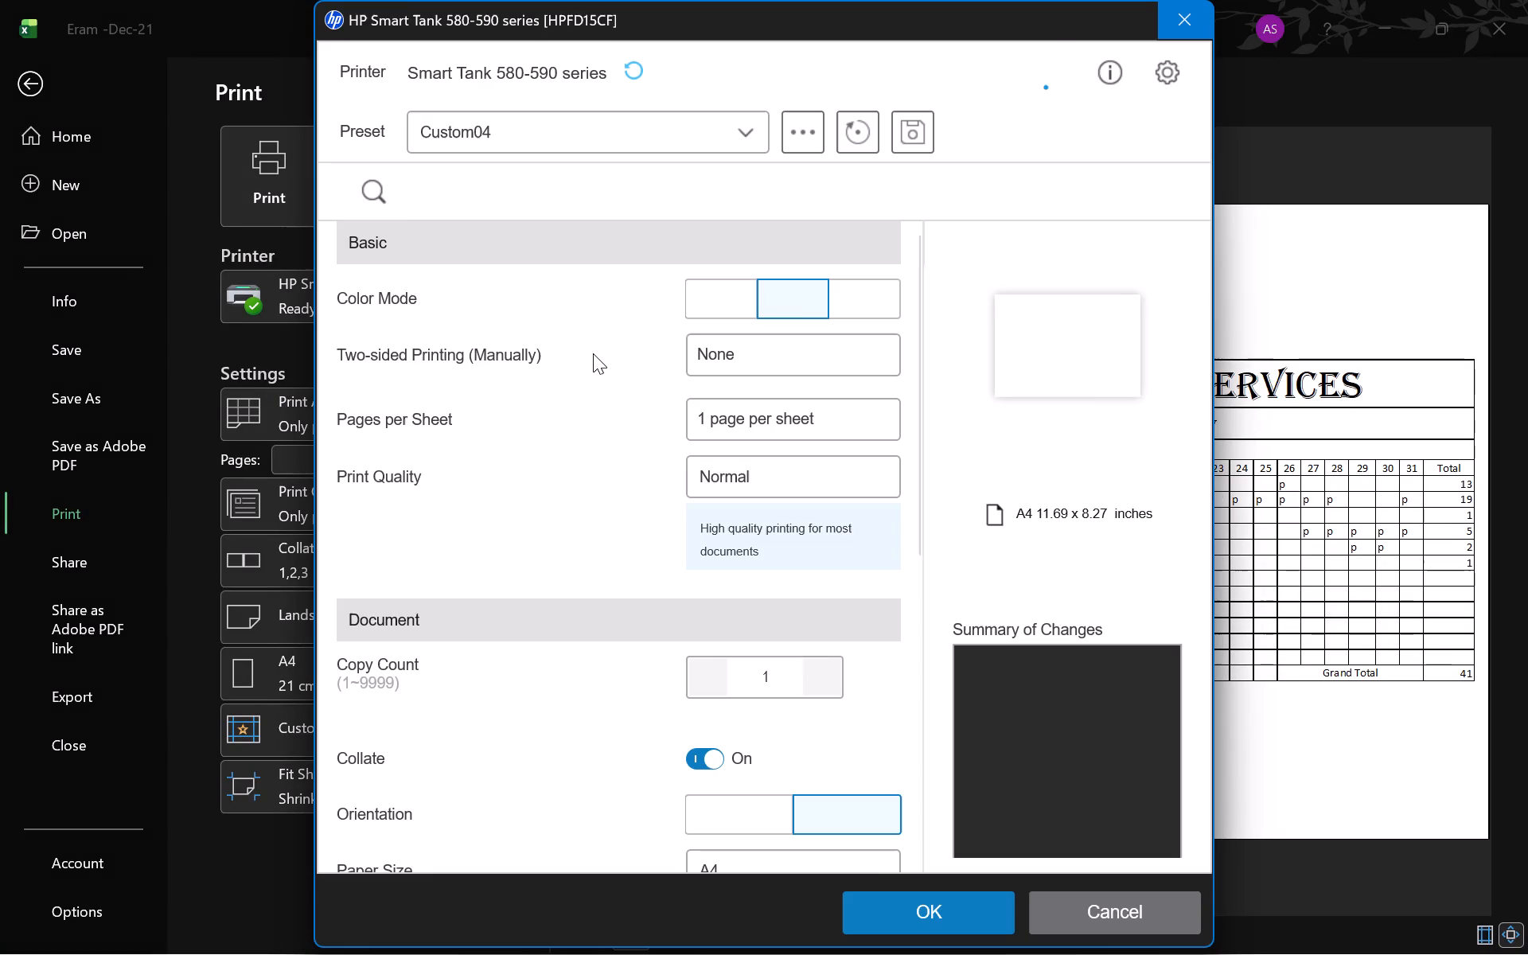
{"action": "left_click", "coordinate": [775, 493]}
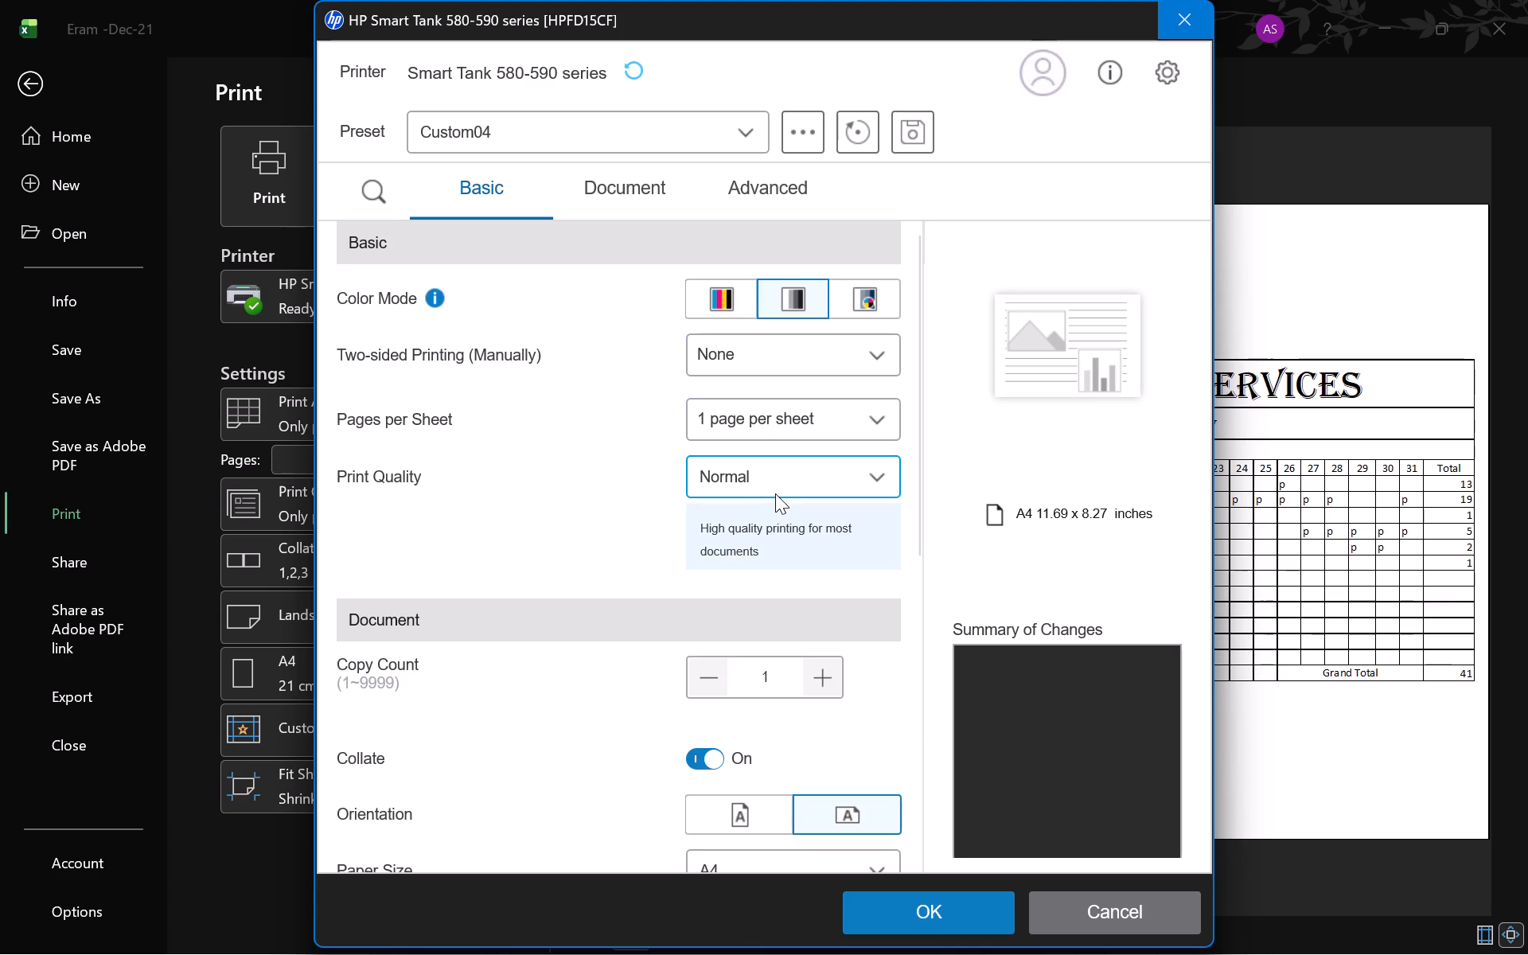
{"action": "left_click", "coordinate": [742, 523]}
{"action": "scroll", "coordinate": [742, 523], "scroll_direction": "down", "scroll_amount": 3}
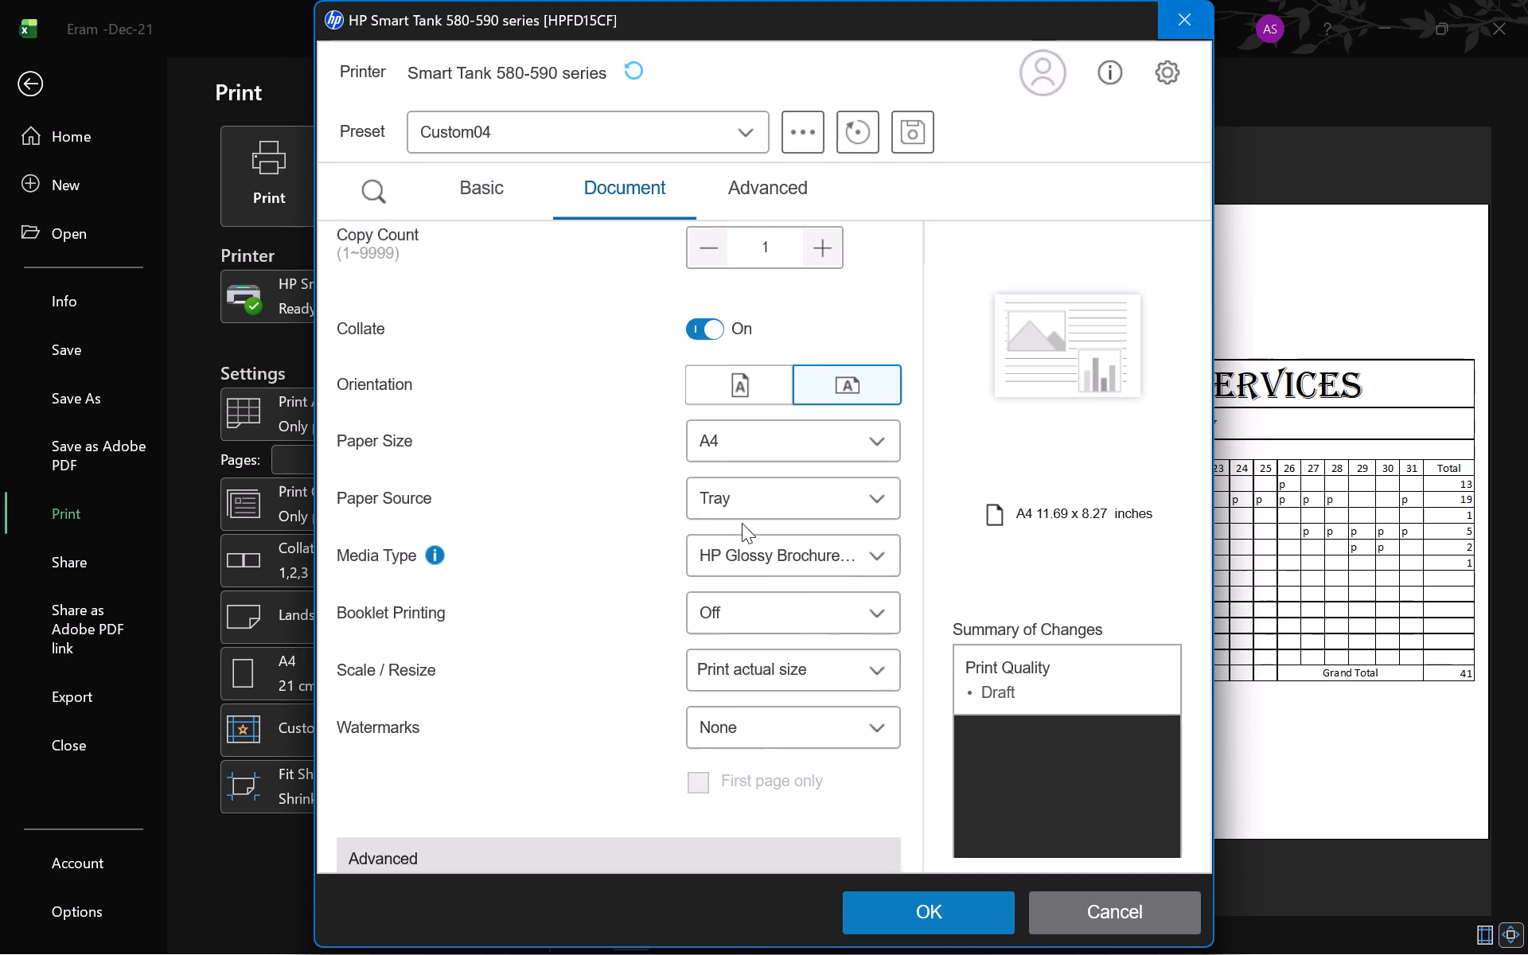
{"action": "scroll", "coordinate": [742, 523], "scroll_direction": "down", "scroll_amount": 1}
{"action": "left_click", "coordinate": [770, 515]}
{"action": "scroll", "coordinate": [790, 598], "scroll_direction": "up", "scroll_amount": 4}
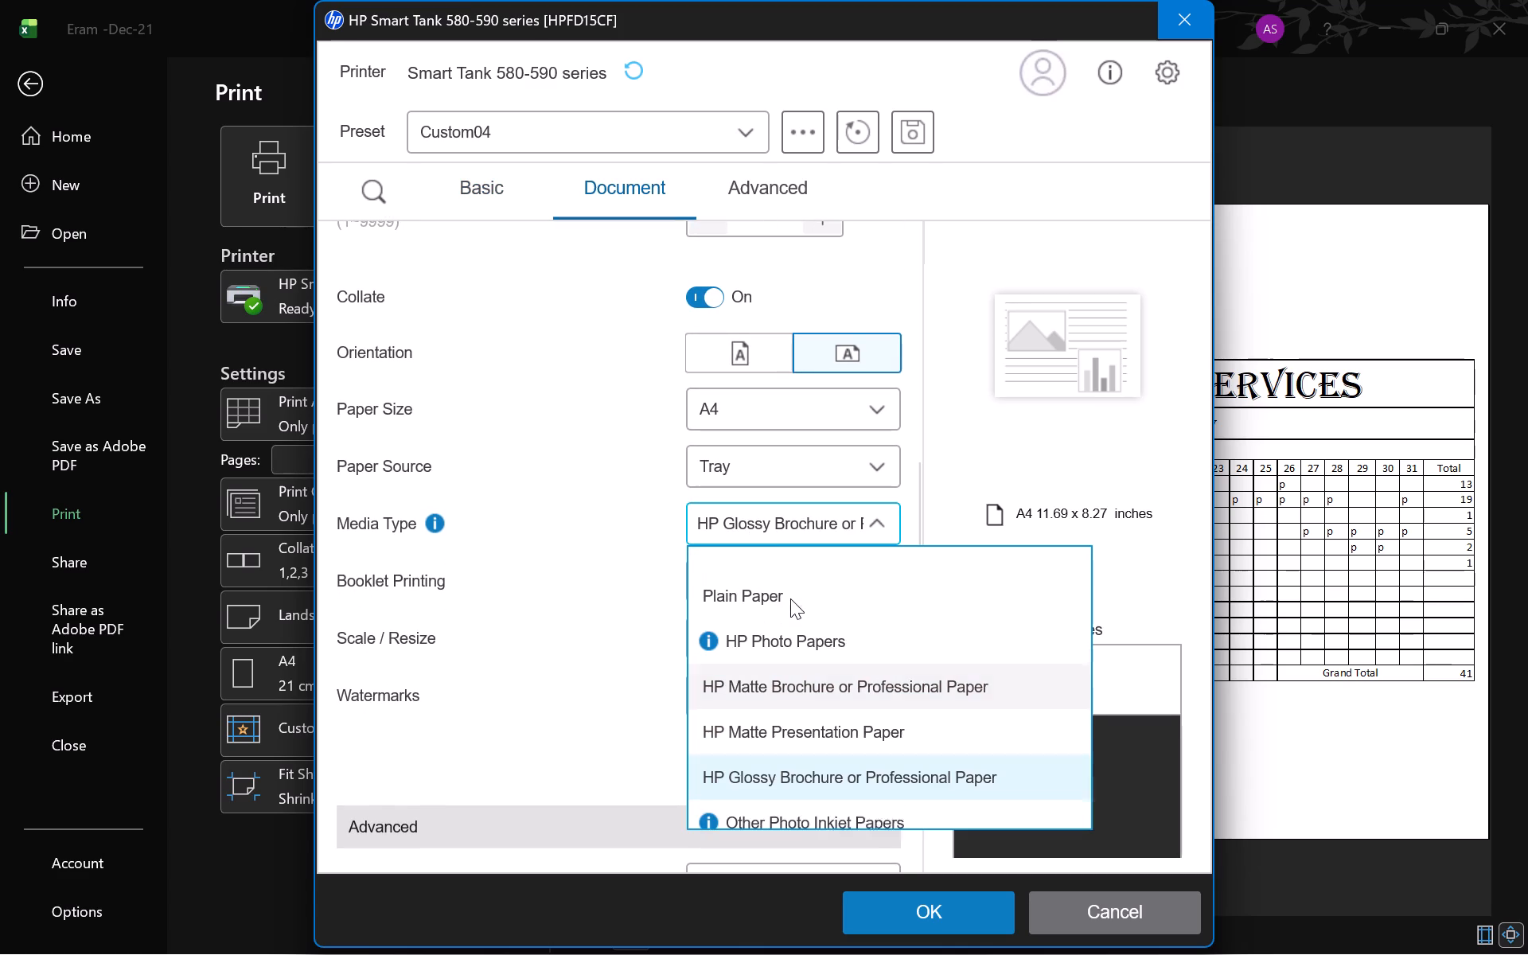
{"action": "left_click", "coordinate": [767, 575]}
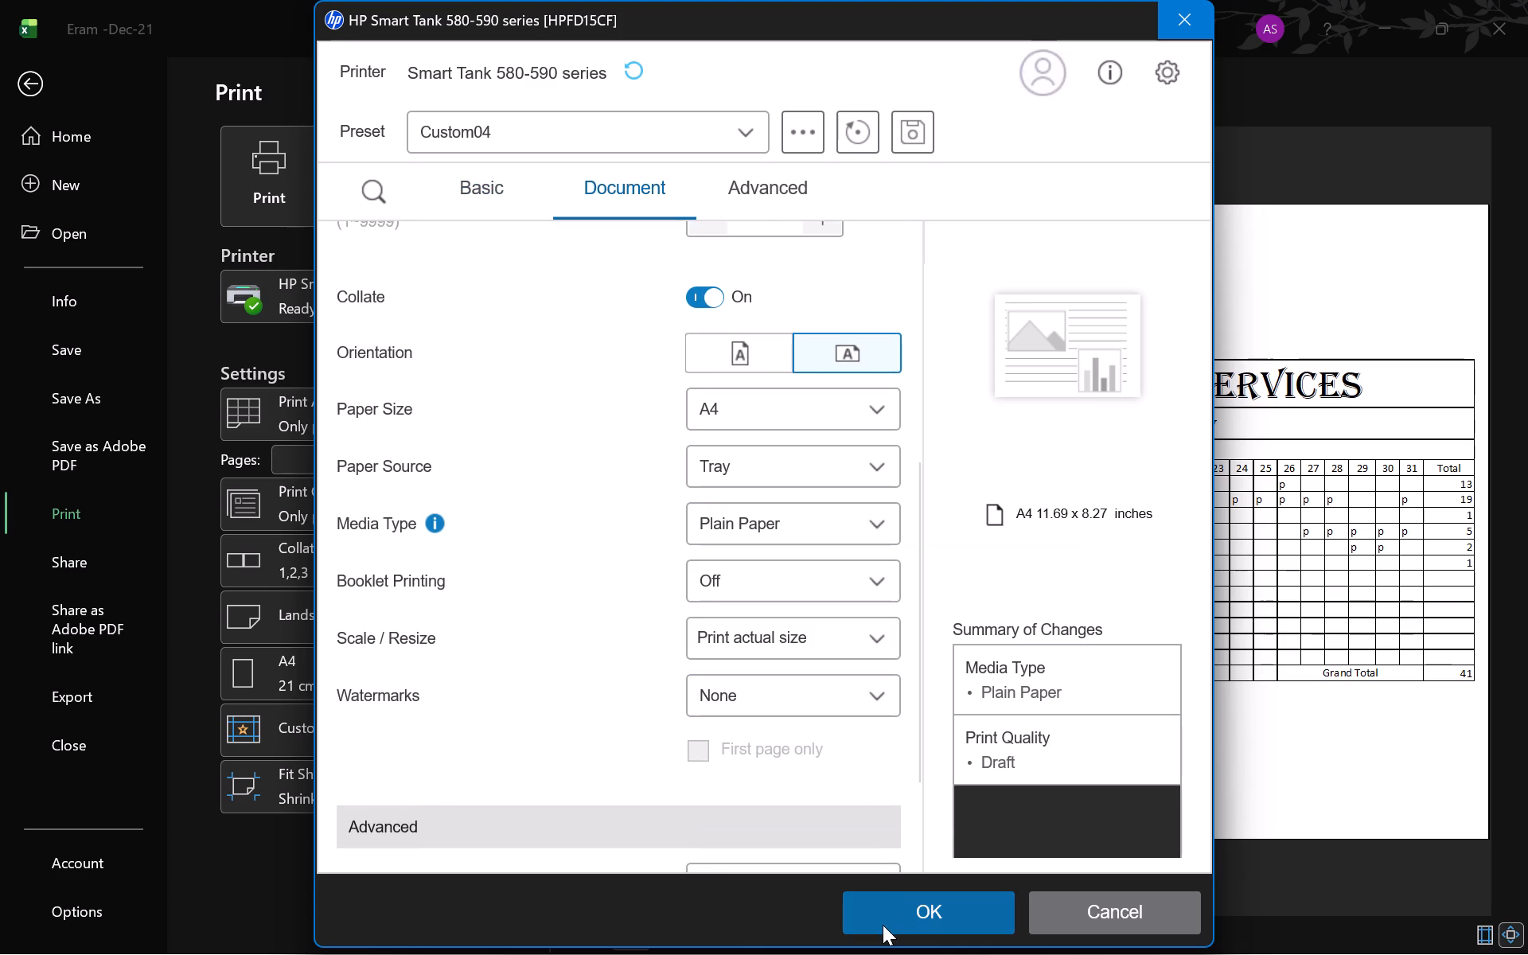
{"action": "left_click", "coordinate": [883, 925]}
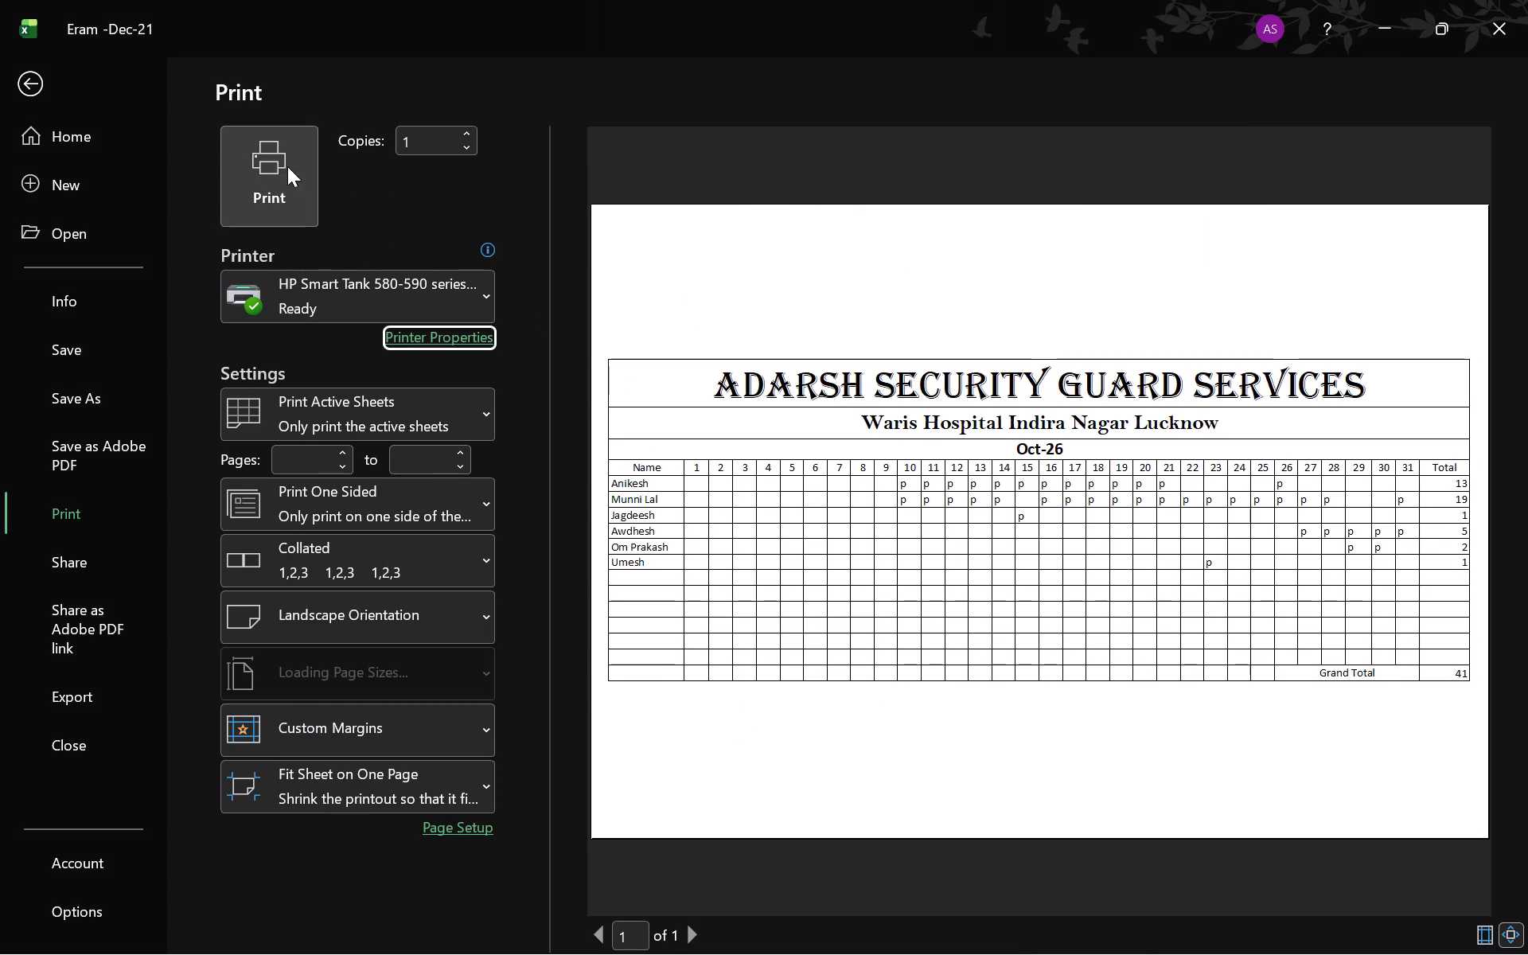
Print one copy of the Waris Hospital Oct-26 attendance sheet on the HP Smart Tank 580-590 printer.
{"action": "left_click", "coordinate": [259, 166]}
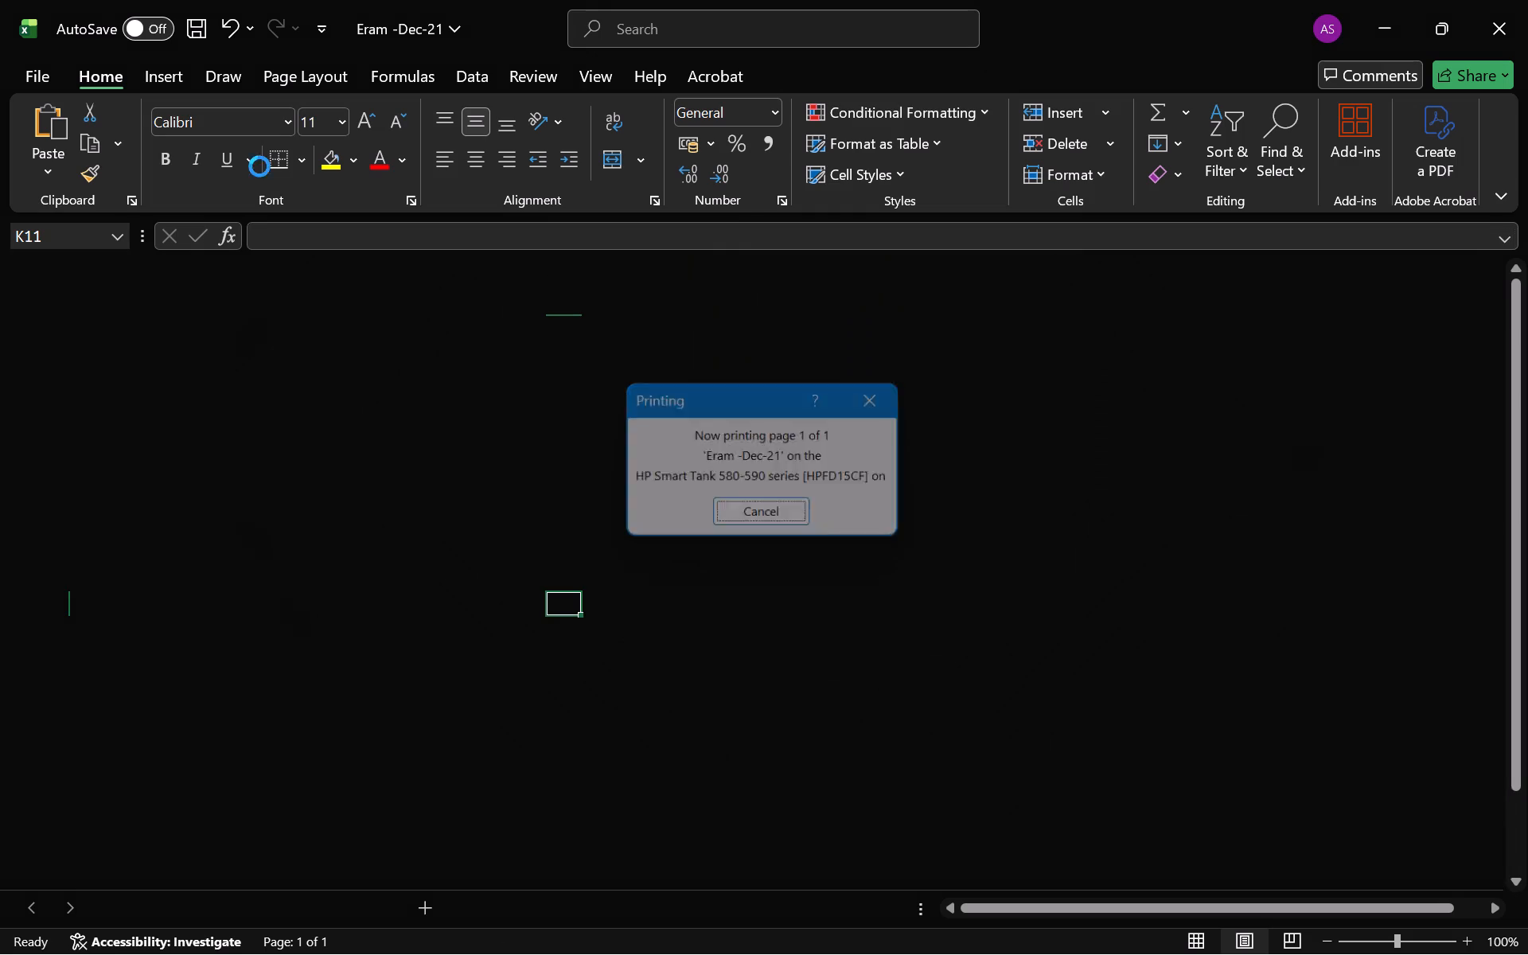
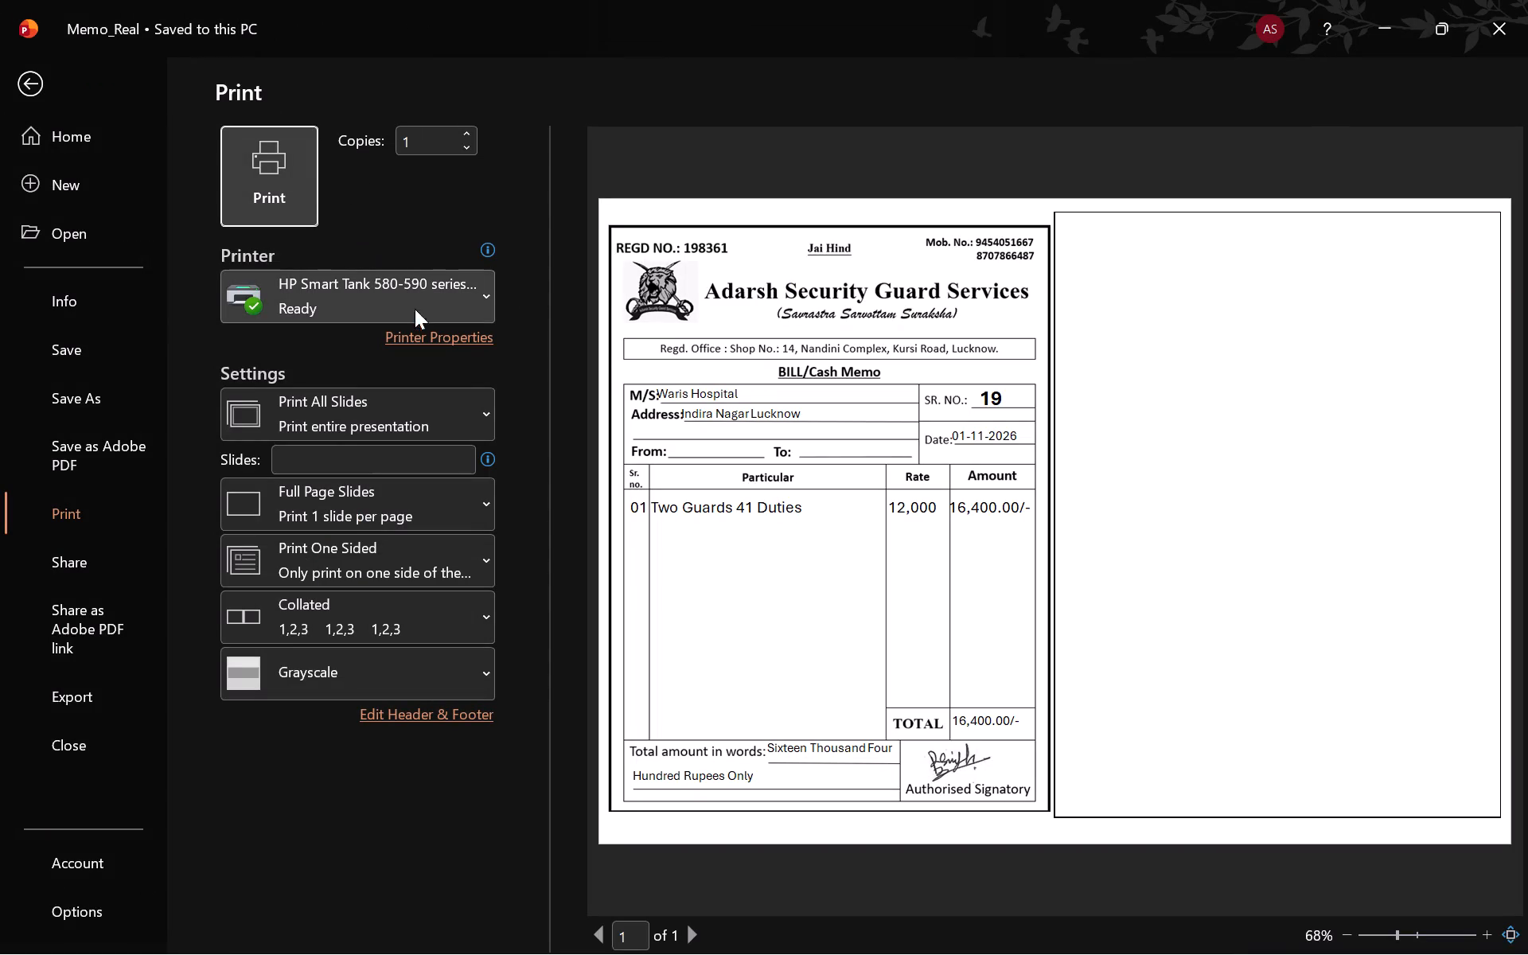
Configure the HP Smart Tank printer for Draft print quality and Plain Paper media for Waris Hospital's cash memo 19.
{"action": "left_click", "coordinate": [412, 343]}
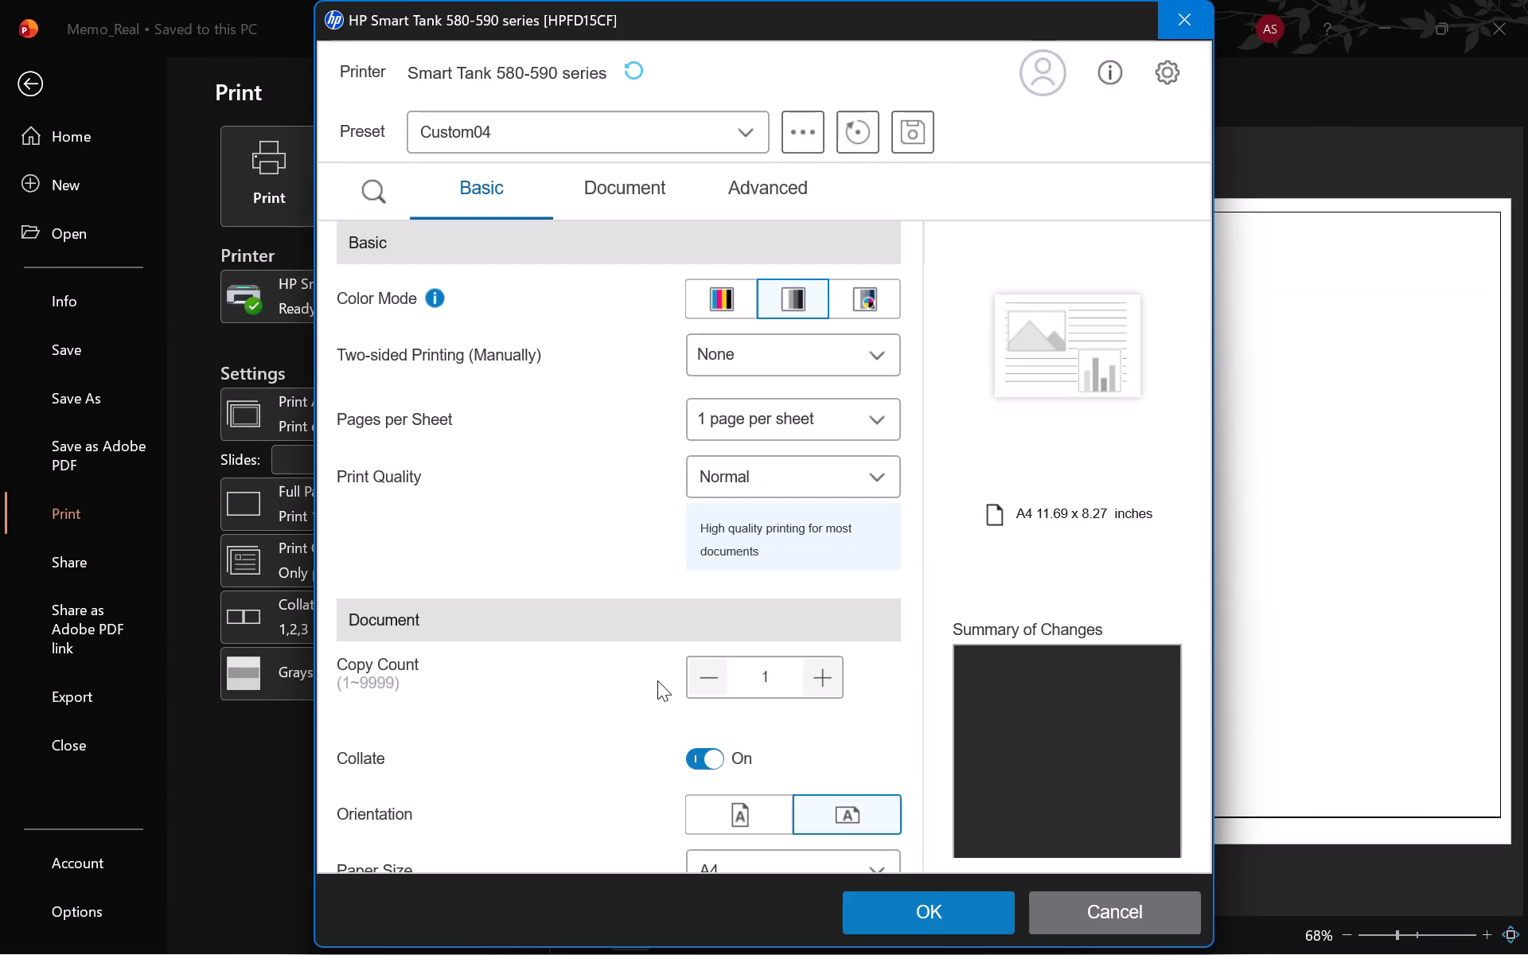
{"action": "left_click", "coordinate": [727, 477]}
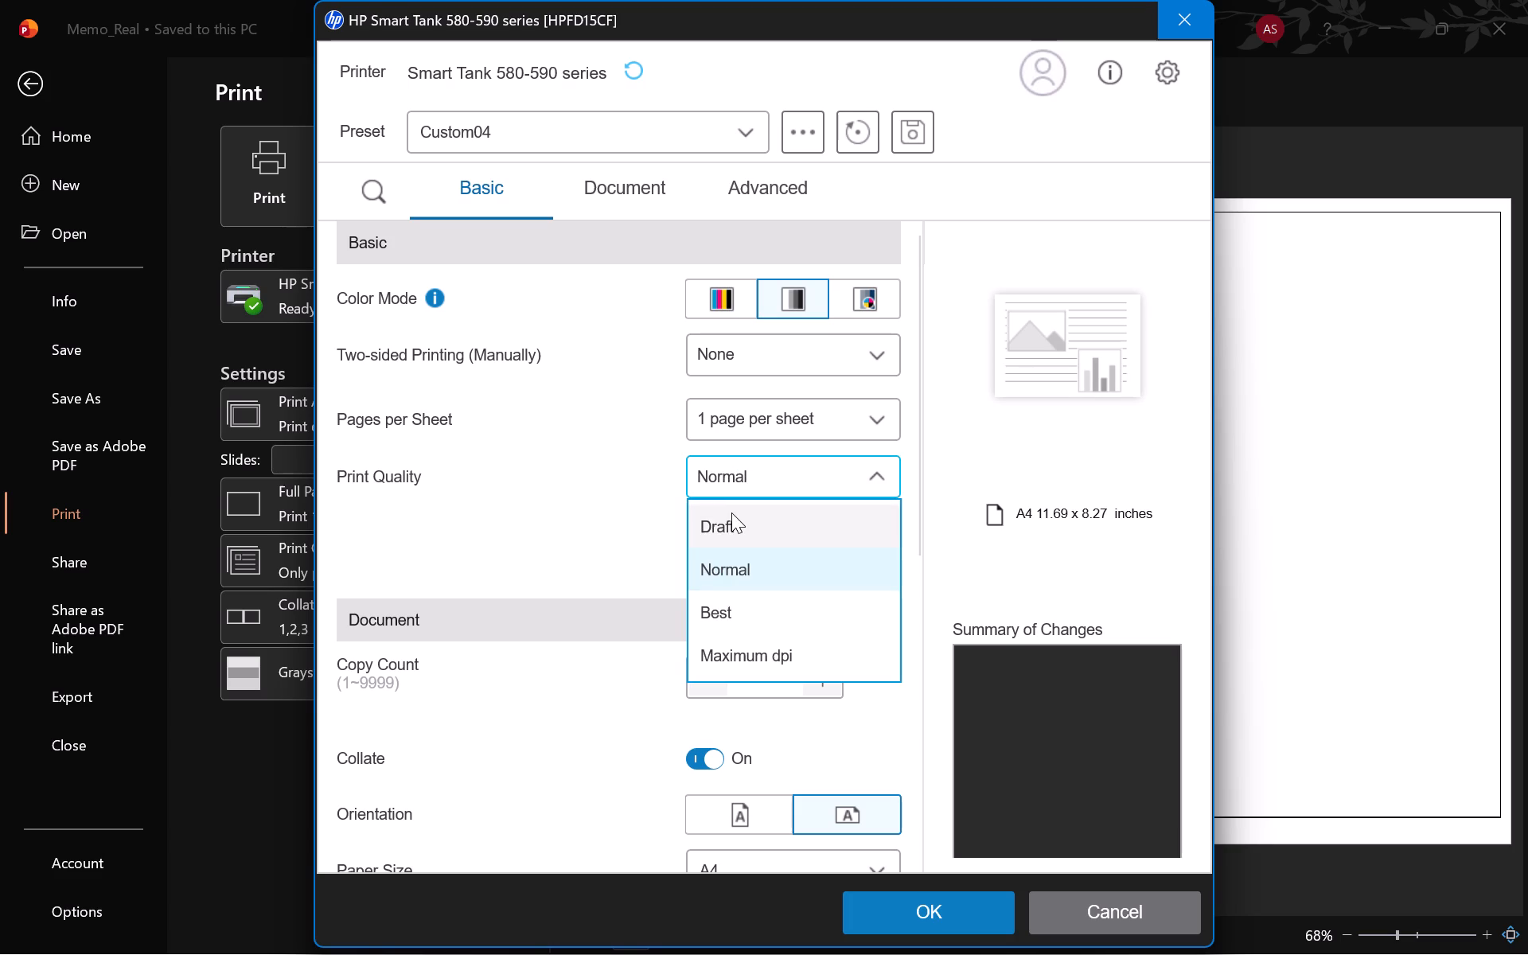
{"action": "left_click", "coordinate": [731, 516]}
{"action": "scroll", "coordinate": [731, 516], "scroll_direction": "down", "scroll_amount": 7}
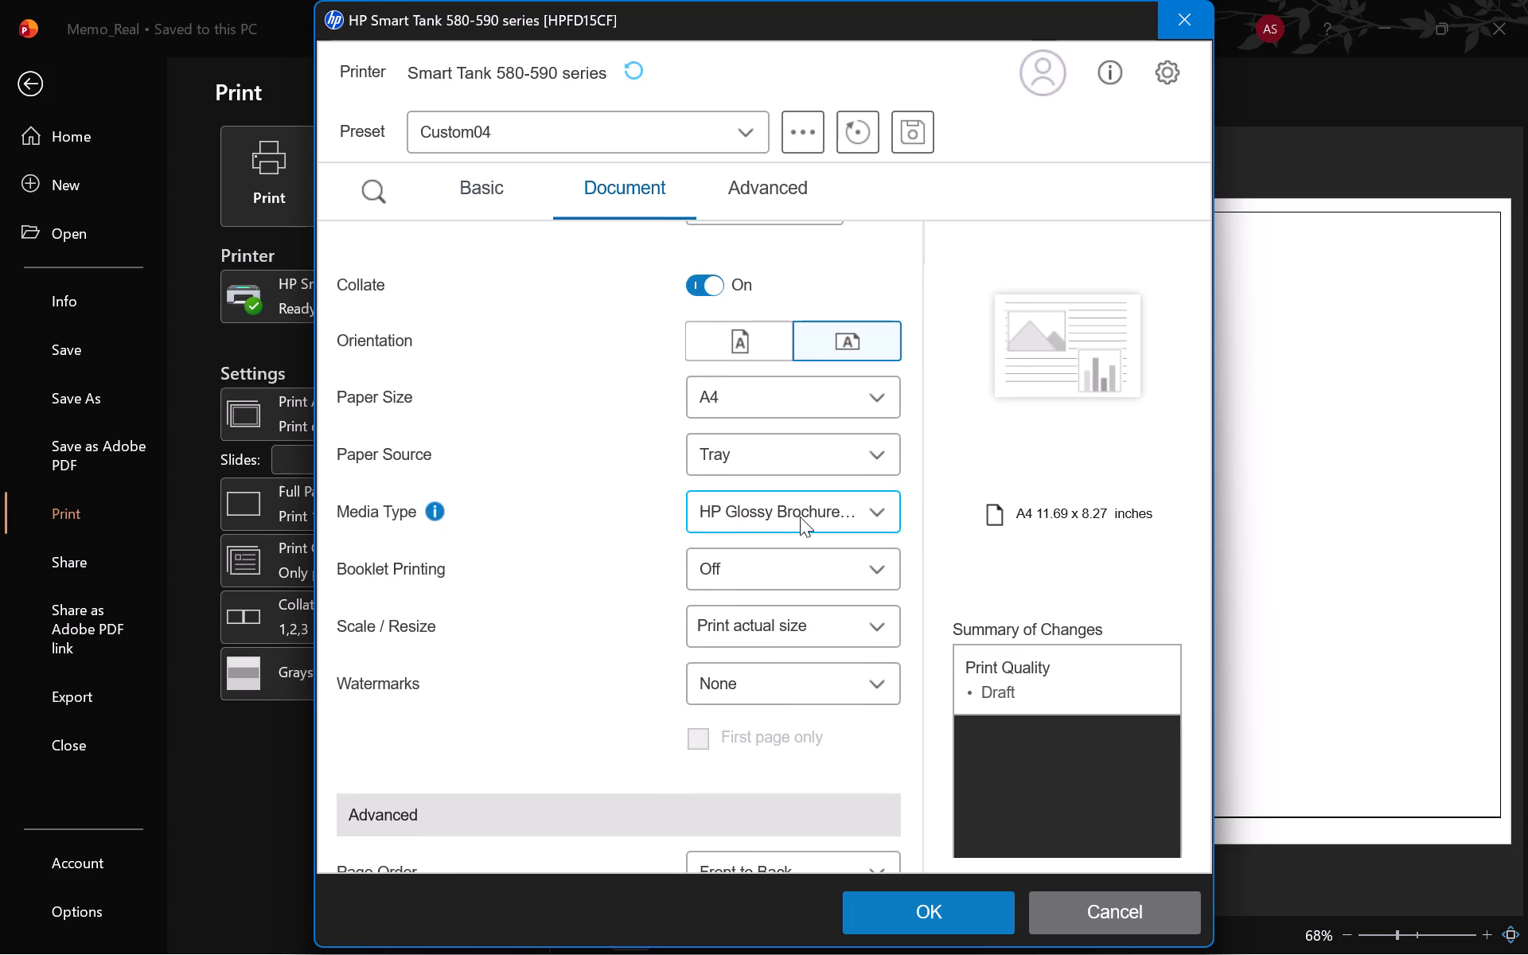
{"action": "left_click", "coordinate": [800, 516]}
{"action": "scroll", "coordinate": [801, 605], "scroll_direction": "up", "scroll_amount": 1}
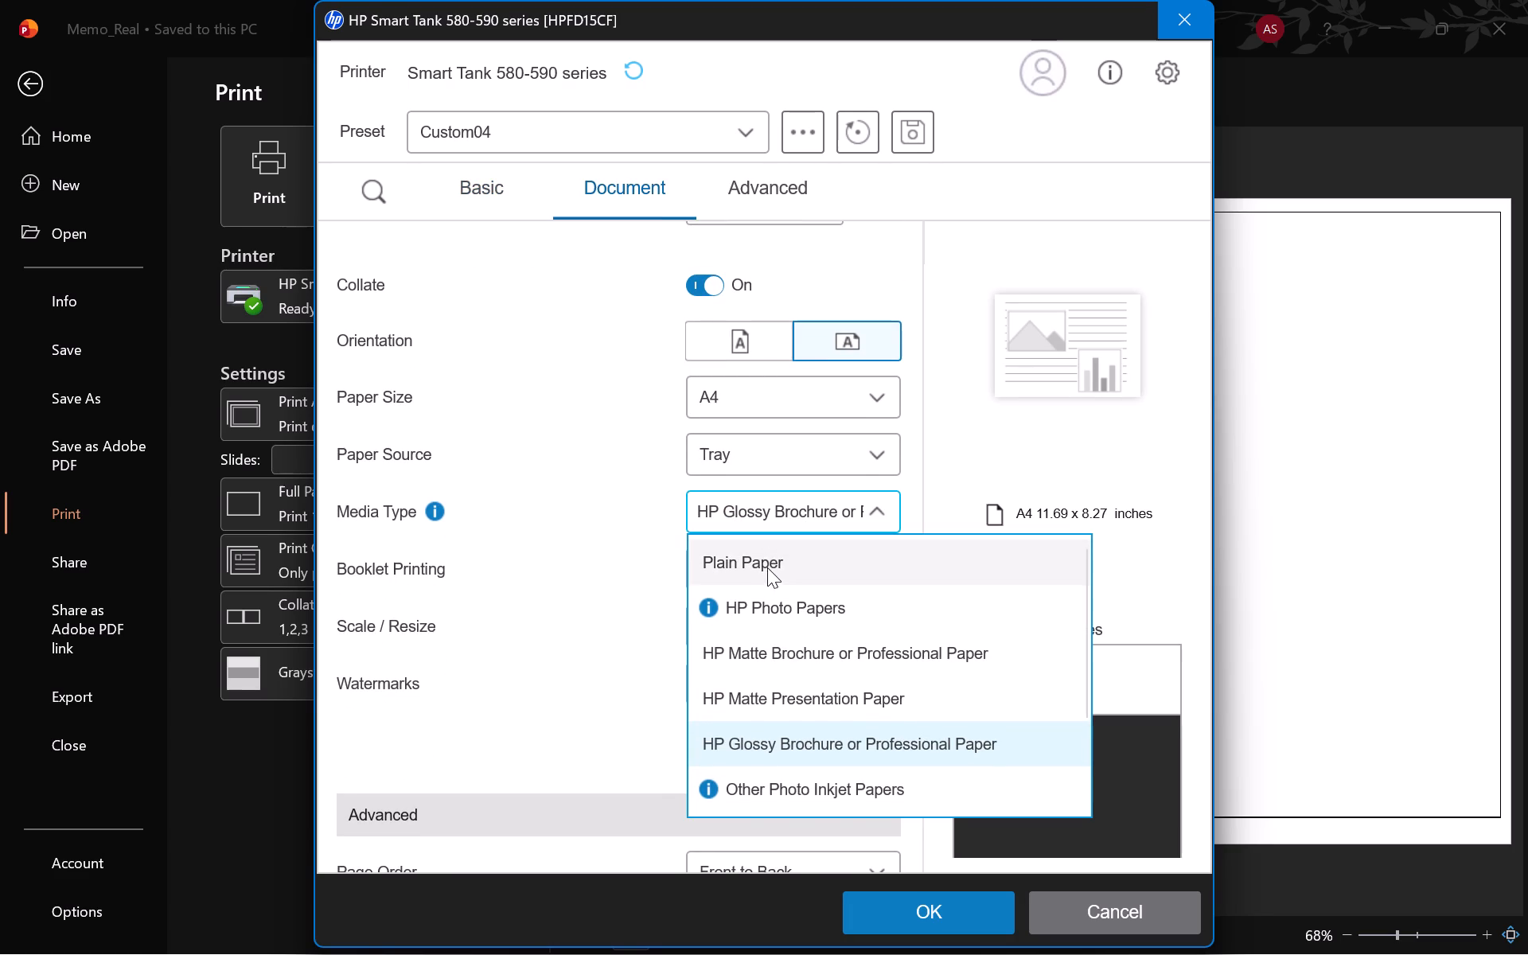
{"action": "left_click", "coordinate": [767, 567]}
{"action": "left_click", "coordinate": [914, 907]}
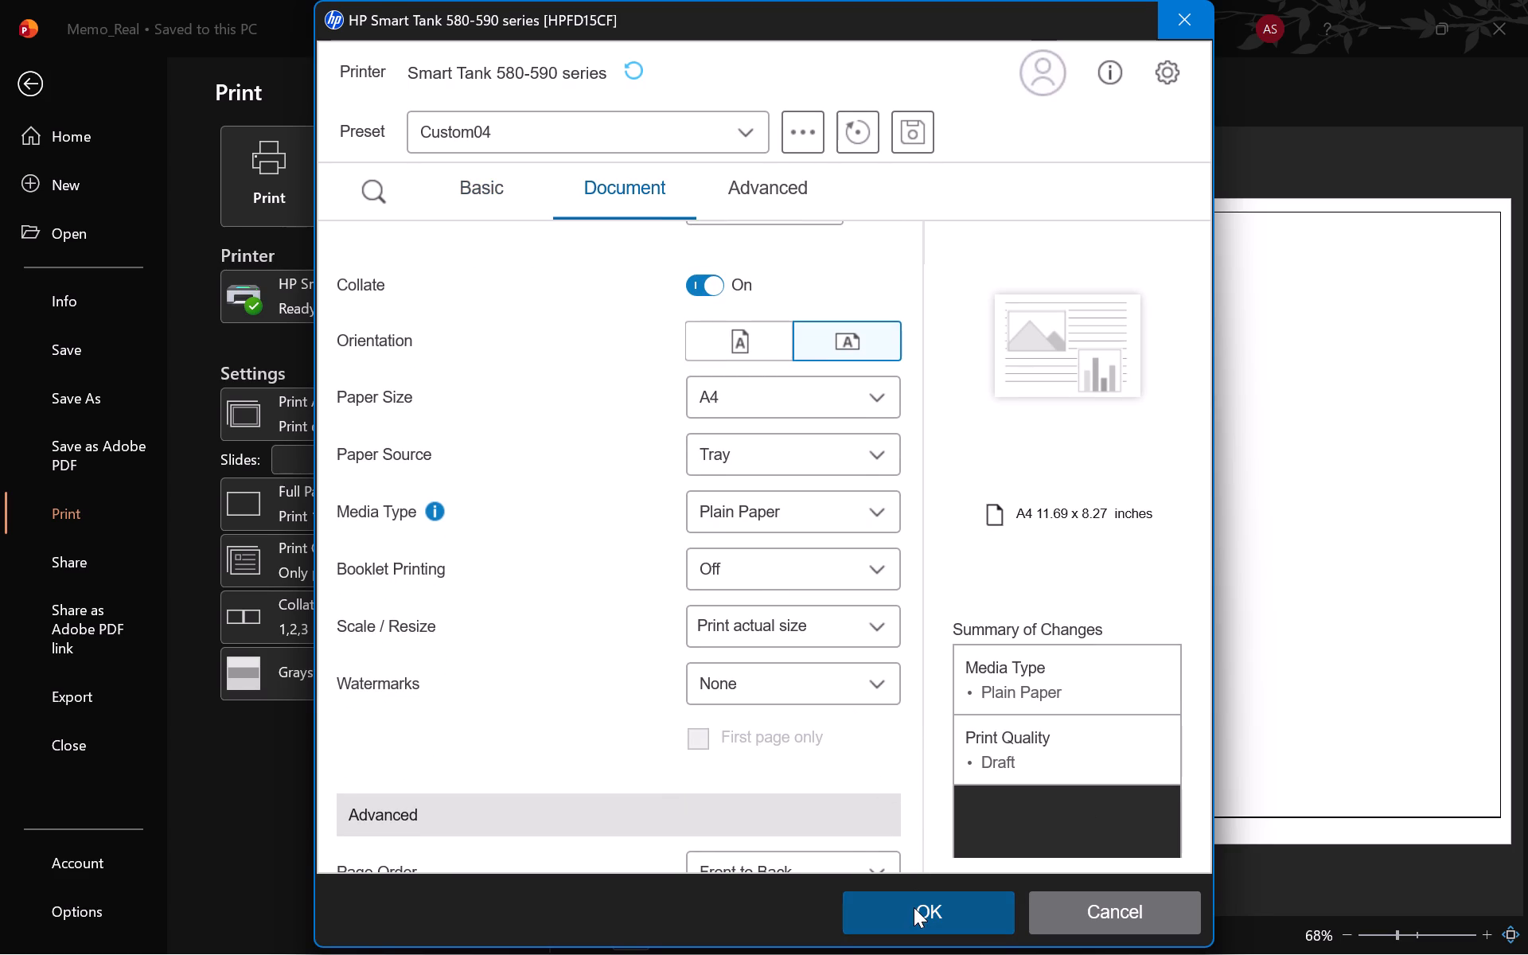
Print one copy of Waris Hospital's cash memo 19 on the HP Smart Tank 580-590 printer.
{"action": "left_click", "coordinate": [262, 193]}
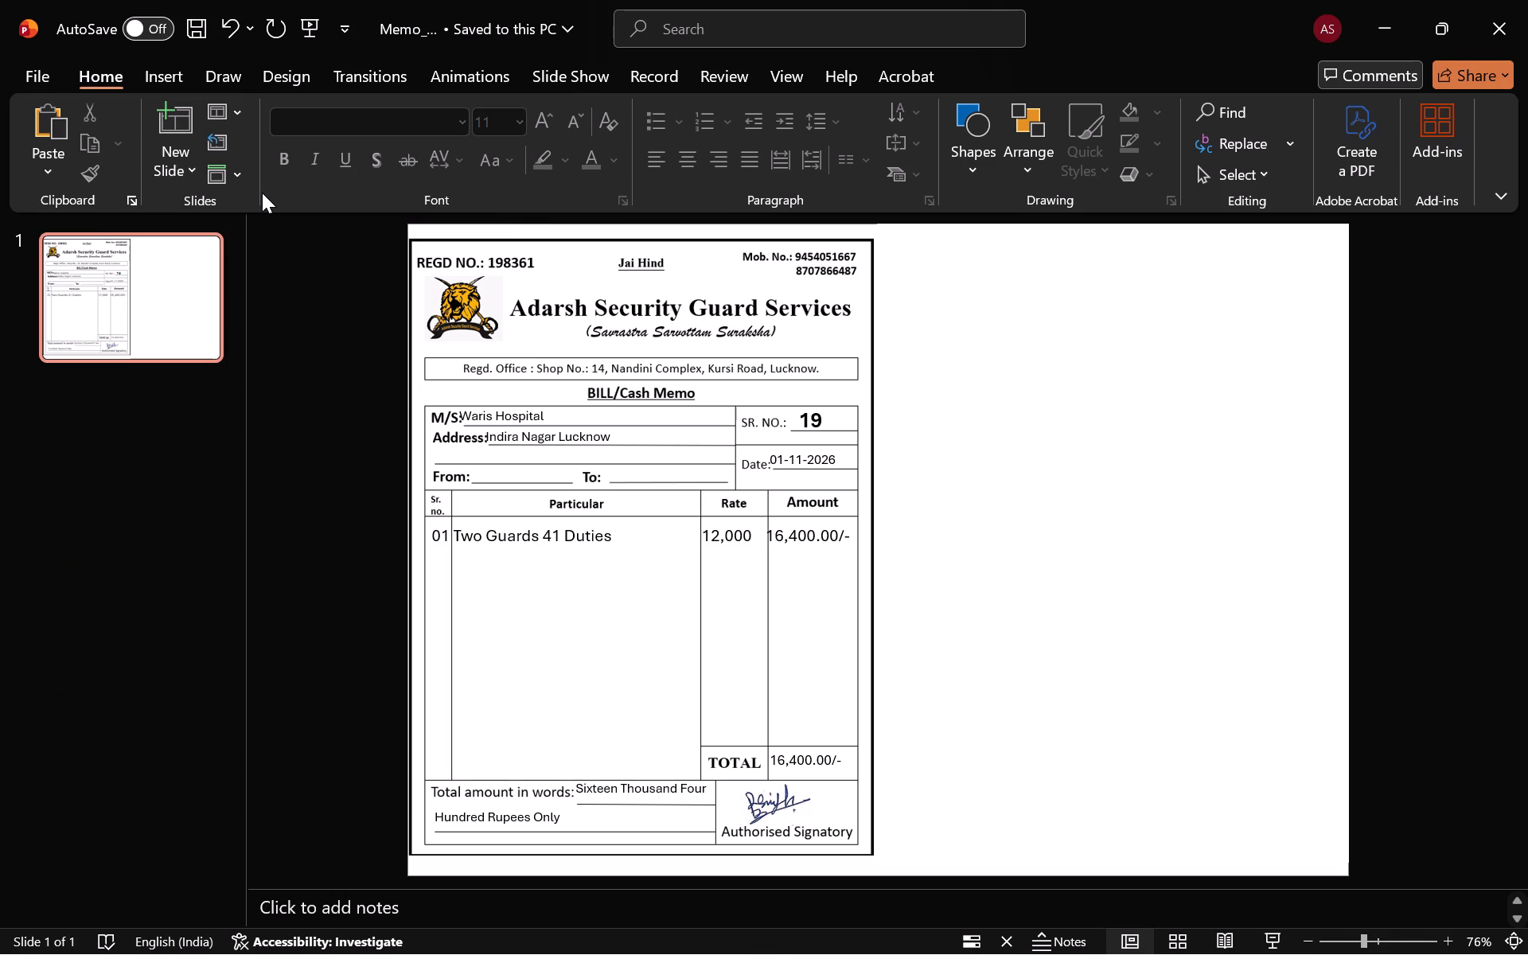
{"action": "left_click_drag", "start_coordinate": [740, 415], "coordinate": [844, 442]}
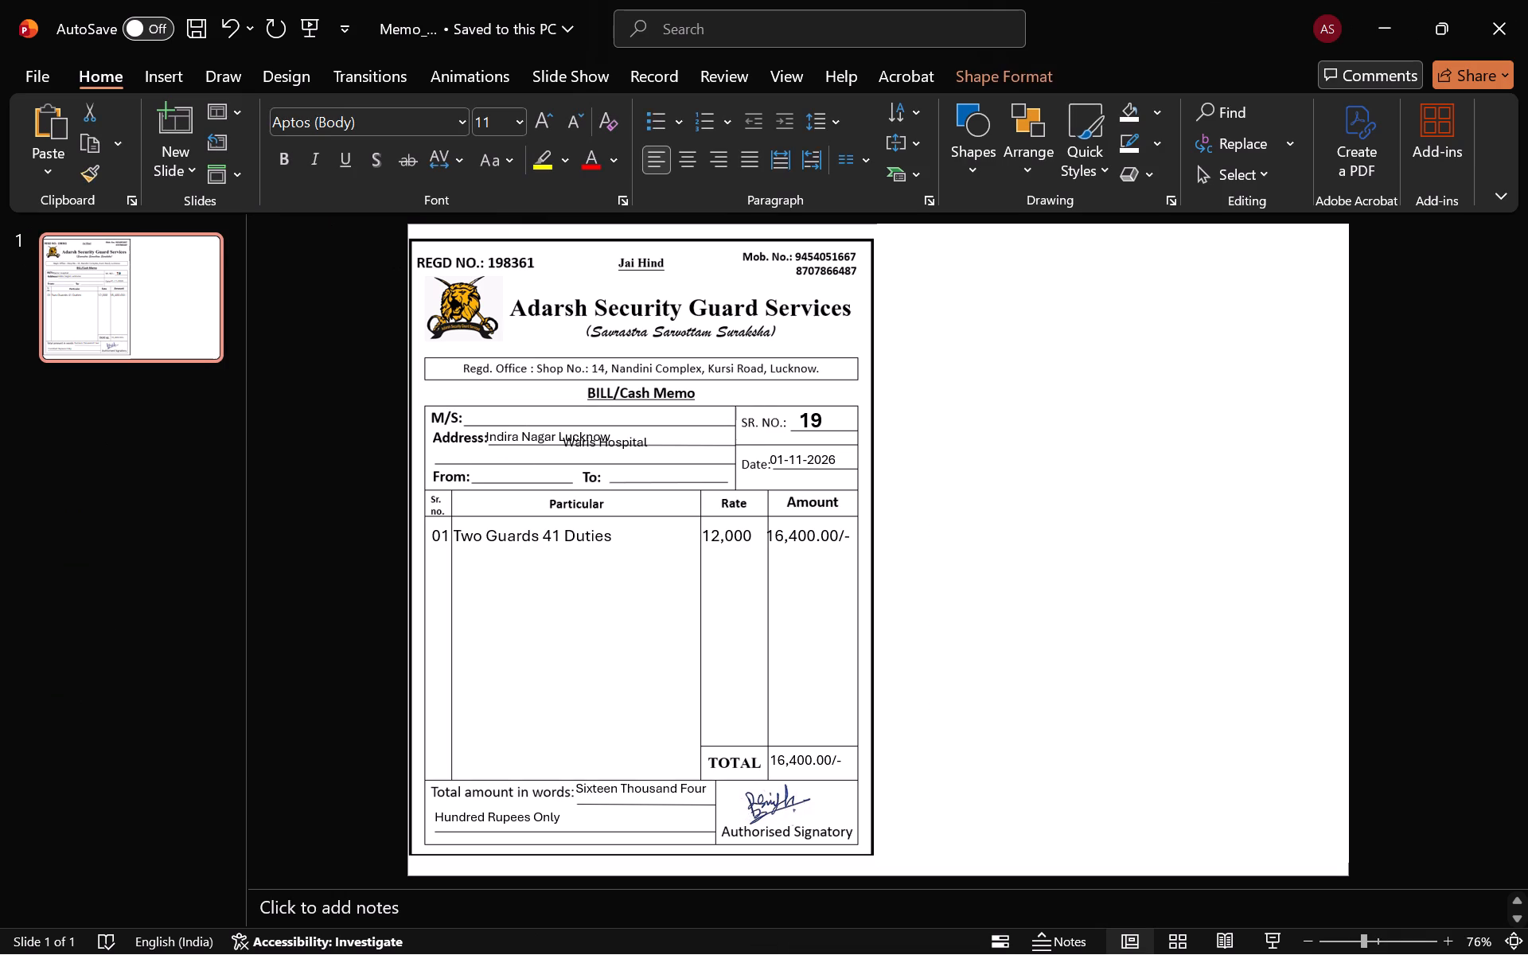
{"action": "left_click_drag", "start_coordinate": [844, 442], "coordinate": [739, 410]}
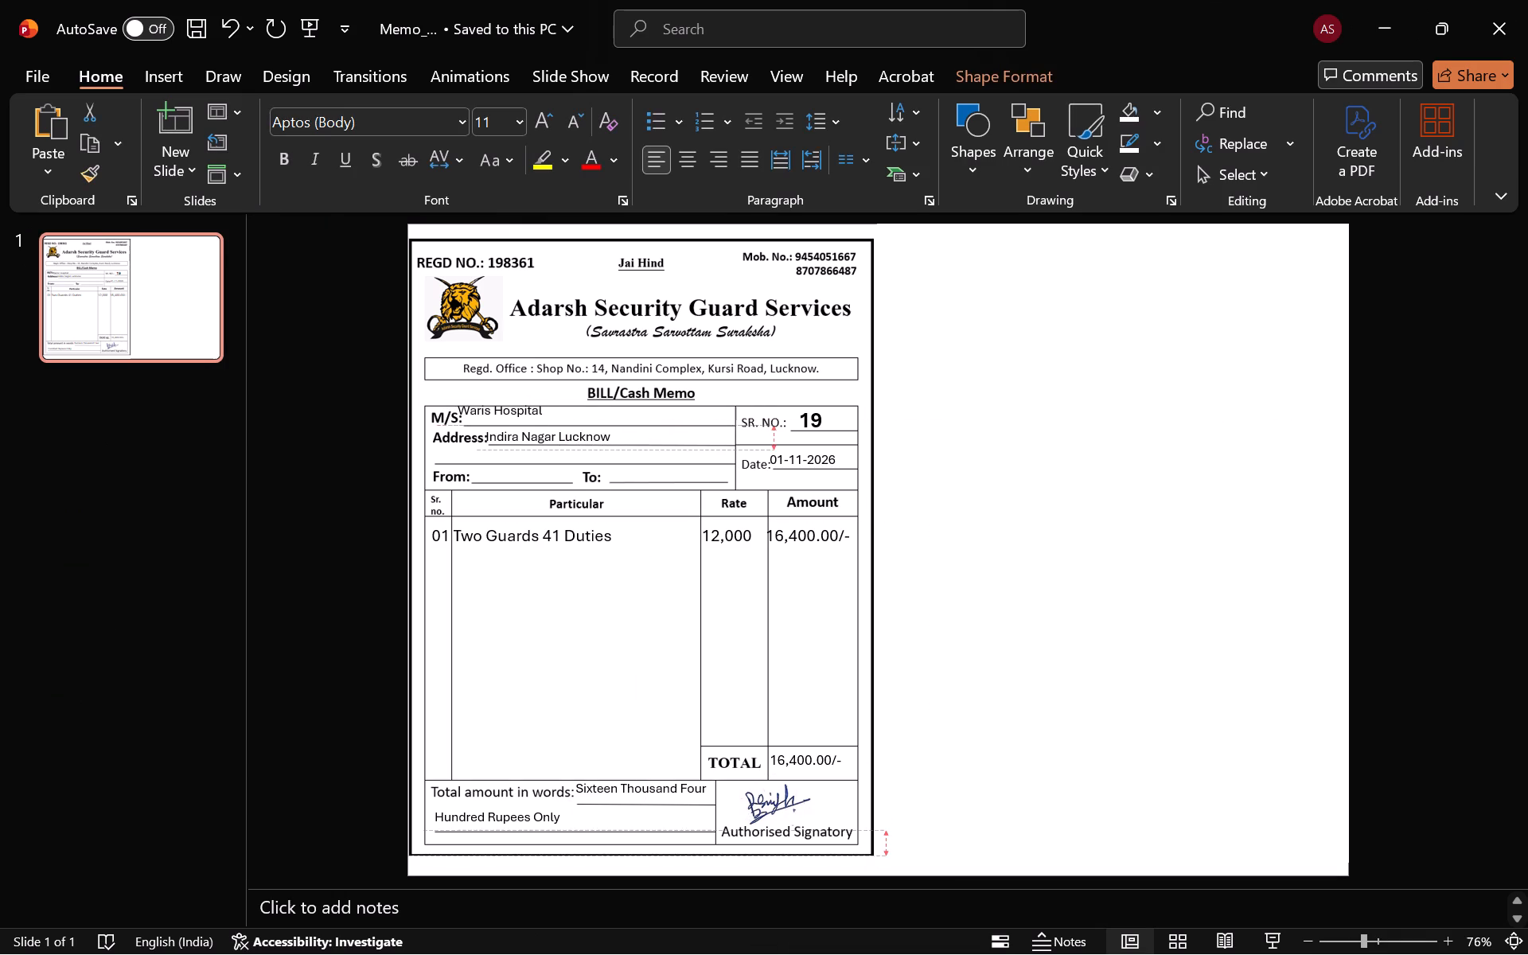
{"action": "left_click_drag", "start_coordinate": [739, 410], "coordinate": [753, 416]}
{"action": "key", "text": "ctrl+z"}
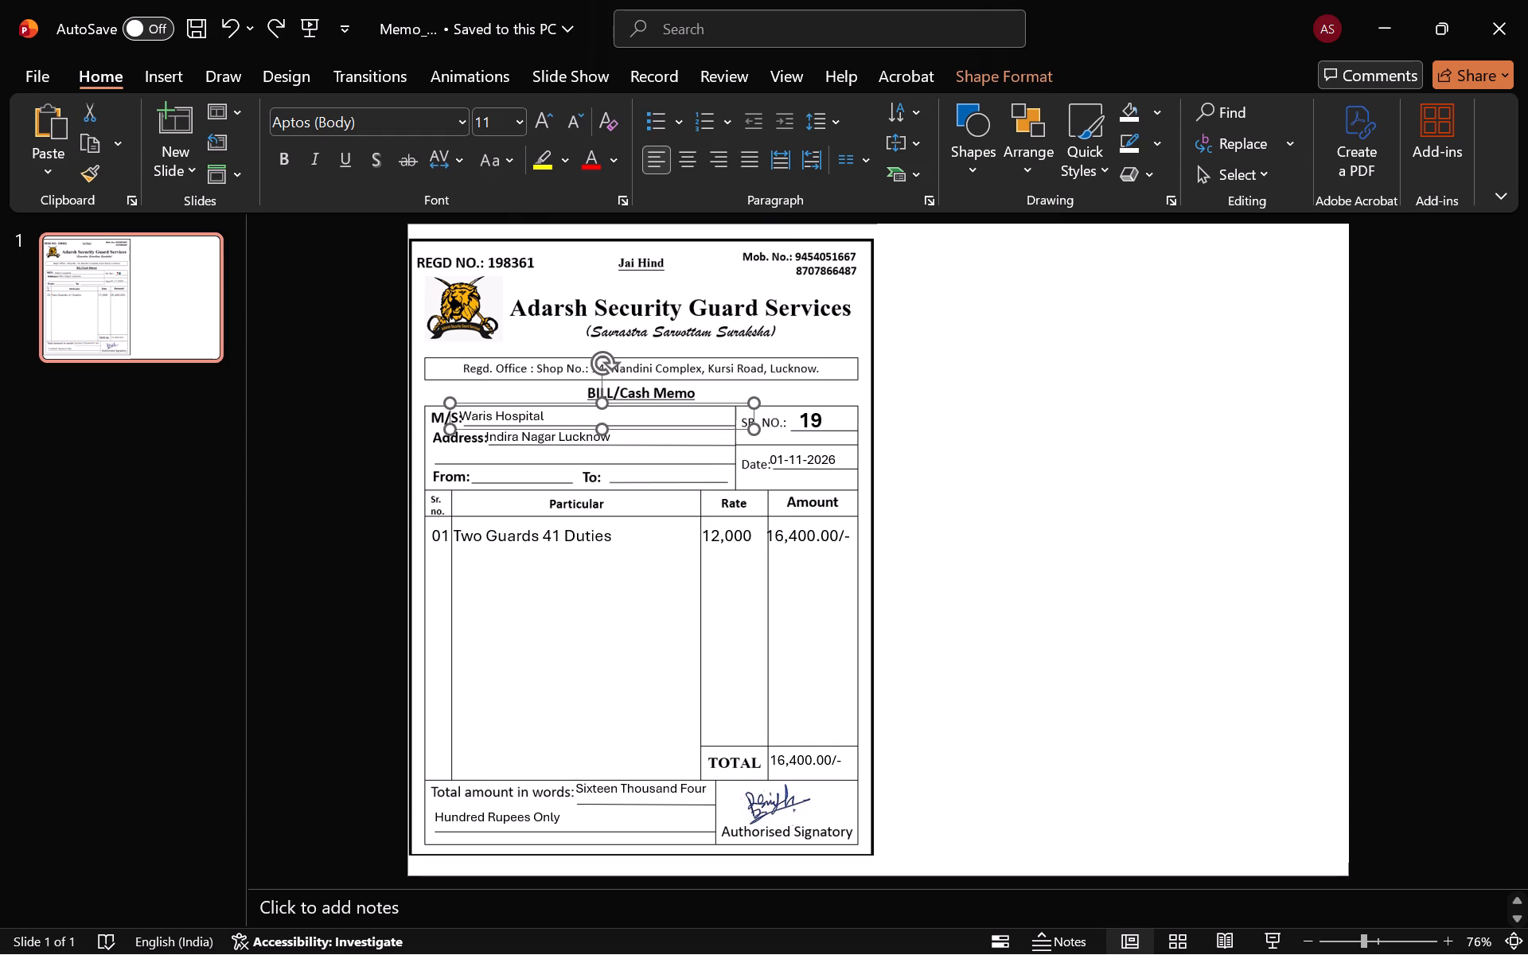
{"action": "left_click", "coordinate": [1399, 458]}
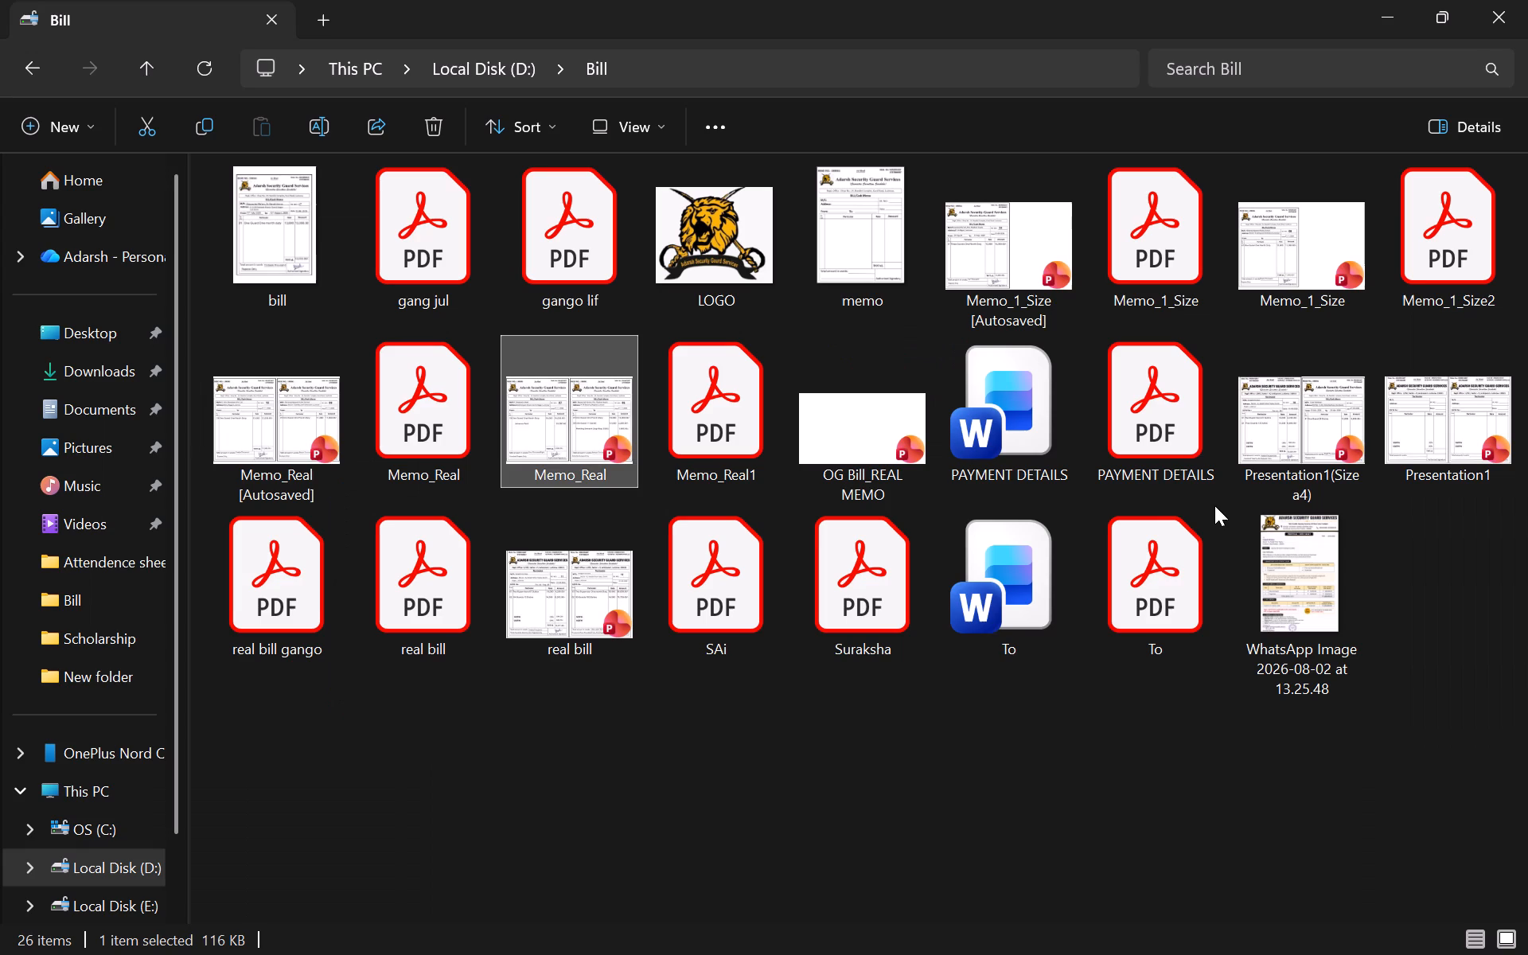
Open the Word envelope document named To from the Bill folder on drive D.
{"action": "double_click", "coordinate": [955, 558]}
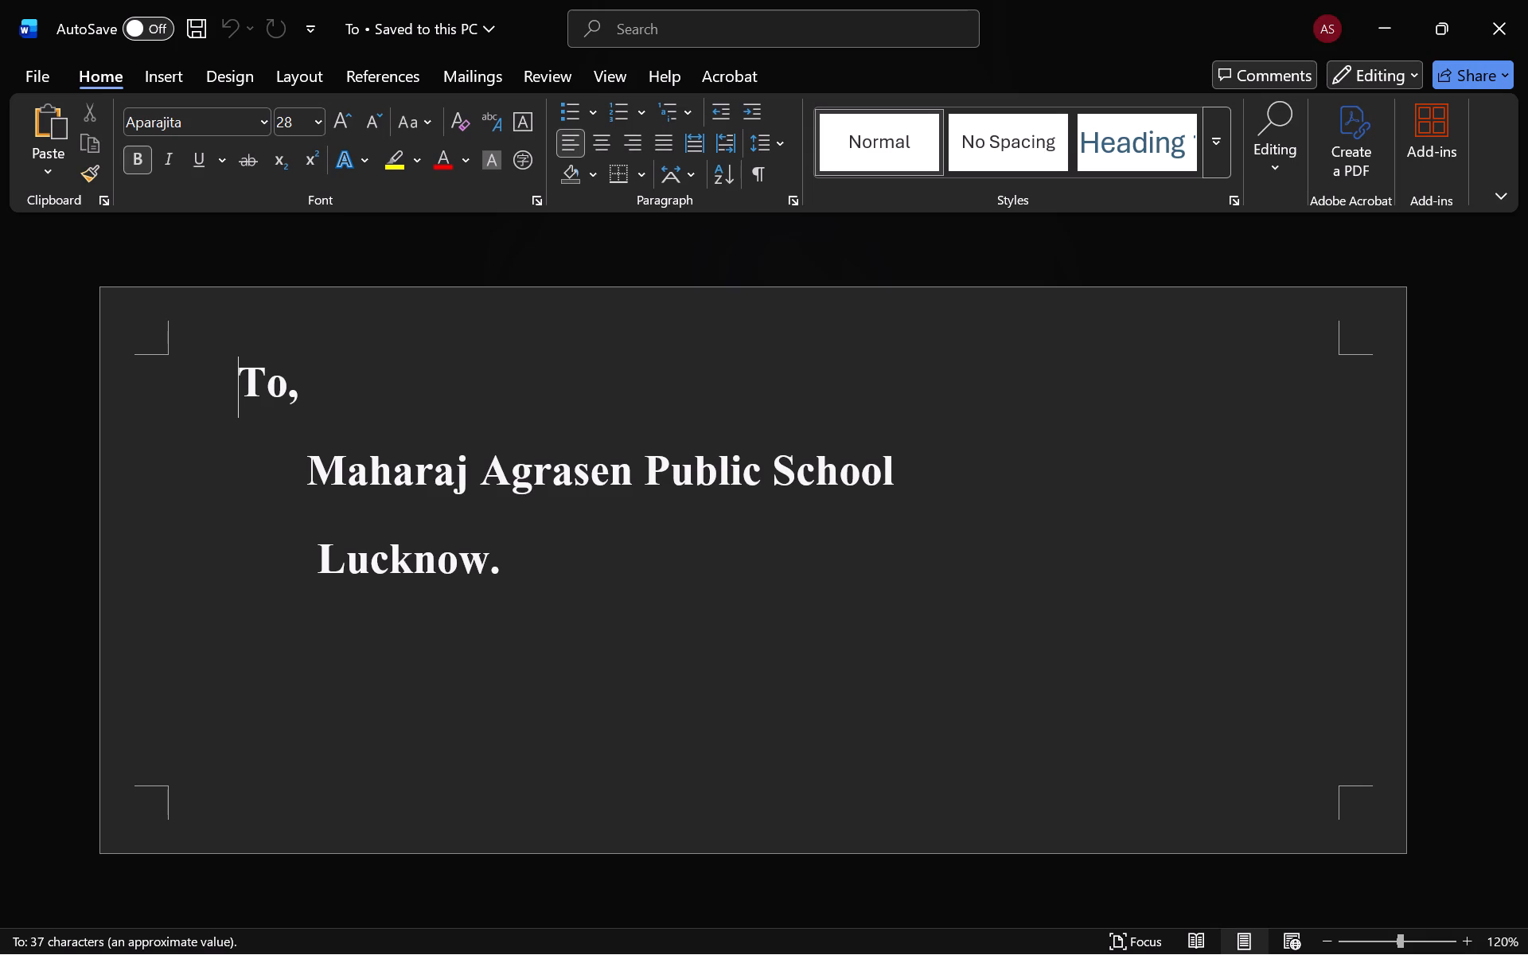
Replace the recipient Maharaj Agrasen Public School on the envelope with Waris Hospital.
{"action": "left_click", "coordinate": [918, 469]}
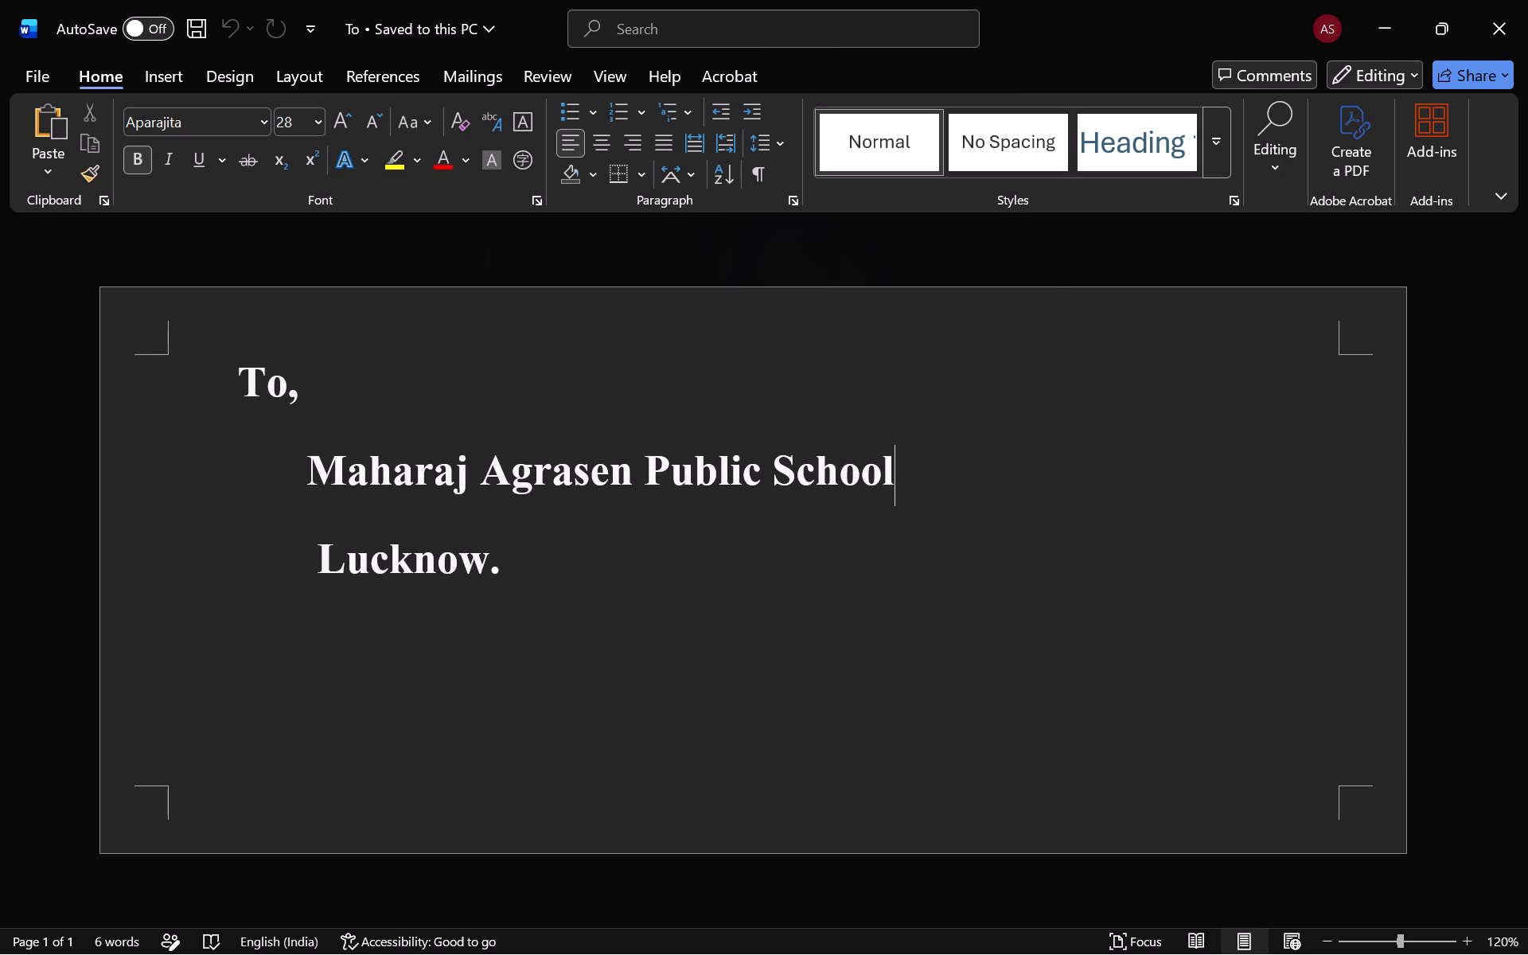
{"action": "key", "text": "ctrl+BackSpace"}
{"action": "key", "text": "ctrl+BackSpace"}
{"action": "key", "text": "ctrl+BackSpace"}
{"action": "key", "text": "ctrl+BackSpace"}
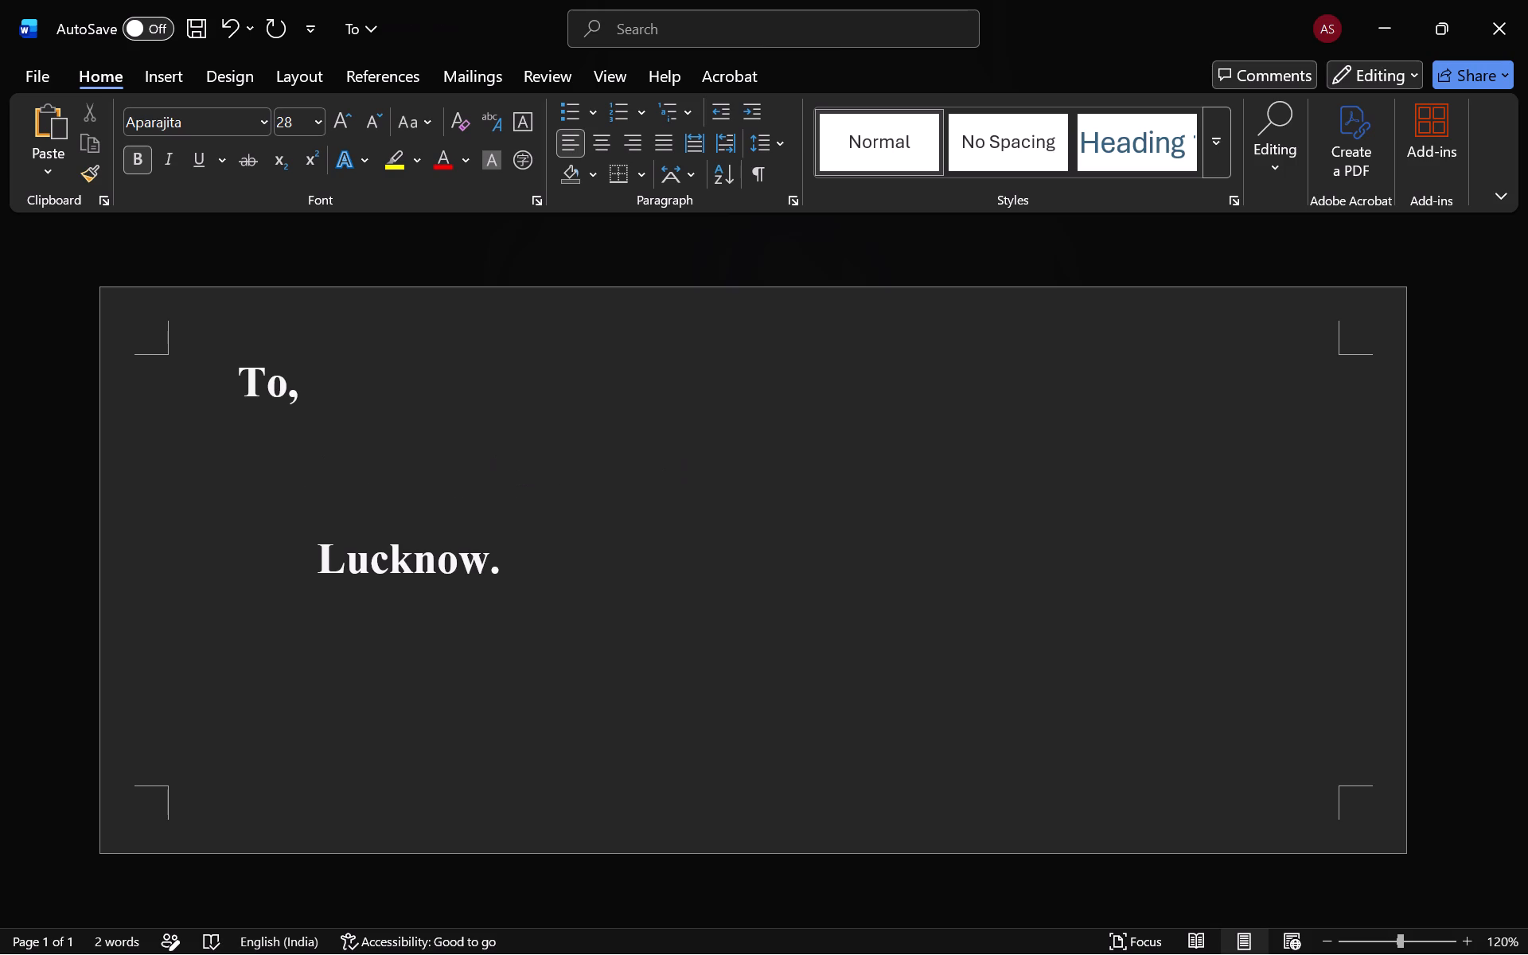
{"action": "type", "text": "Waris Hospital"}
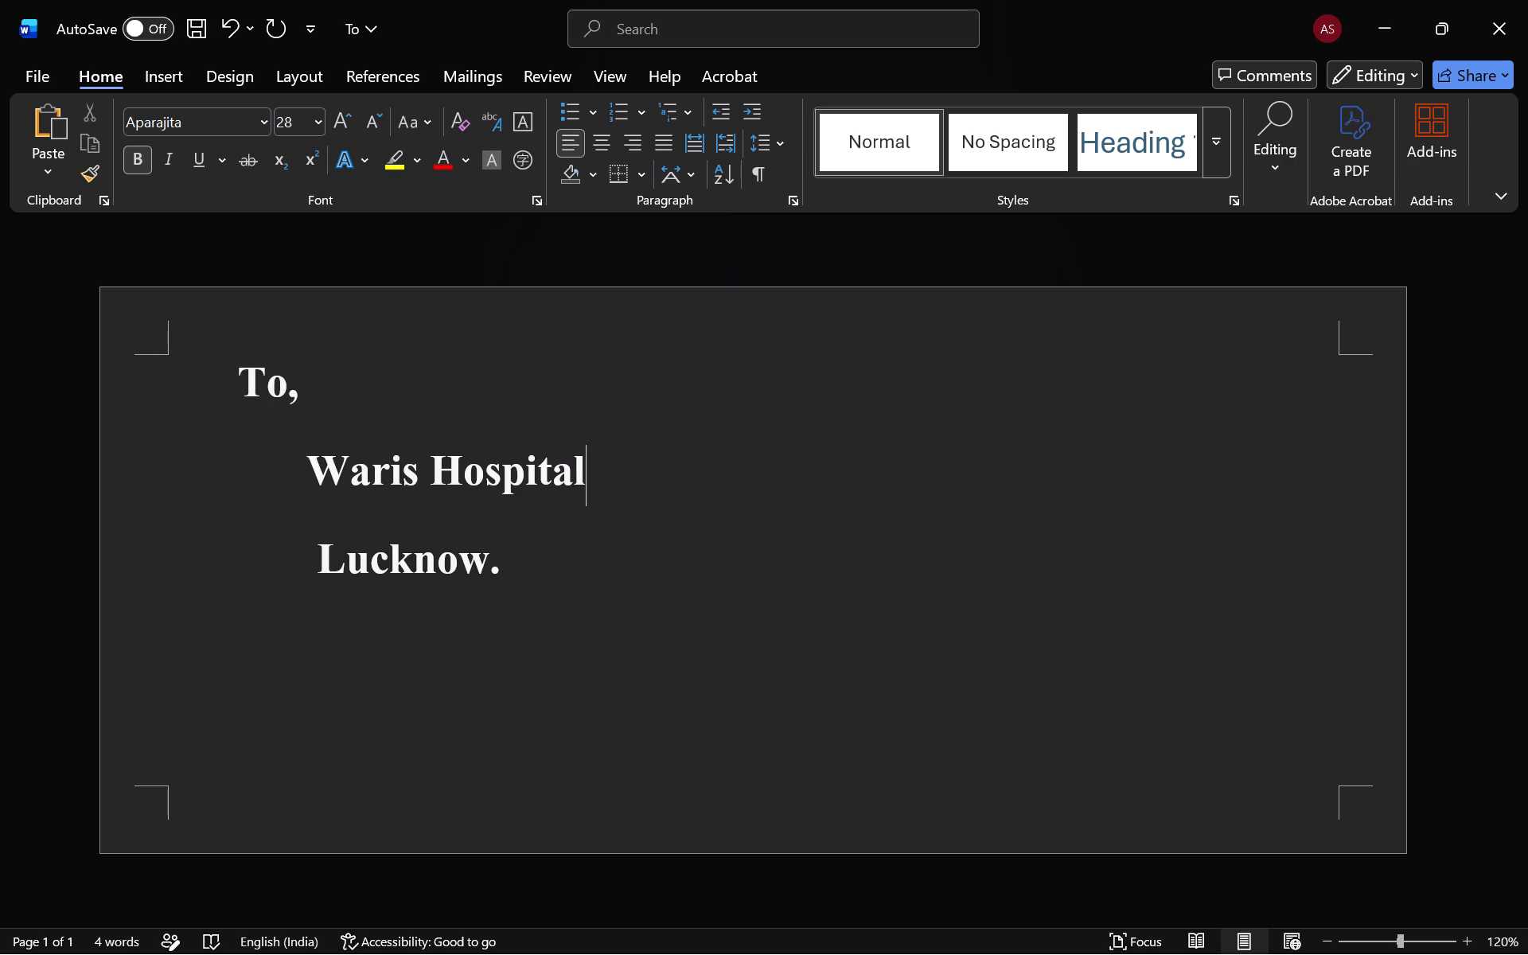
{"action": "left_click", "coordinate": [318, 561]}
{"action": "type", "text": "Indira Nahr"}
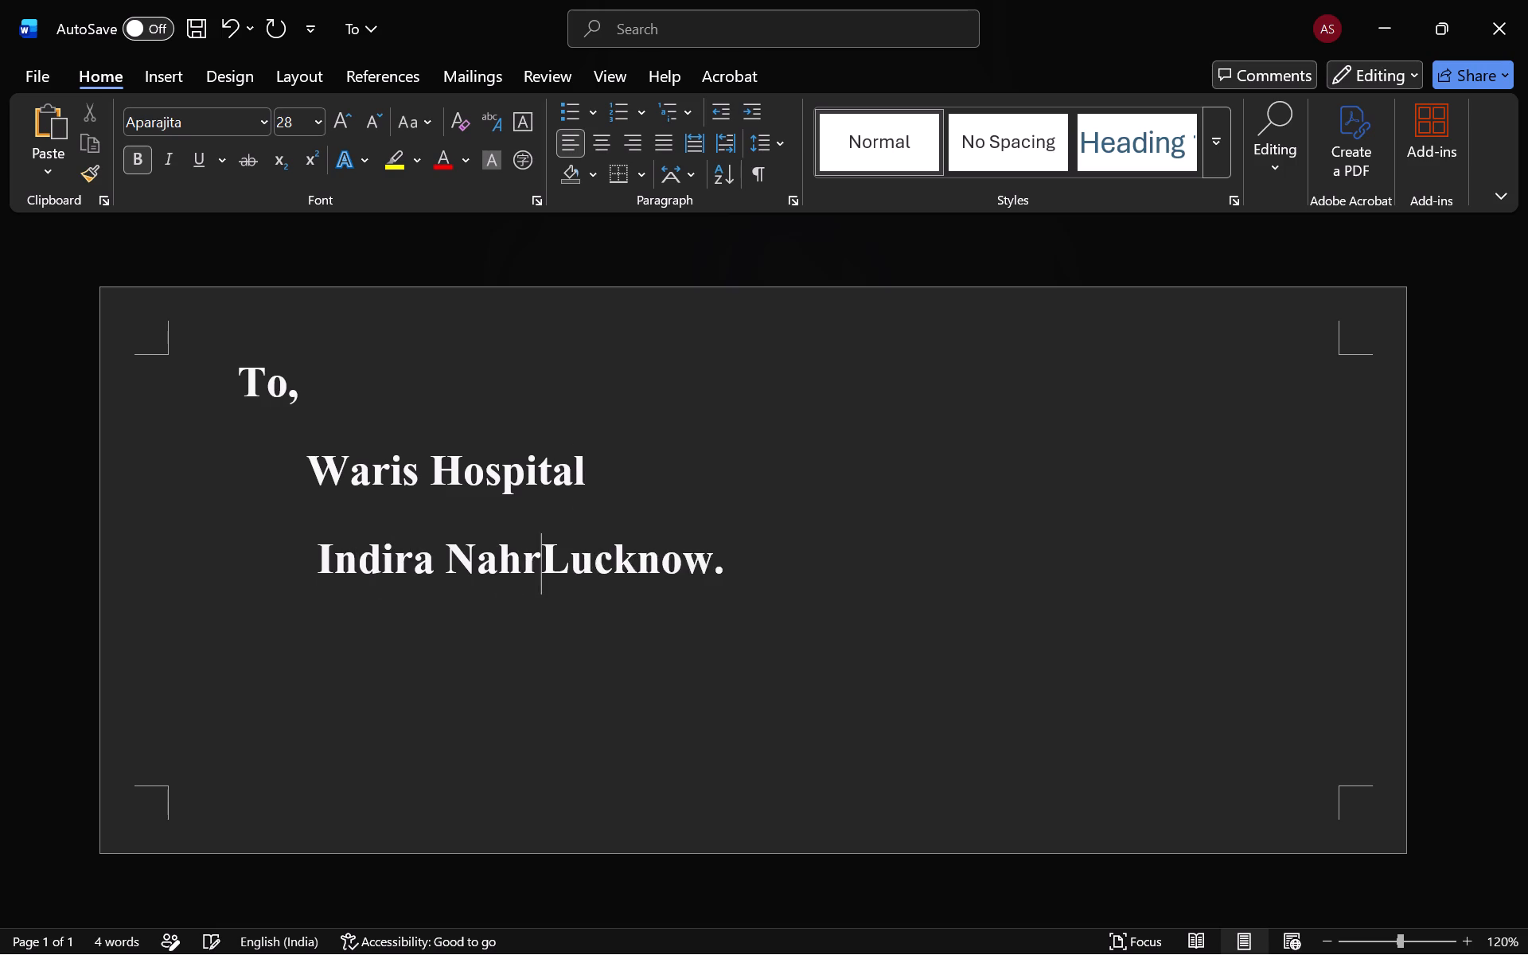
{"action": "key", "text": "BackSpace"}
{"action": "key", "text": "BackSpace"}
{"action": "type", "text": "gar"}
{"action": "key", "text": "space"}
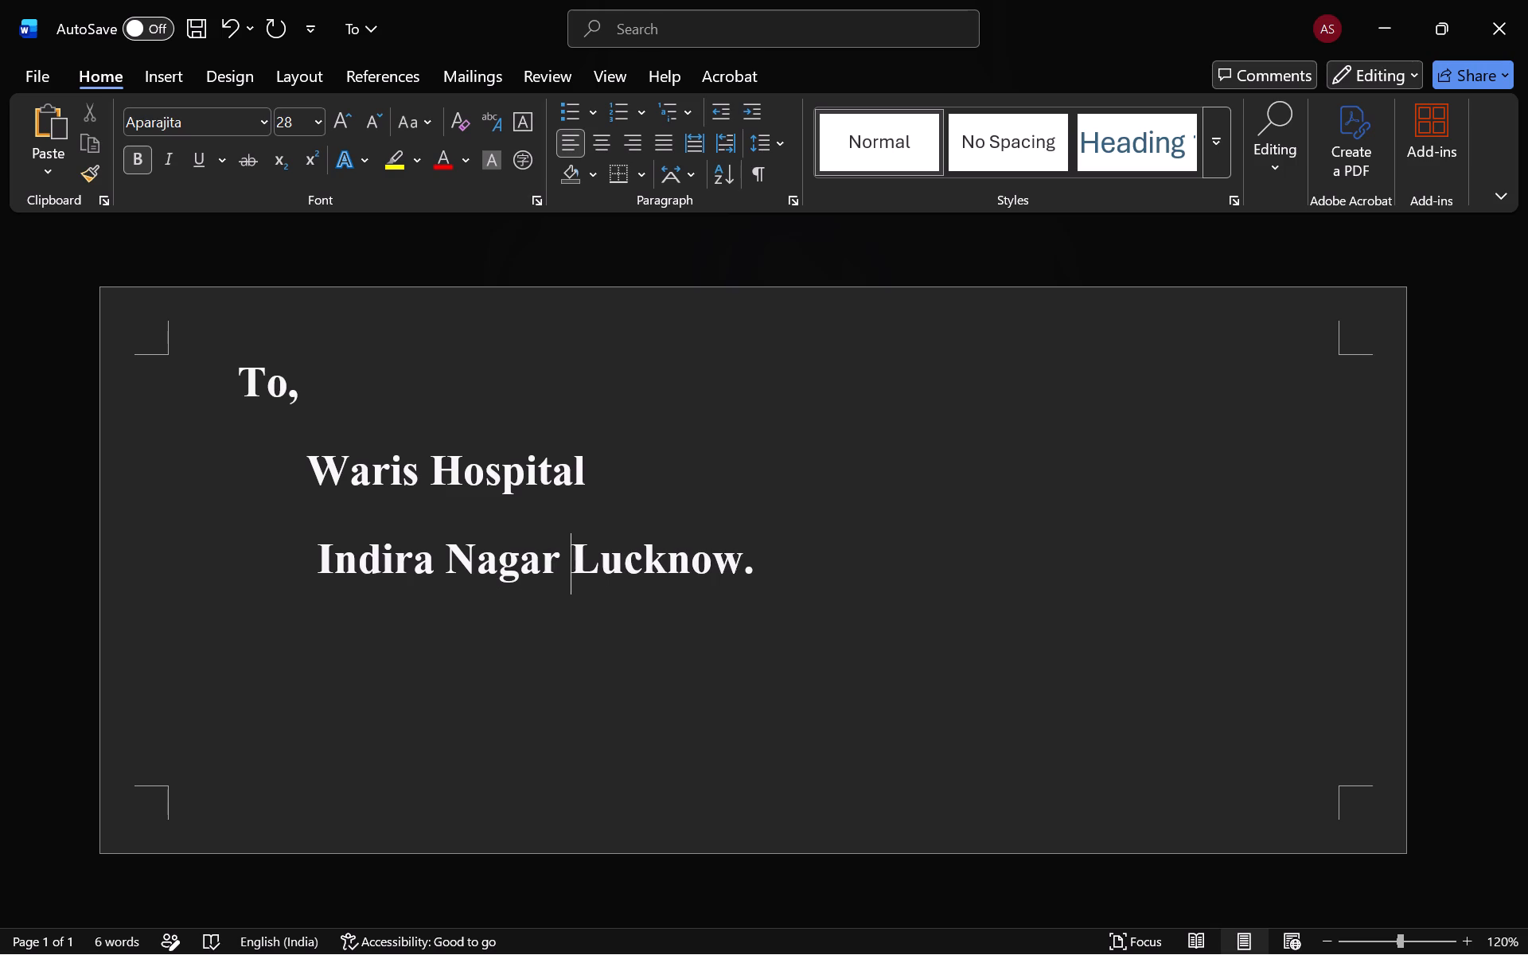
{"action": "left_click", "coordinate": [1442, 339]}
Configure the HP Smart Tank printer for Draft print quality and Plain Paper media for the Waris Hospital envelope.
{"action": "key", "text": "ctrl+p"}
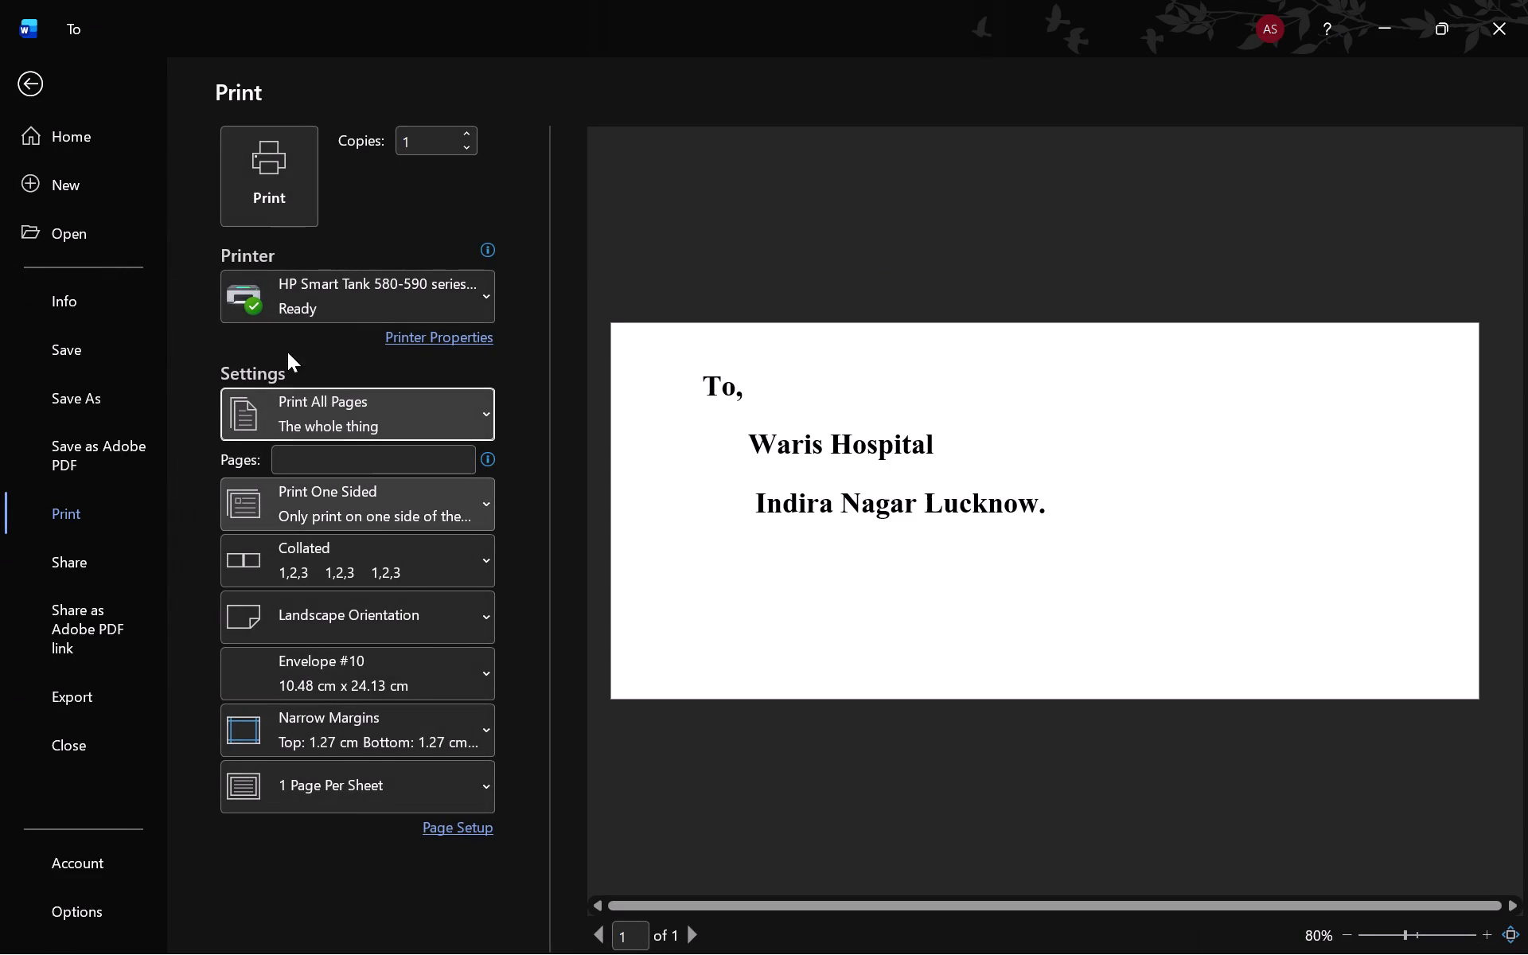
{"action": "left_click", "coordinate": [411, 330]}
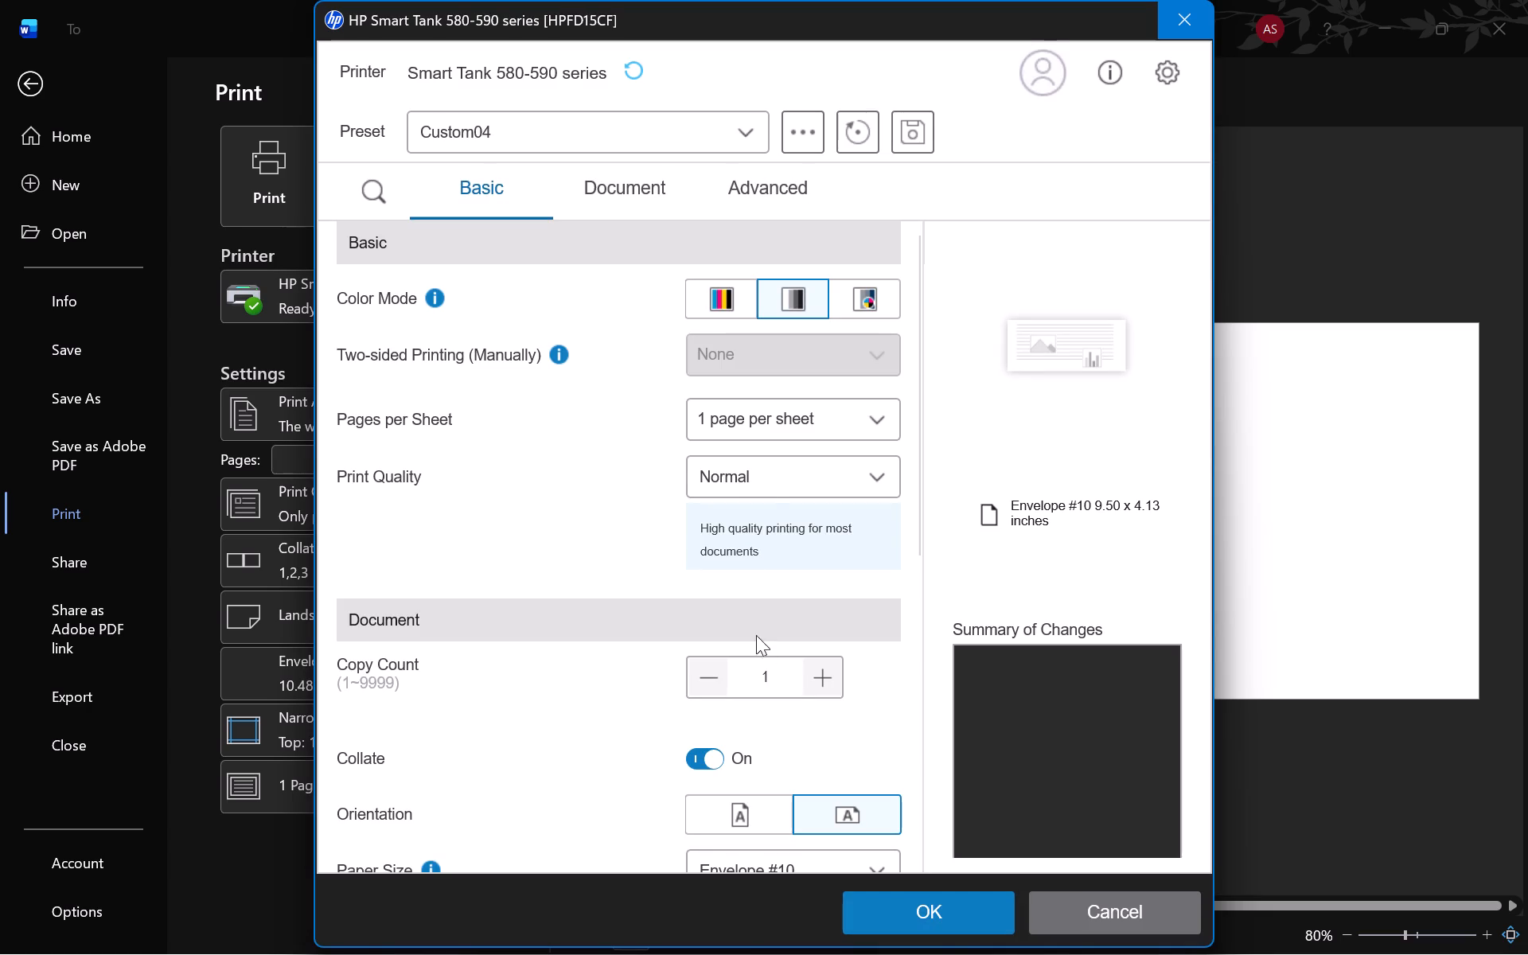
{"action": "left_click", "coordinate": [770, 486]}
{"action": "left_click", "coordinate": [754, 517]}
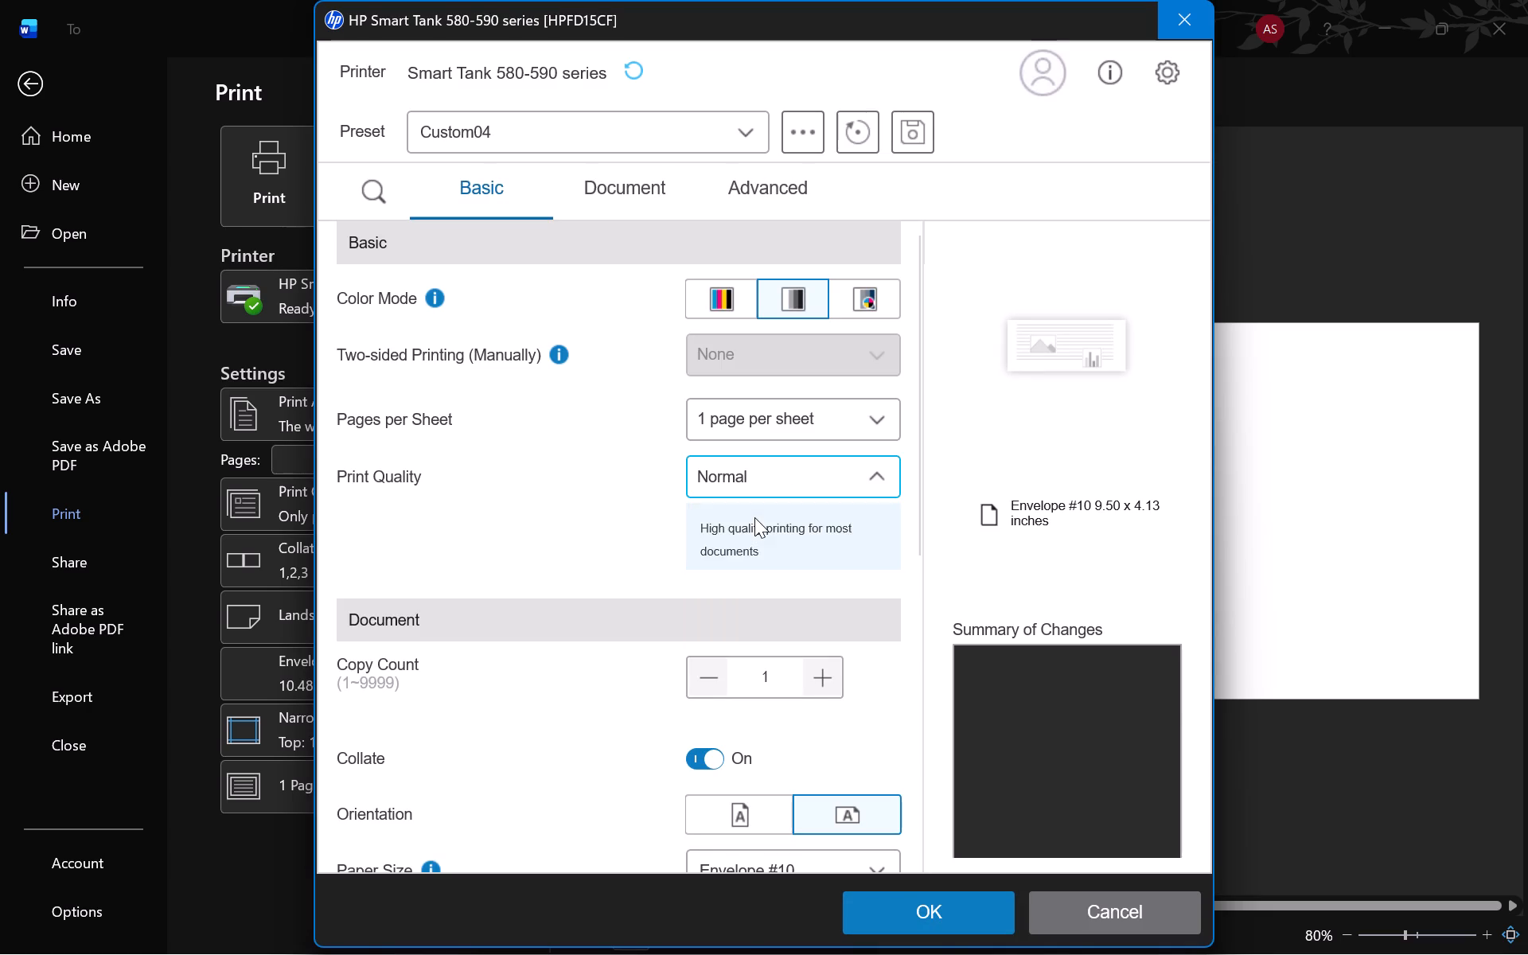
{"action": "scroll", "coordinate": [754, 517], "scroll_direction": "down", "scroll_amount": 3}
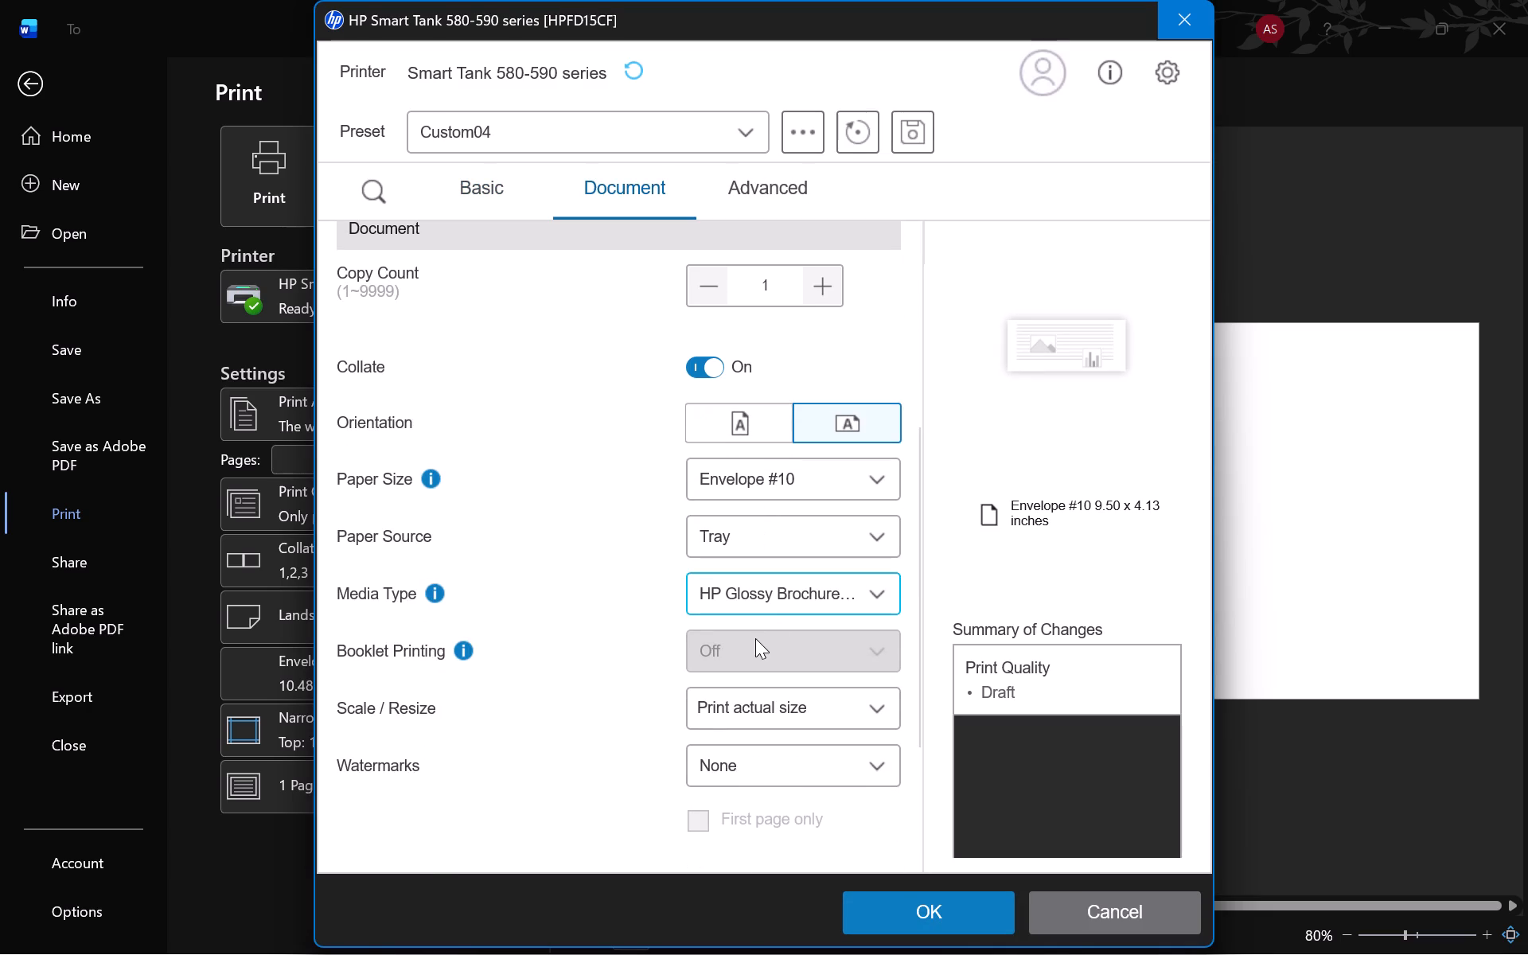
{"action": "left_click", "coordinate": [780, 602]}
{"action": "scroll", "coordinate": [781, 651], "scroll_direction": "up", "scroll_amount": 2}
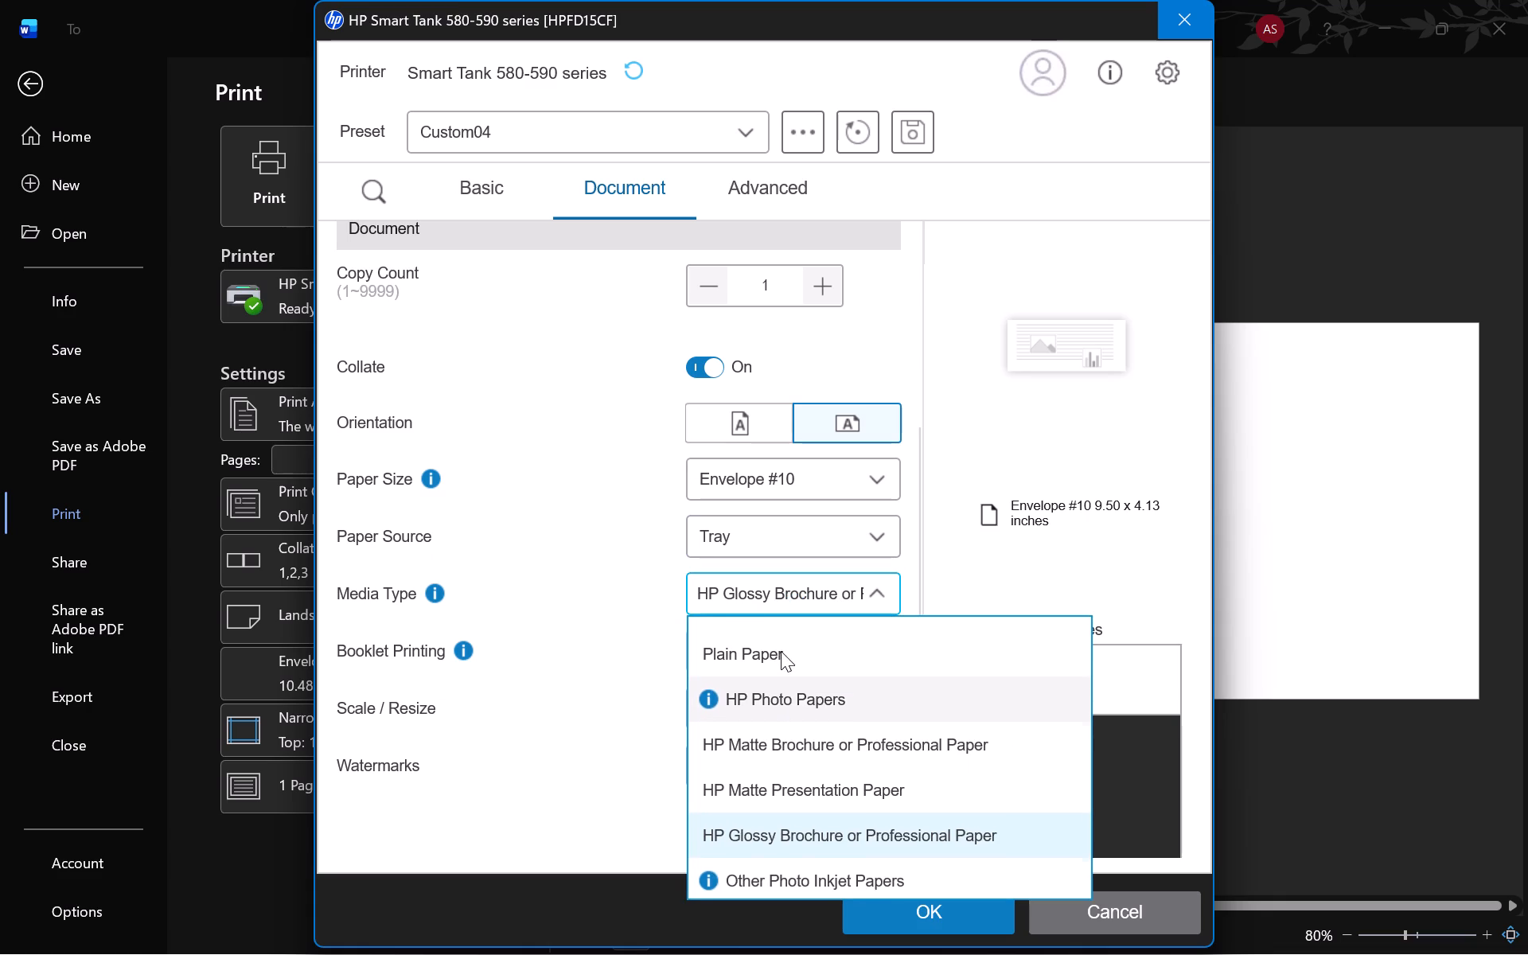
{"action": "left_click", "coordinate": [776, 650]}
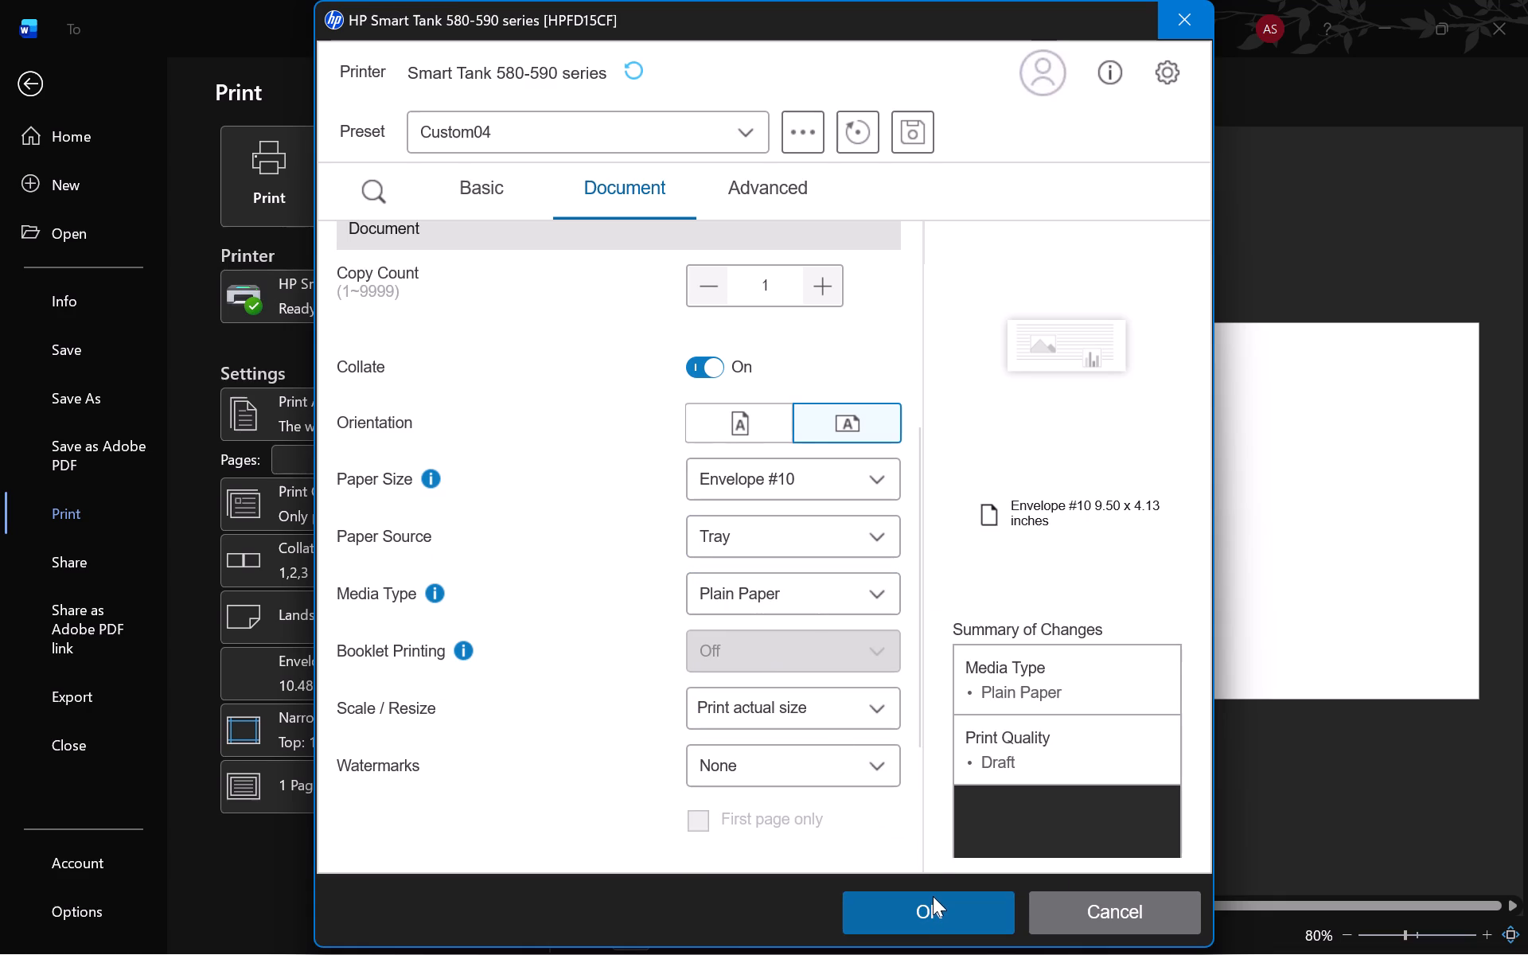
{"action": "left_click", "coordinate": [933, 898]}
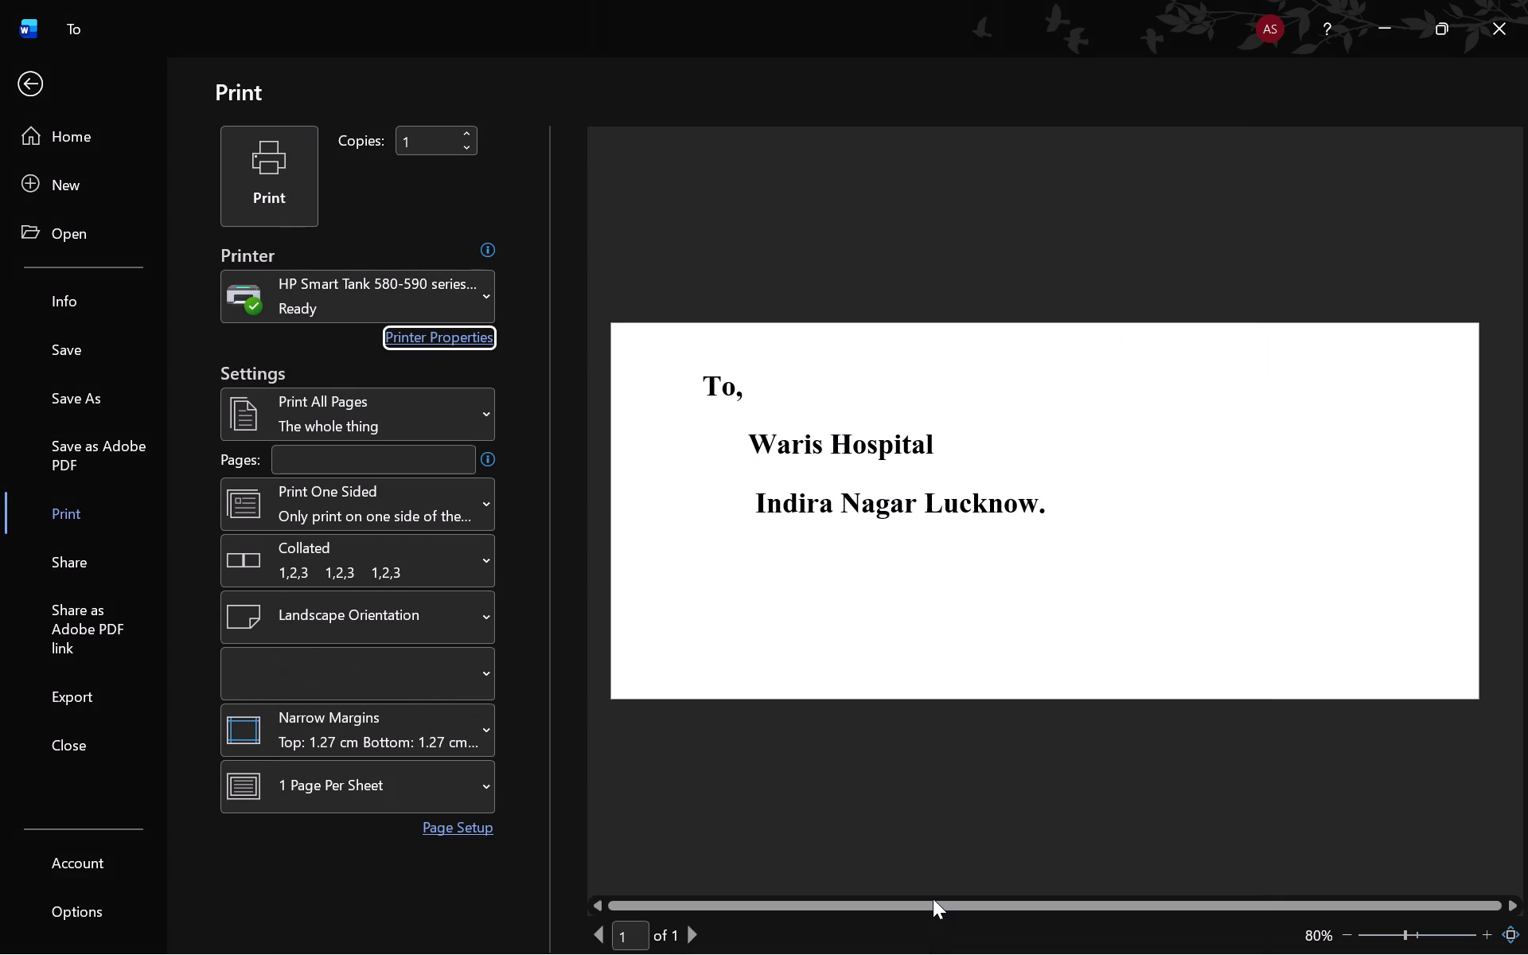
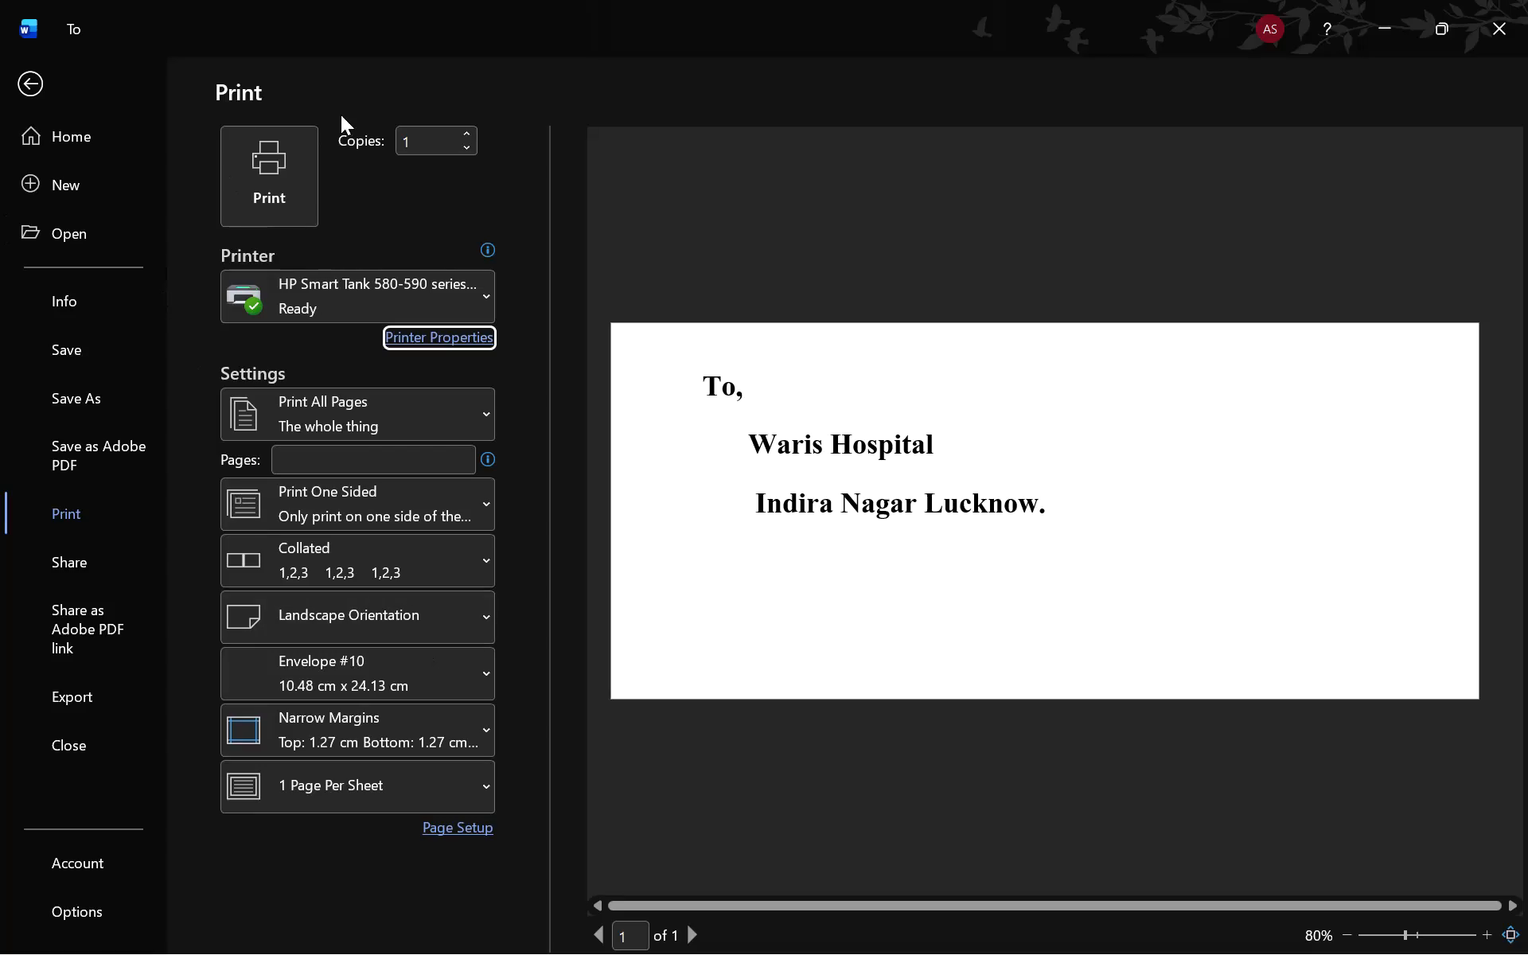
Print one copy of the Waris Hospital envelope on the HP Smart Tank 580-590 series printer.
{"action": "left_click", "coordinate": [291, 167]}
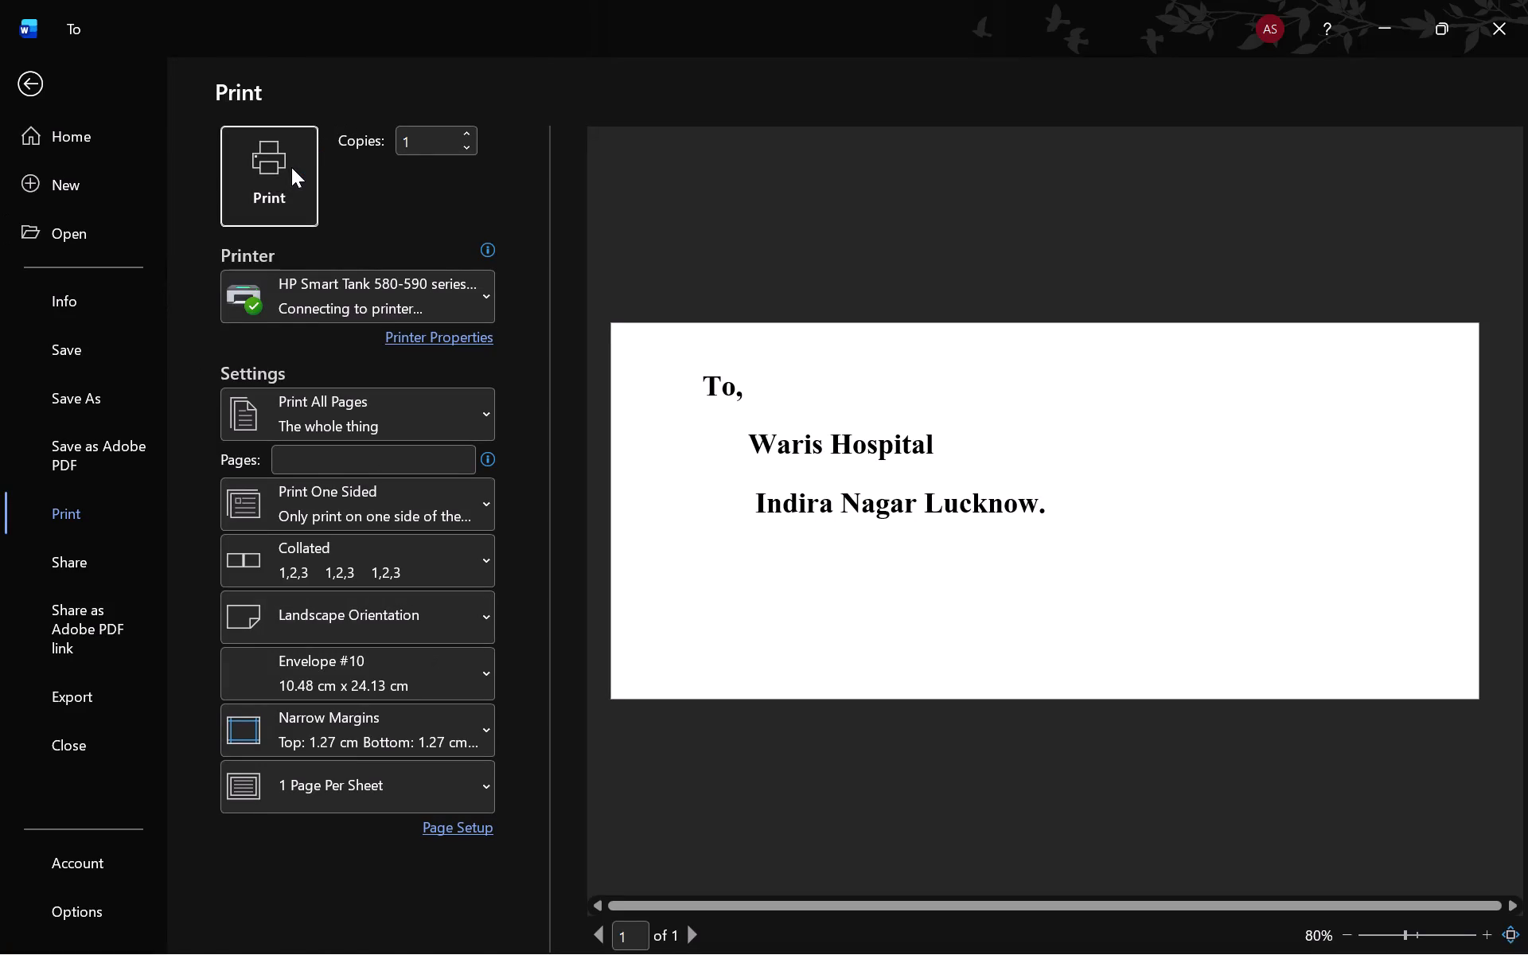